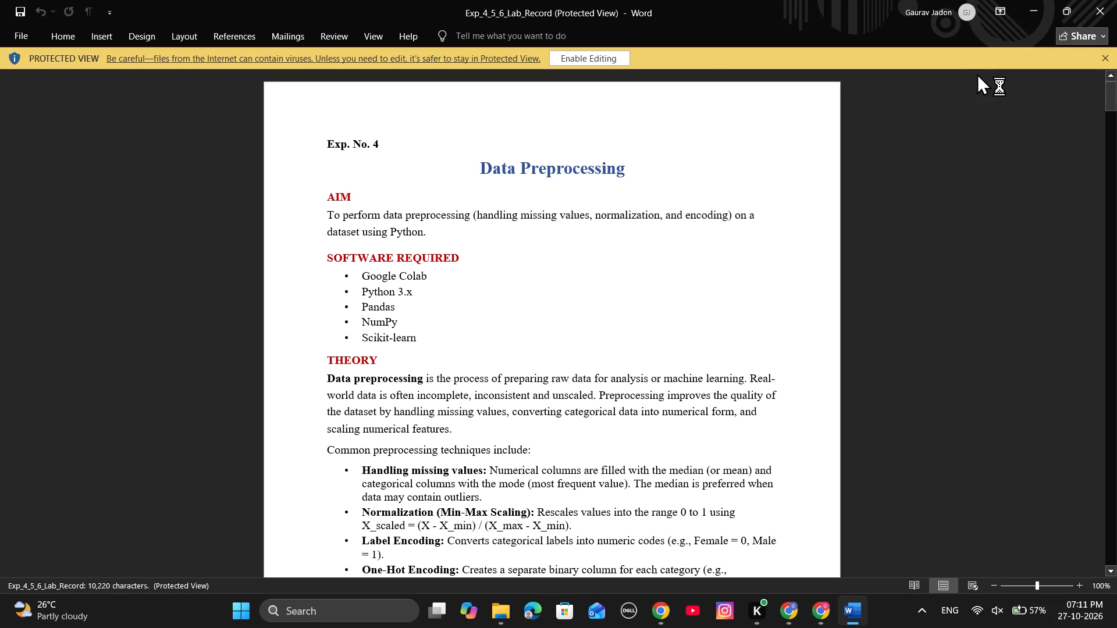
pyautogui.click(611, 58)
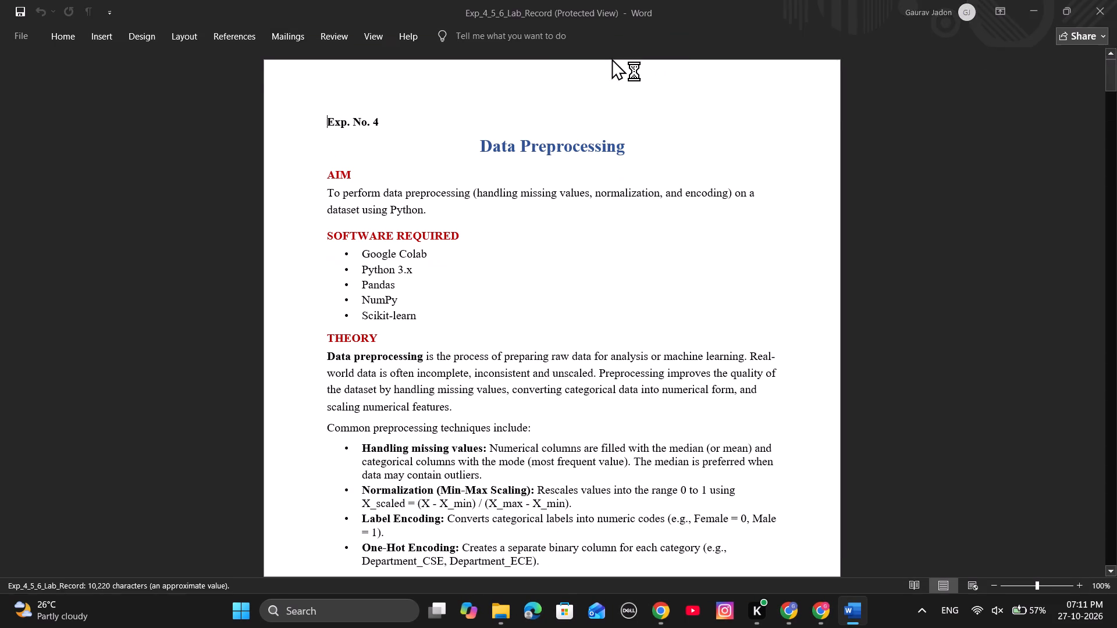
# Review the Experiment 4 Data Preprocessing section, from the theory and algorithm through the program and expected output tables.
pyautogui.scroll(-1, 555, 333)
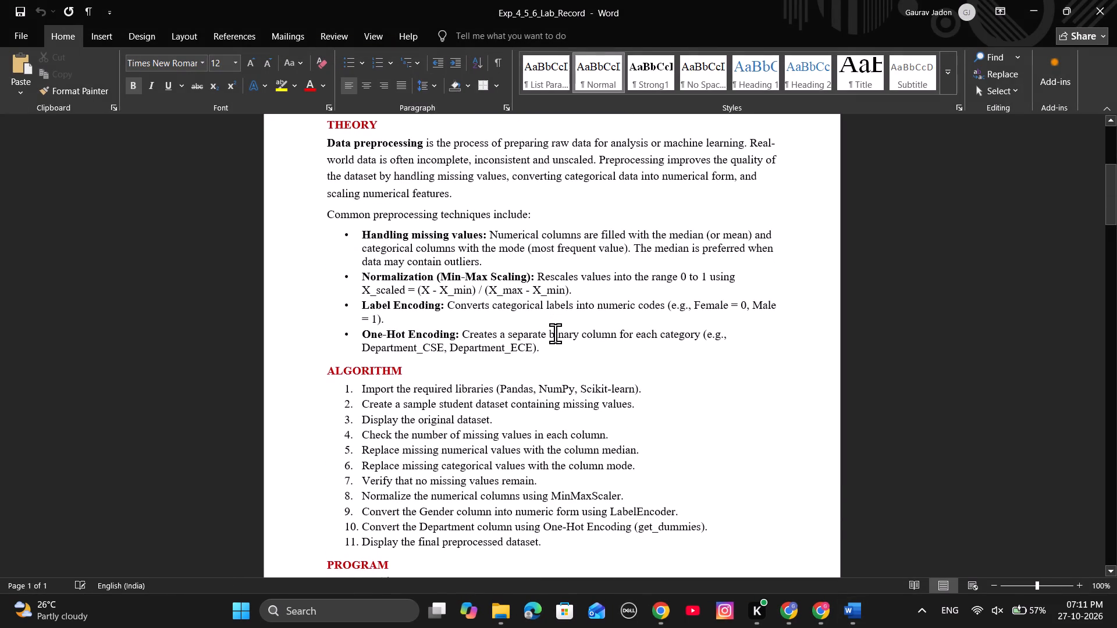
pyautogui.scroll(-2, 555, 333)
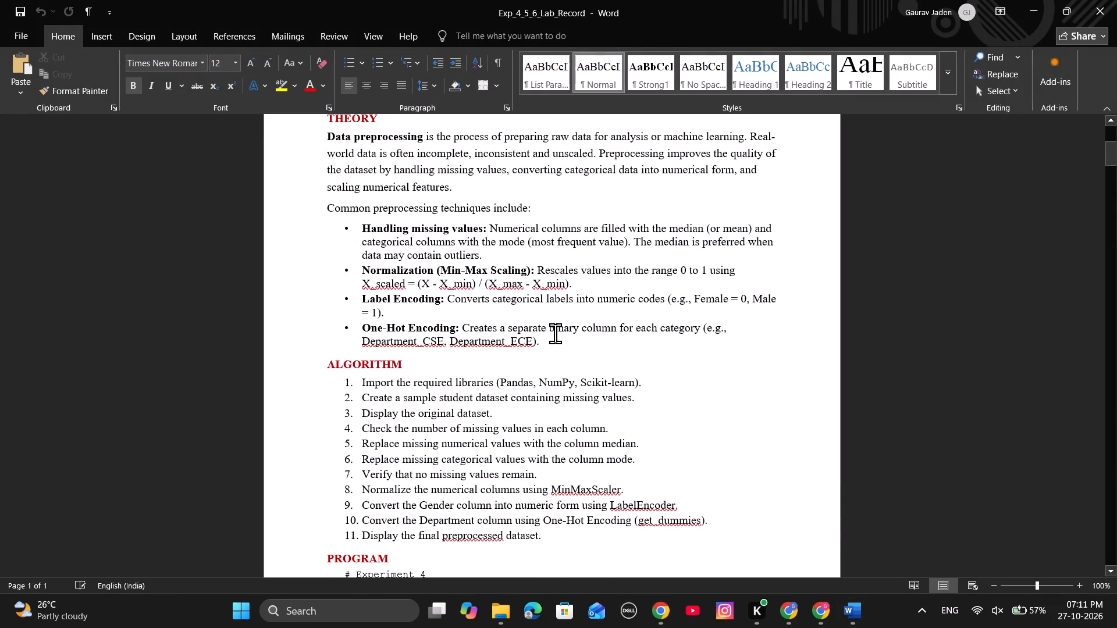
pyautogui.scroll(-1, 555, 333)
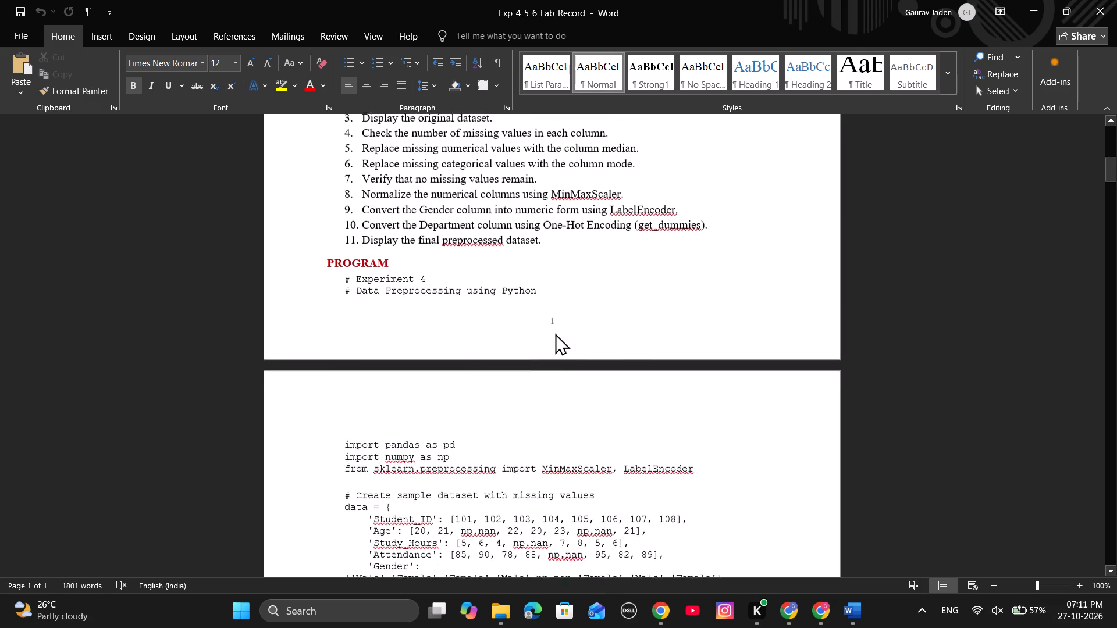
pyautogui.scroll(-2, 555, 333)
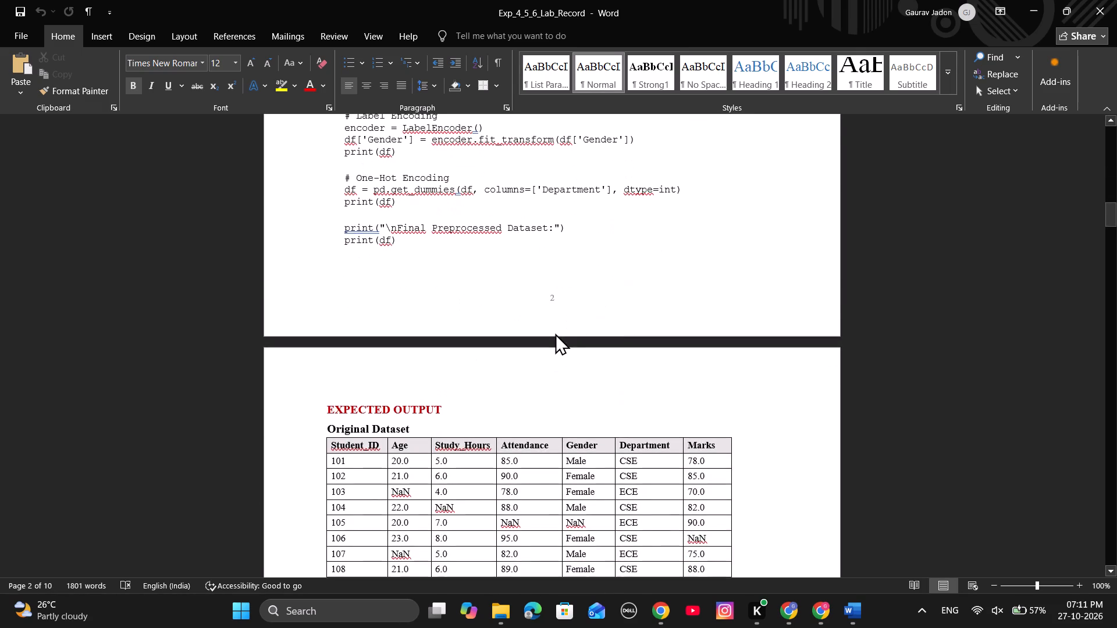
pyautogui.scroll(-3, 555, 333)
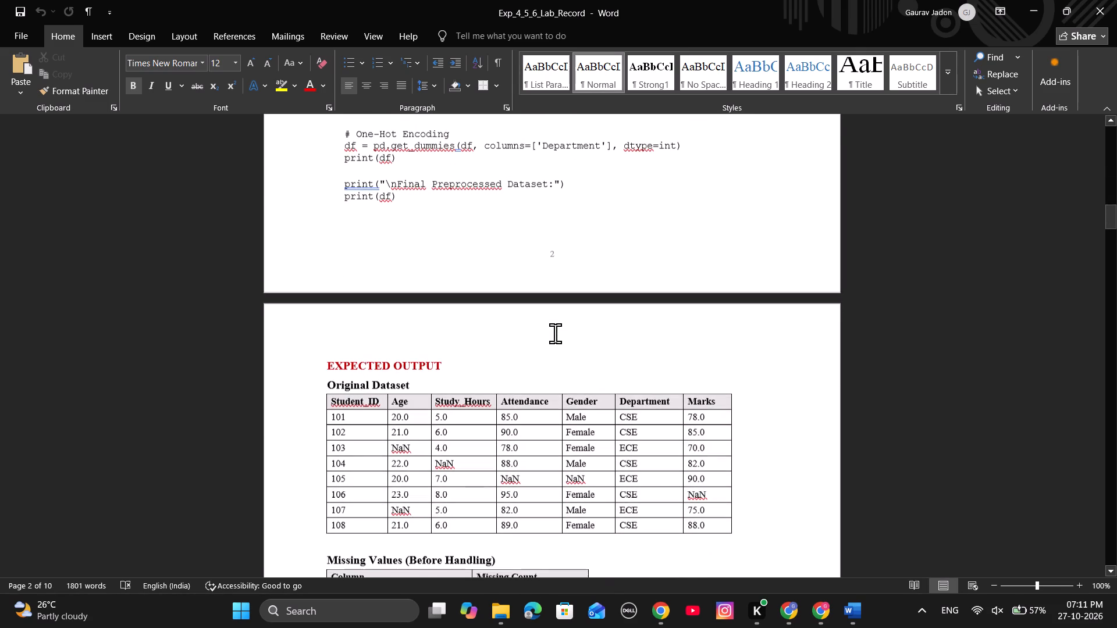
pyautogui.scroll(-2, 555, 333)
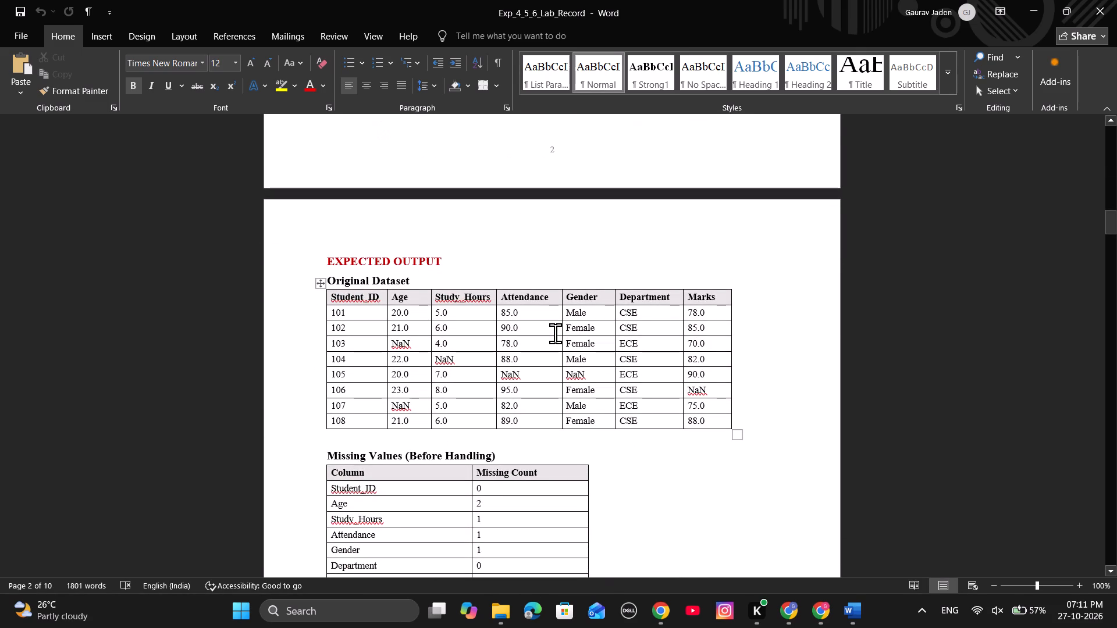
pyautogui.scroll(-3, 555, 333)
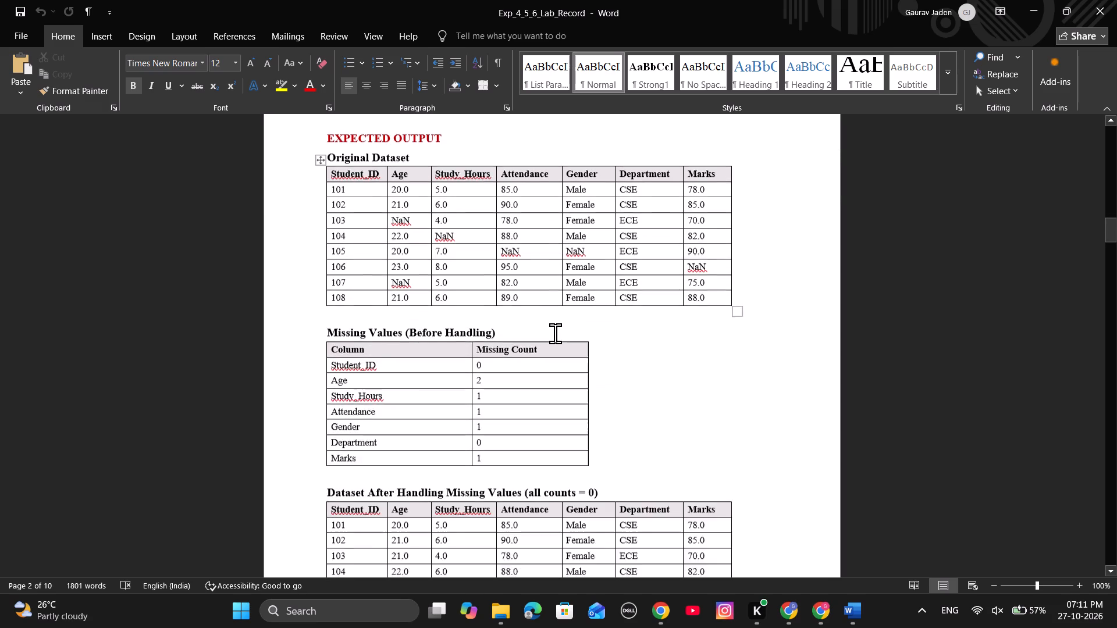
pyautogui.scroll(-1, 555, 333)
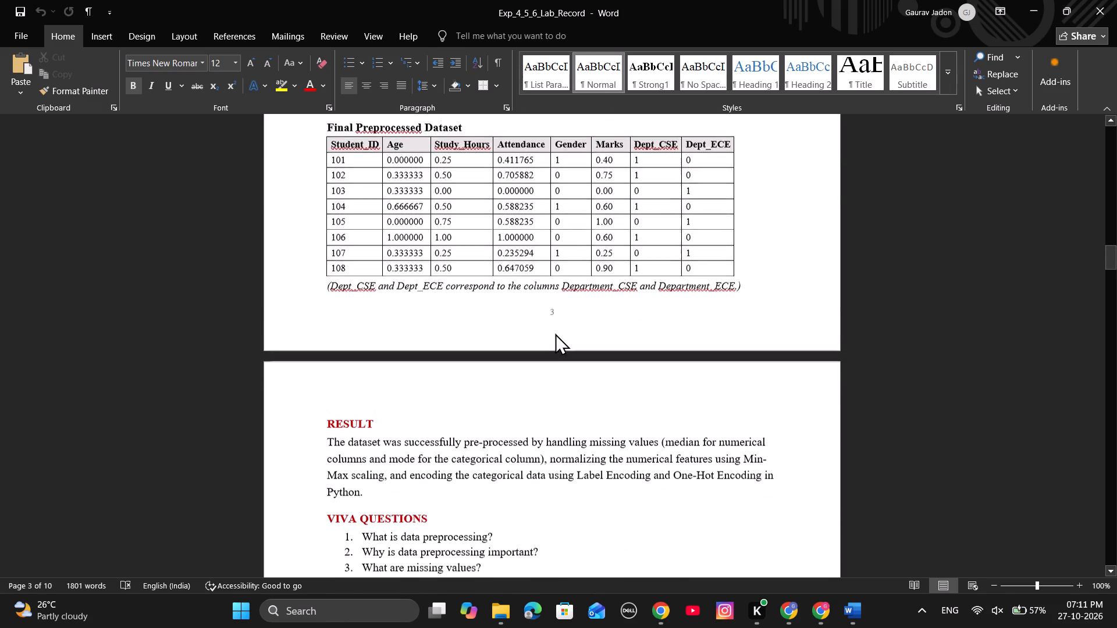
# Delete the VIVA QUESTIONS heading and its ten questions from the end of Experiment 4.
pyautogui.scroll(-2, 555, 333)
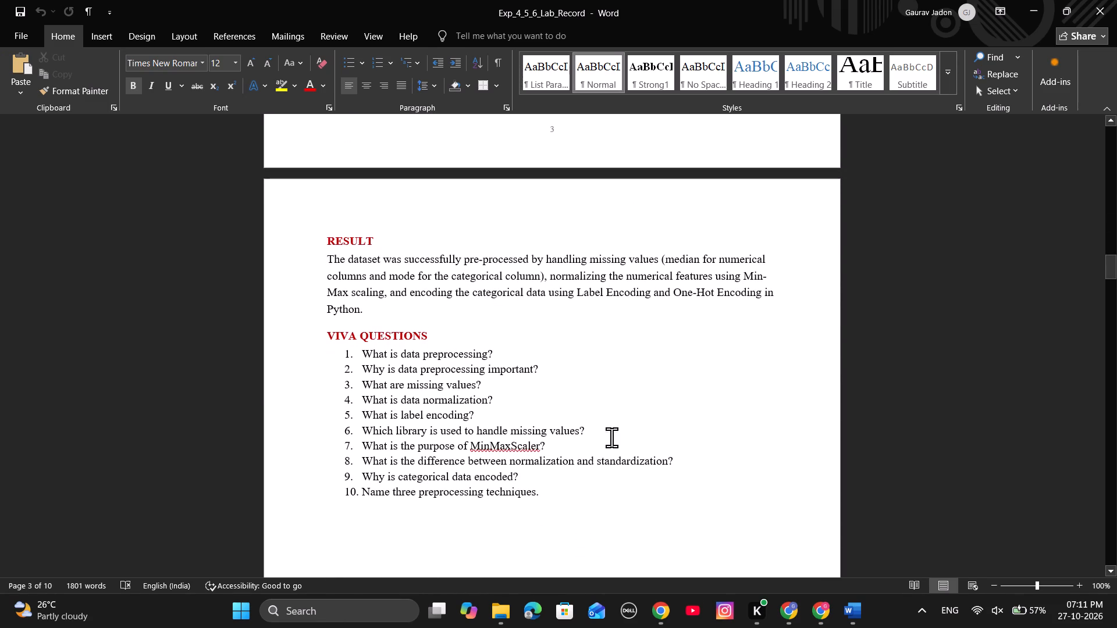
pyautogui.moveTo(612, 499); pyautogui.dragTo(305, 340)
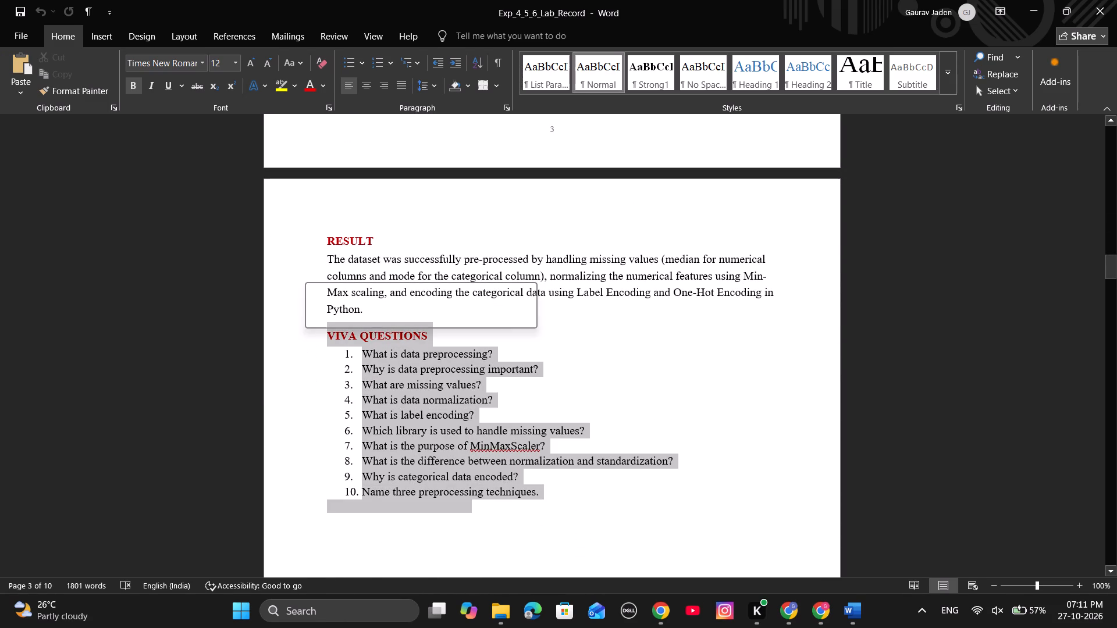
pyautogui.press('BackSpace')
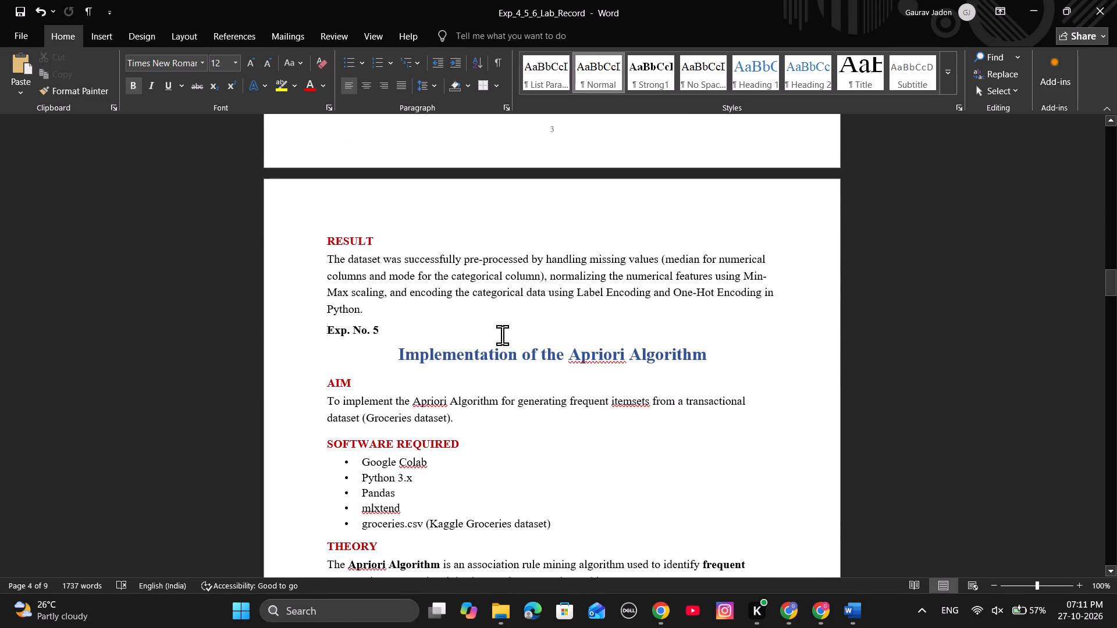
# Insert blank lines before the Exp. No. 5 heading to push Experiment 5 to the top of page 5.
pyautogui.press('Return')
pyautogui.press('Return')
pyautogui.press('Return')
pyautogui.press('Return')
pyautogui.press('Return')
pyautogui.press('Return')
pyautogui.press('Return')
pyautogui.press('Return')
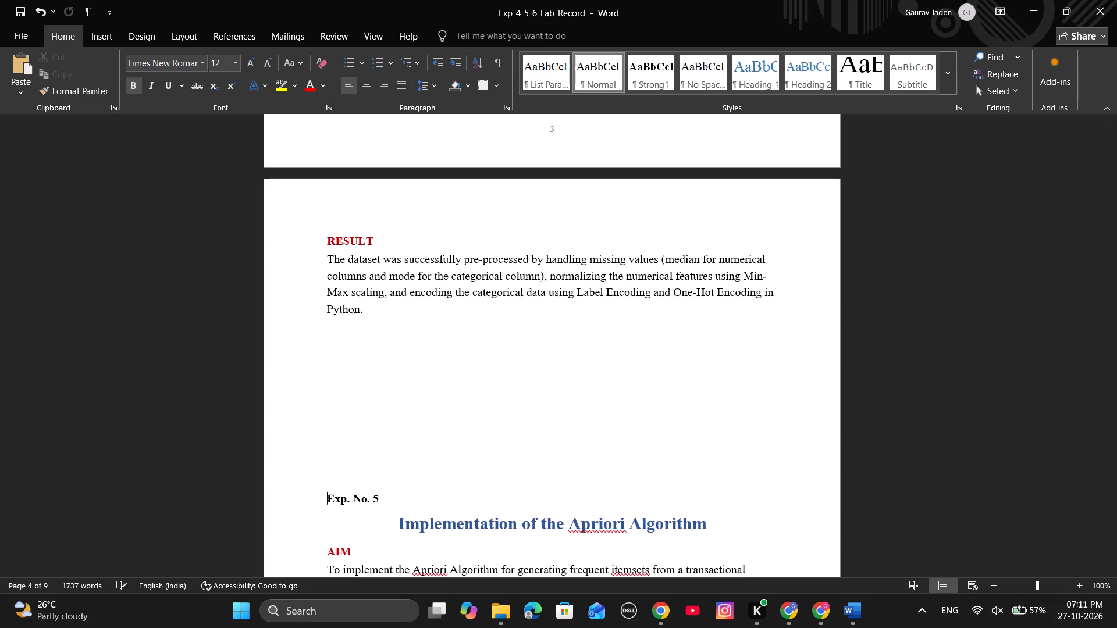
pyautogui.press('Return')
pyautogui.press('Return')
pyautogui.press('Return')
pyautogui.press('Return')
pyautogui.press('Return')
pyautogui.press('Return')
pyautogui.press('Return')
pyautogui.press('Return')
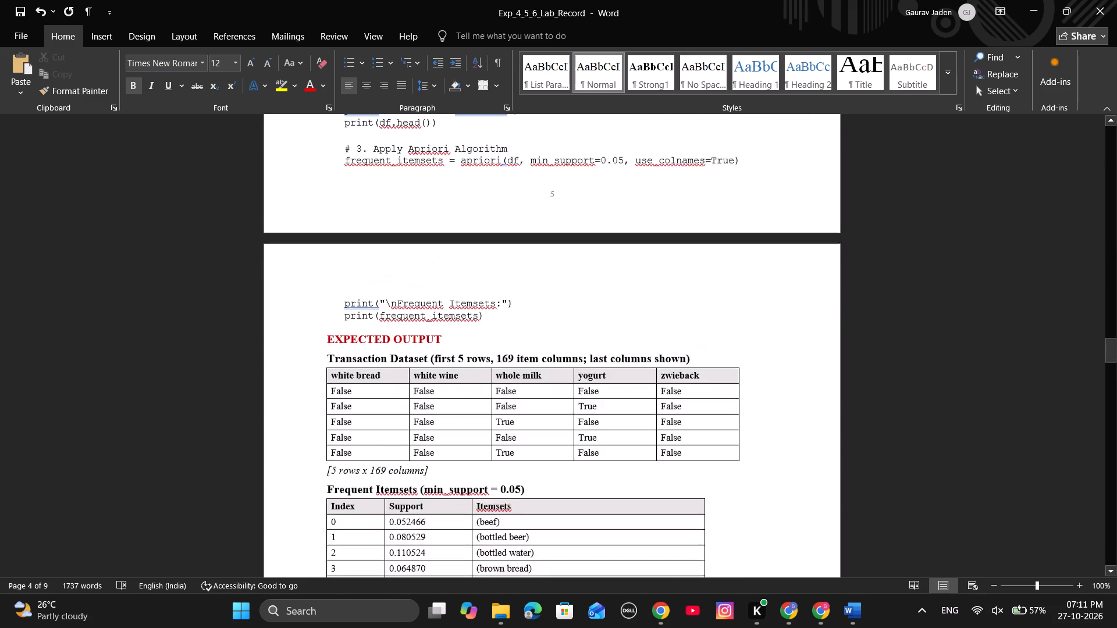
pyautogui.scroll(1, 502, 335)
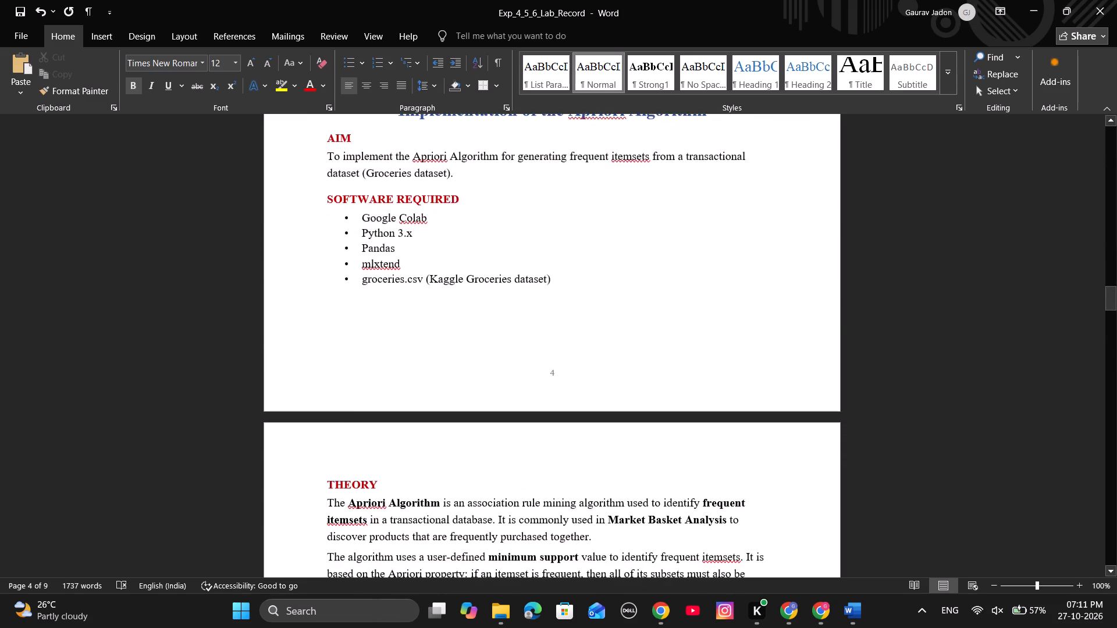
pyautogui.scroll(1, 502, 335)
pyautogui.press('Return')
pyautogui.press('Return')
pyautogui.press('Return')
pyautogui.press('Return')
pyautogui.press('Return')
pyautogui.press('Return')
pyautogui.press('Return')
pyautogui.press('Return')
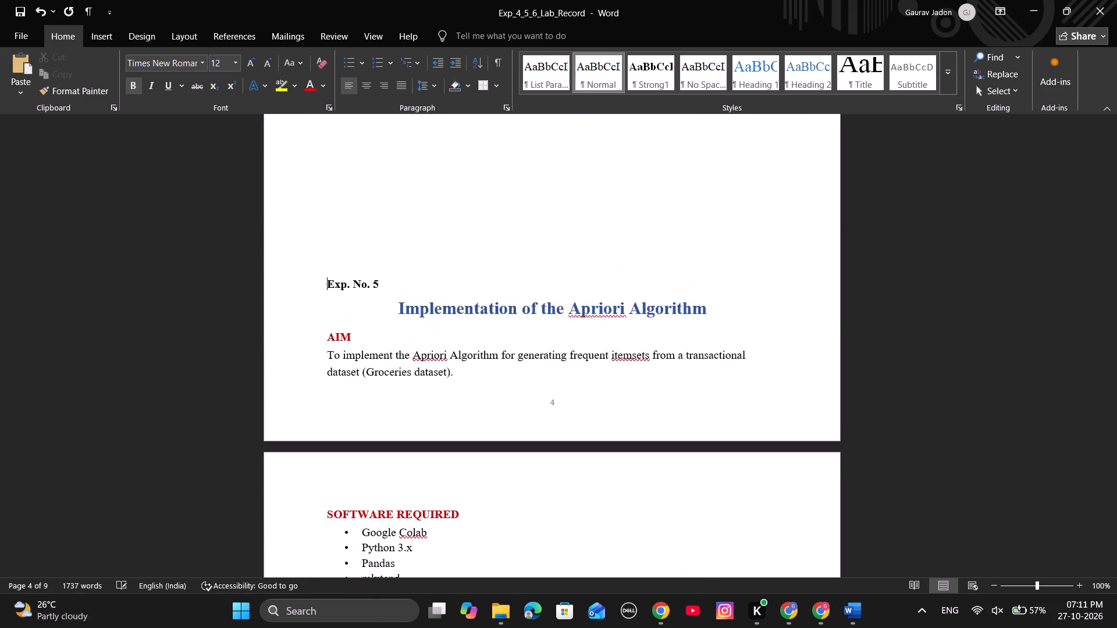
pyautogui.press('Return')
pyautogui.press('Return')
pyautogui.press('Return')
pyautogui.press('Return')
pyautogui.press('Return')
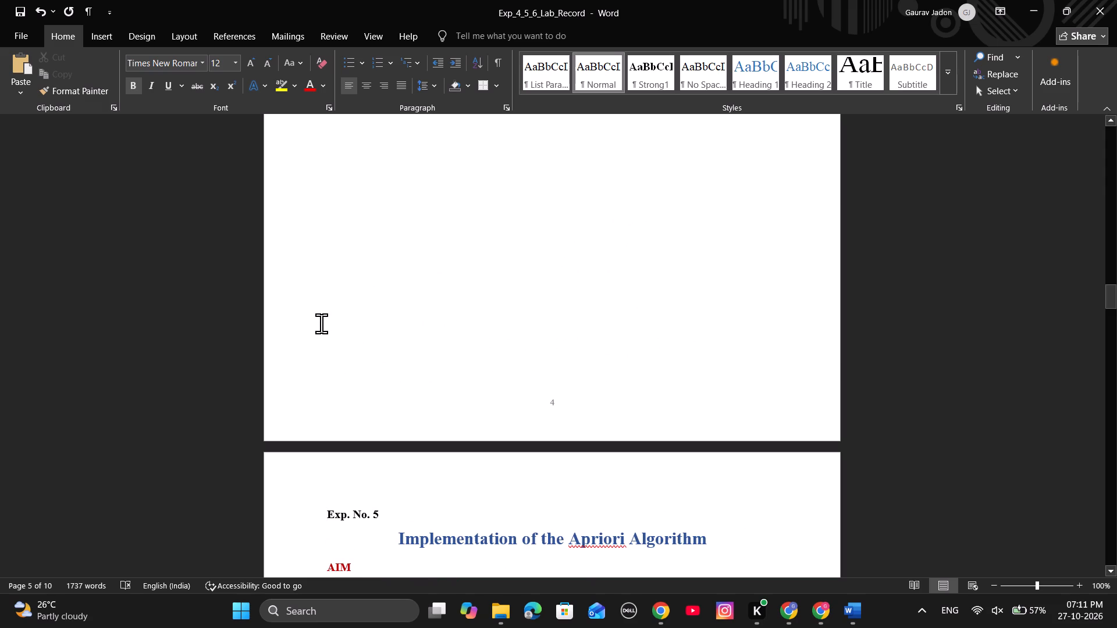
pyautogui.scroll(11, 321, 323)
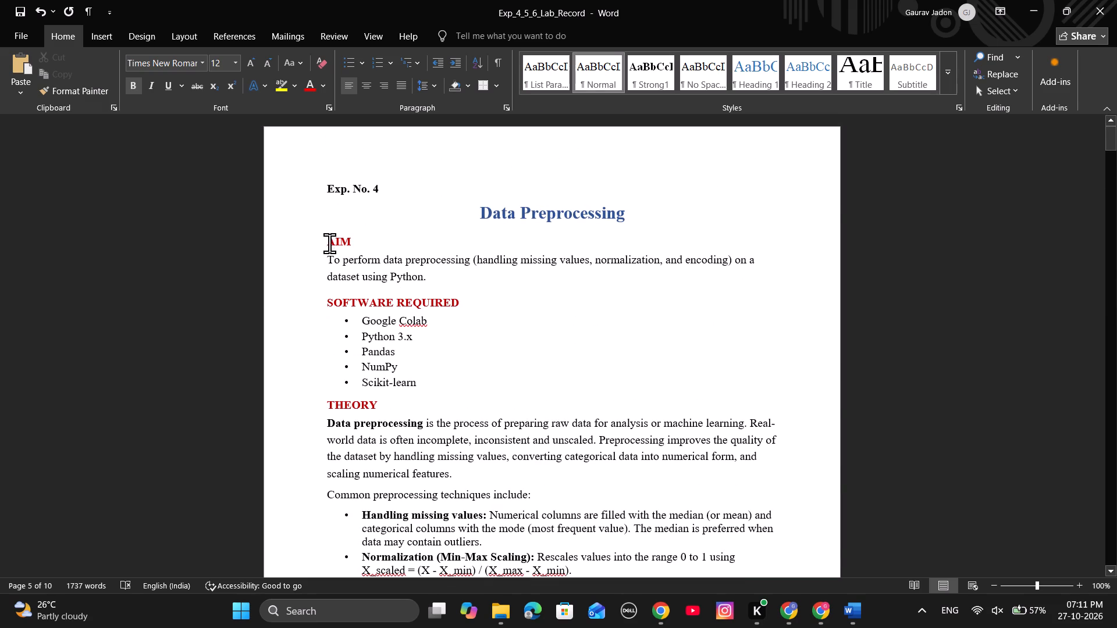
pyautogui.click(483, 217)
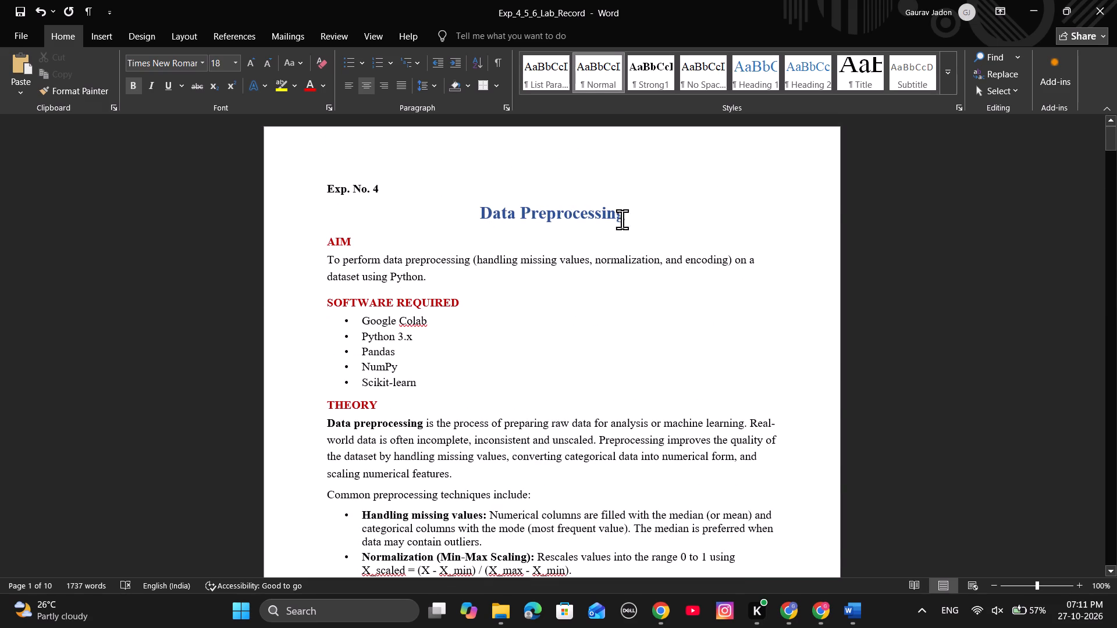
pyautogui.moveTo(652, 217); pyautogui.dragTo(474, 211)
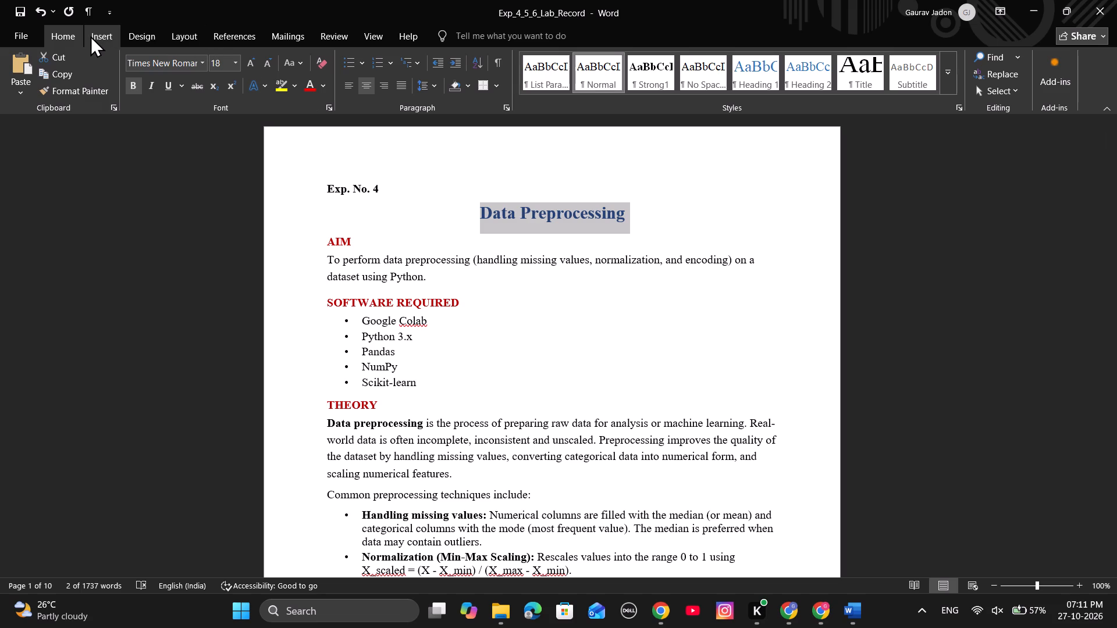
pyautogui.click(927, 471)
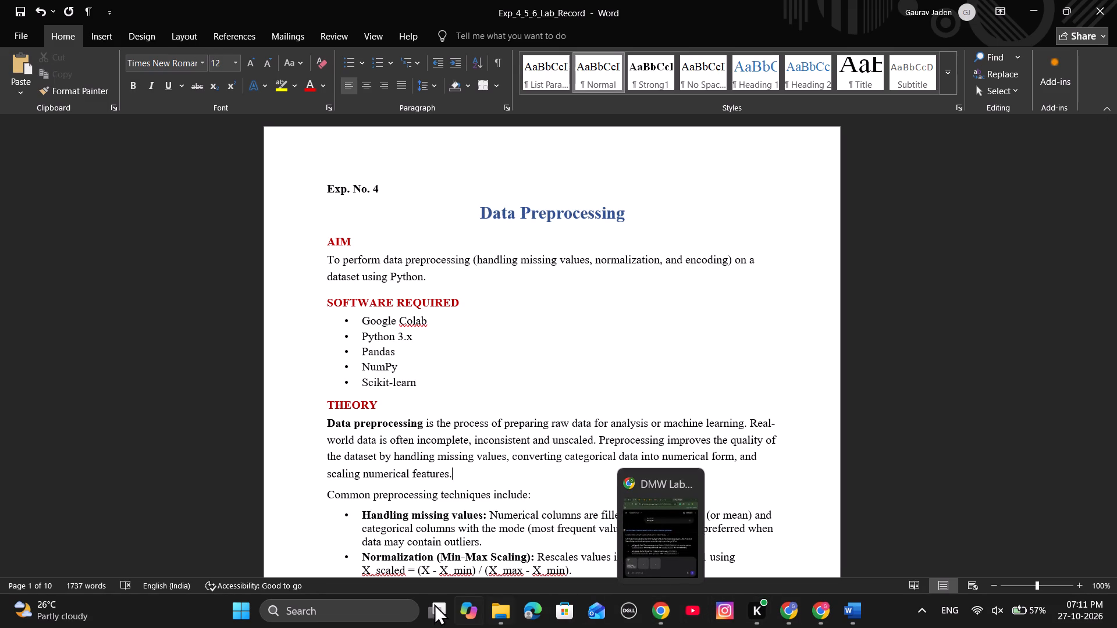
# Open Windows search to launch WhatsApp from the recent searches.
pyautogui.click(395, 607)
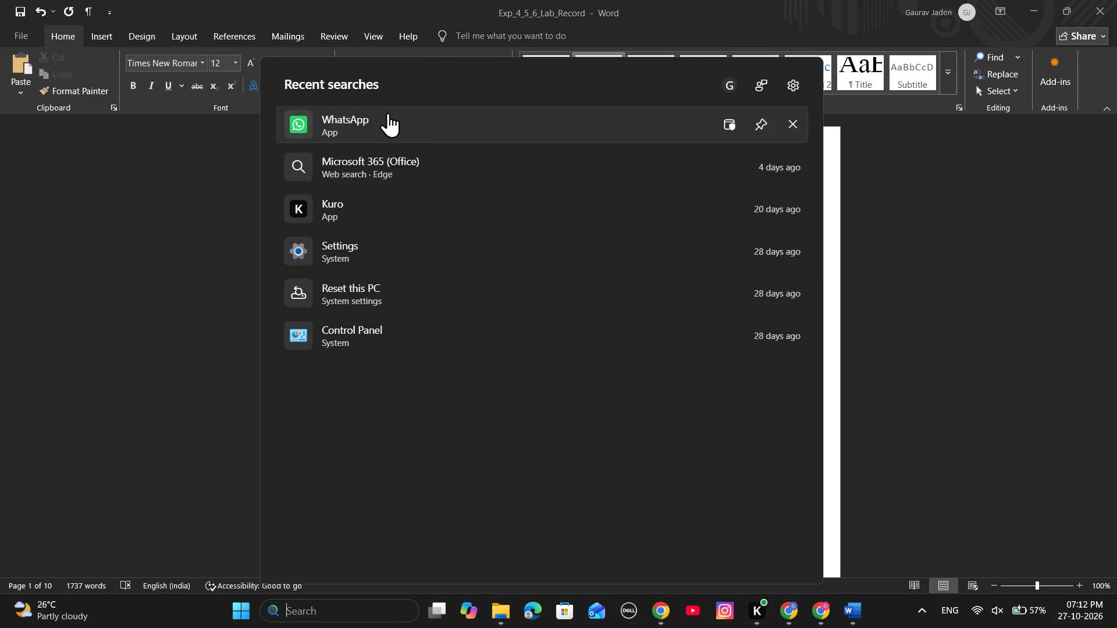
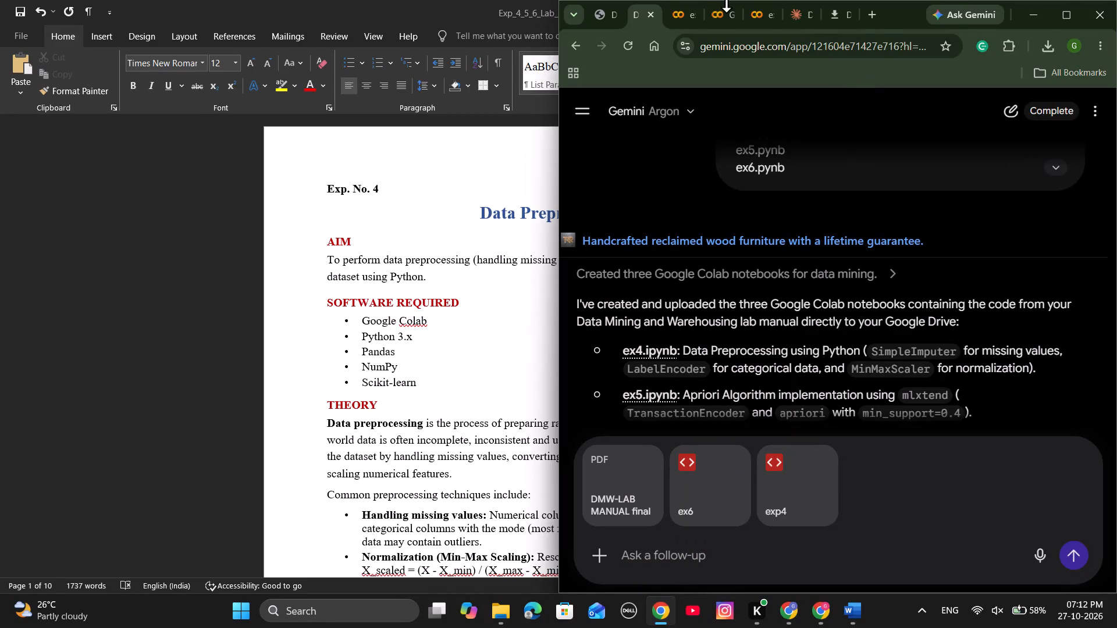
# Open WhatsApp Web (web.whatsapp.com) in a new Chrome tab.
pyautogui.click(871, 19)
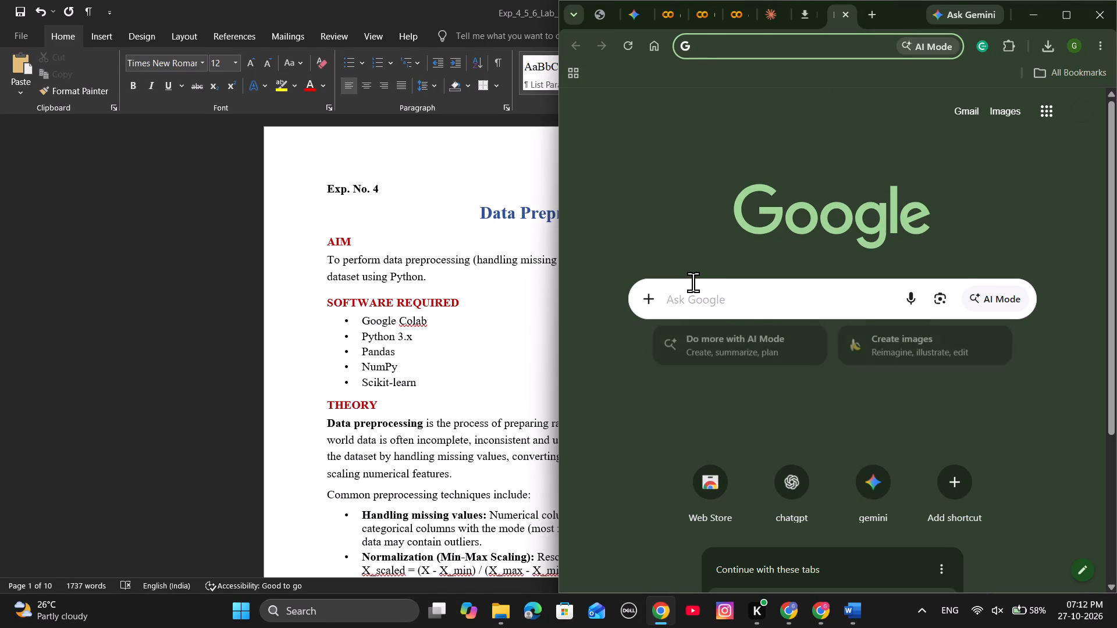
pyautogui.write('wha')
pyautogui.click(715, 64)
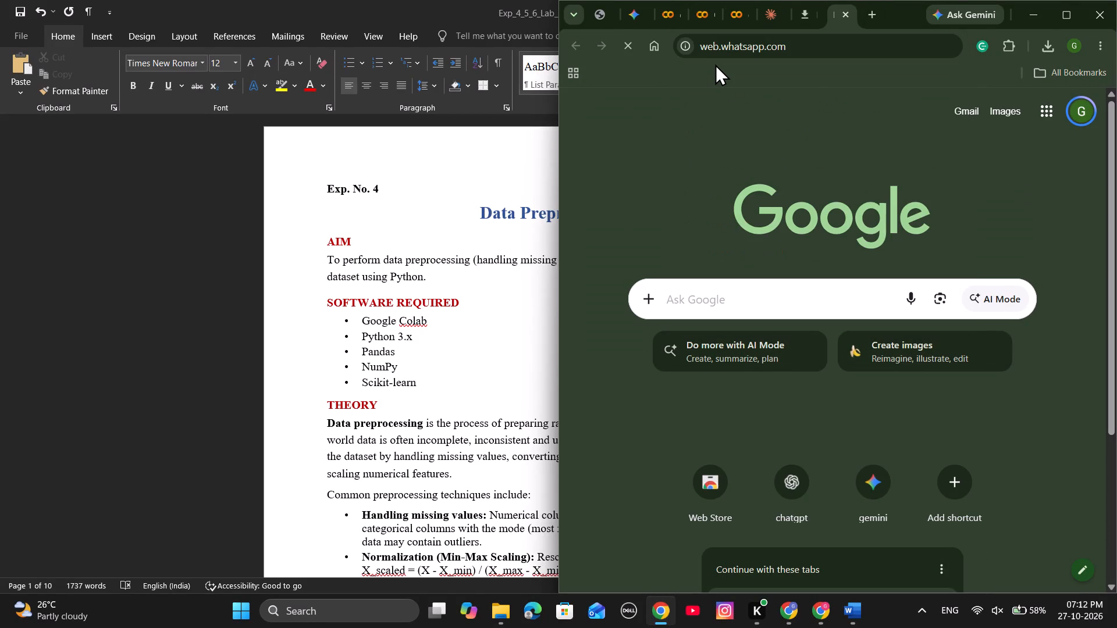
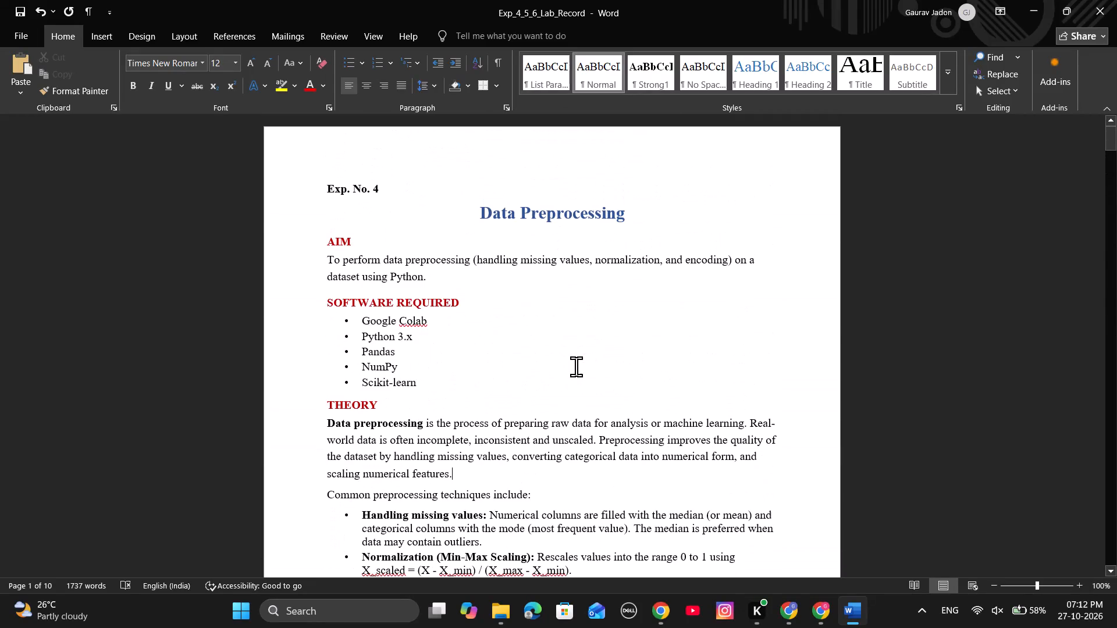
# Review the Experiment 4 Data Preprocessing pages of the lab record, checking the theory, algorithm and program code layout.
pyautogui.scroll(-1, 537, 468)
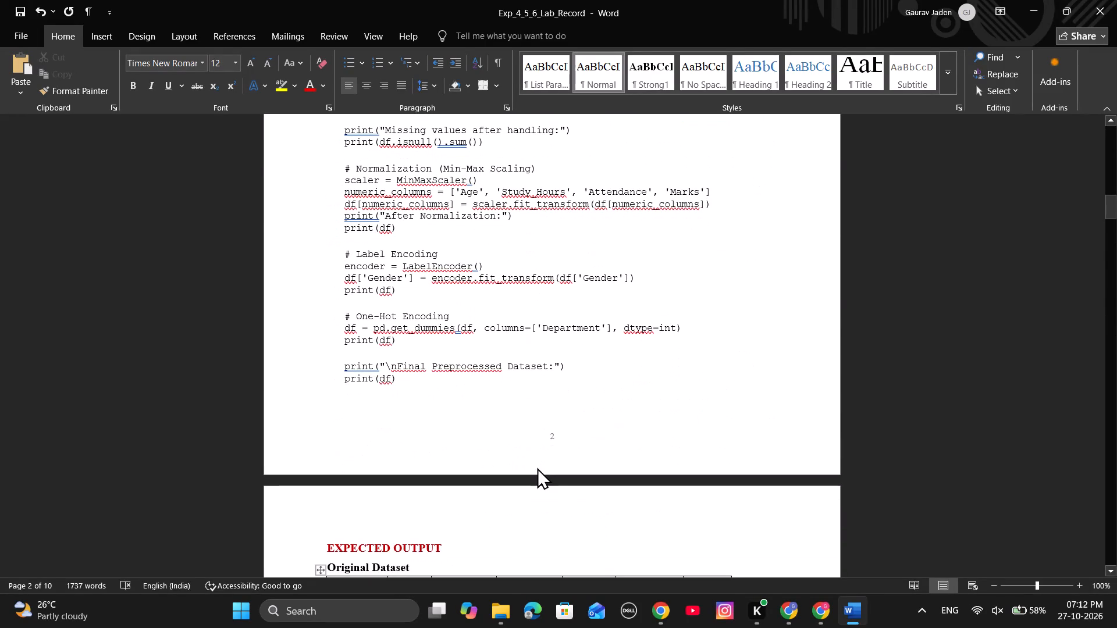
pyautogui.scroll(-1, 537, 468)
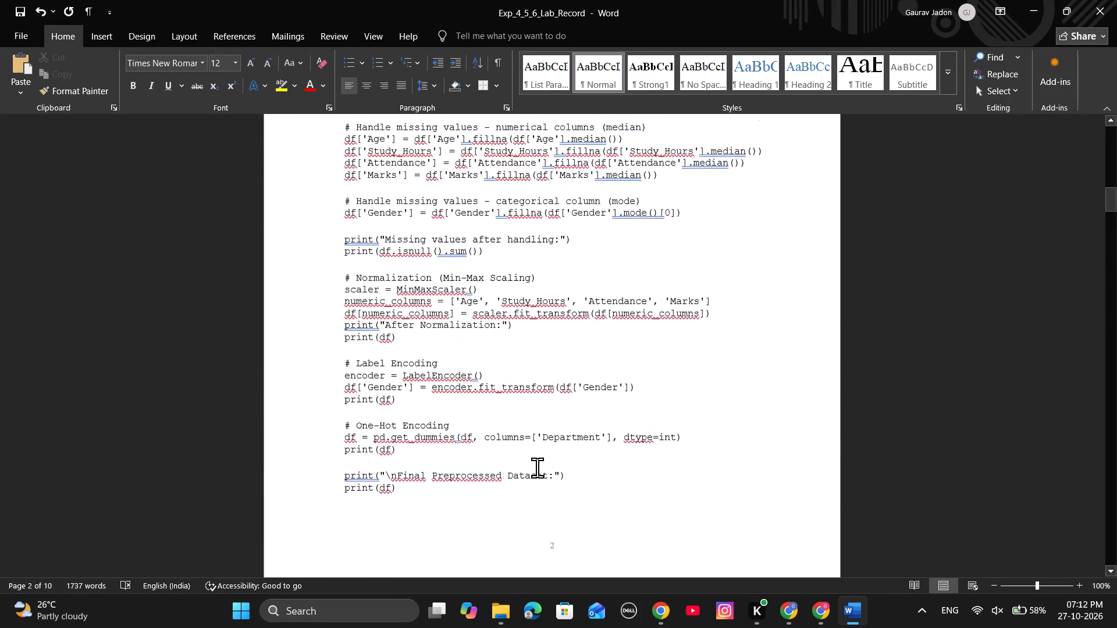
pyautogui.scroll(-3, 537, 468)
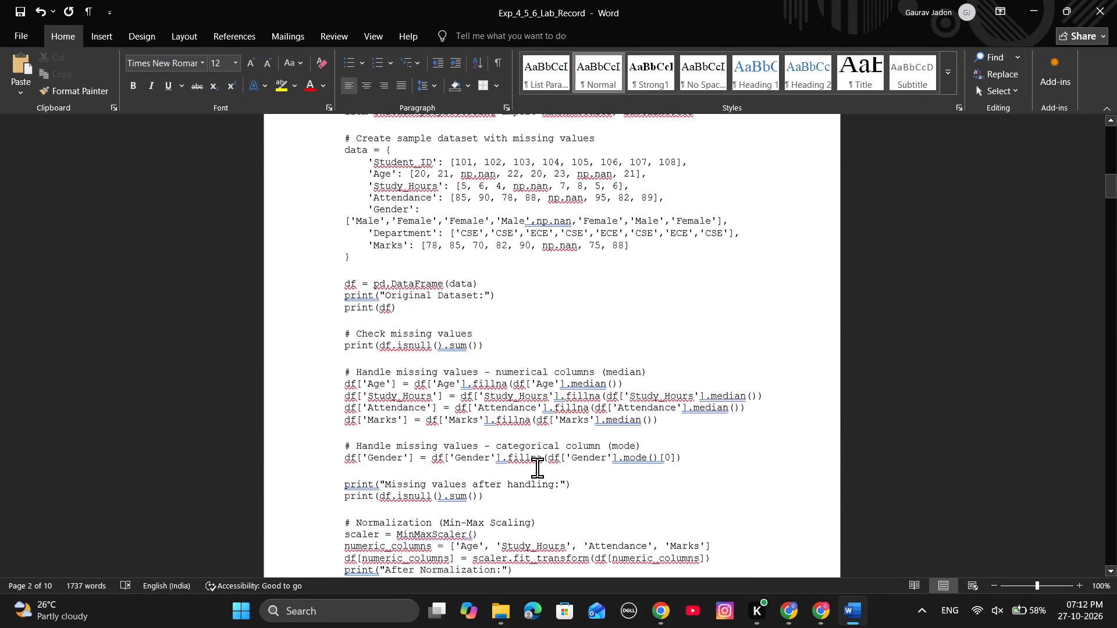
pyautogui.scroll(-1, 537, 468)
pyautogui.scroll(2, 537, 468)
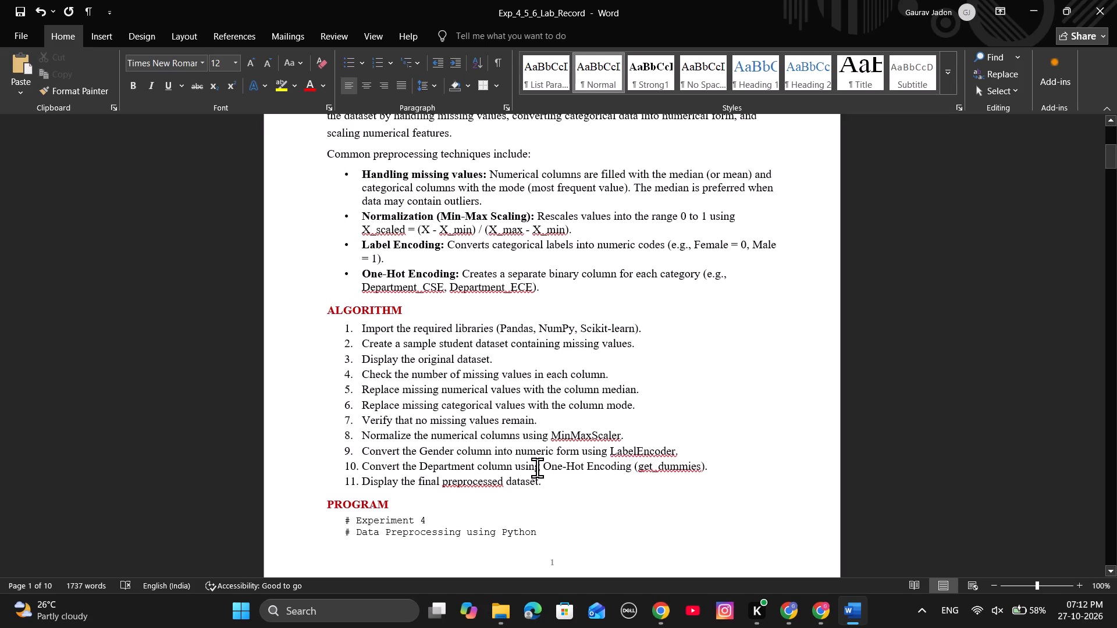
pyautogui.scroll(1, 537, 468)
pyautogui.scroll(-1, 537, 468)
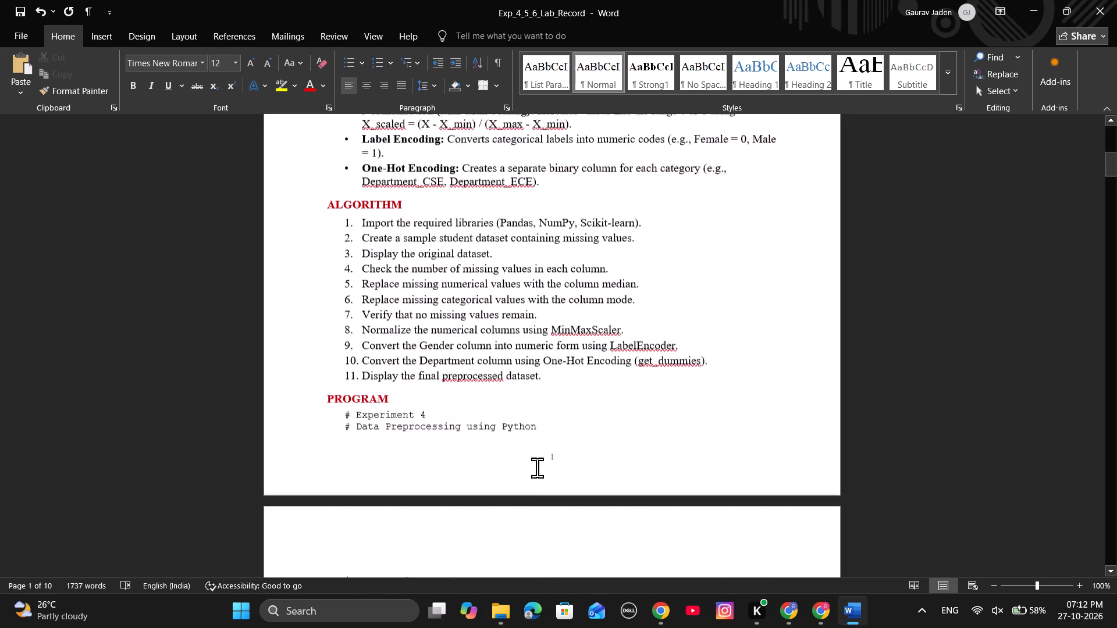
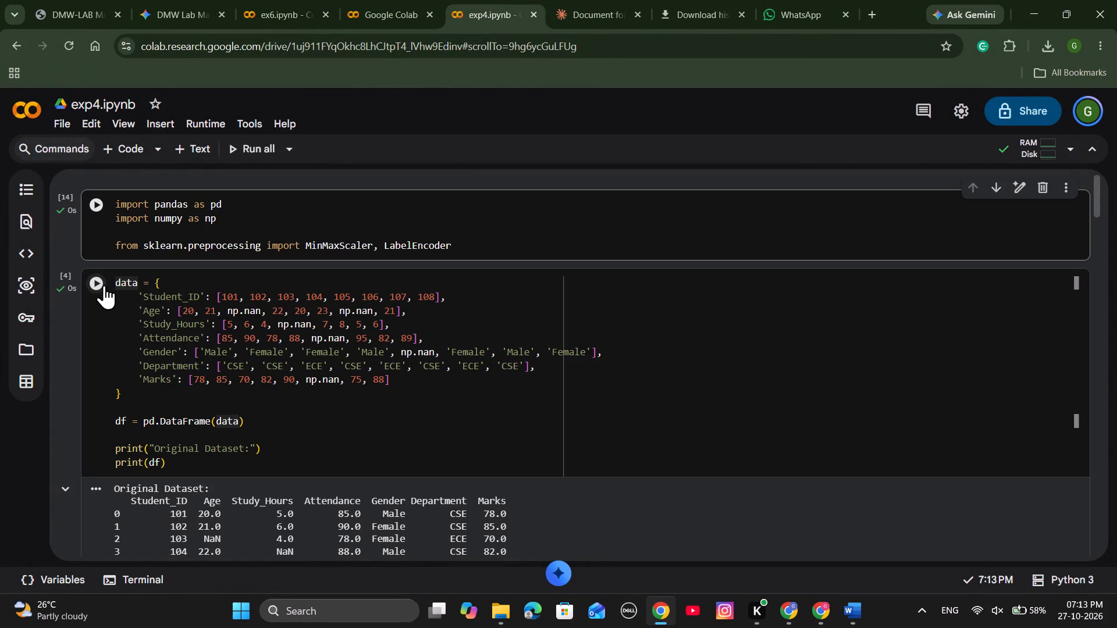
# Capture a rectangular screen snip of the Original Dataset output table in the exp4.ipynb notebook.
pyautogui.scroll(-4, 318, 391)
pyautogui.hscroll(1, 318, 391)
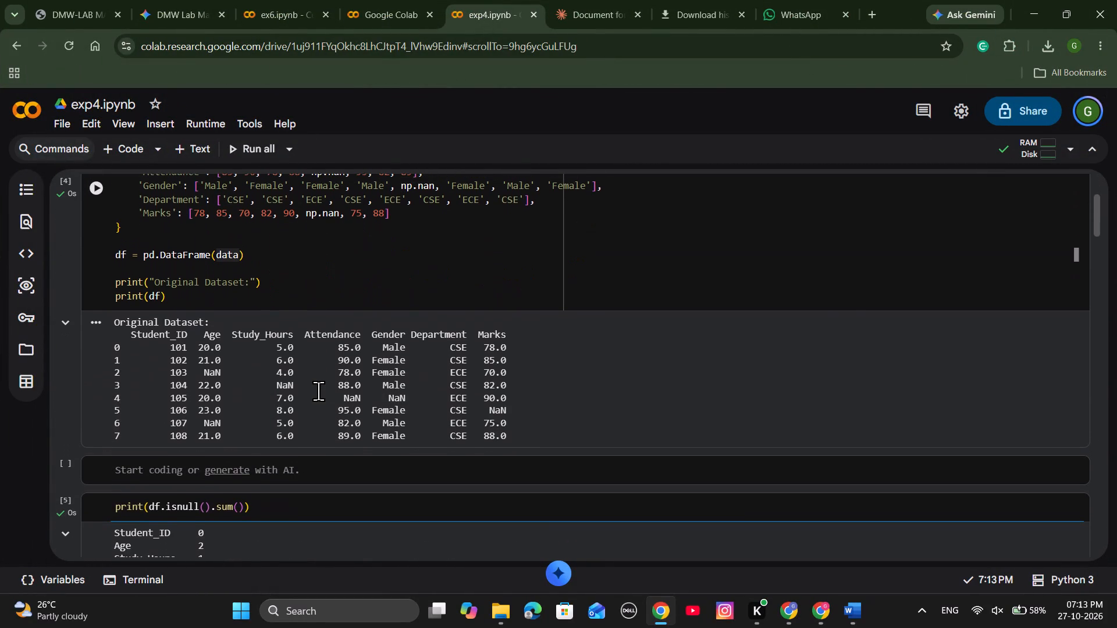
pyautogui.press('shift+super+s')
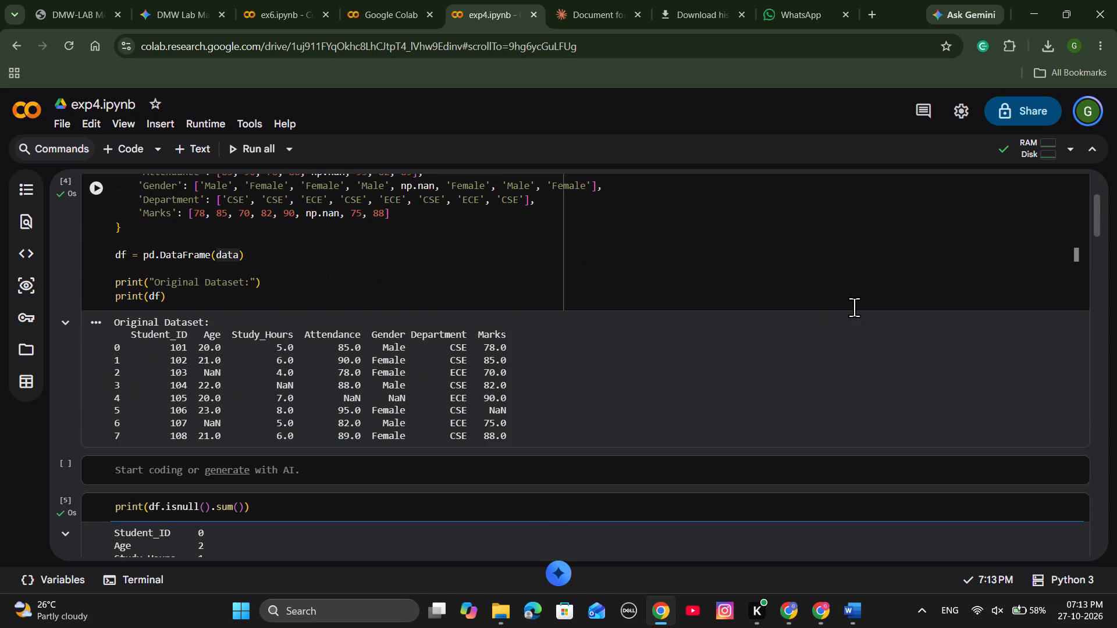
pyautogui.click(455, 309)
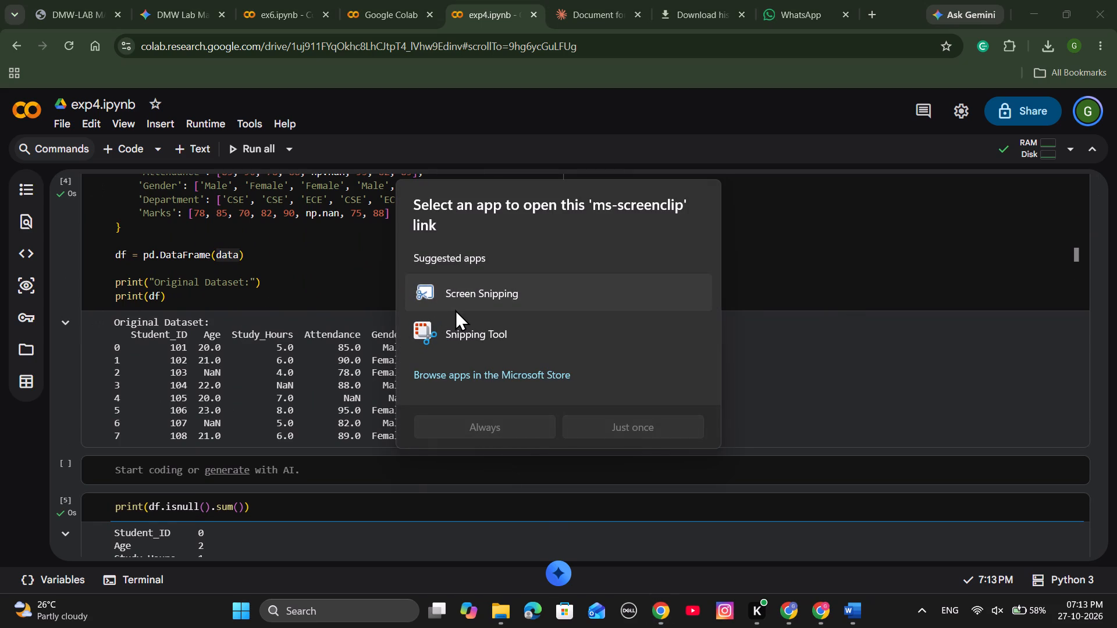
pyautogui.click(525, 427)
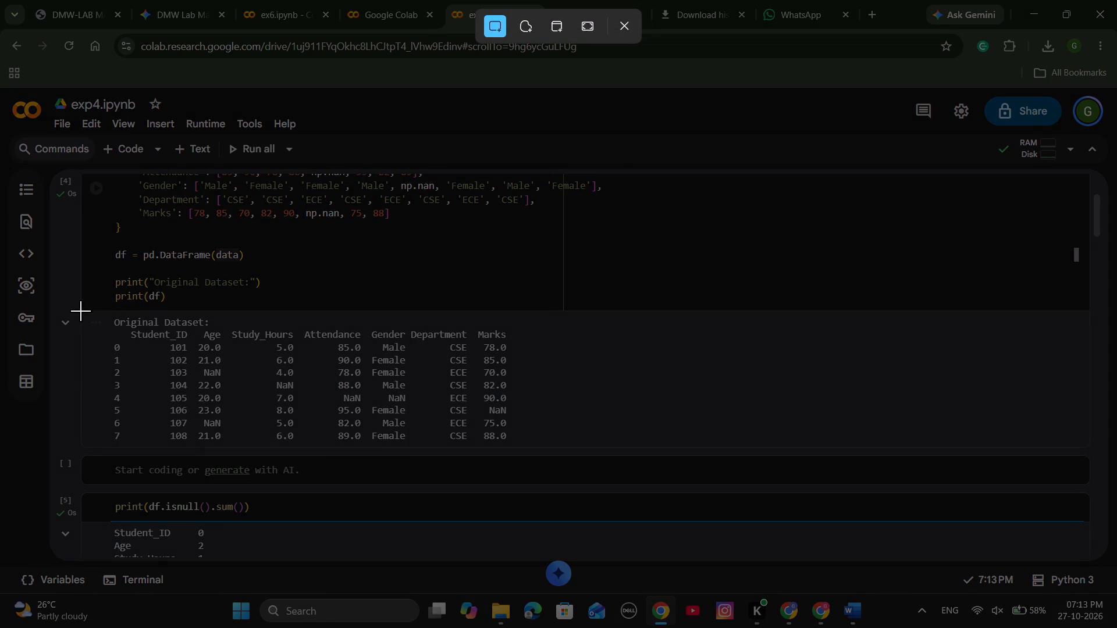
pyautogui.moveTo(79, 311); pyautogui.dragTo(535, 455)
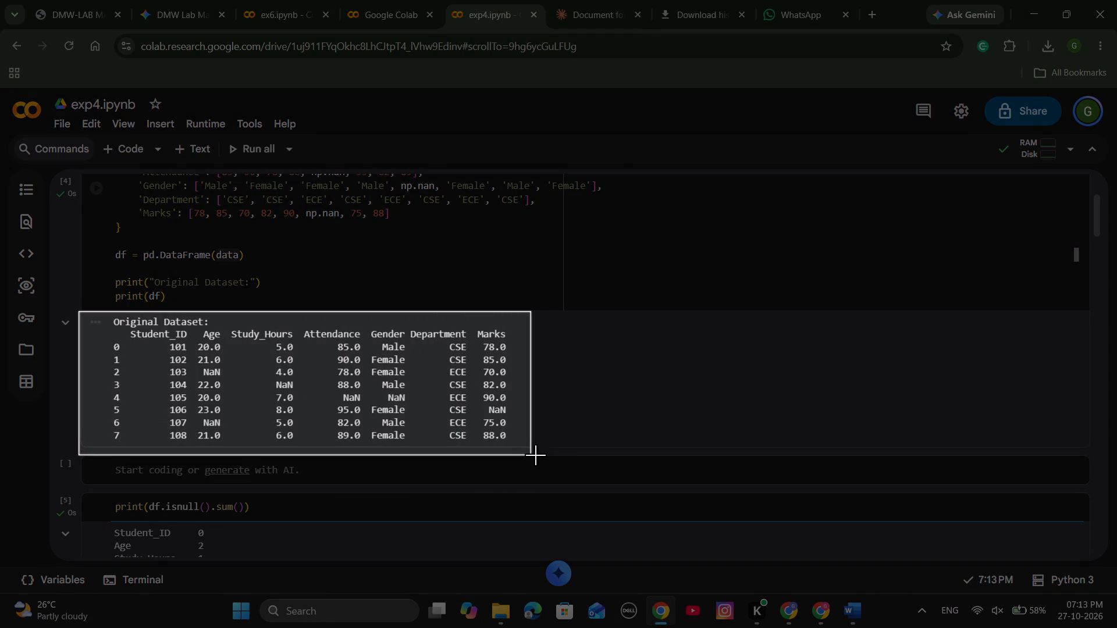
pyautogui.moveTo(535, 455); pyautogui.dragTo(557, 446)
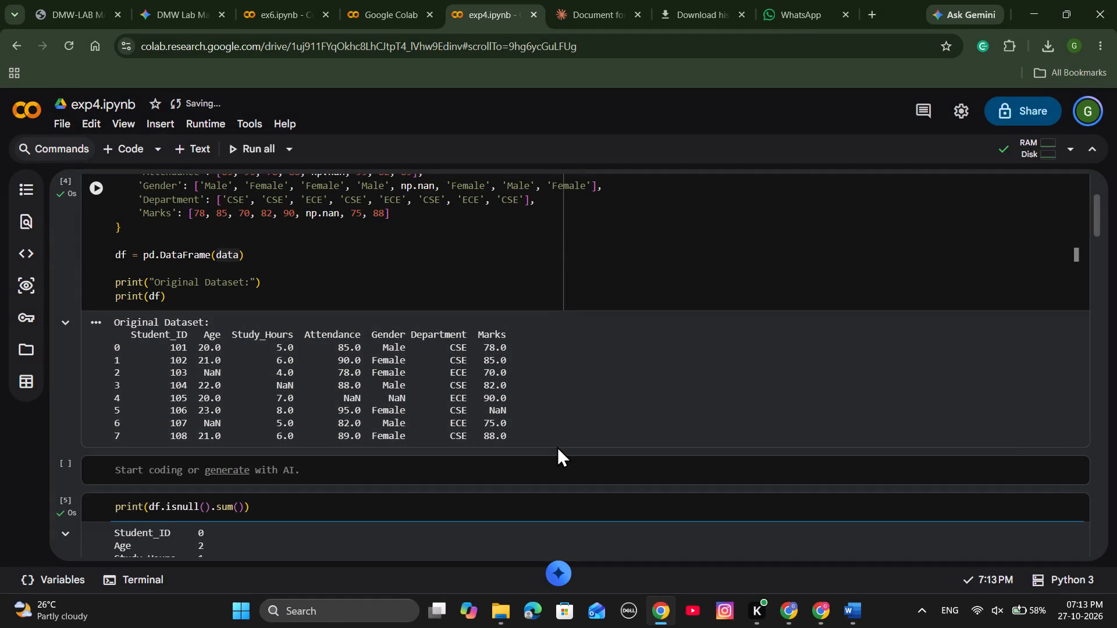
pyautogui.scroll(-1, 557, 446)
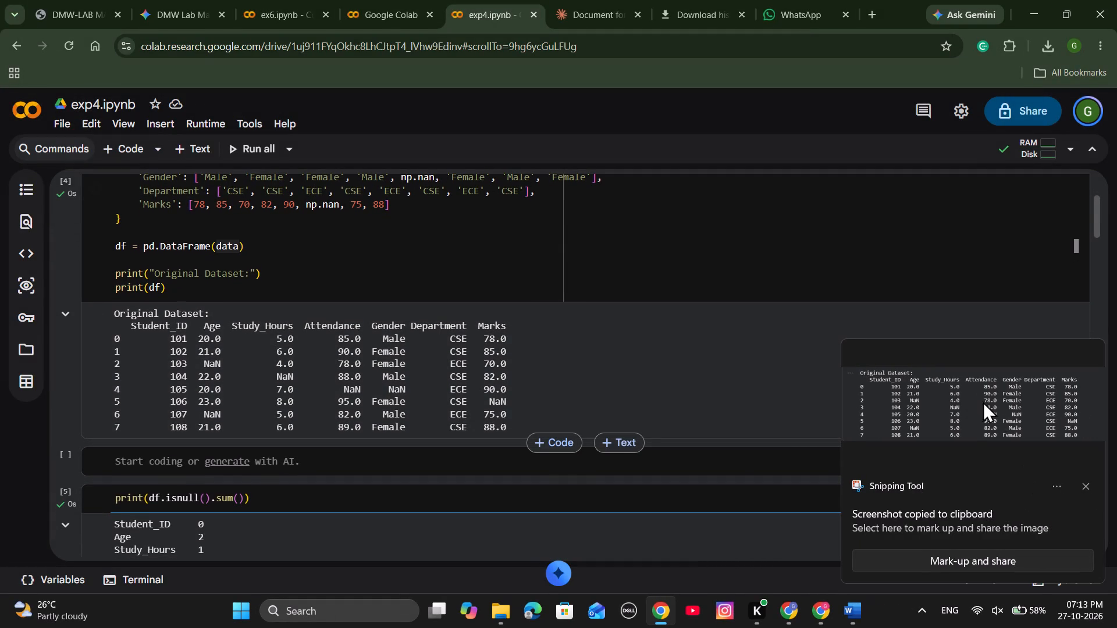
# Open the captured Original Dataset snip in Snipping Tool at full size to check it.
pyautogui.click(982, 401)
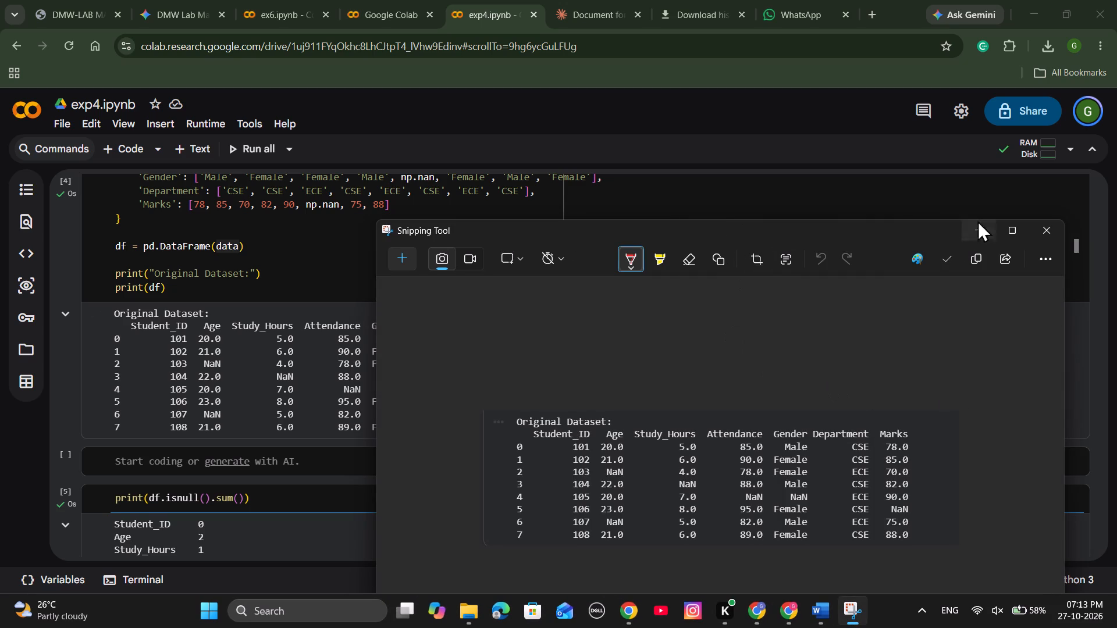
pyautogui.click(1016, 229)
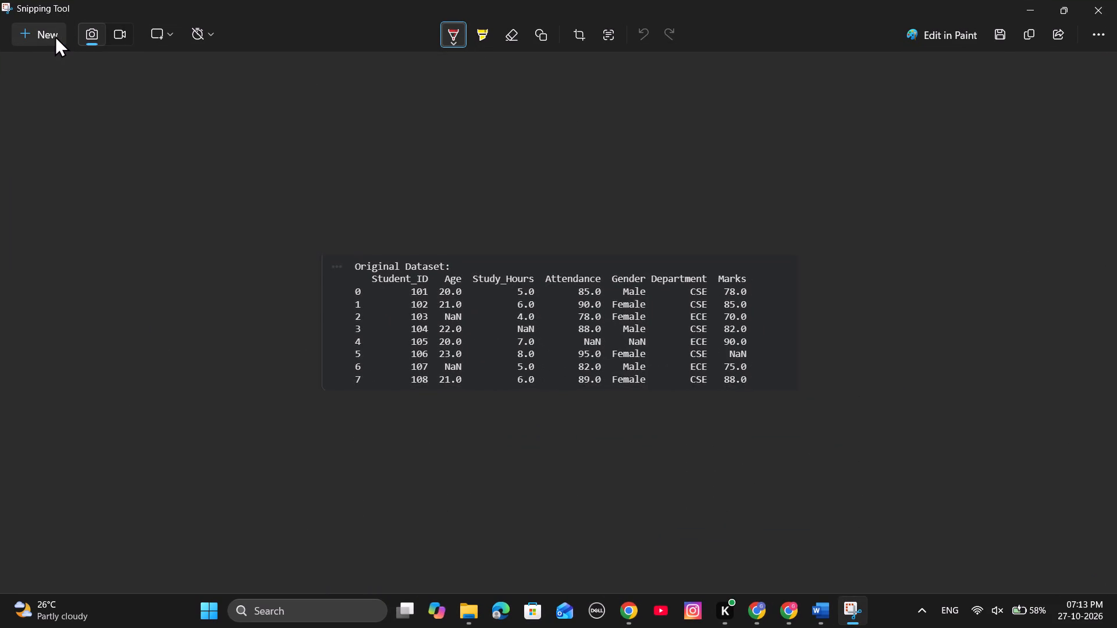
pyautogui.click(627, 312)
pyautogui.click(1027, 1)
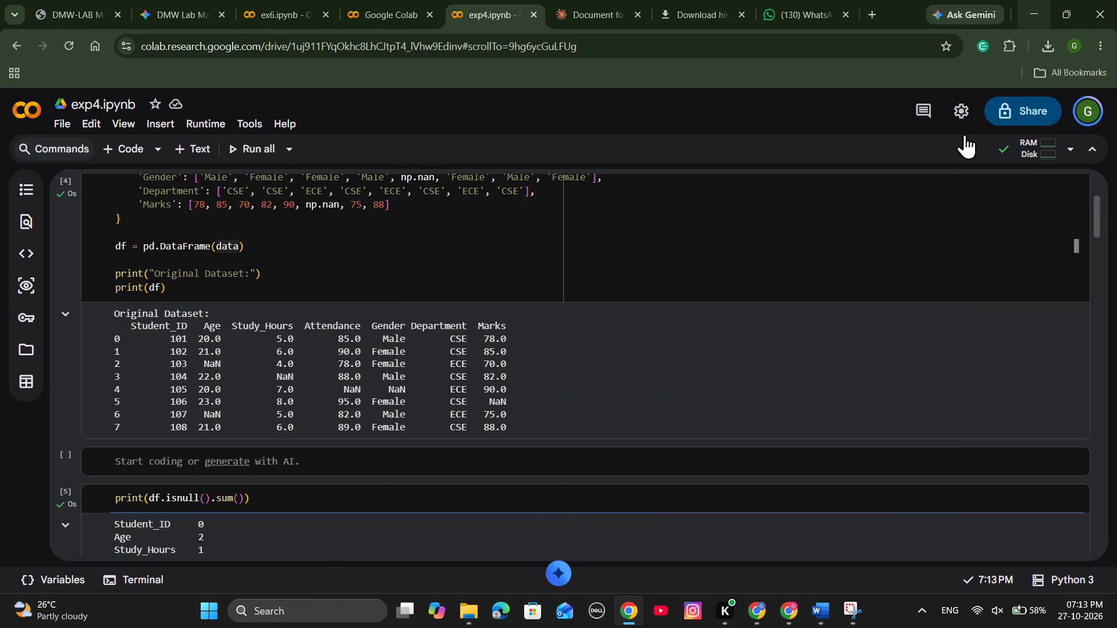
pyautogui.scroll(2, 620, 337)
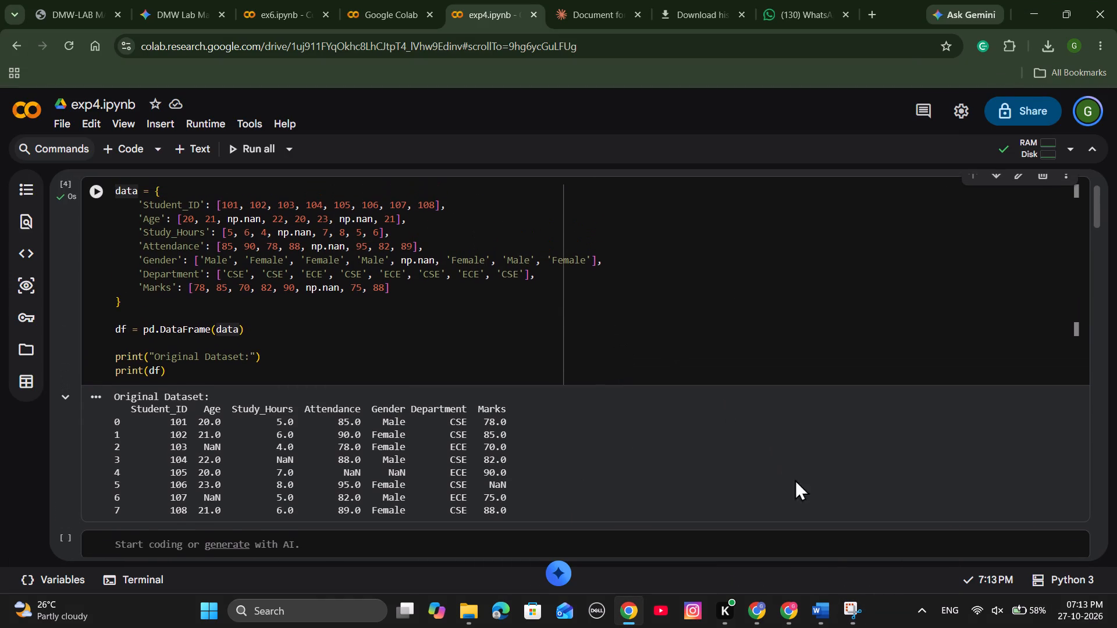
# In the Word lab record, replace the Original Dataset table under Experiment 4's Expected Output with the captured snip.
pyautogui.click(823, 625)
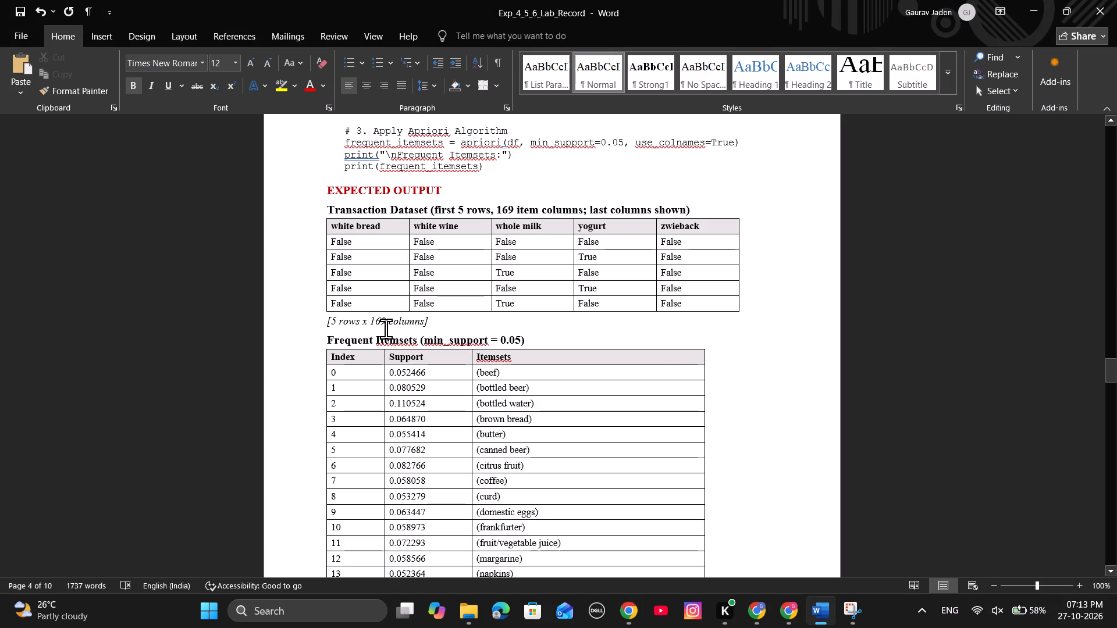
pyautogui.scroll(4, 386, 329)
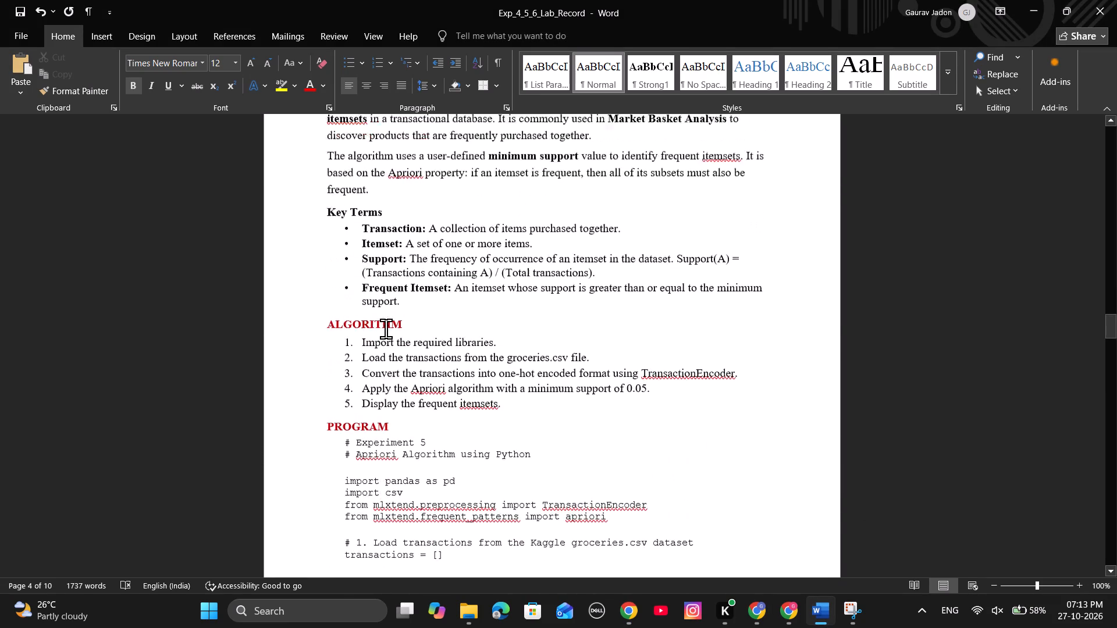
pyautogui.scroll(3, 386, 329)
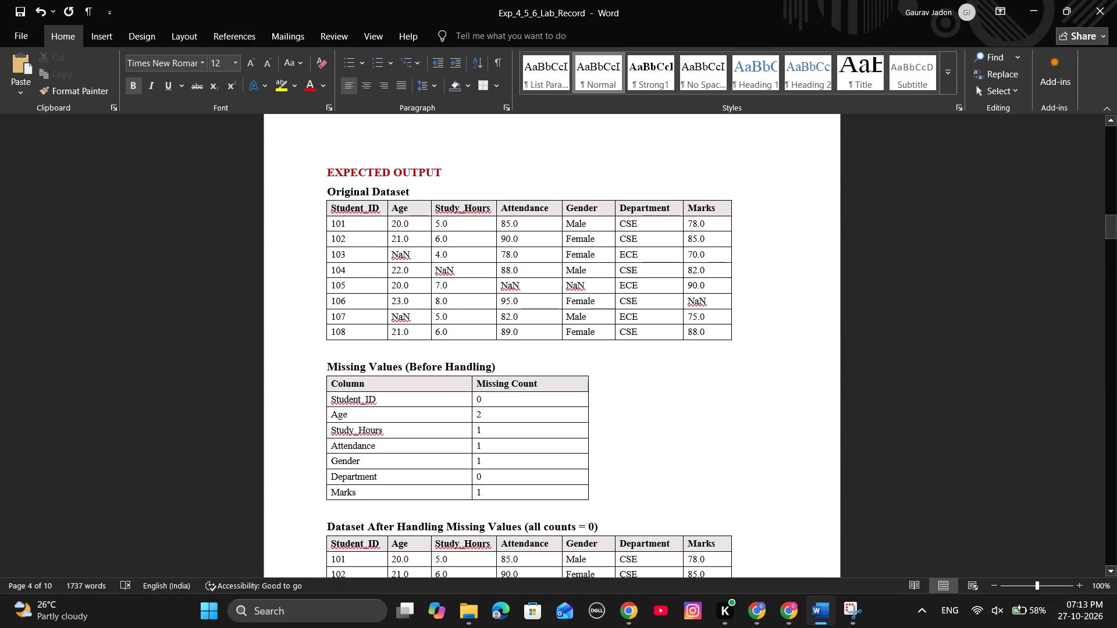
pyautogui.scroll(1, 386, 329)
pyautogui.scroll(-1, 386, 329)
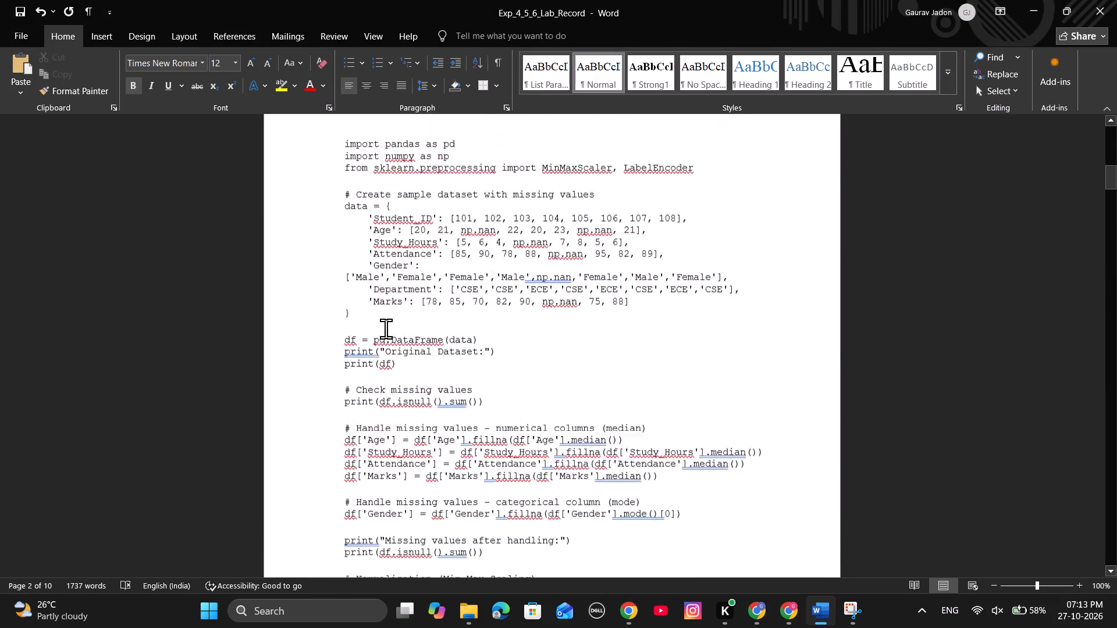
pyautogui.scroll(-2, 386, 329)
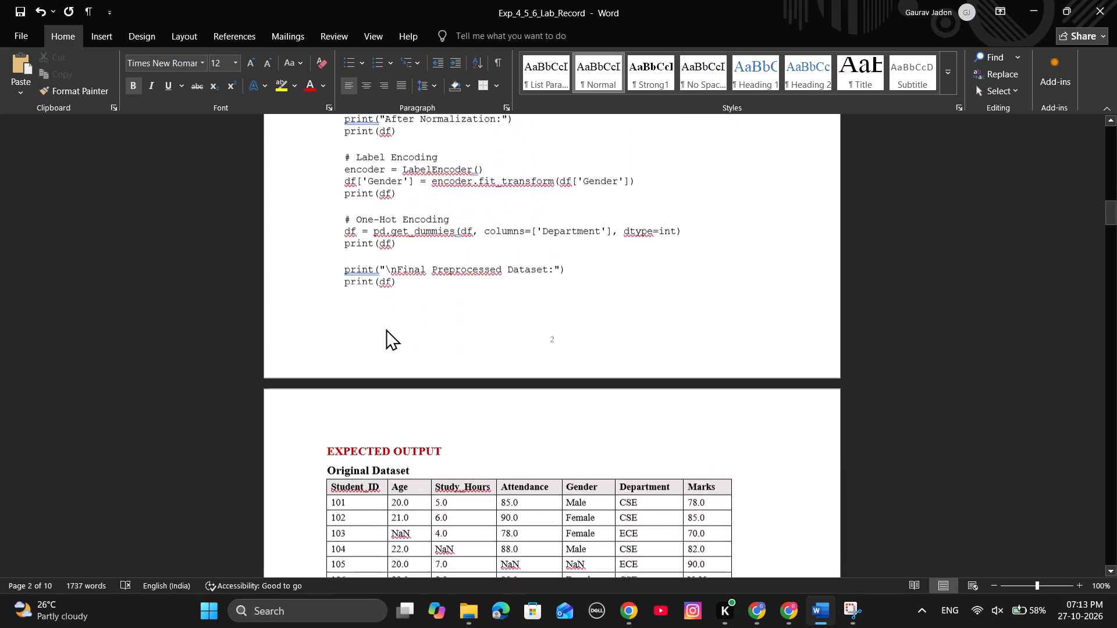
pyautogui.scroll(-1, 386, 329)
pyautogui.click(543, 282)
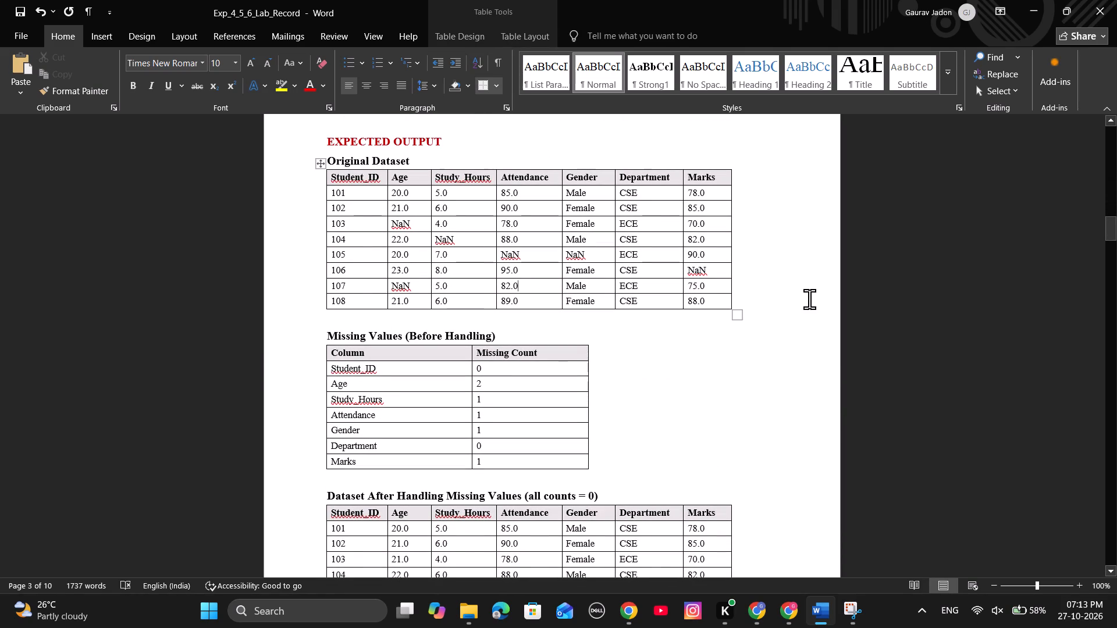
pyautogui.press('BackSpace')
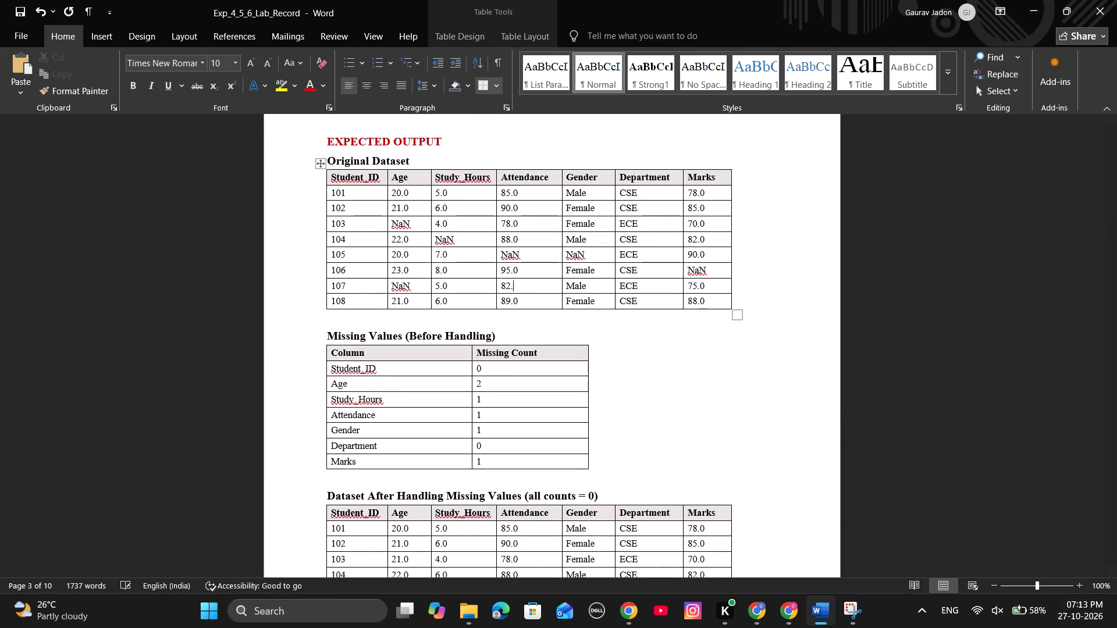
pyautogui.click(325, 162)
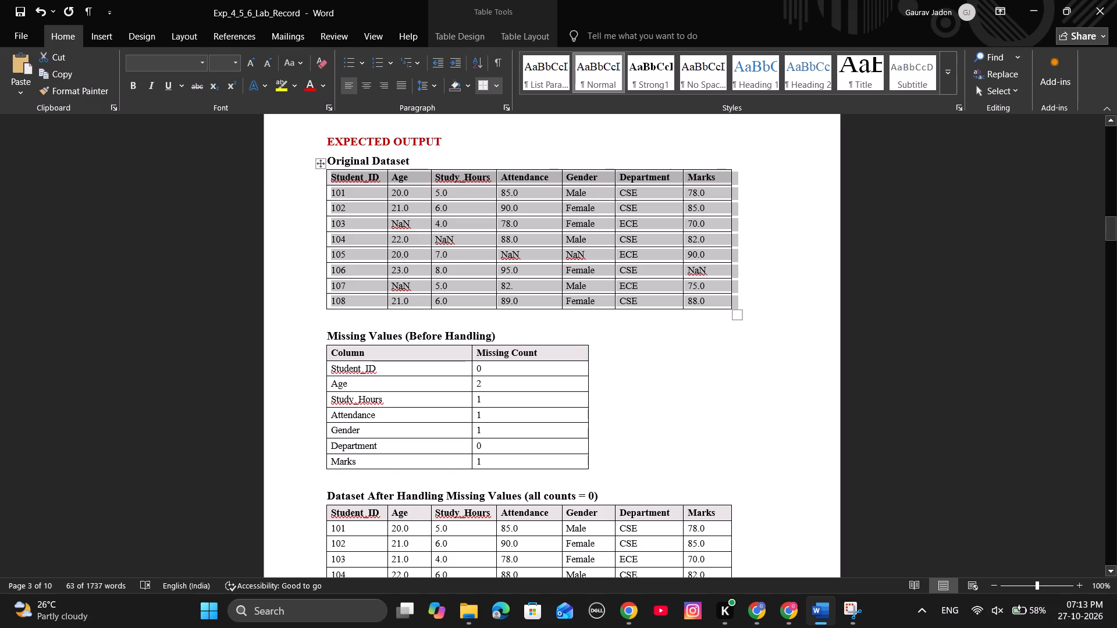
pyautogui.click(324, 163)
pyautogui.click(544, 138)
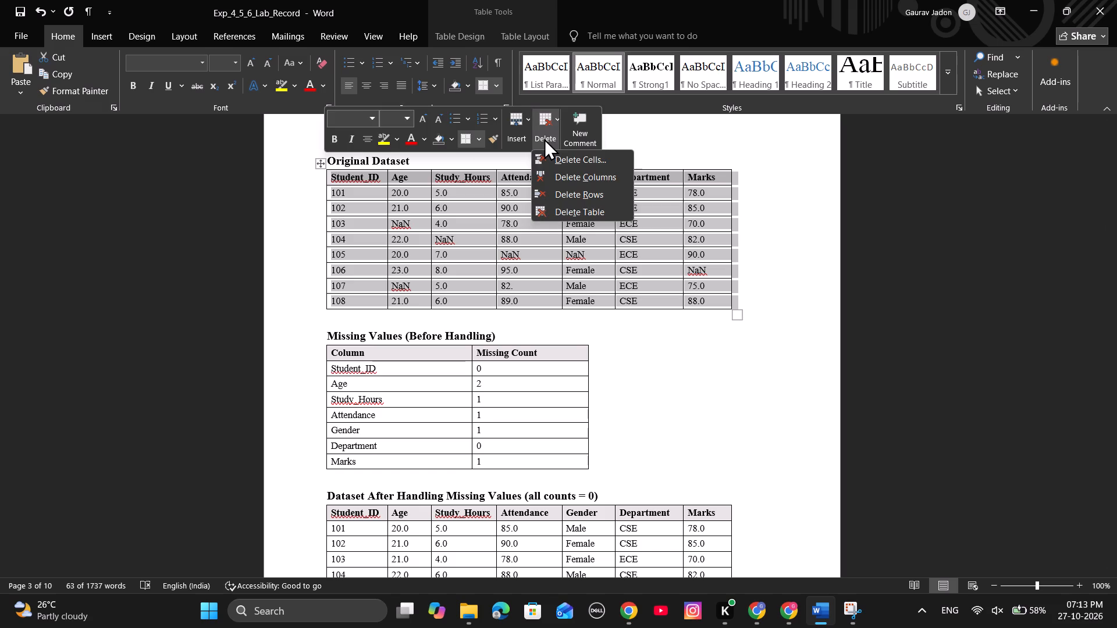
pyautogui.click(594, 210)
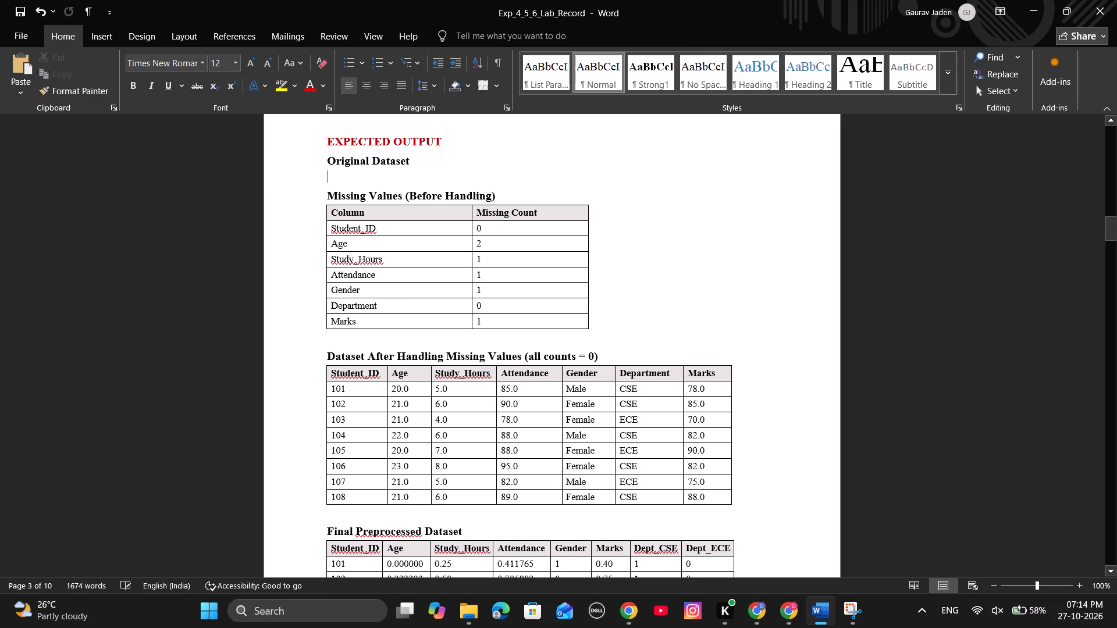
pyautogui.hotkey('ctrl', 'v')
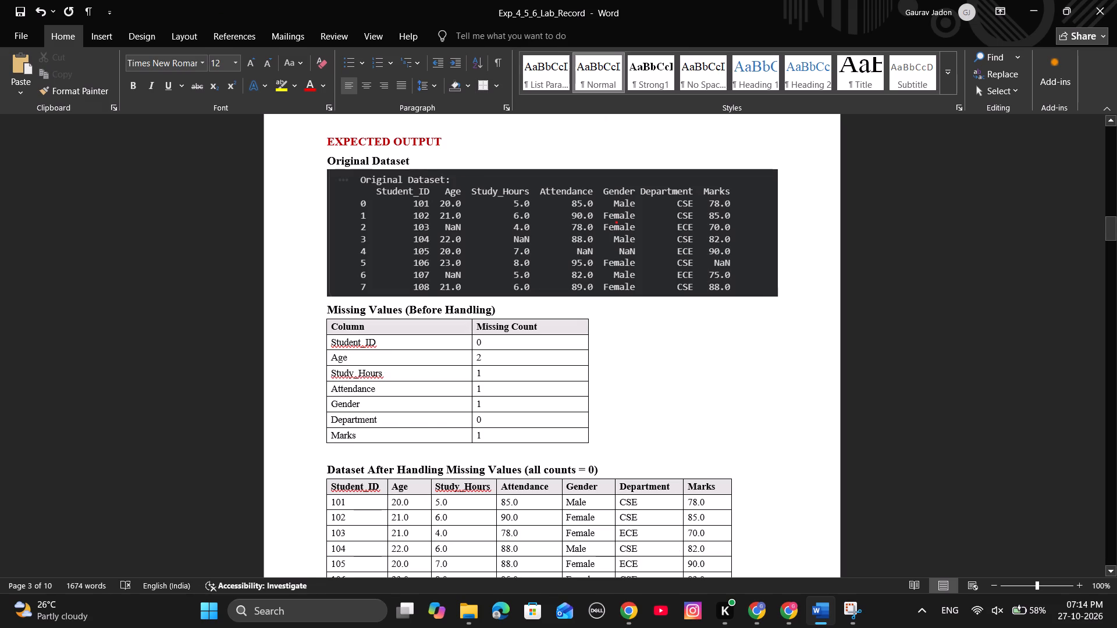
pyautogui.click(736, 280)
pyautogui.click(491, 381)
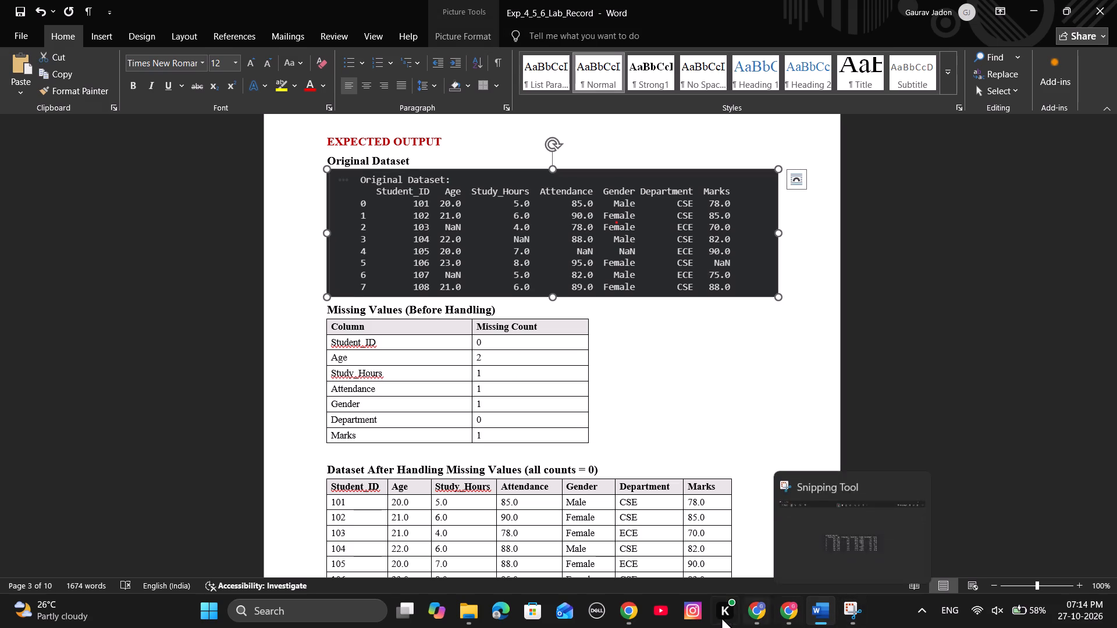
# Close the Snipping Tool window.
pyautogui.click(921, 483)
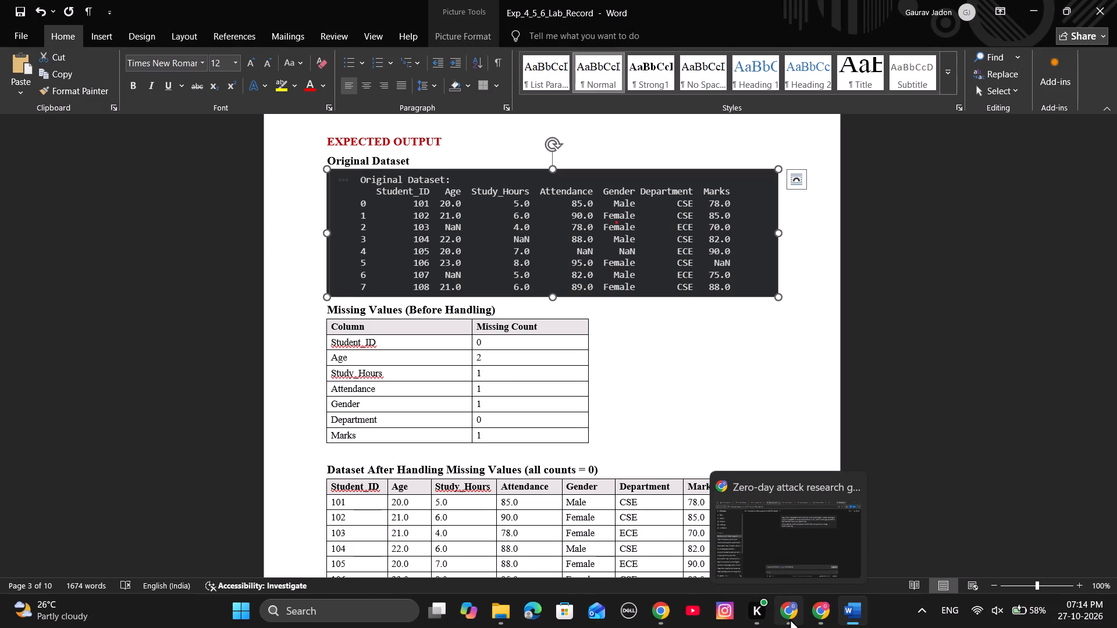
# Switch to the exp4.ipynb notebook in Chrome and capture a snip of the print(df.isnull().sum()) output before missing-value handling.
pyautogui.click(672, 606)
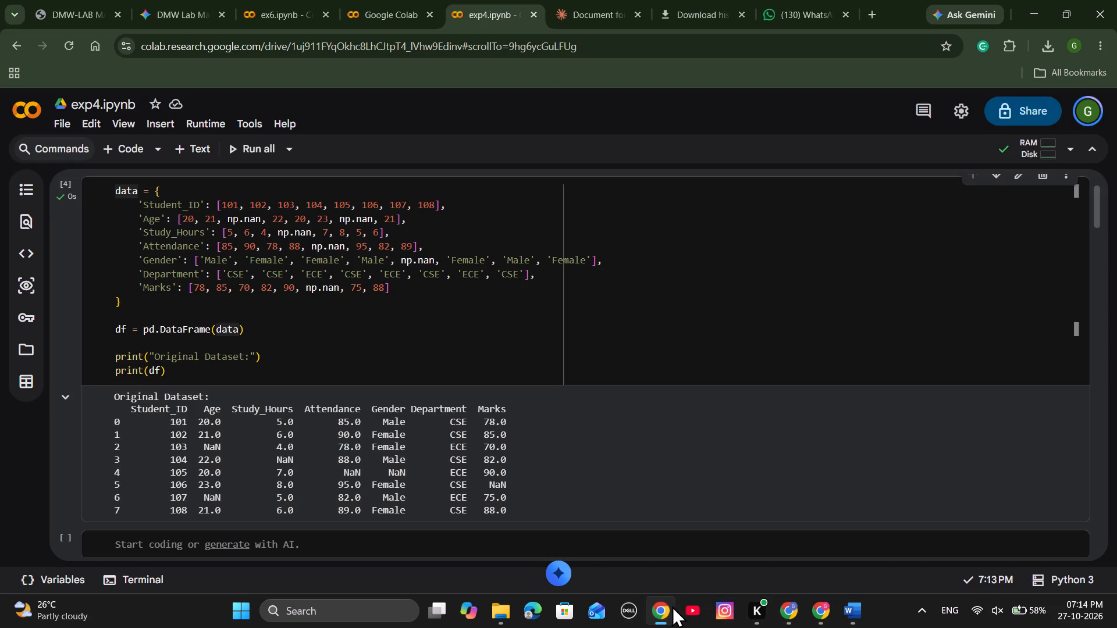
pyautogui.scroll(-5, 379, 392)
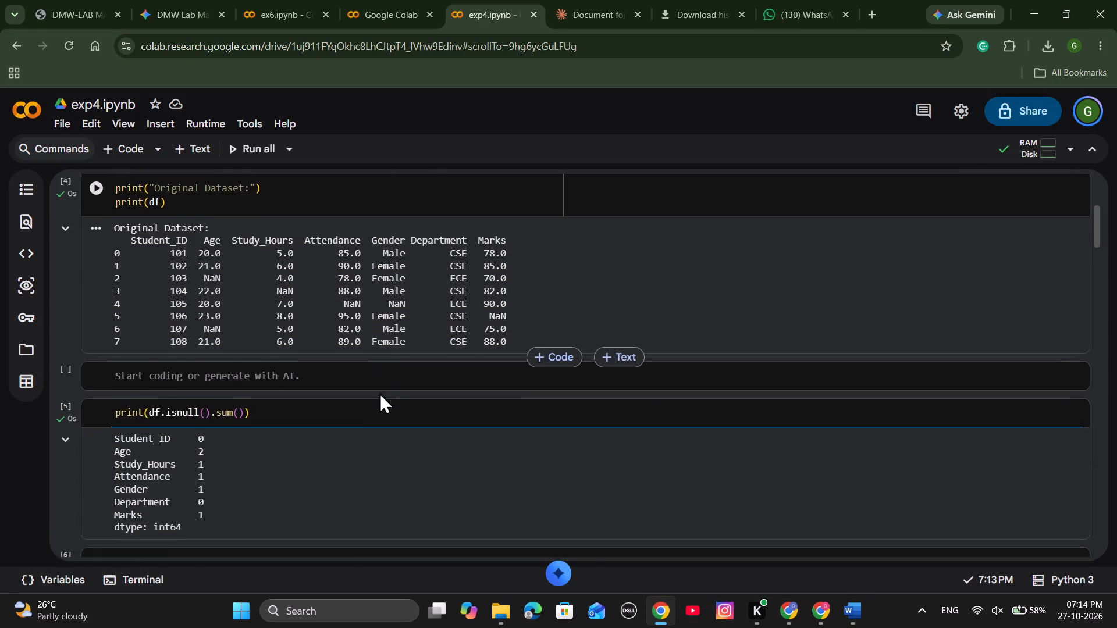
pyautogui.scroll(-2, 379, 392)
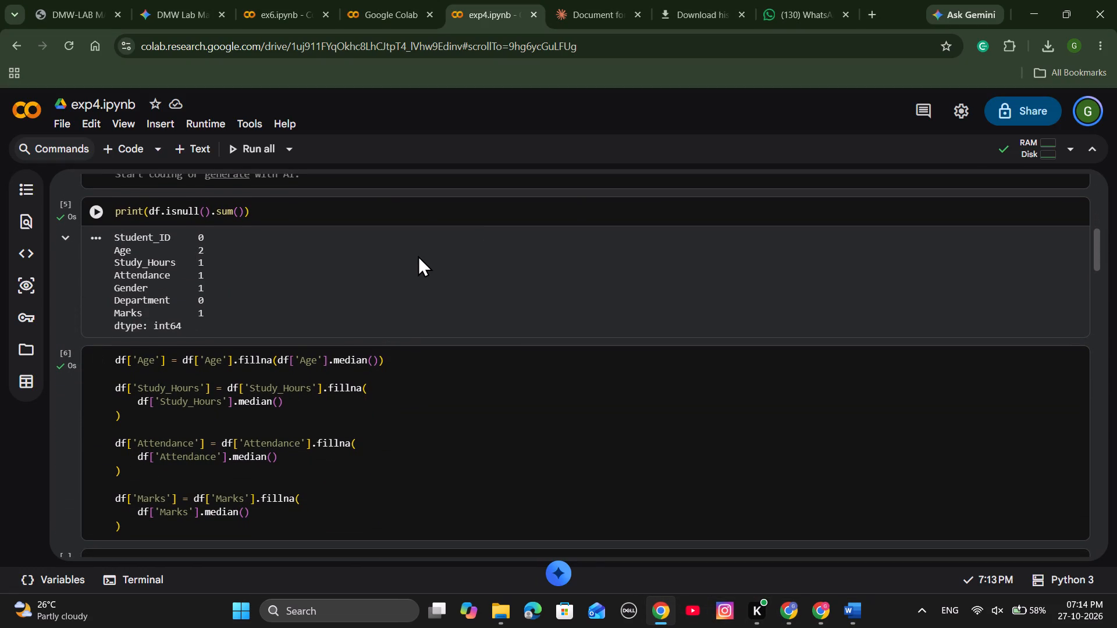
pyautogui.press('shift+super+d')
pyautogui.press('shift+super+s')
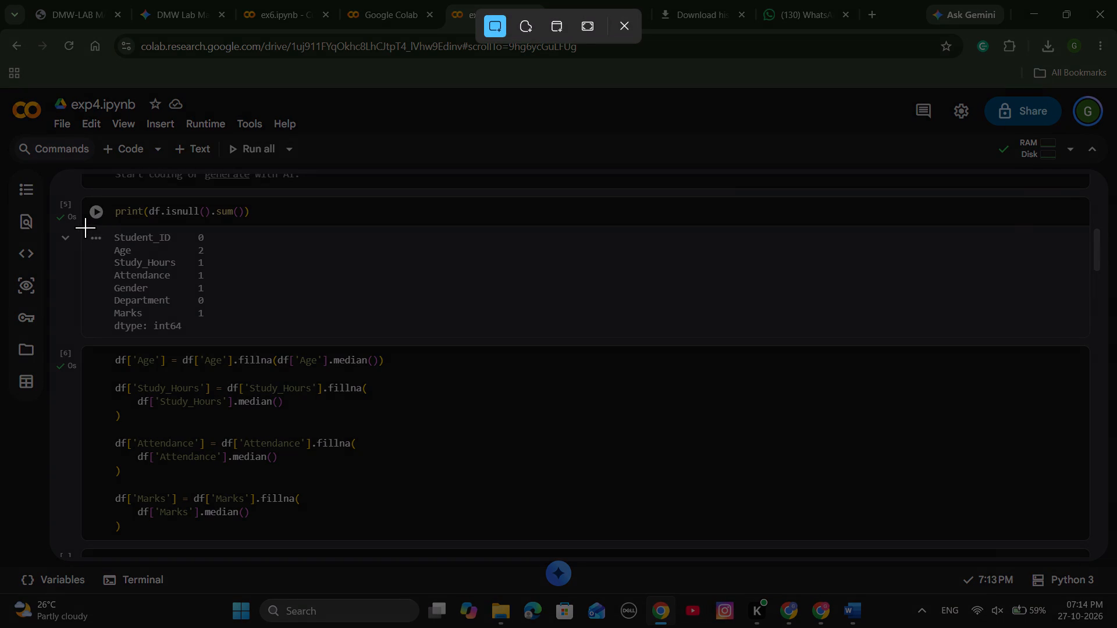
pyautogui.moveTo(85, 227); pyautogui.dragTo(409, 343)
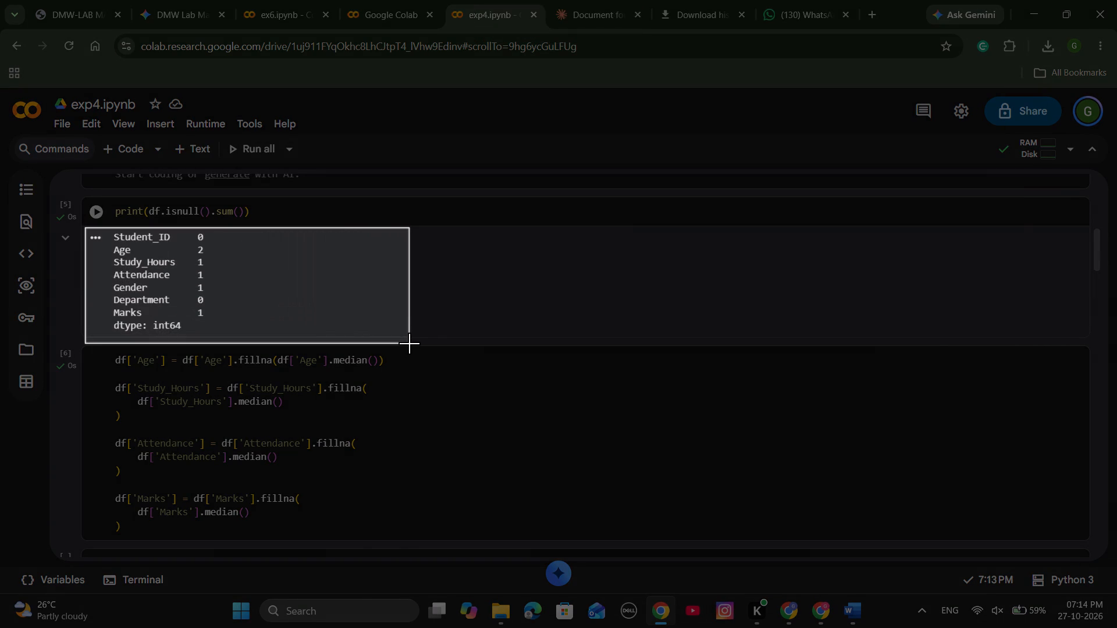
pyautogui.moveTo(409, 343); pyautogui.dragTo(403, 336)
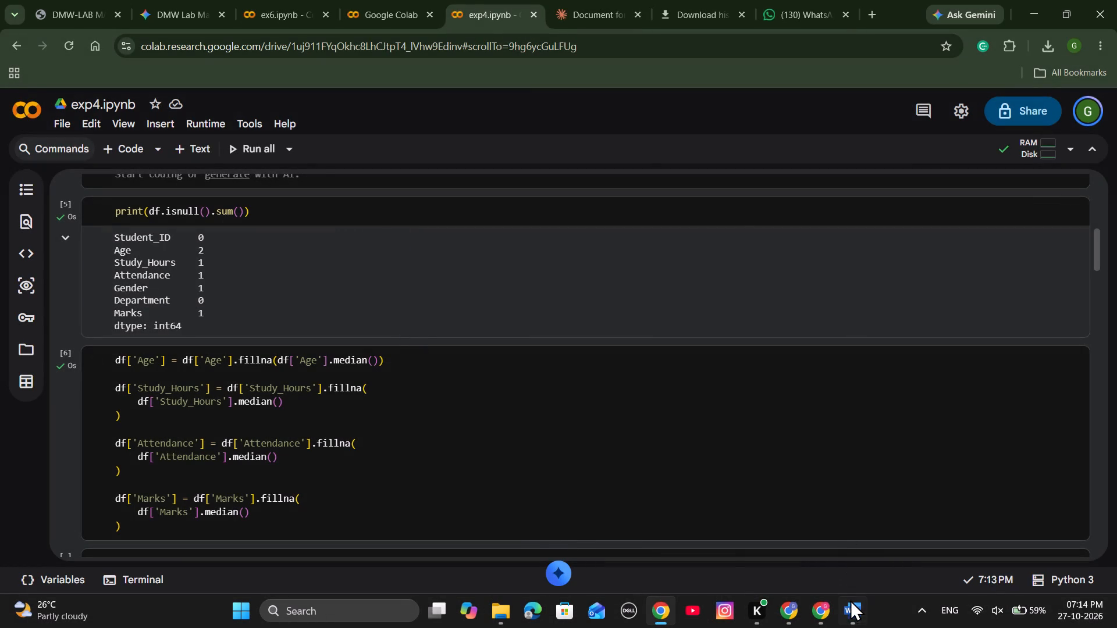
# Switch to the Word lab record and delete the Missing Values (Before Handling) table under Experiment 4's Expected Output.
pyautogui.click(850, 602)
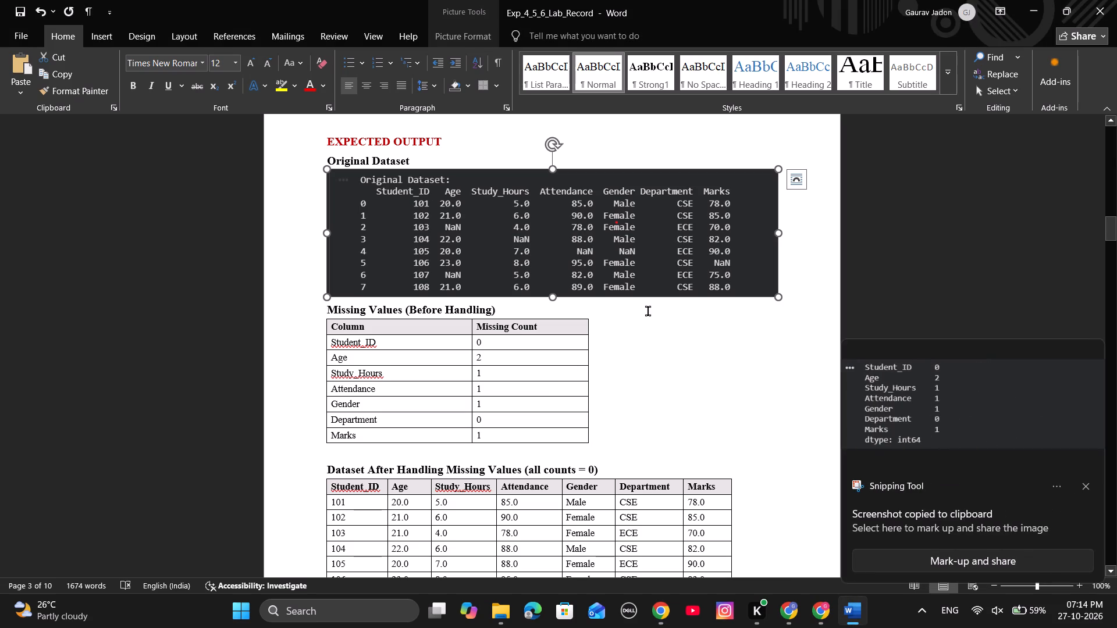
pyautogui.click(643, 309)
pyautogui.click(520, 386)
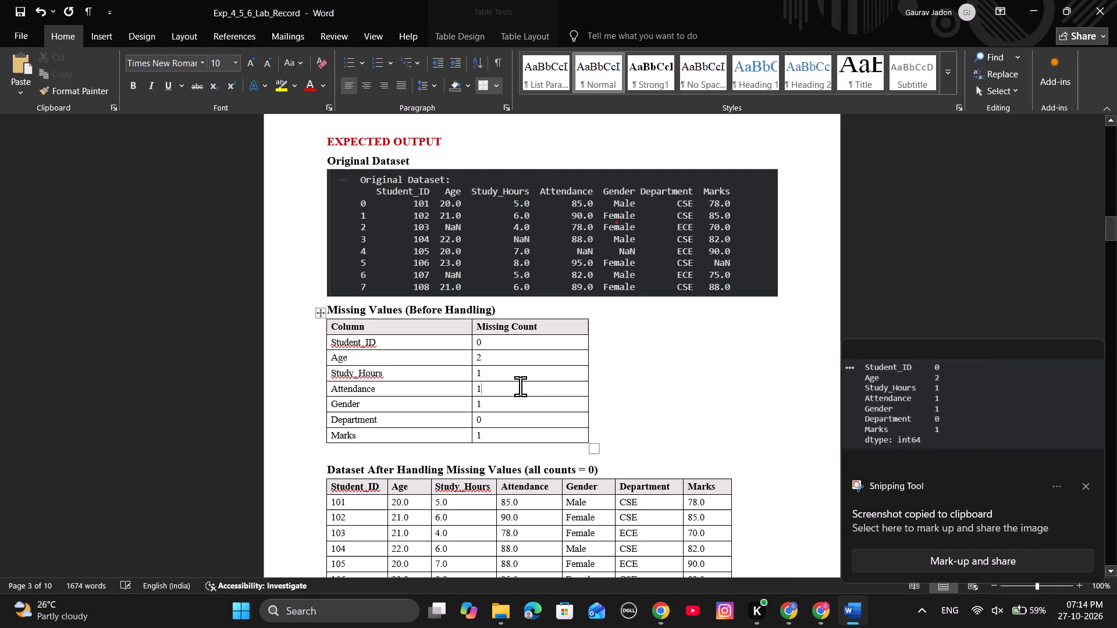
pyautogui.click(325, 315)
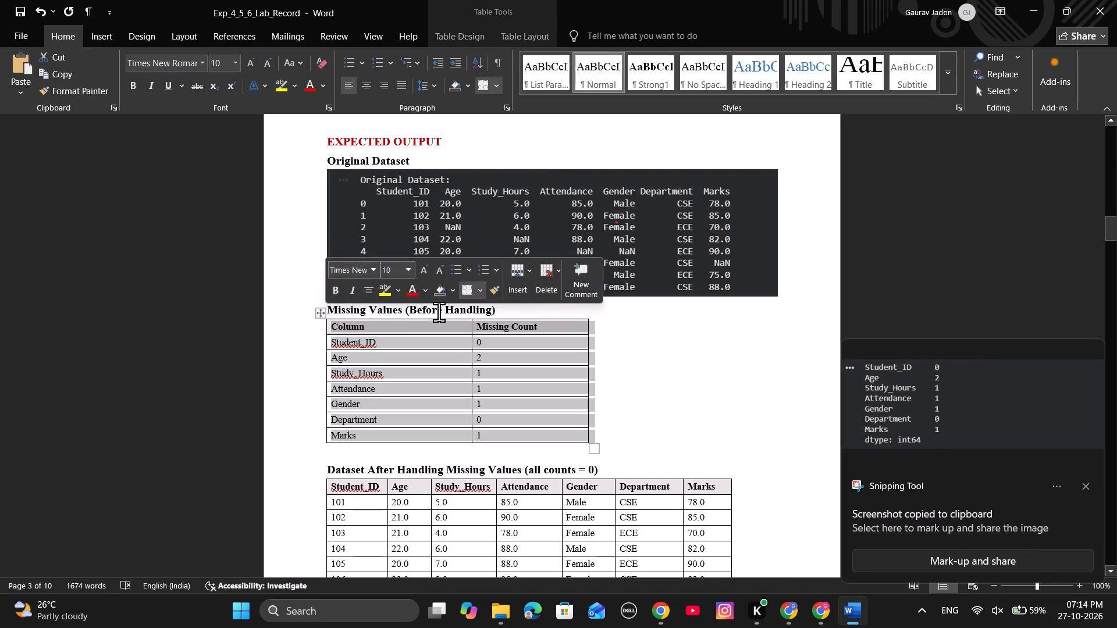
pyautogui.click(543, 289)
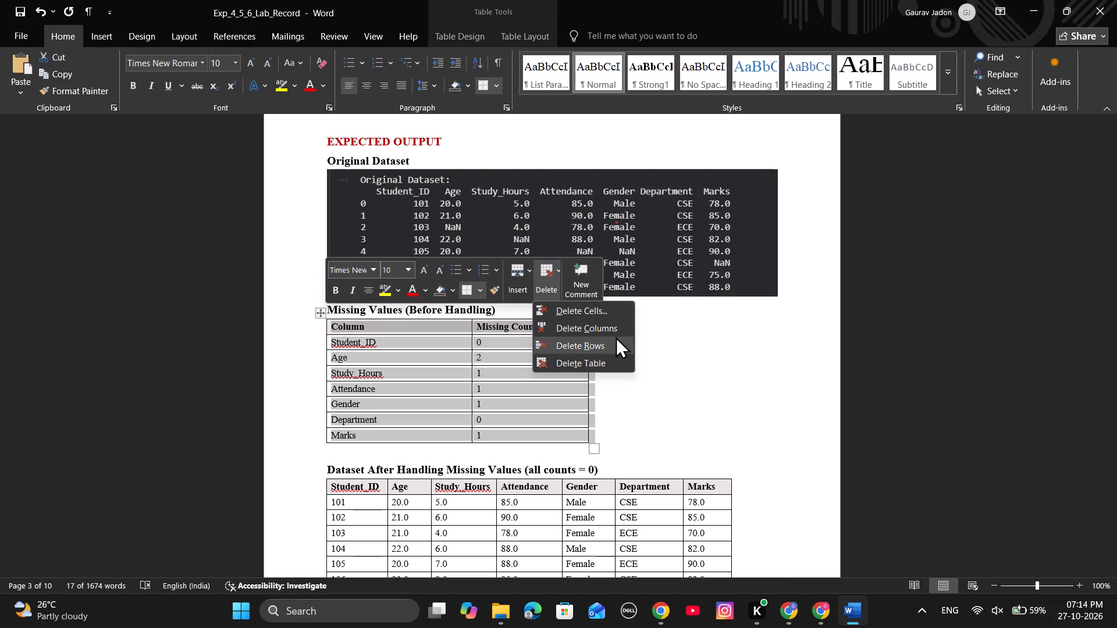
pyautogui.click(615, 362)
# Paste the captured missing-count snip on a new line below print(df) of the Original Dataset code in Experiment 4's Program.
pyautogui.scroll(1, 615, 362)
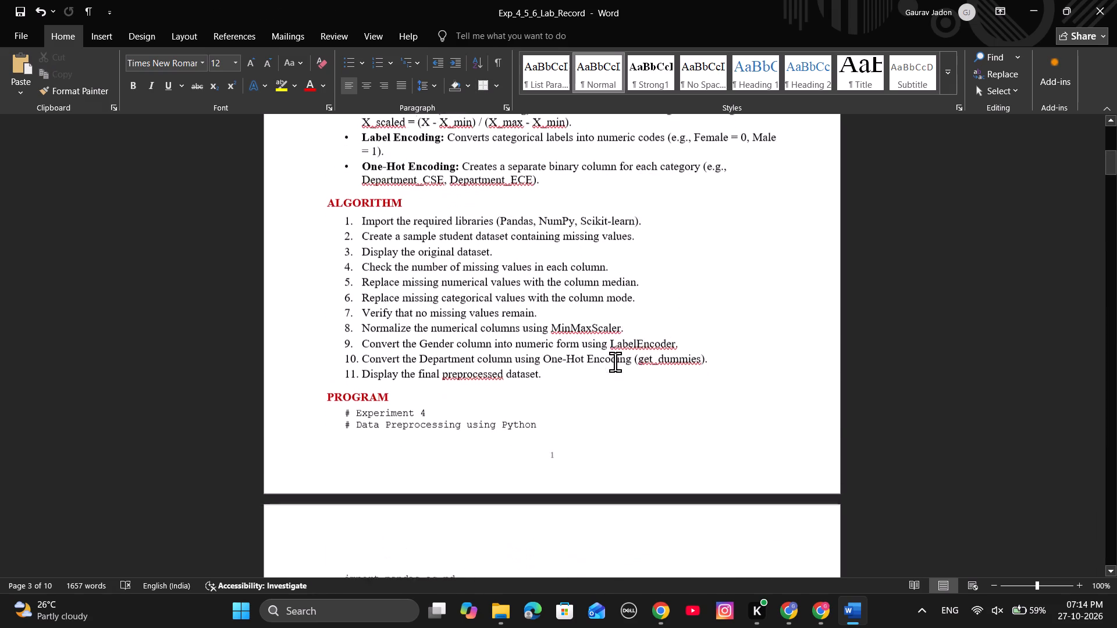
pyautogui.scroll(1, 615, 362)
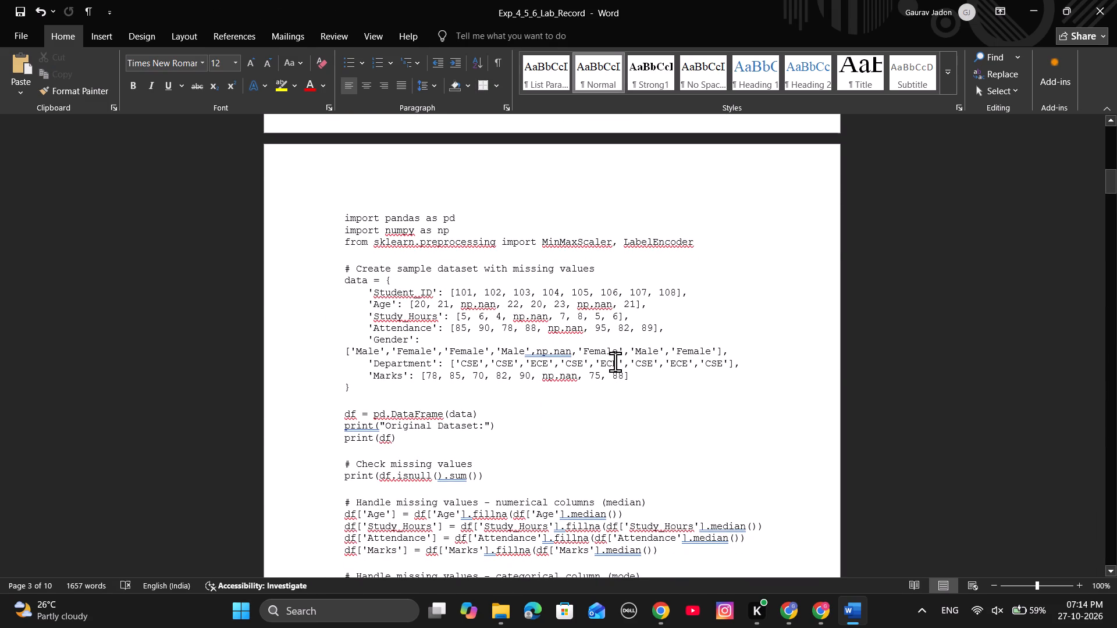
pyautogui.click(422, 441)
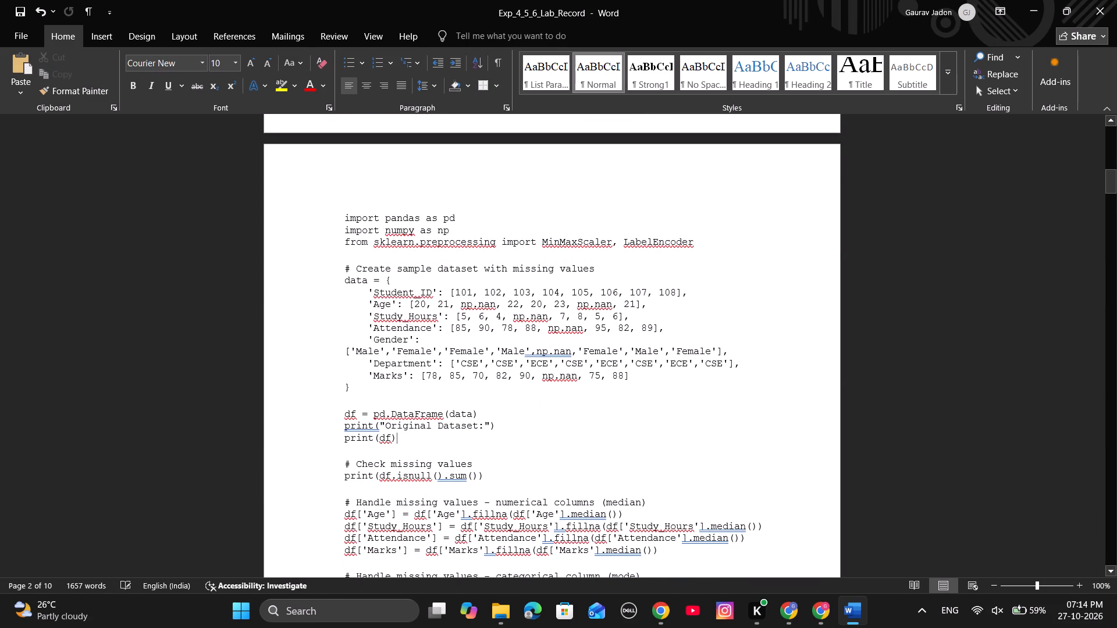
pyautogui.press('Return')
pyautogui.hotkey('ctrl', 'v')
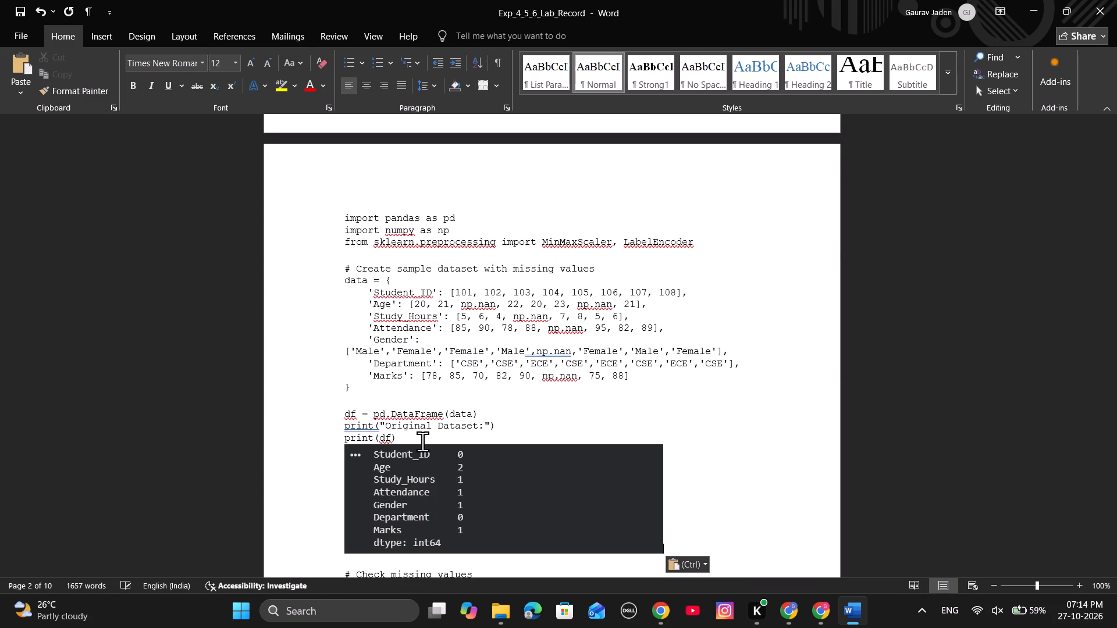
# Switch to the exp4.ipynb notebook in Chrome and capture a snip of the whole "Missing values after handling:" output.
pyautogui.scroll(-2, 422, 441)
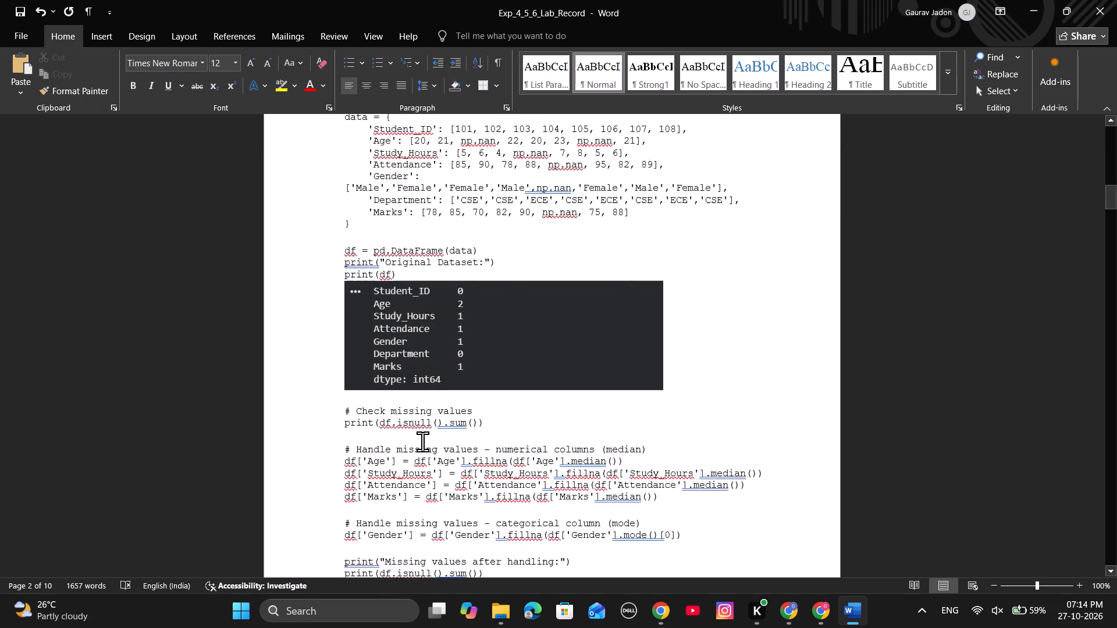
pyautogui.scroll(-1, 422, 441)
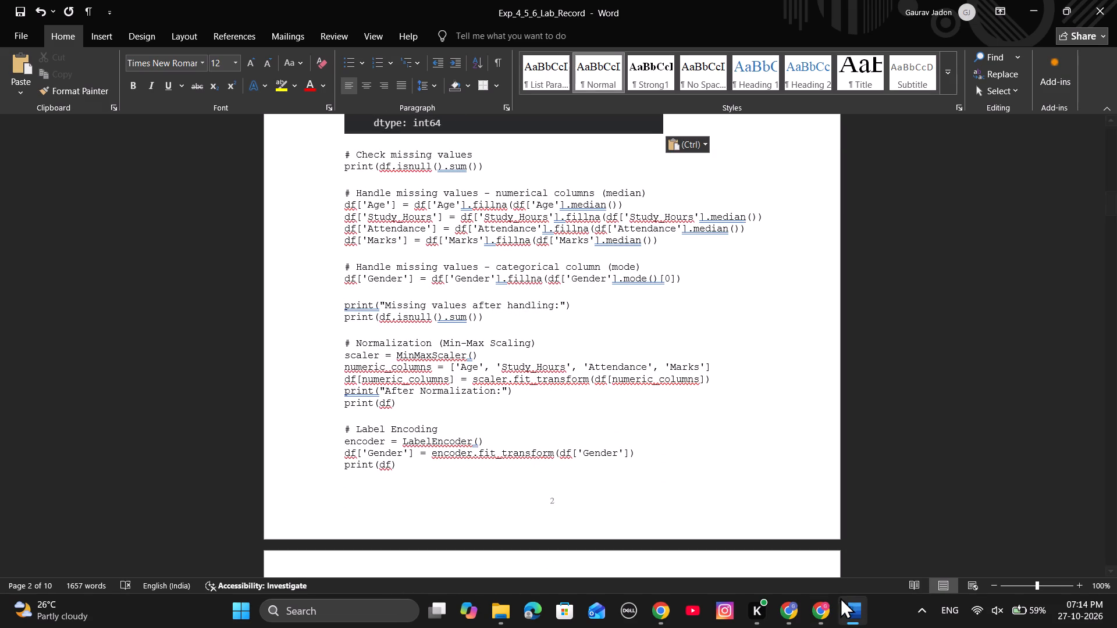
pyautogui.click(851, 607)
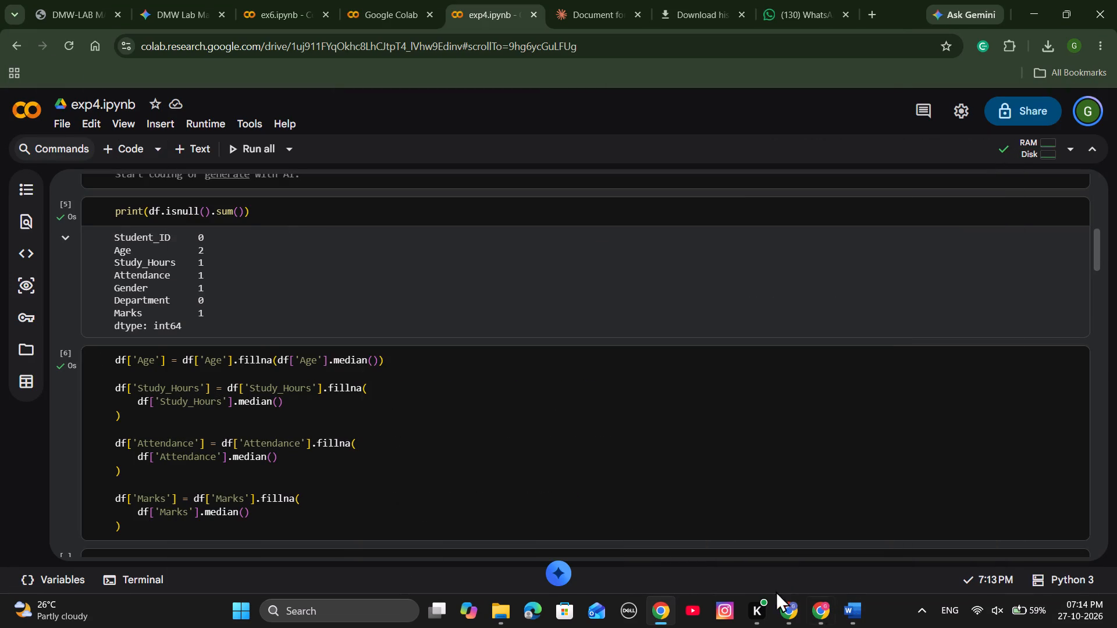
pyautogui.scroll(-2, 383, 461)
pyautogui.scroll(-1, 301, 434)
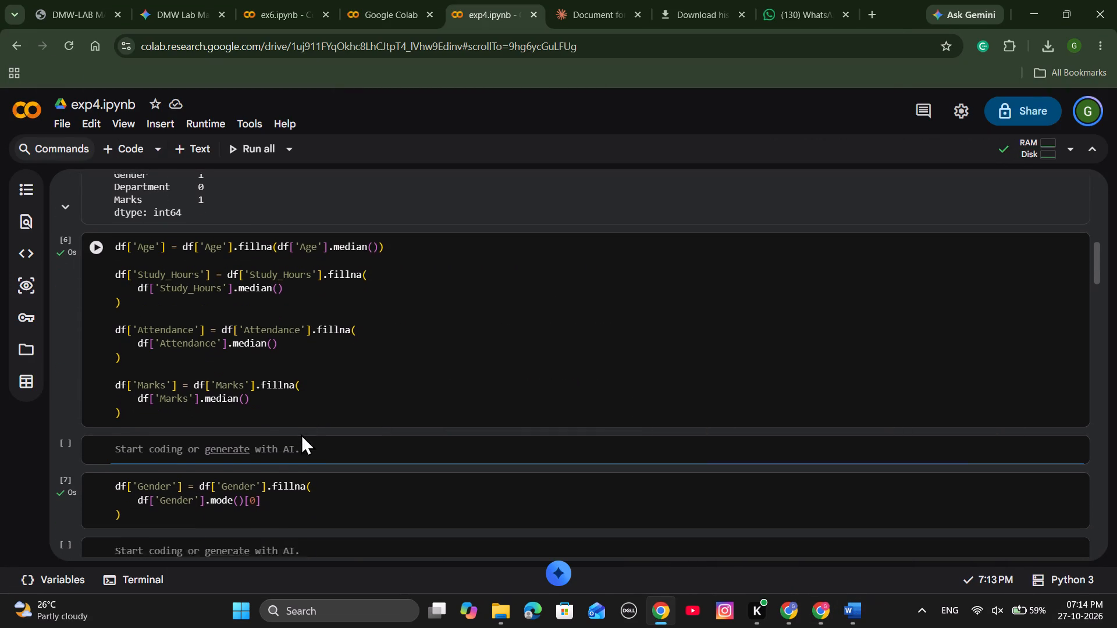
pyautogui.scroll(-1, 301, 434)
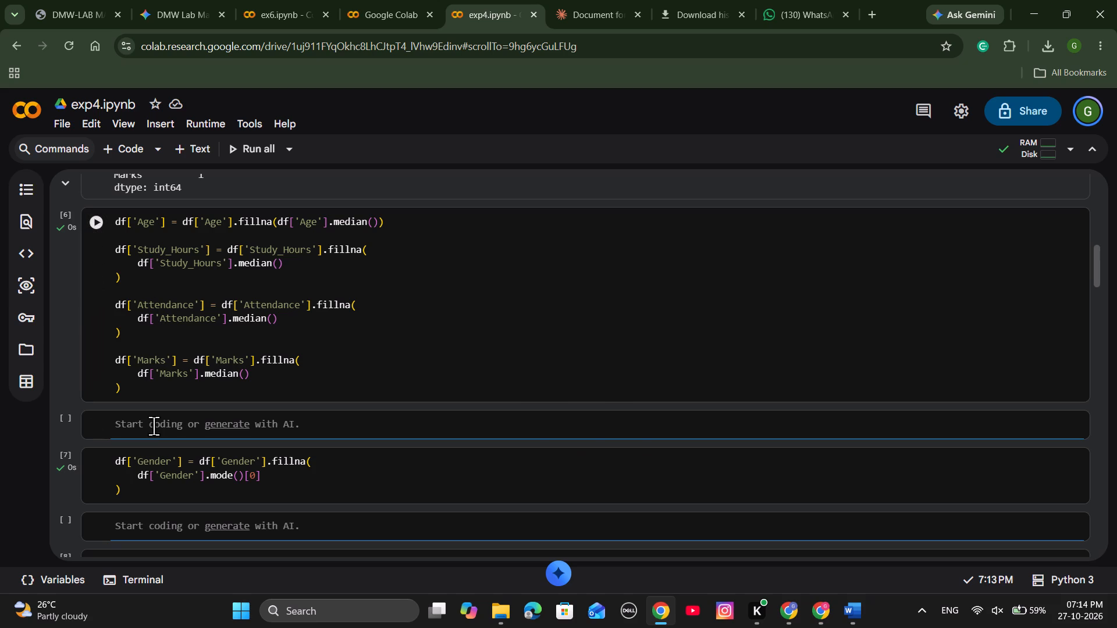
pyautogui.scroll(-1, 154, 444)
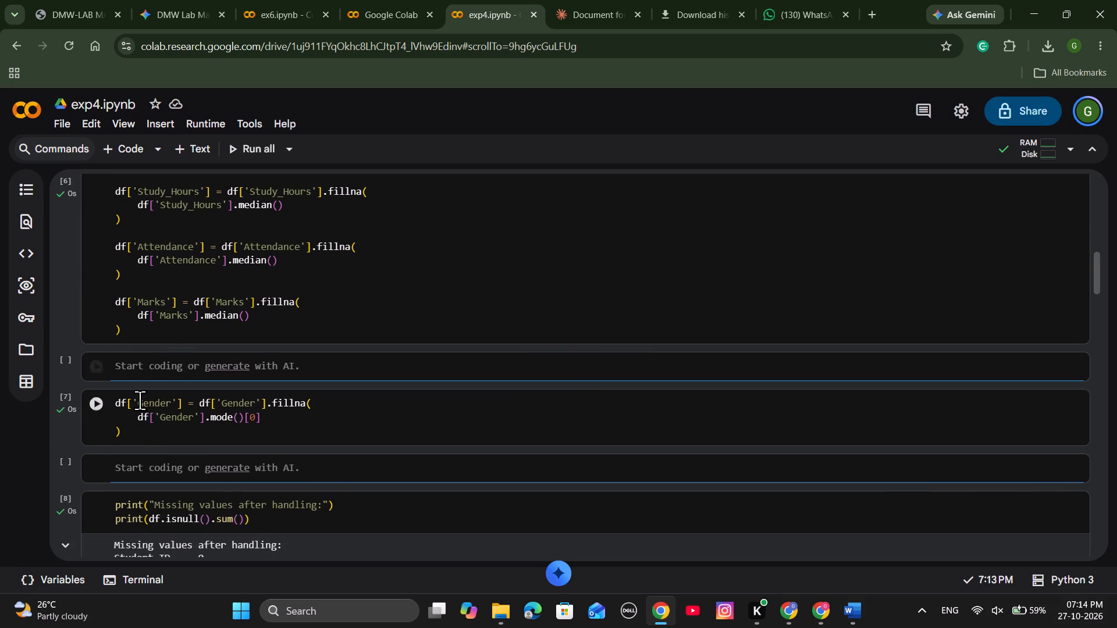
pyautogui.scroll(-1, 193, 427)
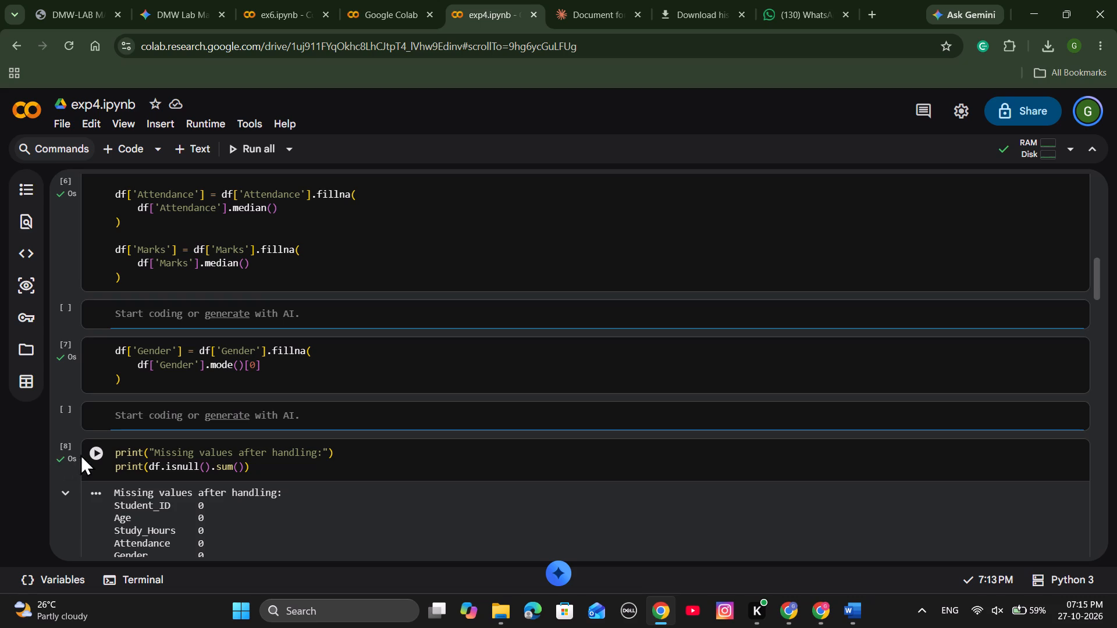
pyautogui.scroll(-4, 89, 452)
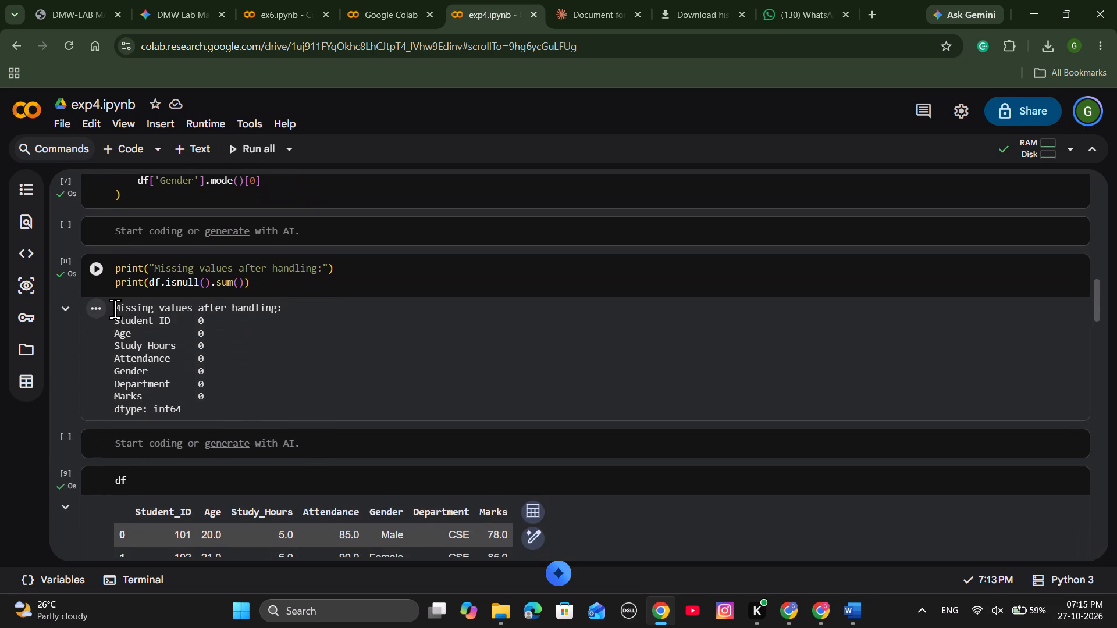
pyautogui.press('shift+super+s')
pyautogui.moveTo(90, 296); pyautogui.dragTo(353, 388)
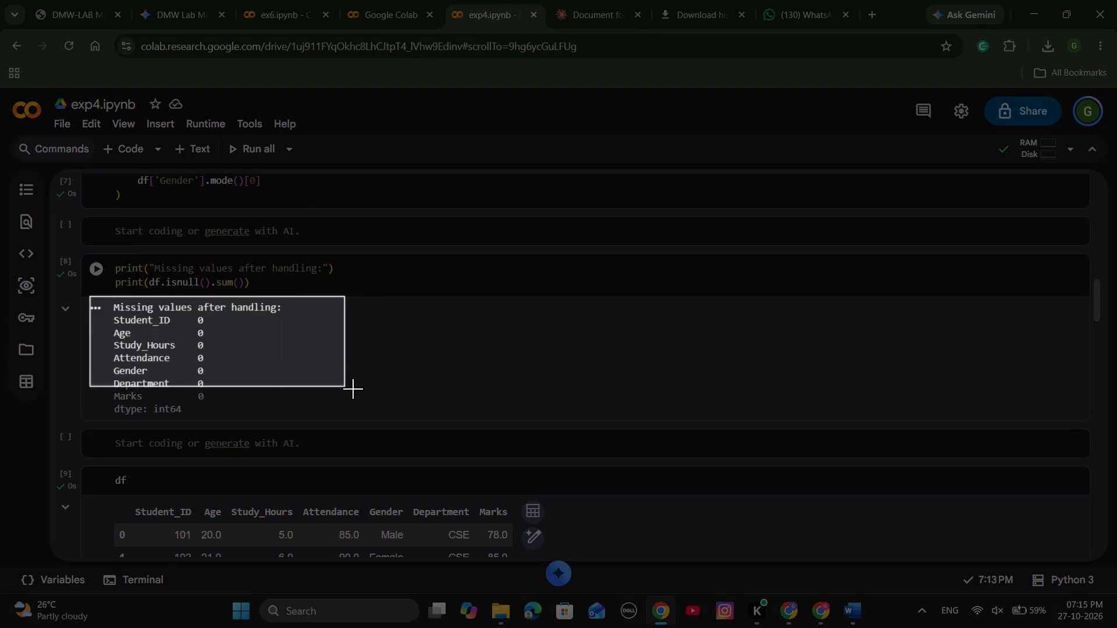
pyautogui.moveTo(353, 388); pyautogui.dragTo(453, 421)
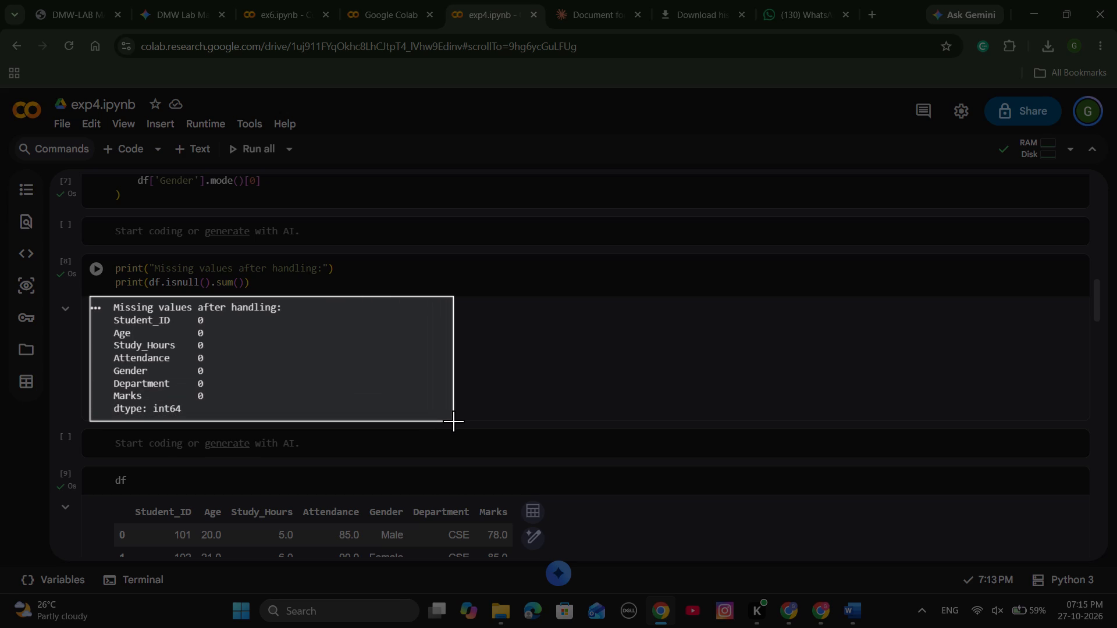
pyautogui.moveTo(453, 421); pyautogui.dragTo(454, 415)
# Rerun the df cell that follows the missing-values check in the exp4.ipynb notebook.
pyautogui.scroll(-2, 454, 415)
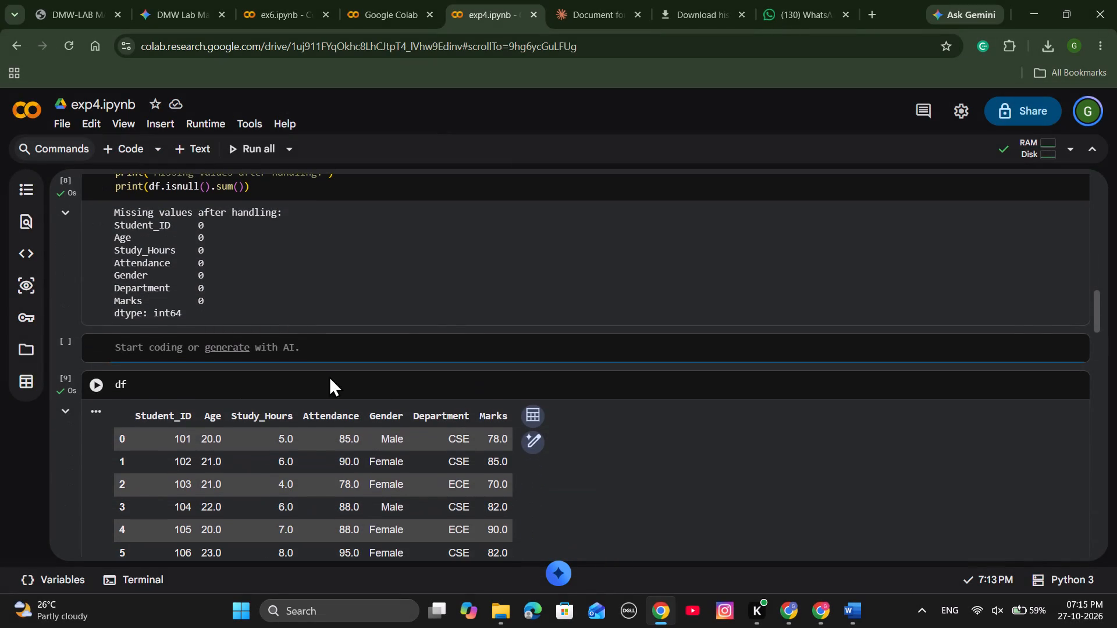
pyautogui.click(322, 392)
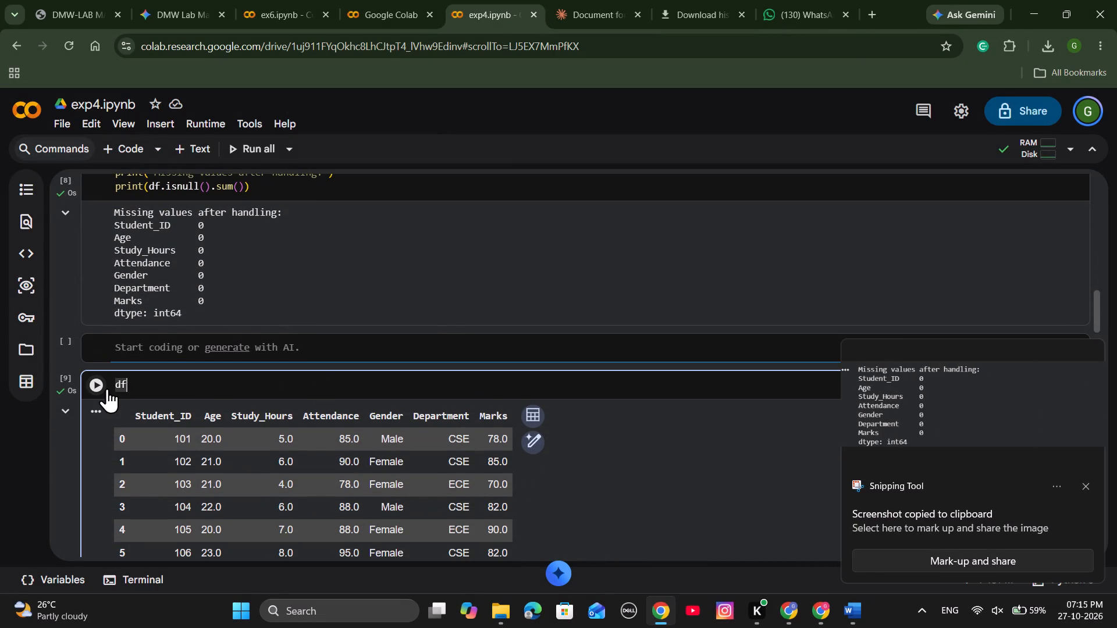
pyautogui.click(107, 388)
# Examine the exp4.ipynb cells and outputs, from the original dataset through normalization to the final preprocessed dataset, and return to the df cell.
pyautogui.scroll(-3, 216, 418)
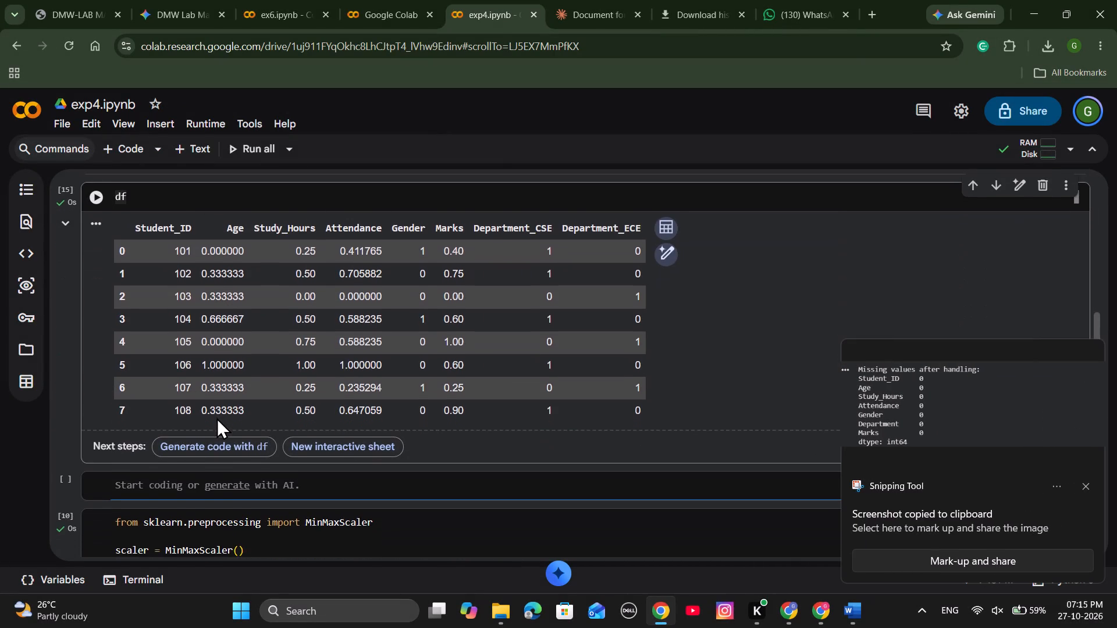
pyautogui.scroll(-6, 216, 418)
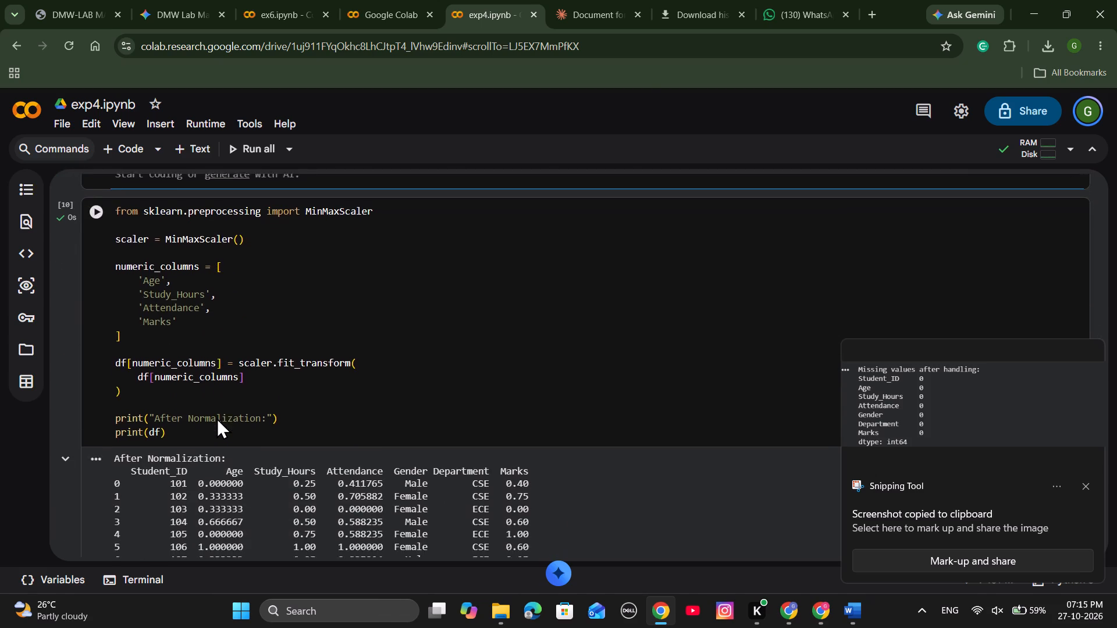
pyautogui.scroll(-10, 216, 418)
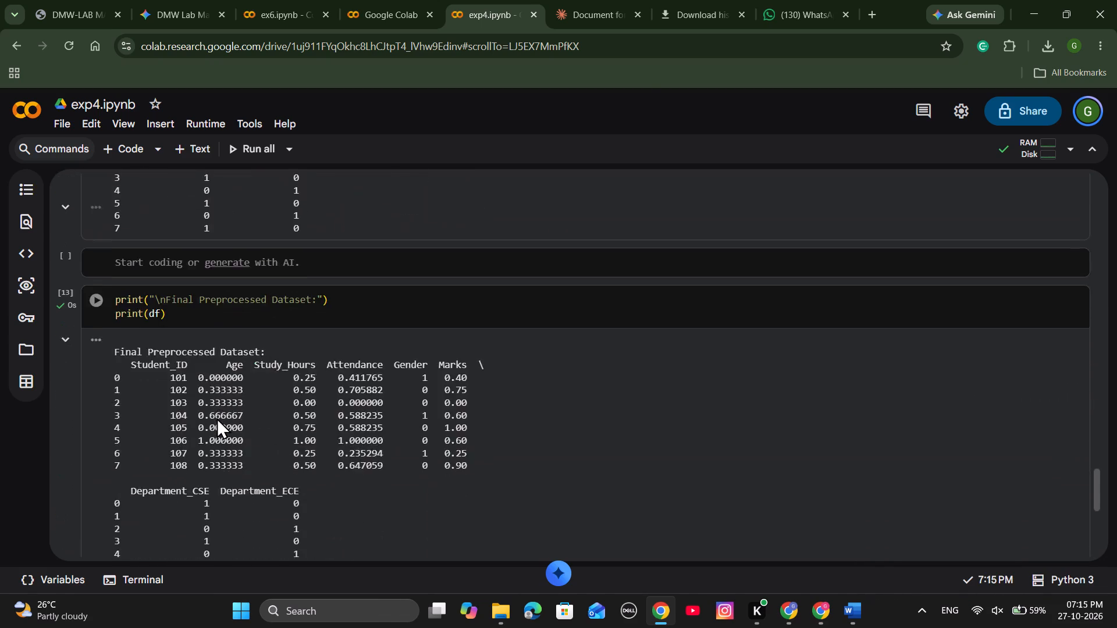
pyautogui.scroll(-3, 216, 418)
pyautogui.scroll(9, 216, 418)
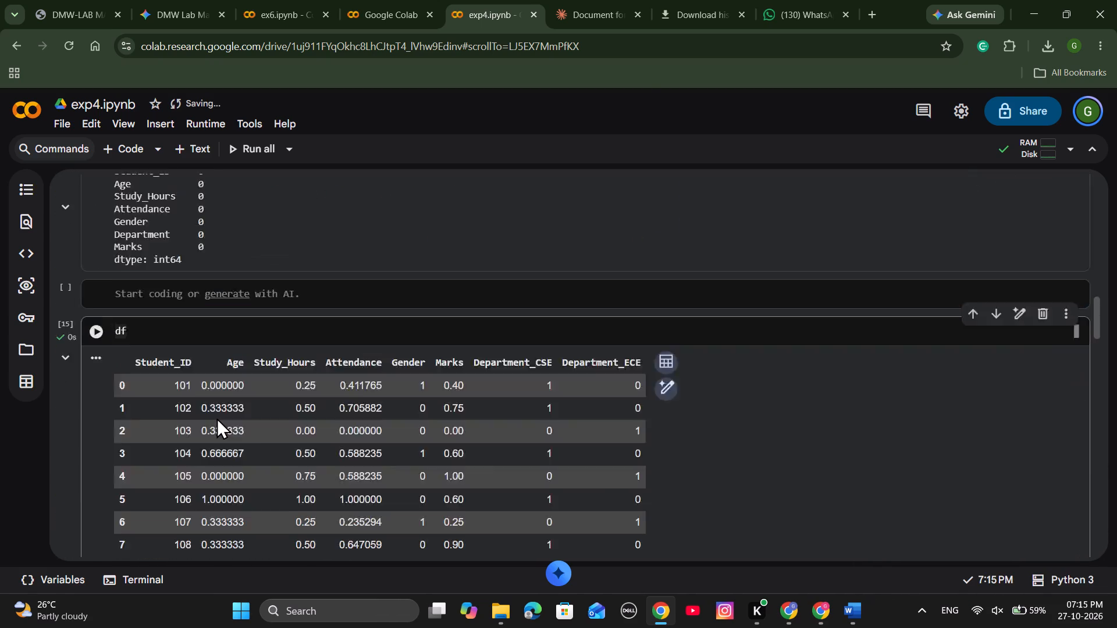
pyautogui.scroll(2, 216, 418)
pyautogui.scroll(-2, 216, 418)
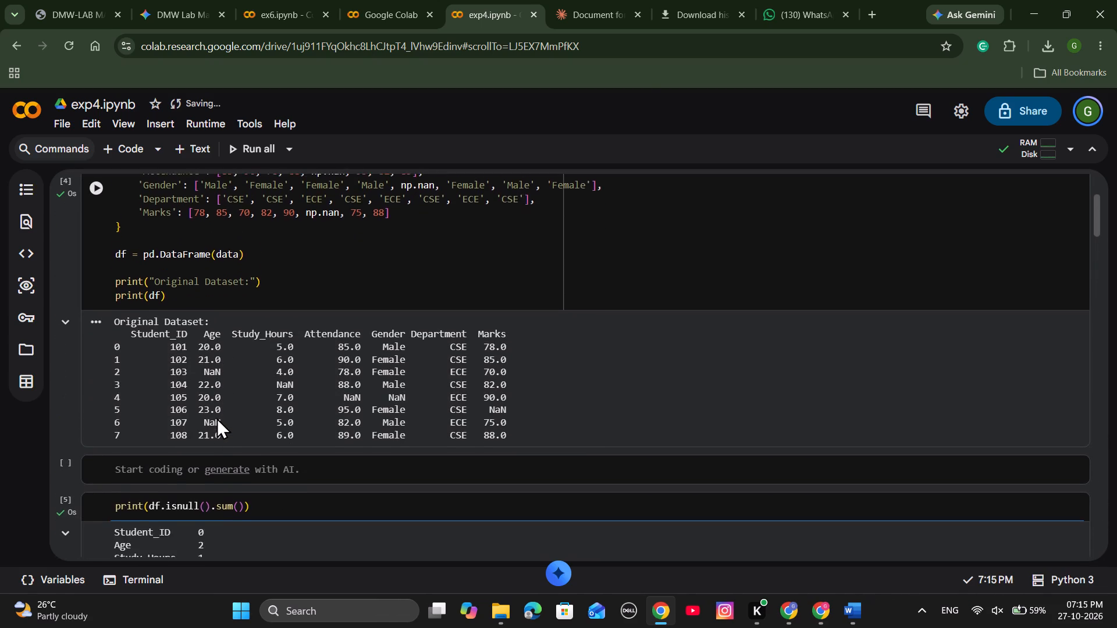
pyautogui.scroll(-4, 216, 418)
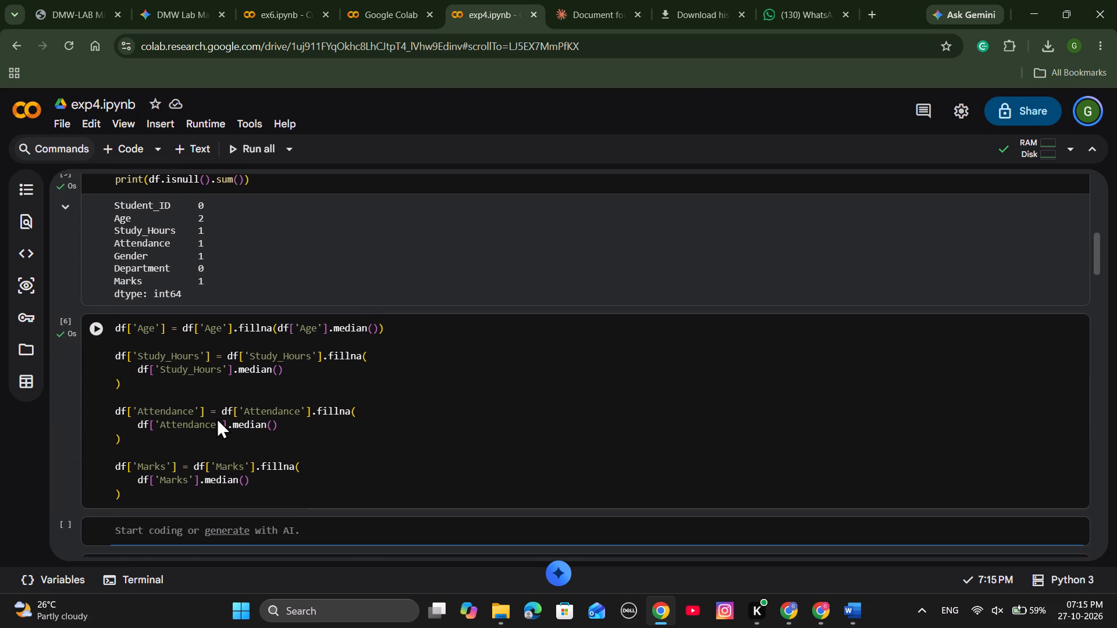
pyautogui.scroll(-3, 216, 418)
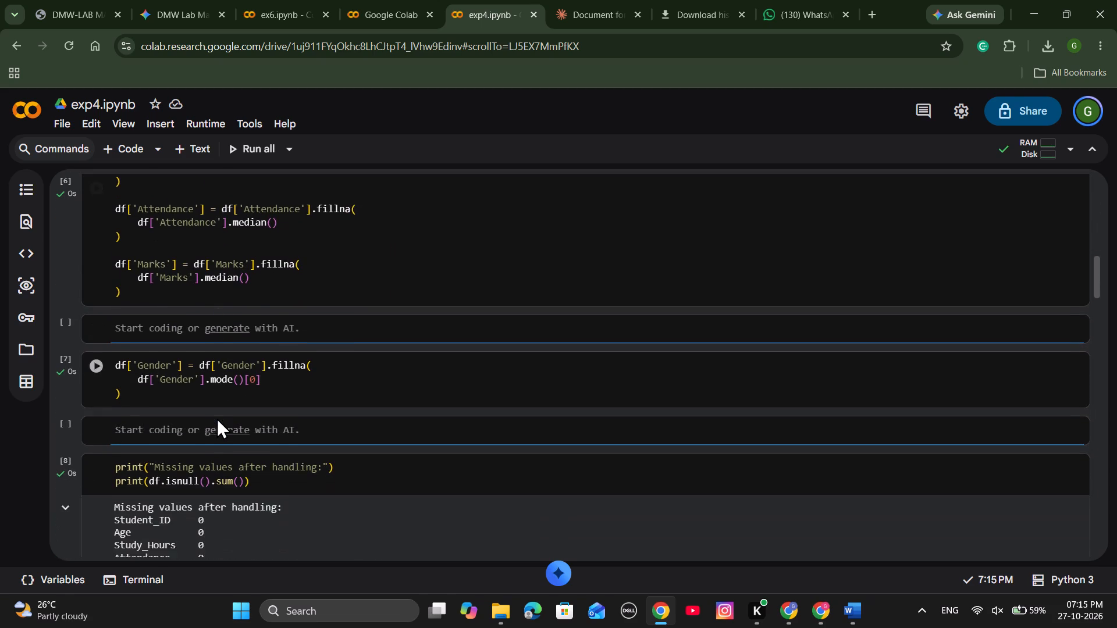
pyautogui.scroll(-2, 216, 418)
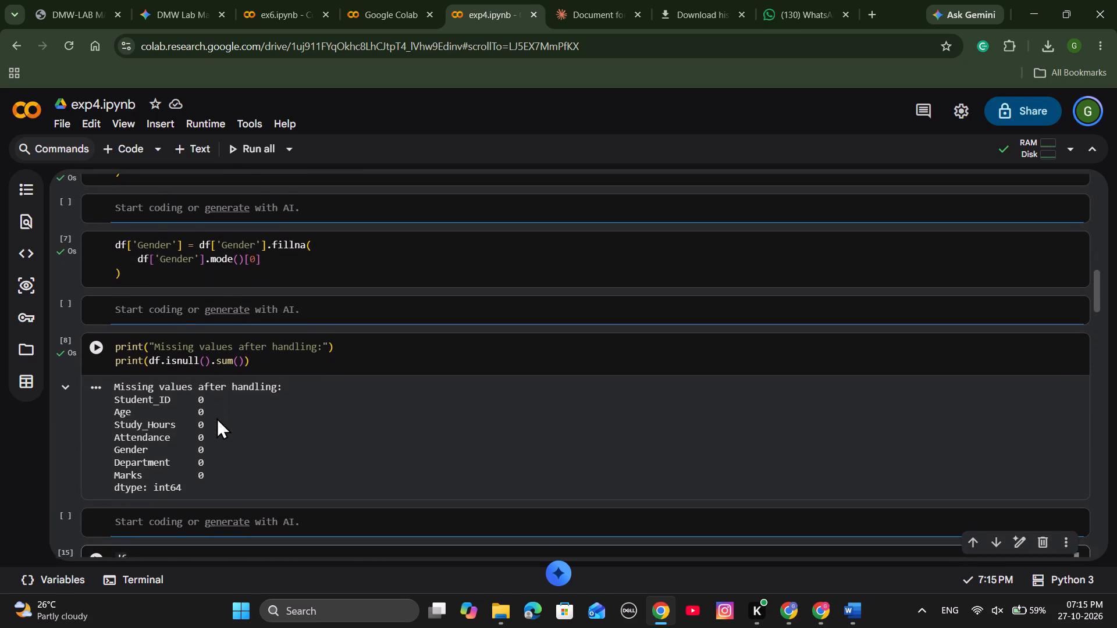
pyautogui.scroll(-2, 216, 418)
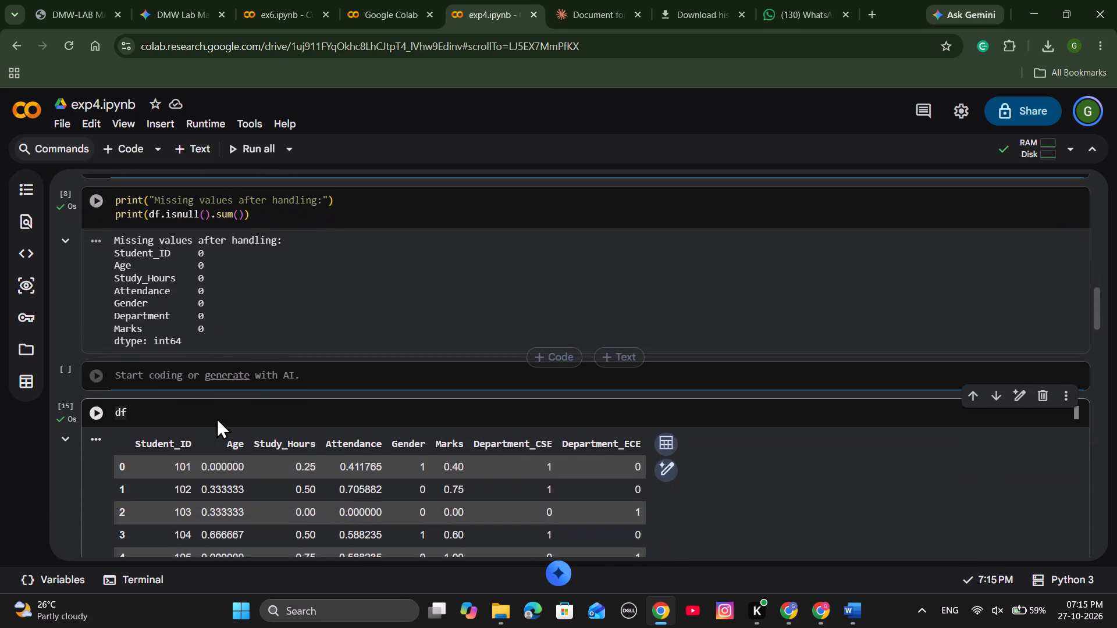
pyautogui.scroll(-2, 216, 418)
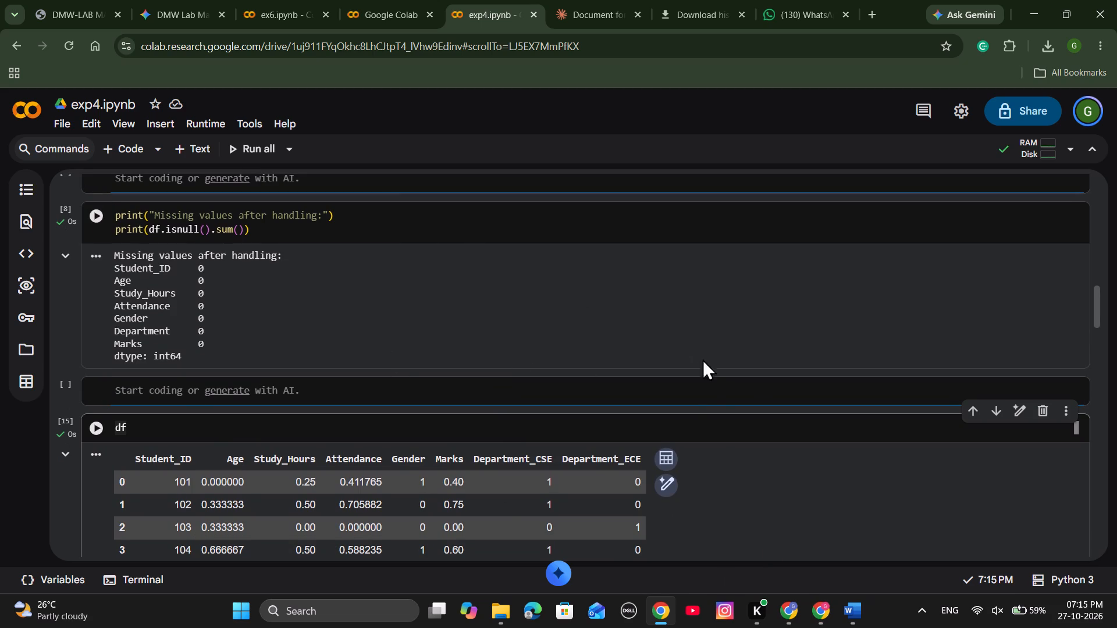
# In the Word lab record, paste the after-handling snip below the second print(df.isnull().sum()) line, before the Normalization code.
pyautogui.click(852, 627)
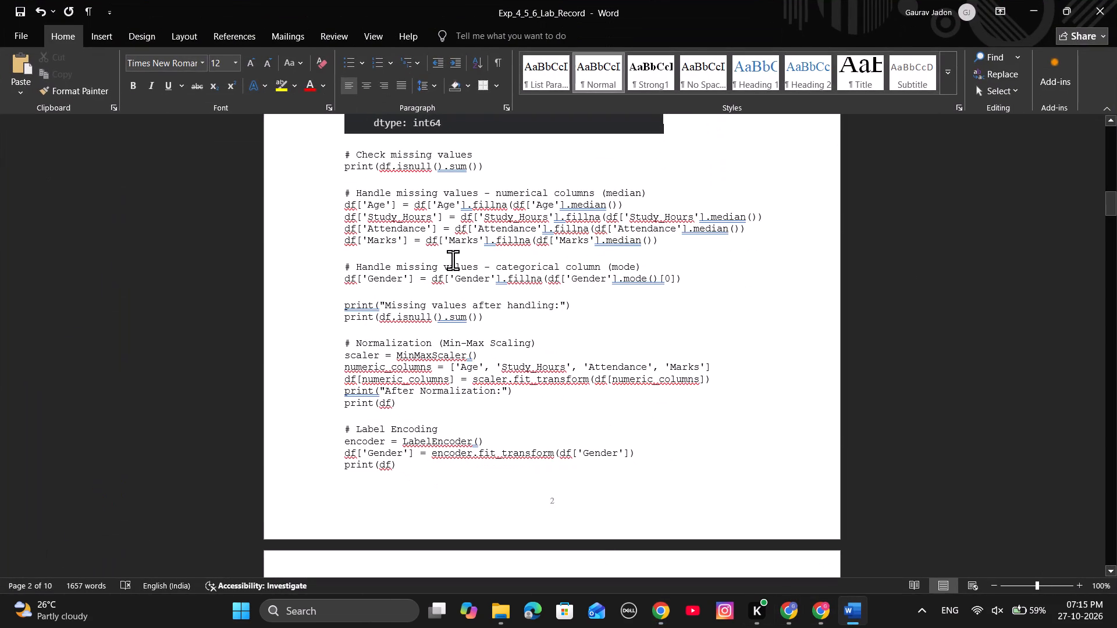
pyautogui.click(507, 329)
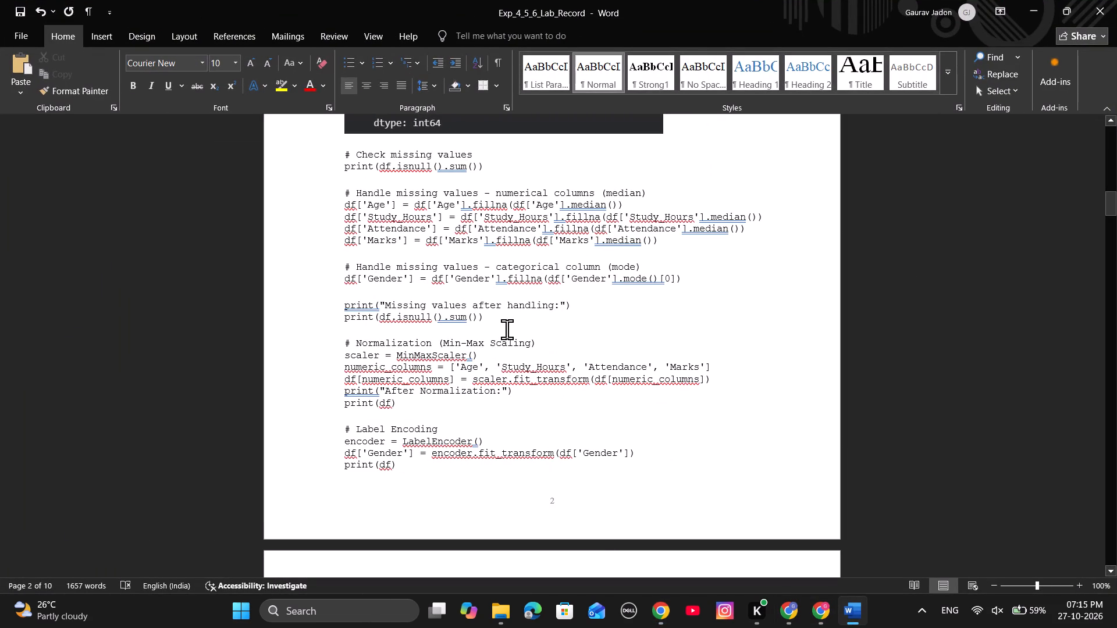
pyautogui.hotkey('ctrl', 'v')
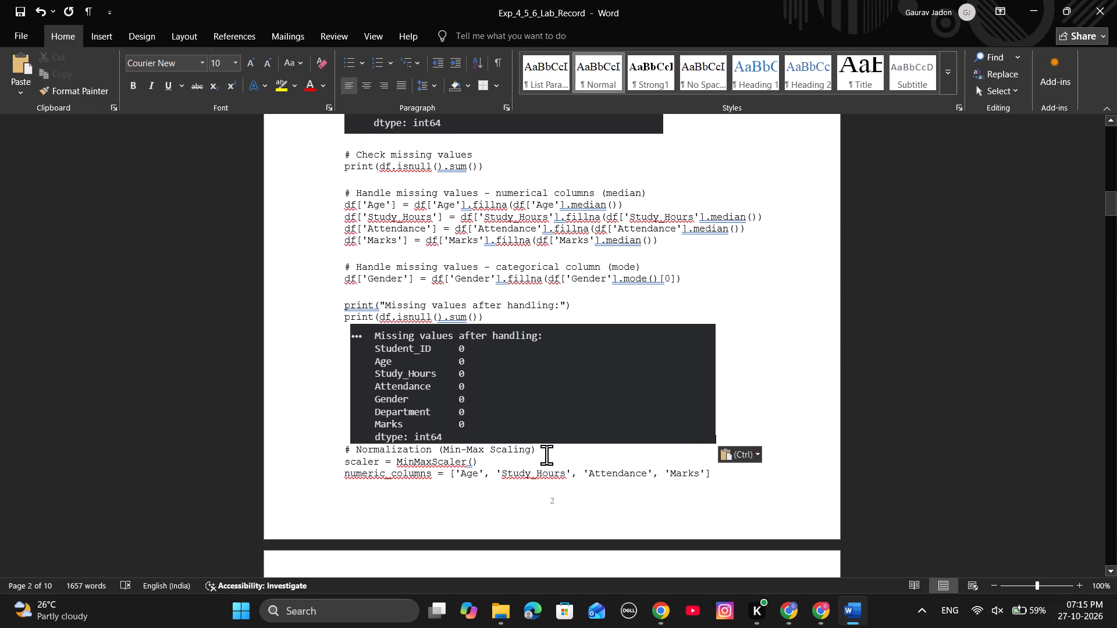
# Compare the Normalization code in the Word lab record with the df and MinMaxScaler cells and outputs in the exp4.ipynb notebook.
pyautogui.scroll(-1, 546, 455)
pyautogui.click(863, 626)
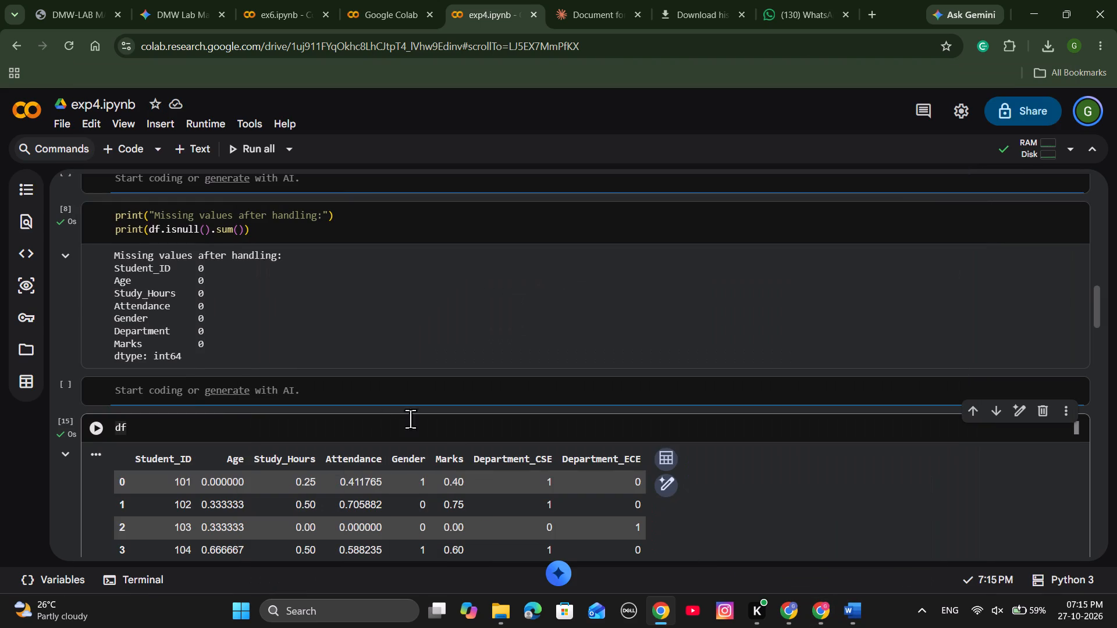
pyautogui.scroll(-4, 192, 449)
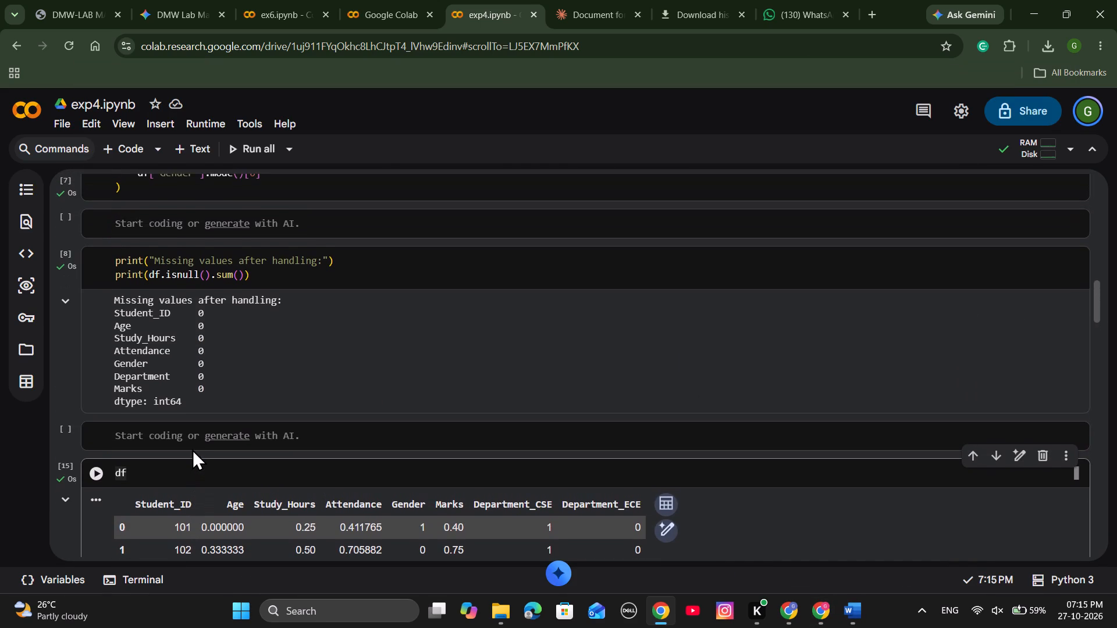
pyautogui.click(124, 472)
pyautogui.click(152, 474)
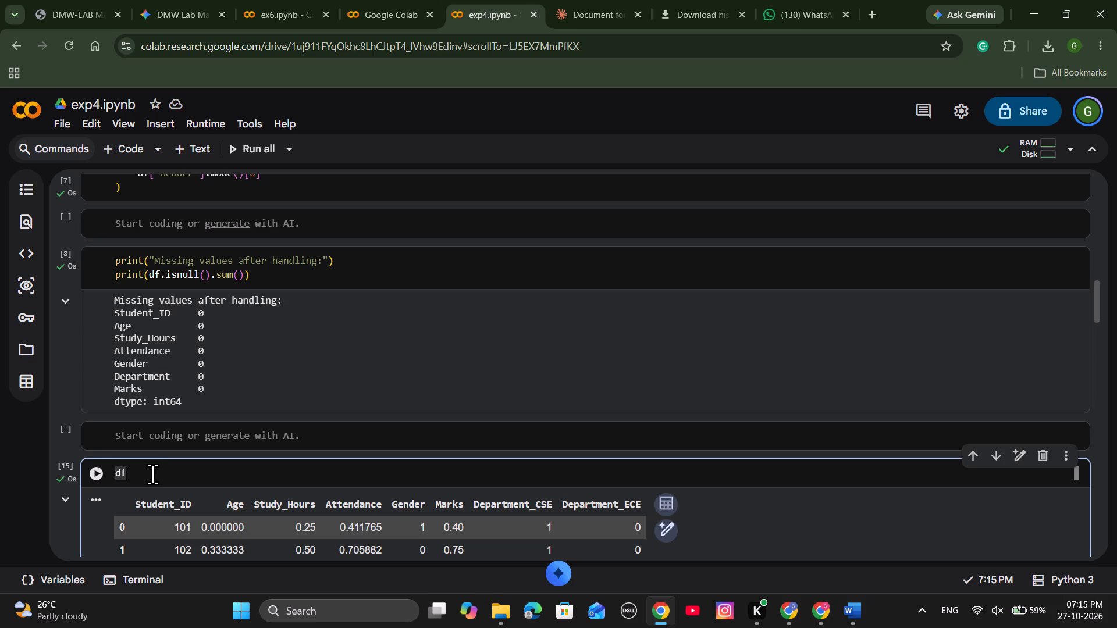
pyautogui.scroll(-3, 152, 474)
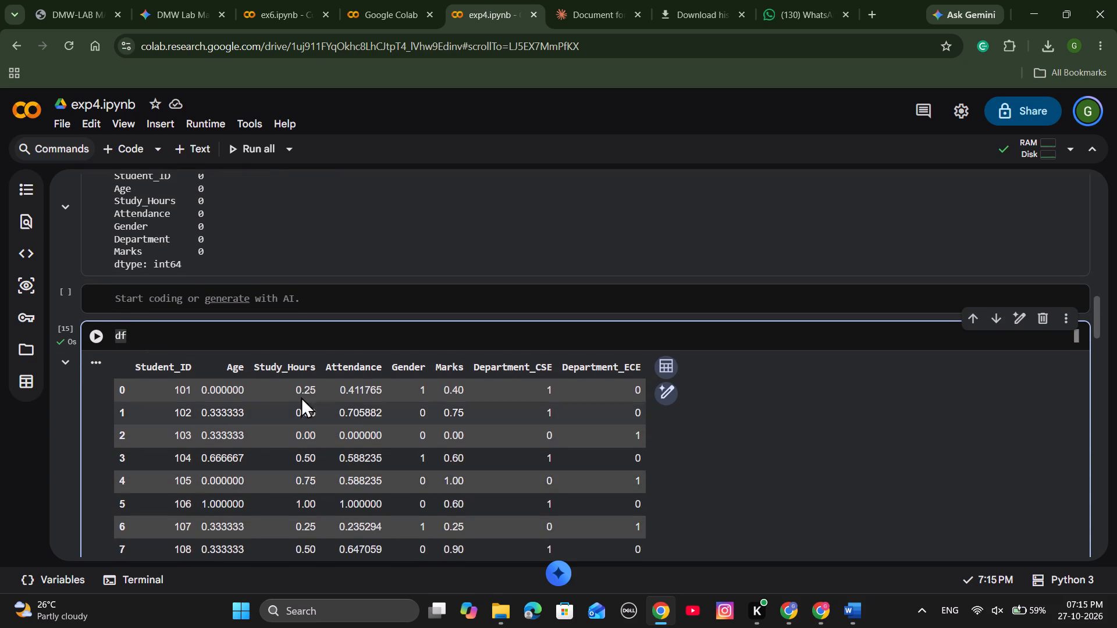
pyautogui.click(851, 611)
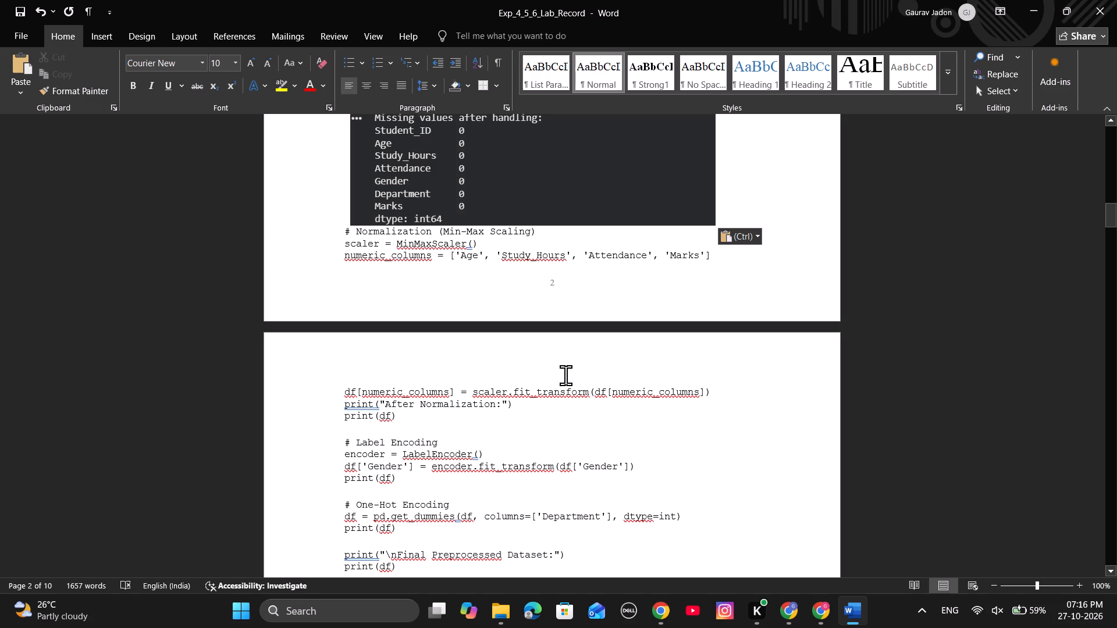
pyautogui.click(849, 602)
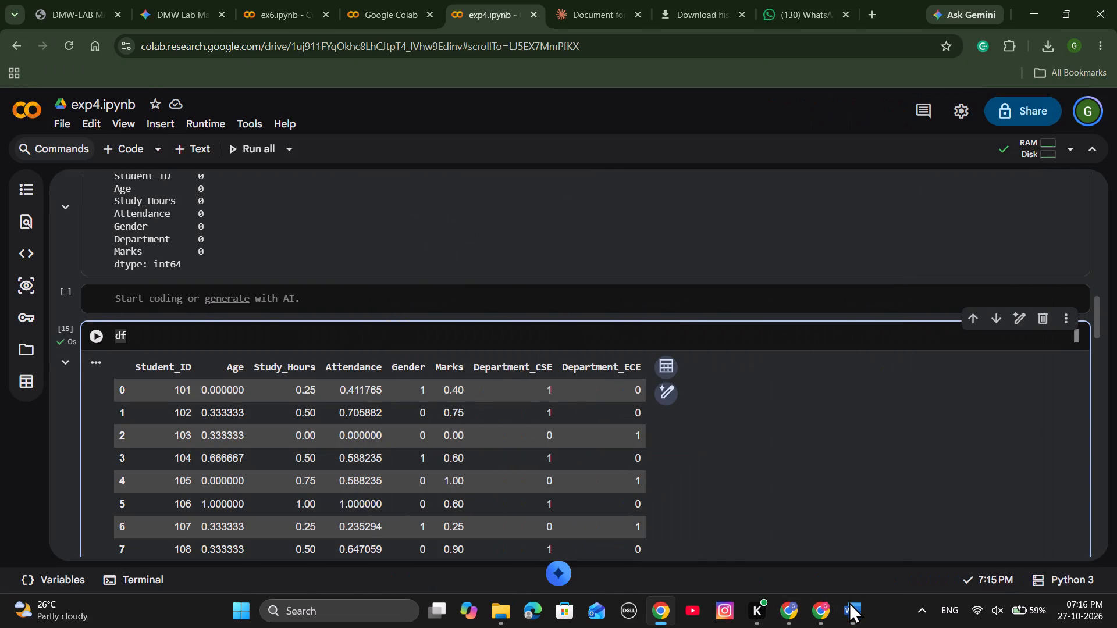
pyautogui.scroll(-5, 551, 461)
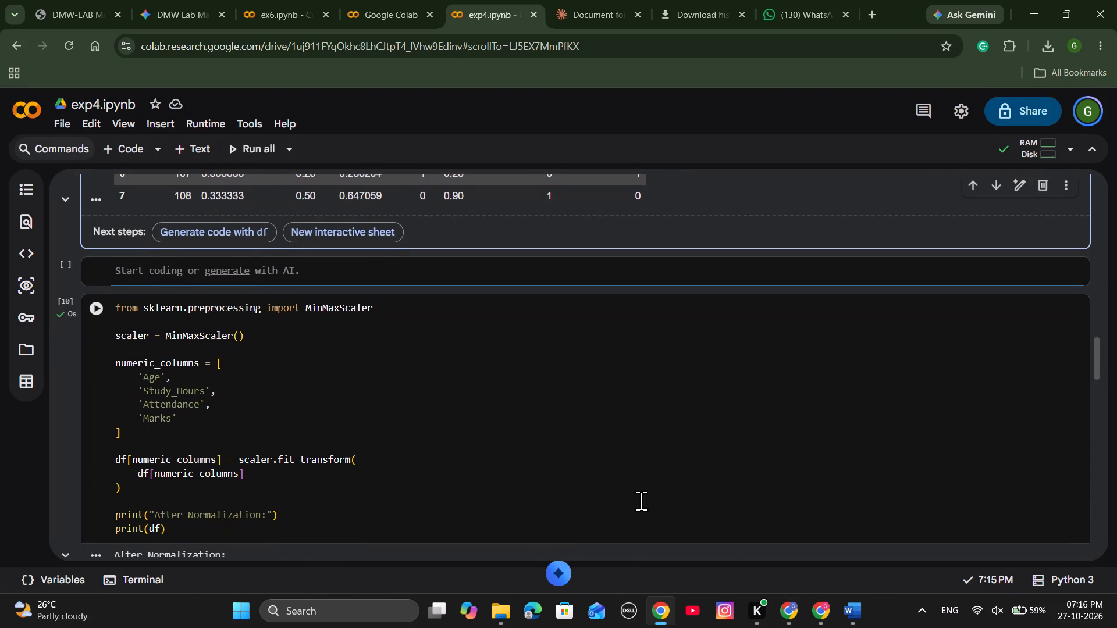
pyautogui.scroll(-1, 693, 518)
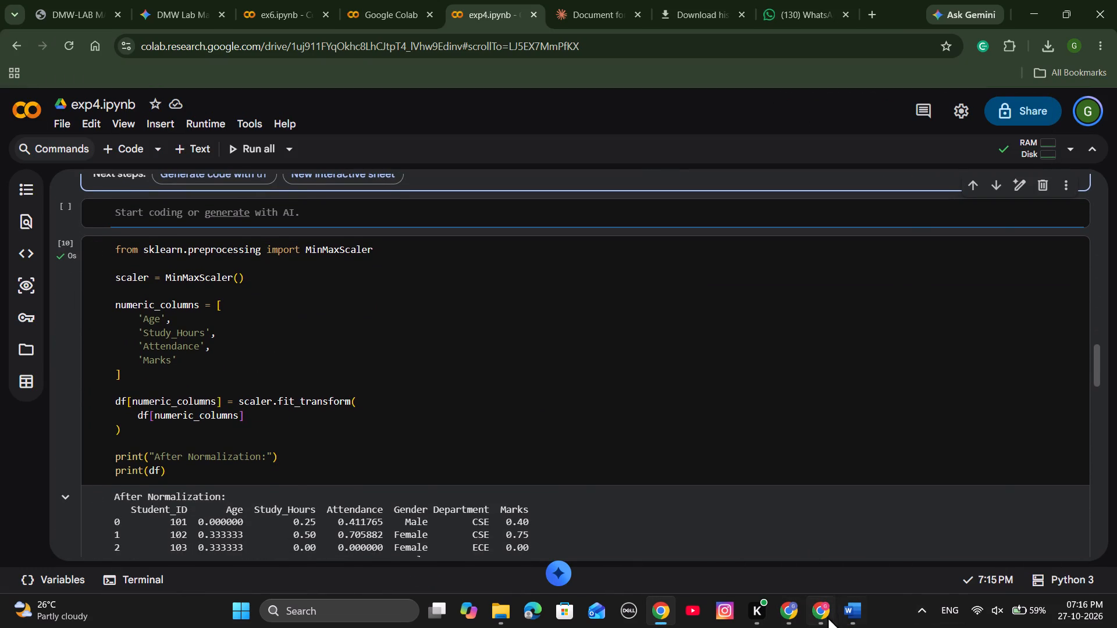
pyautogui.click(854, 615)
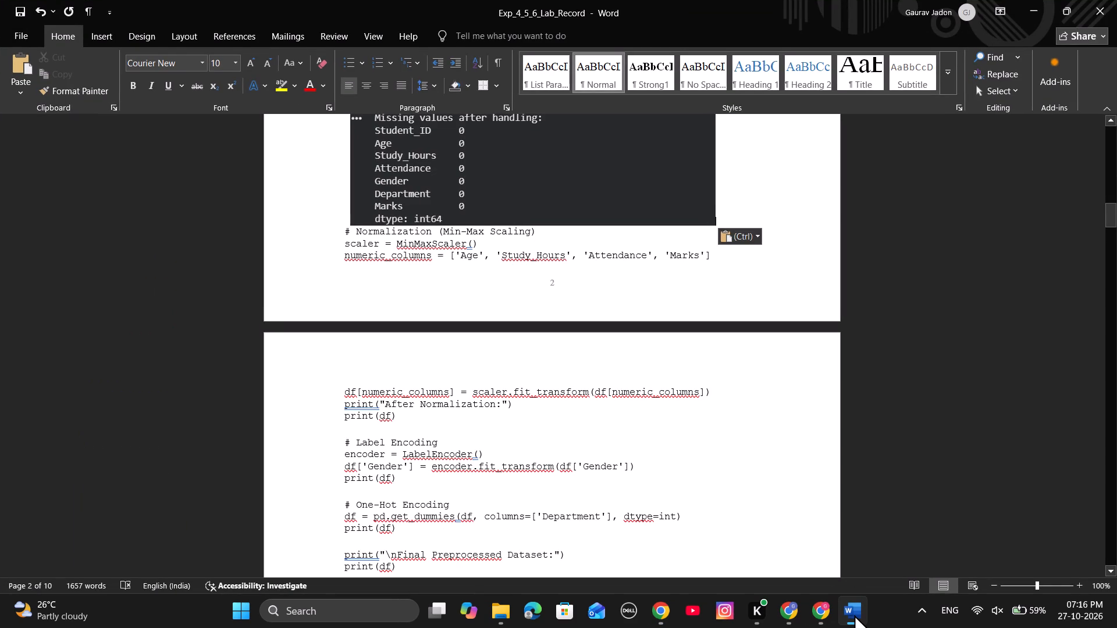
pyautogui.click(854, 615)
pyautogui.scroll(-1, 305, 450)
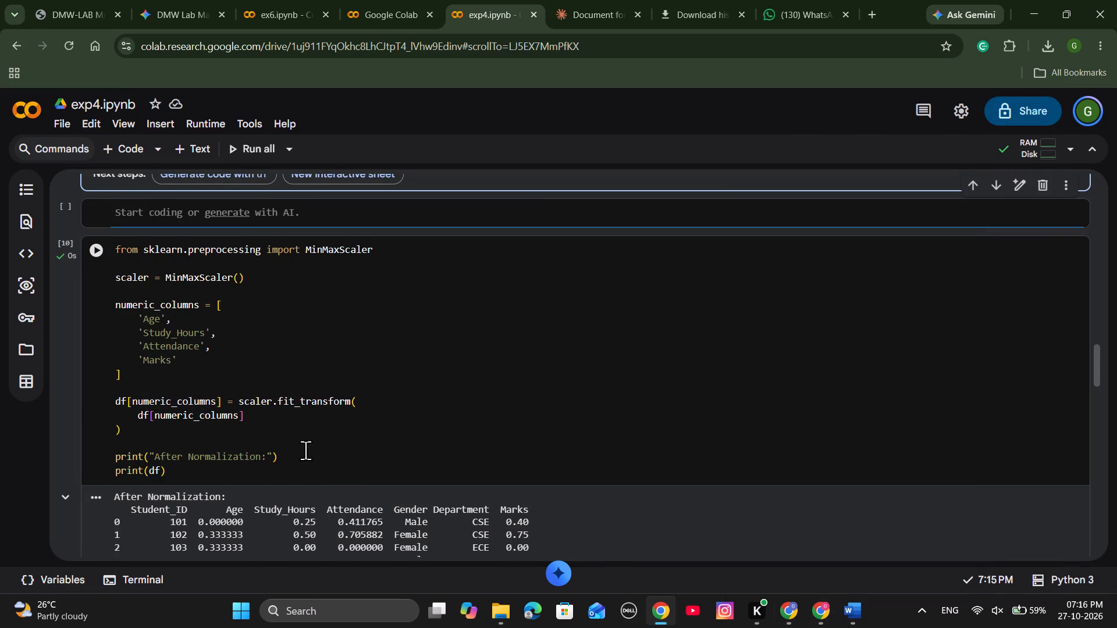
pyautogui.scroll(-1, 305, 450)
pyautogui.click(851, 595)
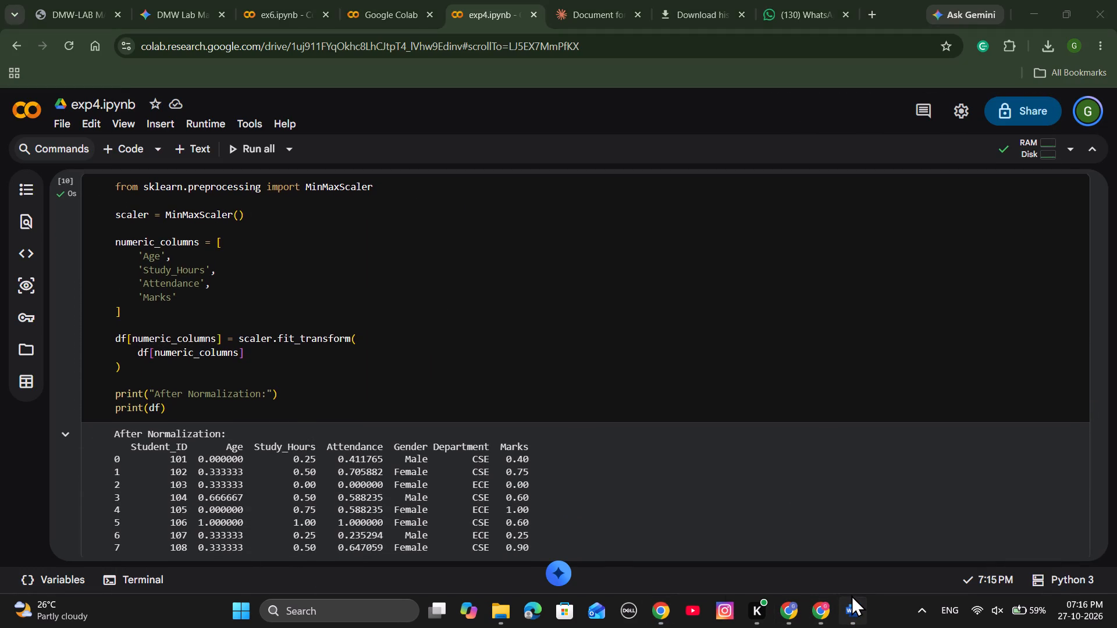
pyautogui.click(851, 595)
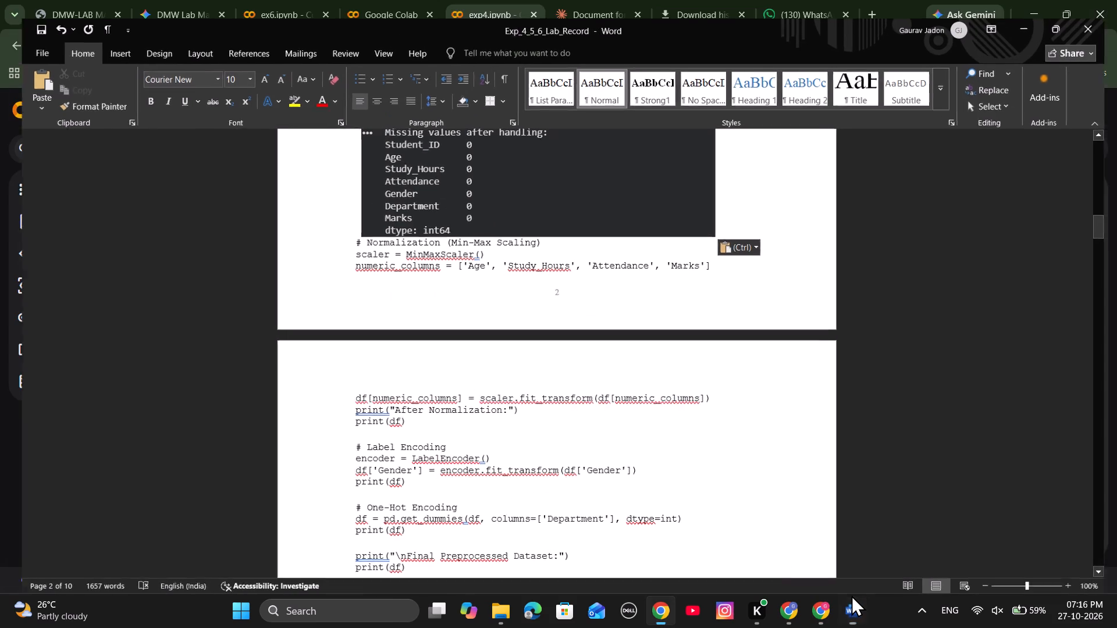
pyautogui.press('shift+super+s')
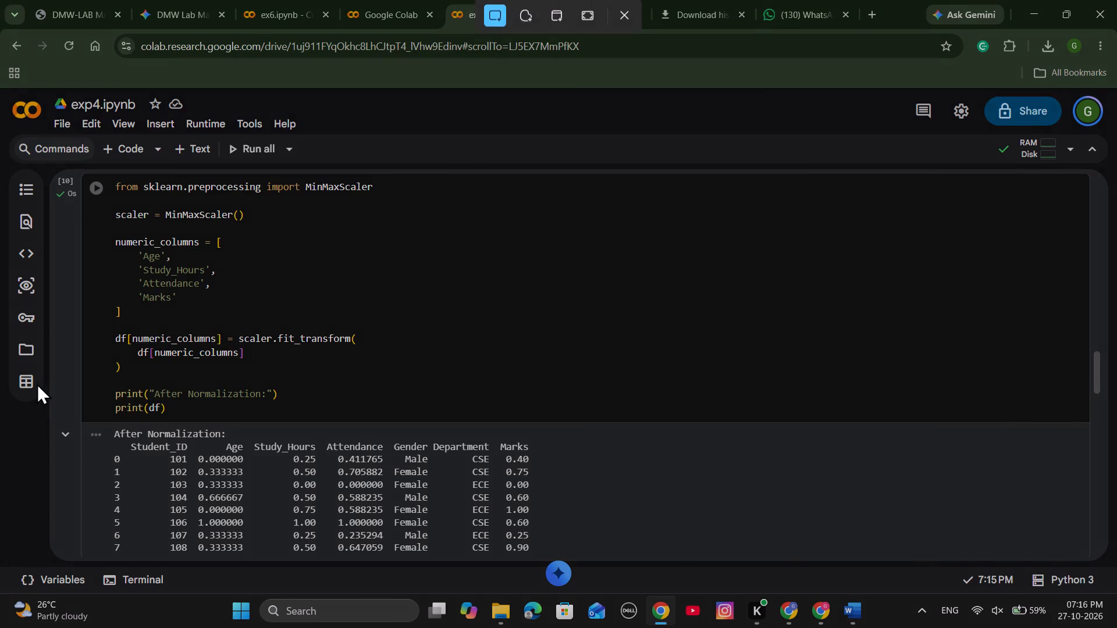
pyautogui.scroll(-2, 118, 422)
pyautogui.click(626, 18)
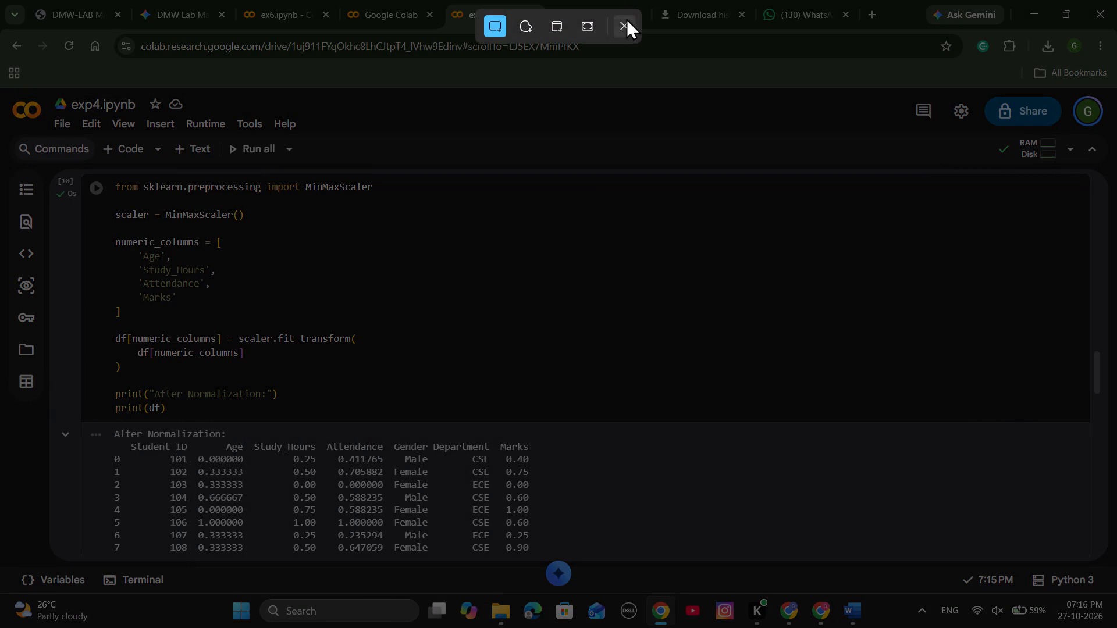
# Capture a snip of the whole "After Normalization:" output in the exp4.ipynb notebook.
pyautogui.scroll(-4, 518, 314)
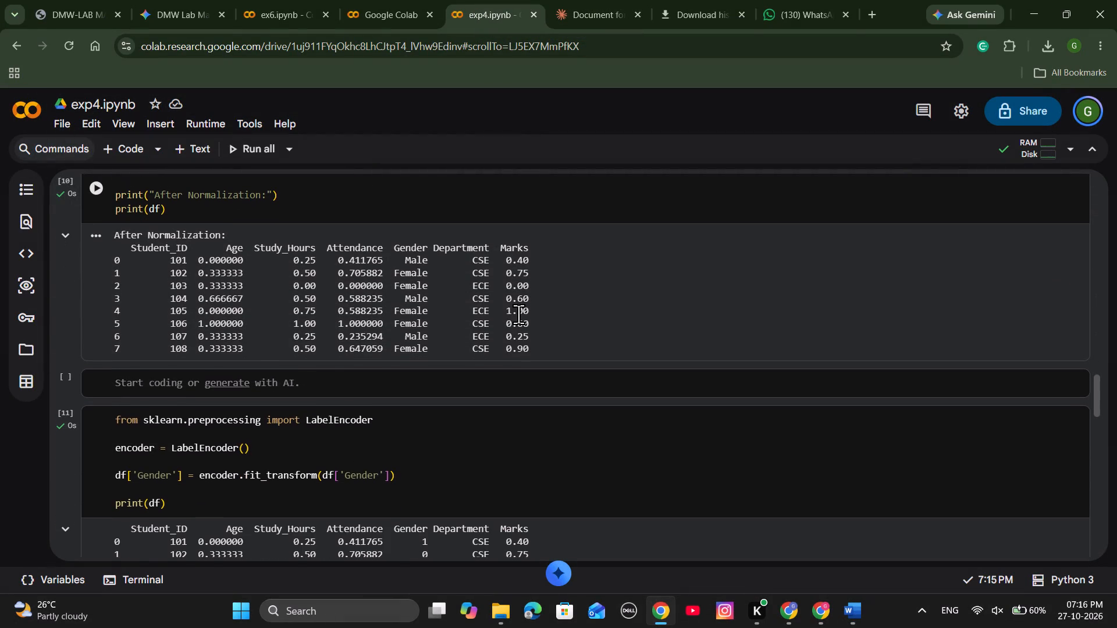
pyautogui.press('shift+super+s')
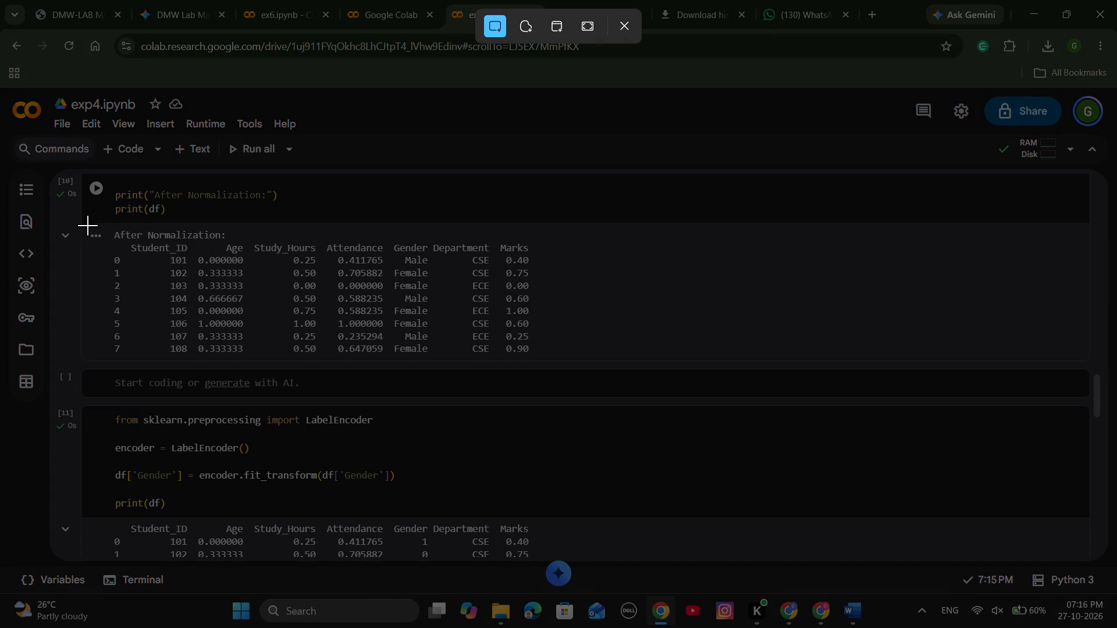
pyautogui.moveTo(87, 225); pyautogui.dragTo(572, 361)
# Switch to the Word lab record and paste the normalization snip below the print(df) line that follows print("After Normalization:").
pyautogui.click(860, 619)
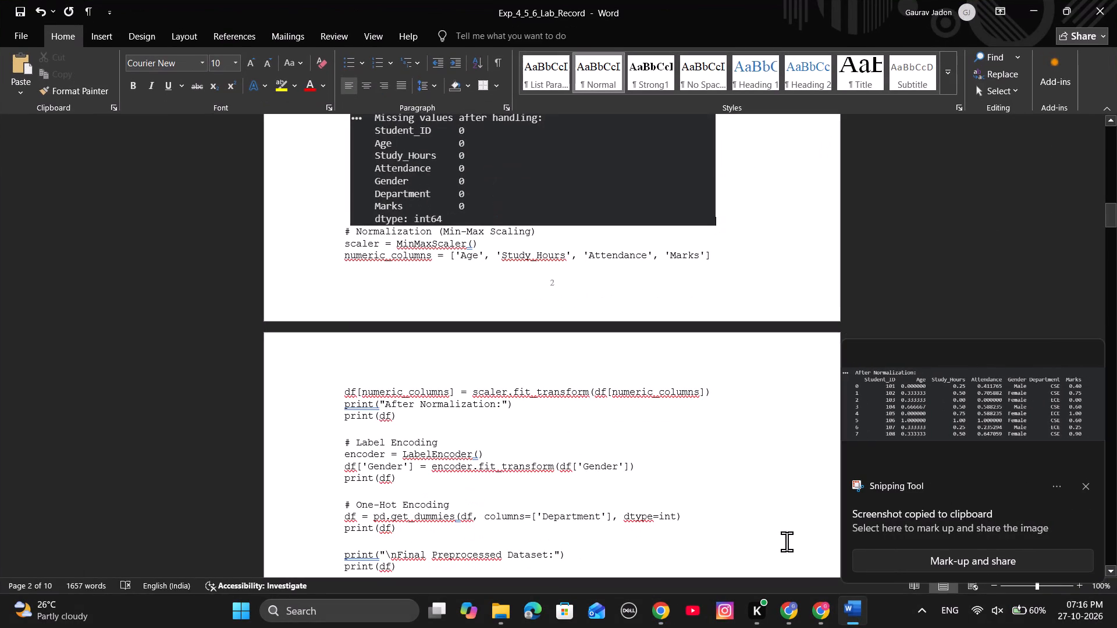
pyautogui.click(438, 419)
pyautogui.press('Return')
pyautogui.hotkey('ctrl', 'v')
pyautogui.keyDown('ctrl'); pyautogui.click(438, 419); pyautogui.keyUp('ctrl')
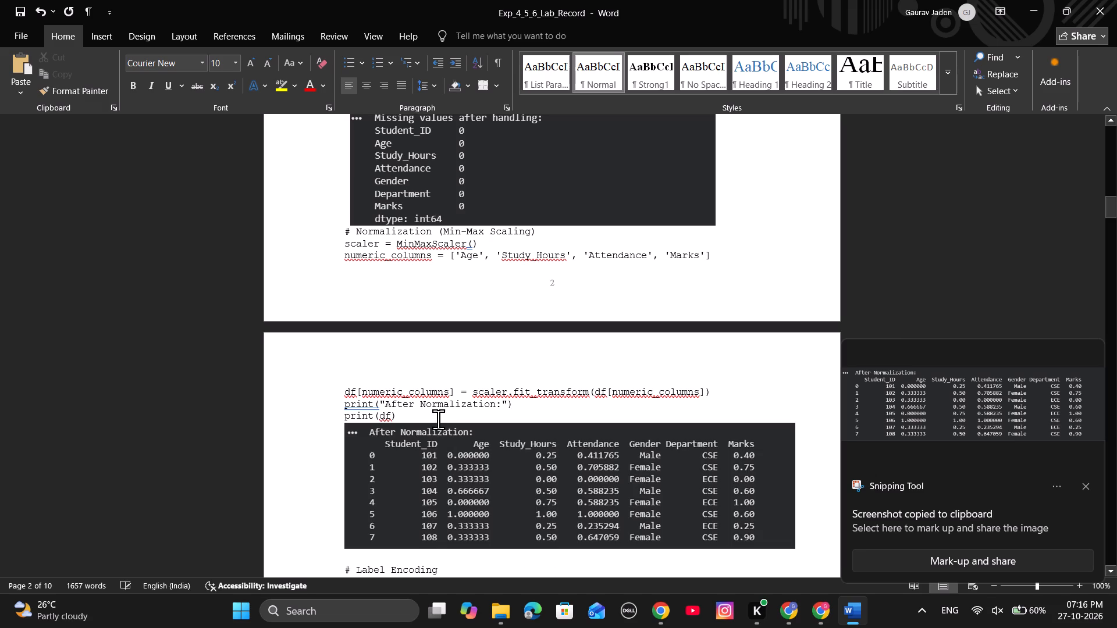
# Review the experiment 4 program code and Expected Output section, from the missing-values code to the after-handling dataset table, ending at Label Encoding.
pyautogui.scroll(-2, 594, 511)
pyautogui.scroll(2, 594, 511)
pyautogui.scroll(-1, 594, 511)
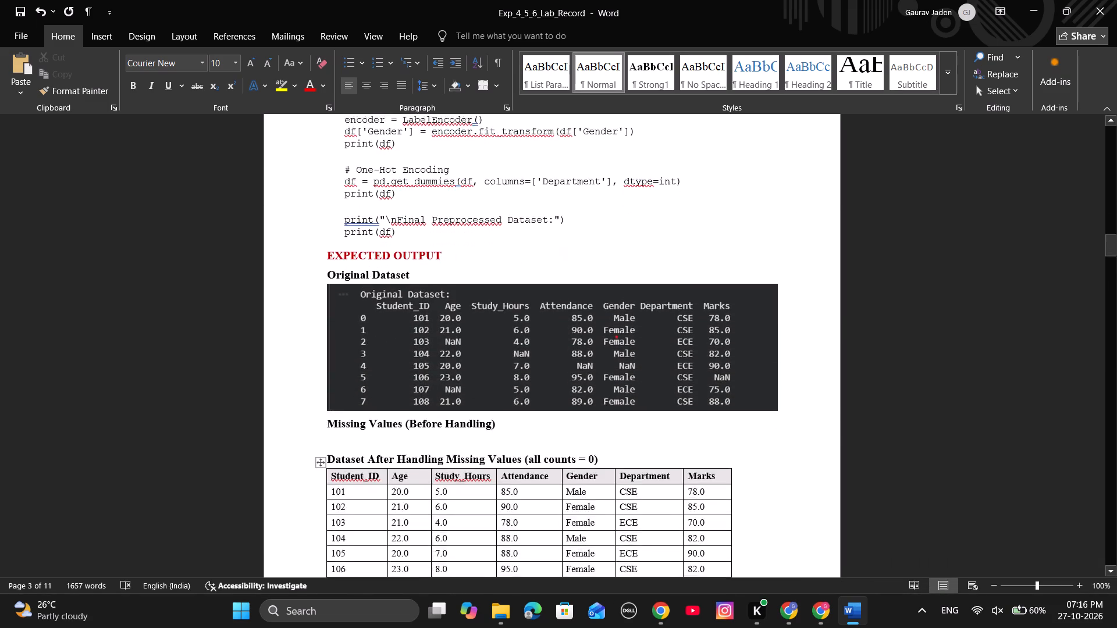
pyautogui.scroll(-1, 594, 511)
pyautogui.scroll(1, 594, 511)
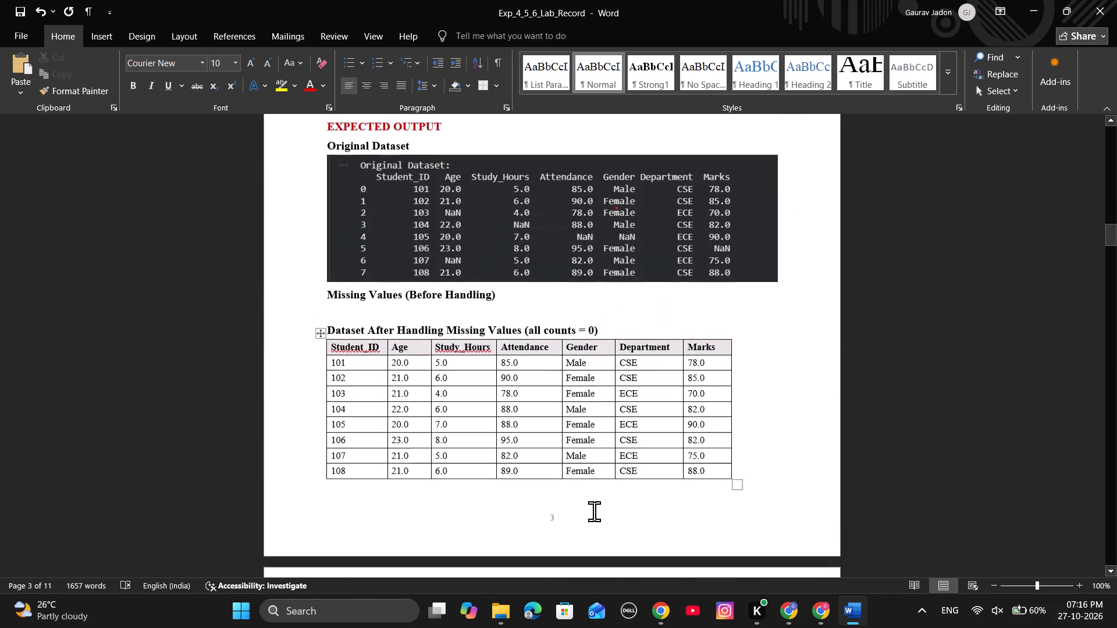
pyautogui.scroll(2, 594, 511)
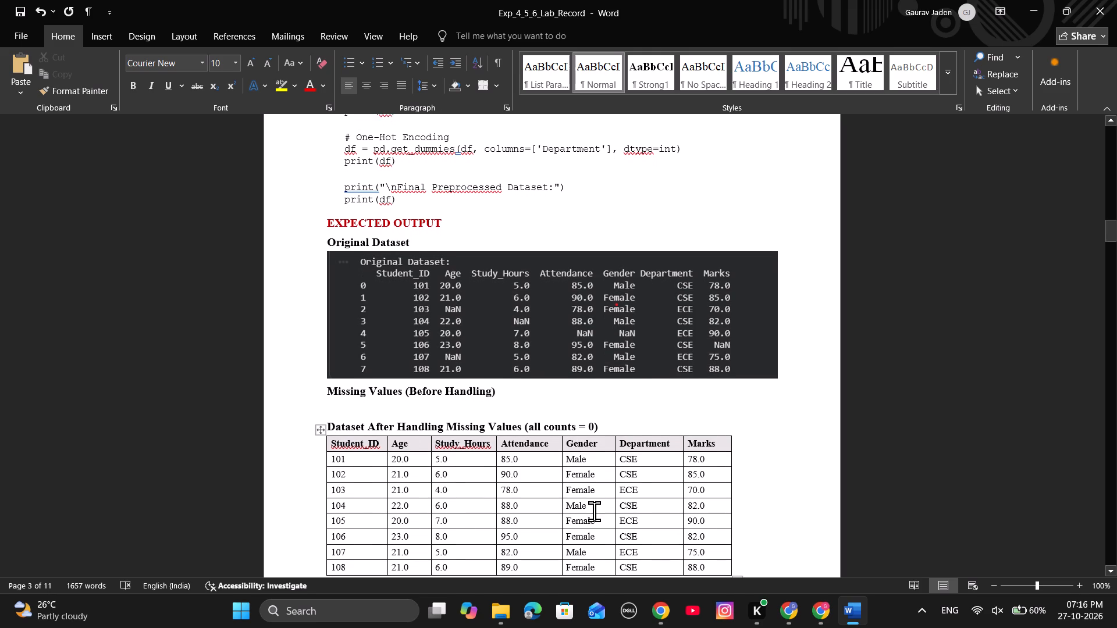
pyautogui.scroll(4, 594, 511)
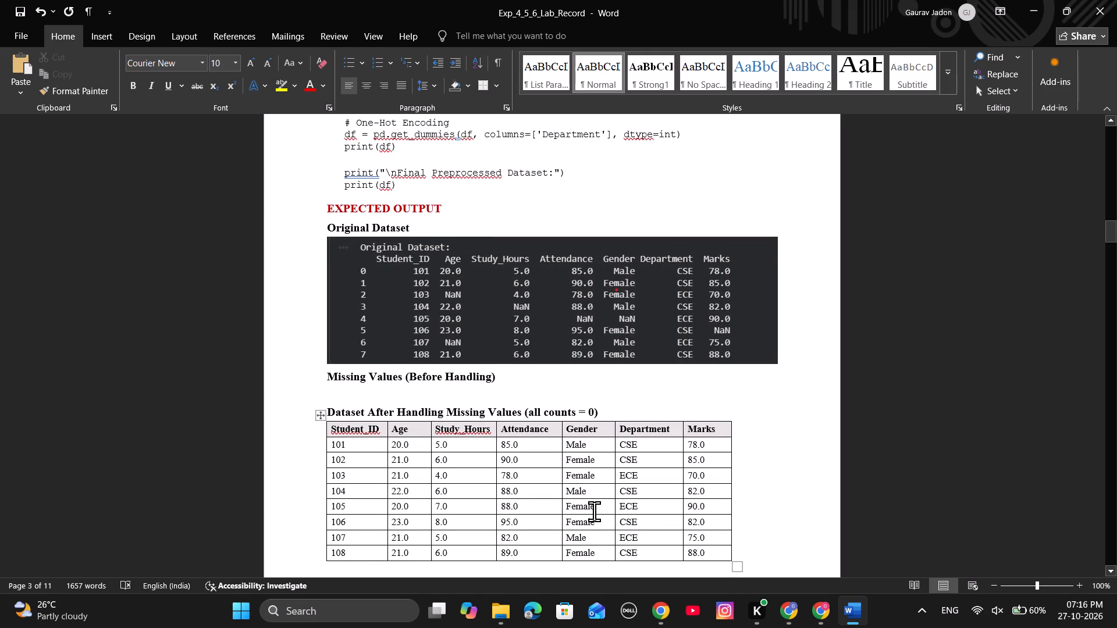
pyautogui.scroll(1, 594, 511)
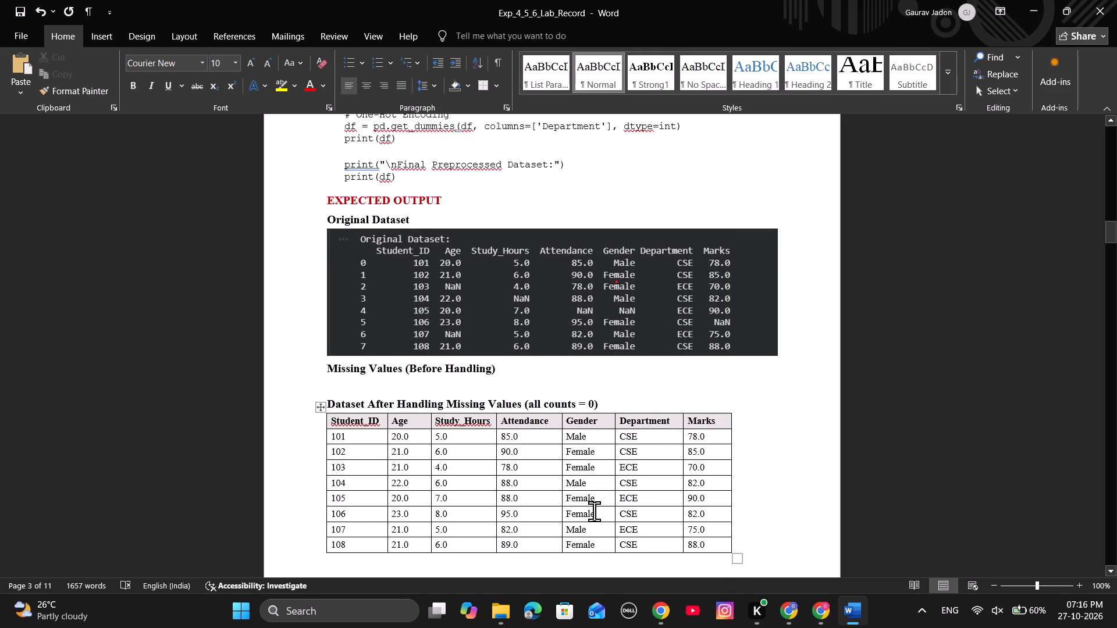
pyautogui.scroll(1, 594, 511)
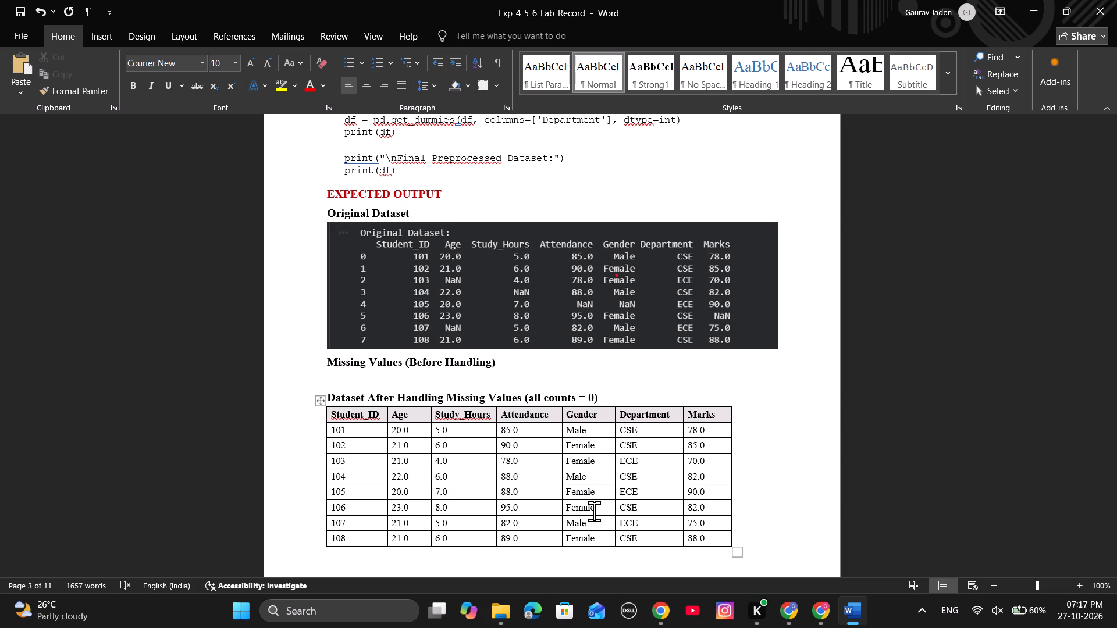
pyautogui.scroll(1, 369, 392)
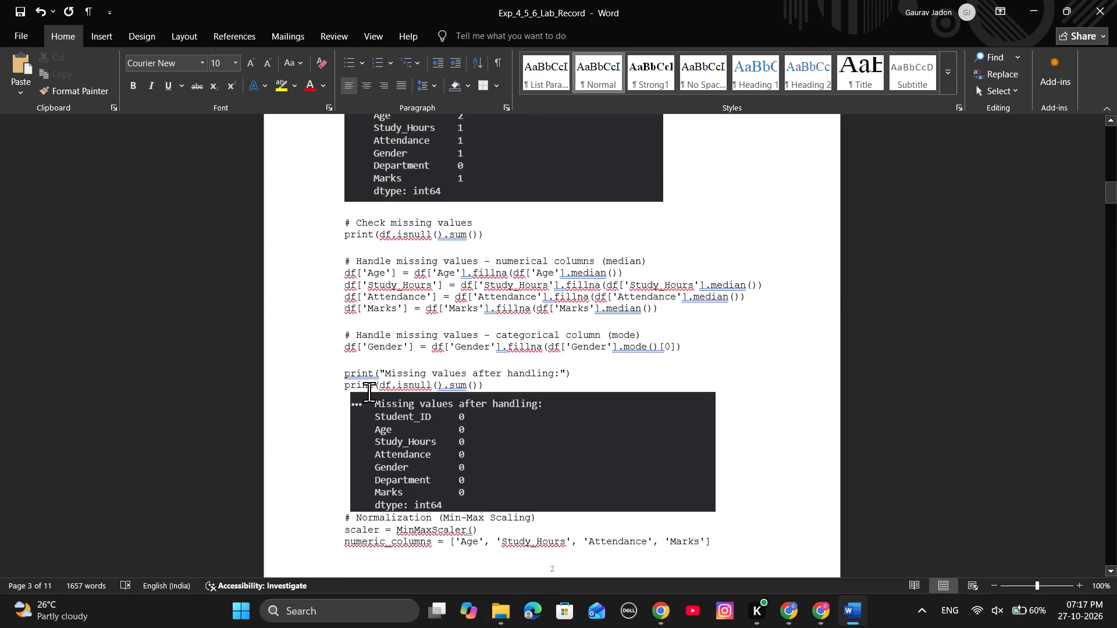
pyautogui.scroll(-2, 369, 392)
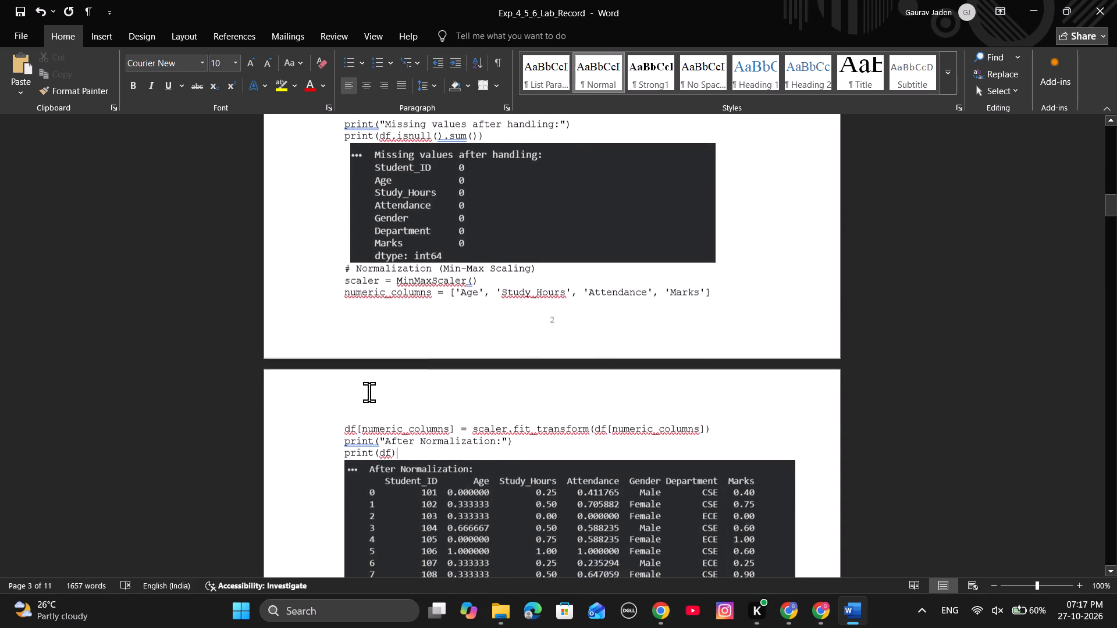
pyautogui.scroll(-1, 369, 392)
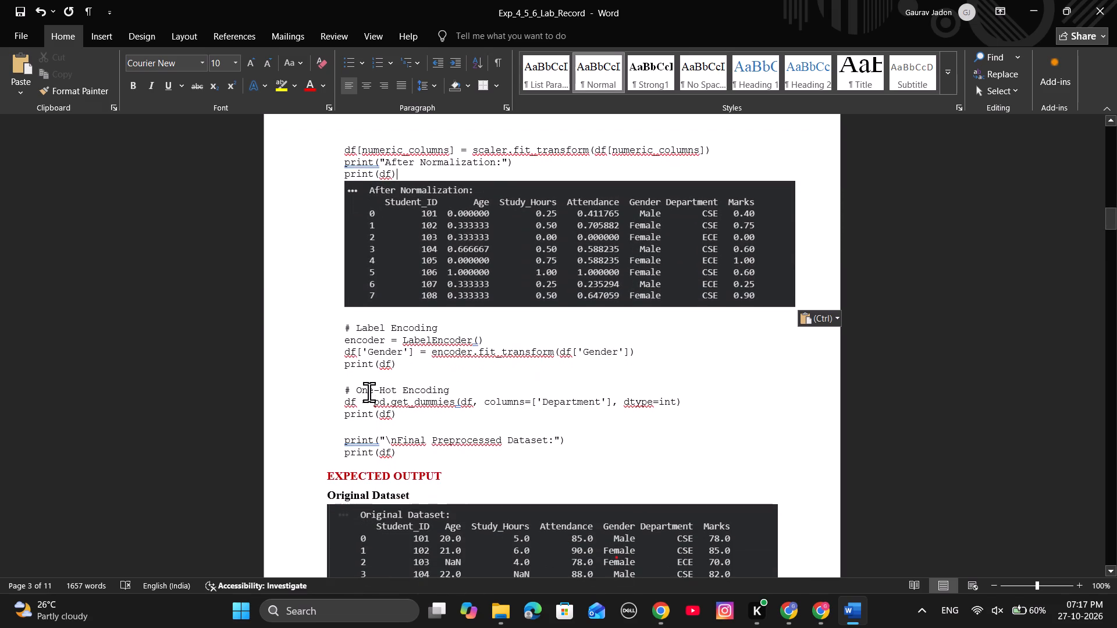
# Switch to the exp4.ipynb notebook in Chrome and capture a snip of the whole LabelEncoder cell's output table.
pyautogui.click(849, 604)
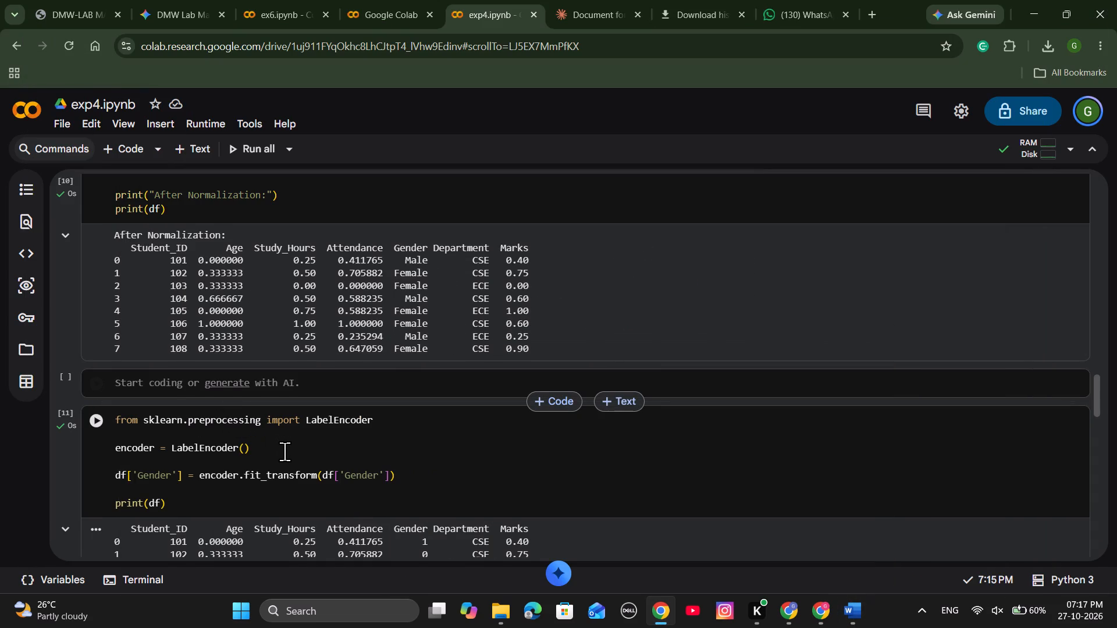
pyautogui.scroll(-6, 284, 451)
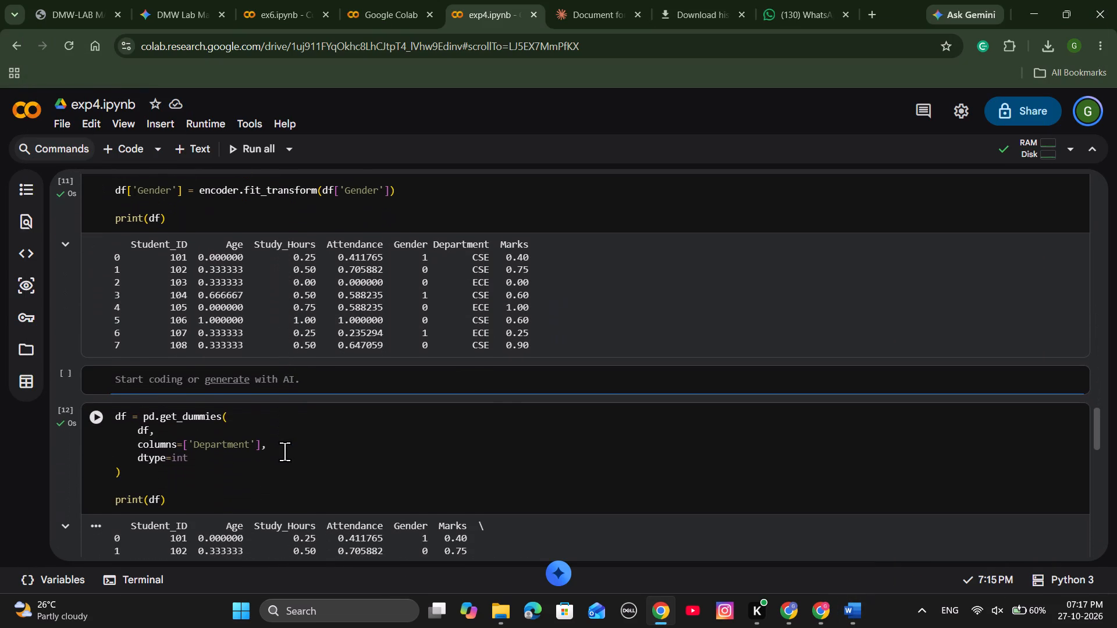
pyautogui.scroll(-7, 284, 451)
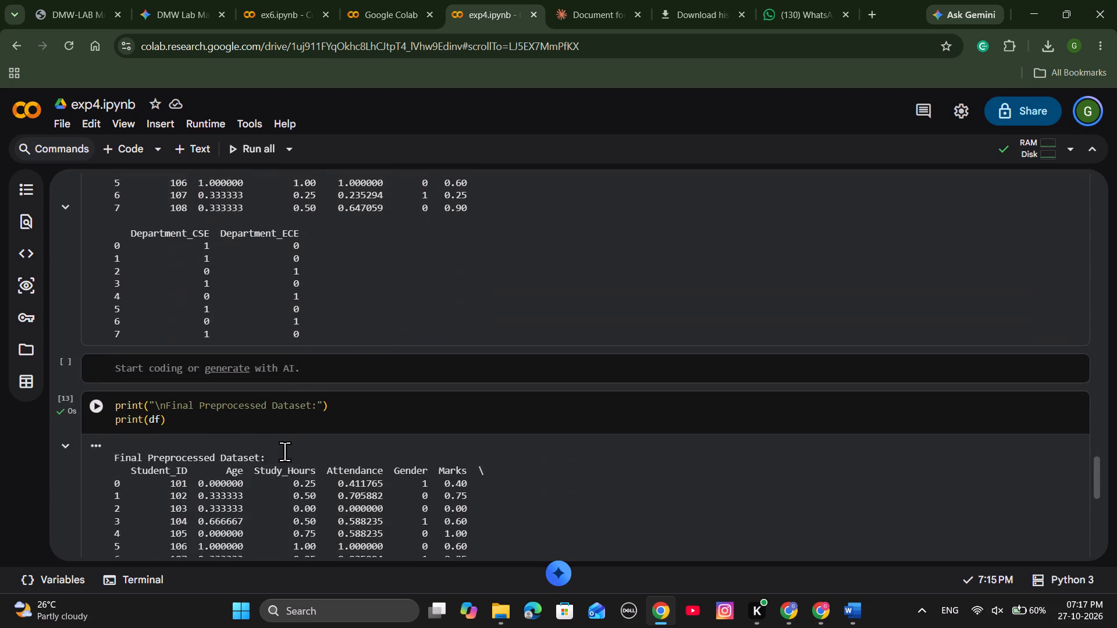
pyautogui.scroll(-1, 284, 451)
pyautogui.scroll(4, 284, 451)
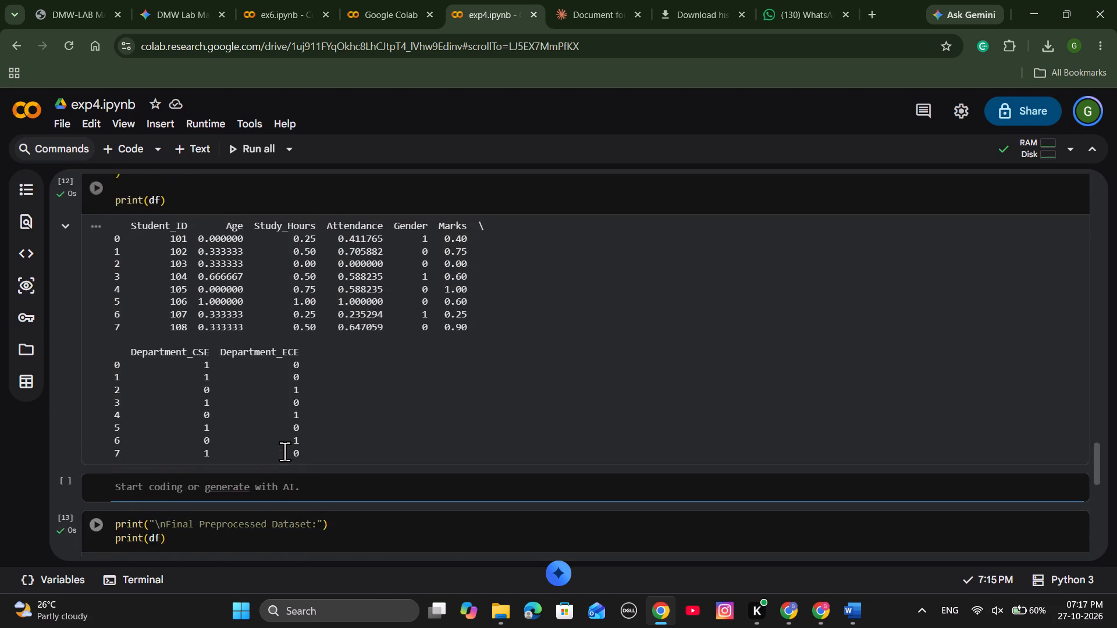
pyautogui.scroll(4, 284, 451)
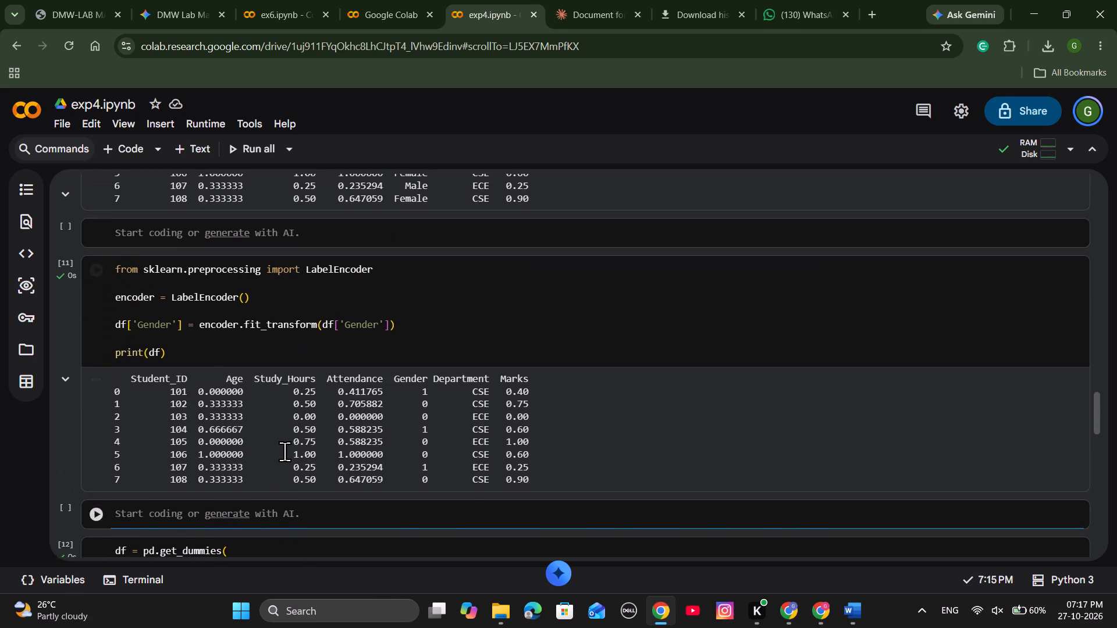
pyautogui.scroll(1, 284, 451)
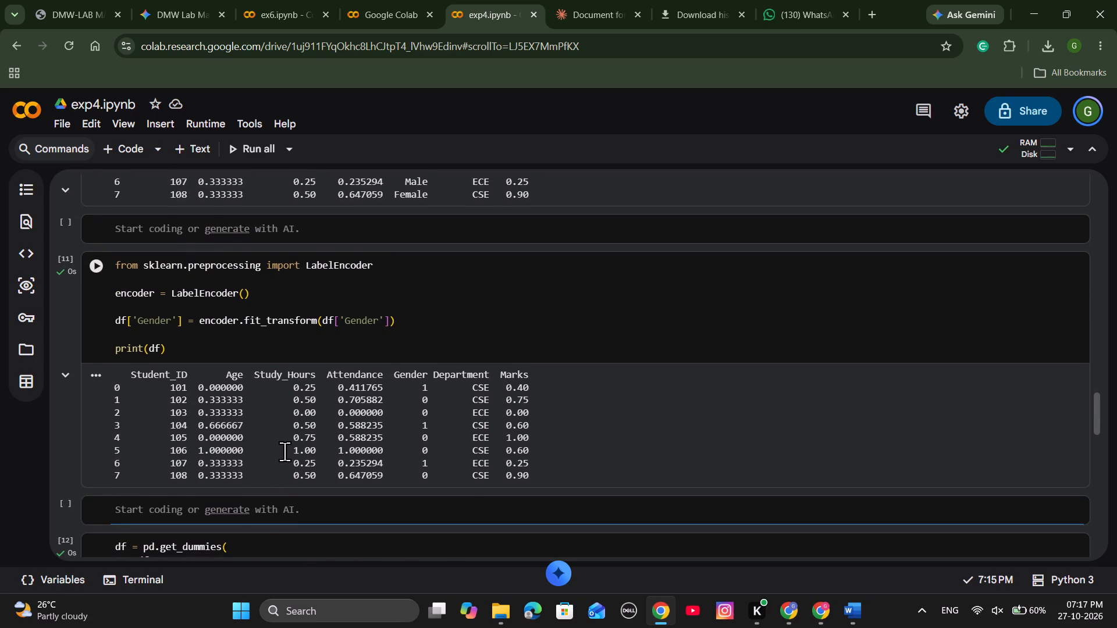
pyautogui.press('shift+super+s')
pyautogui.moveTo(87, 364); pyautogui.dragTo(575, 485)
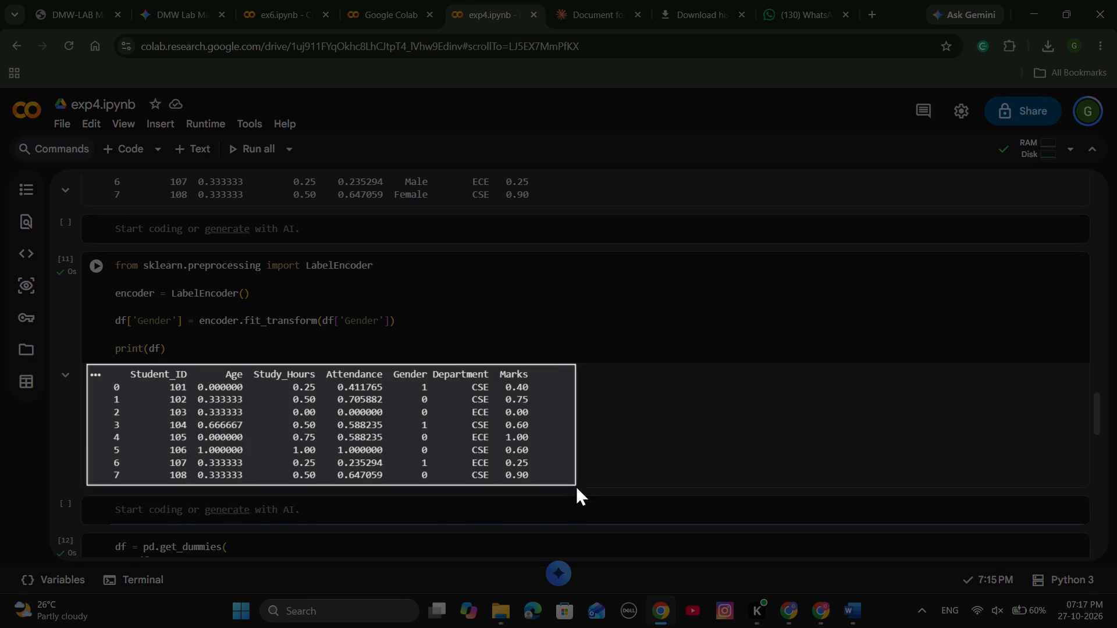
# Switch to the Word lab record and paste the LabelEncoder output snip below the print(df) line of the Label Encoding code.
pyautogui.click(853, 603)
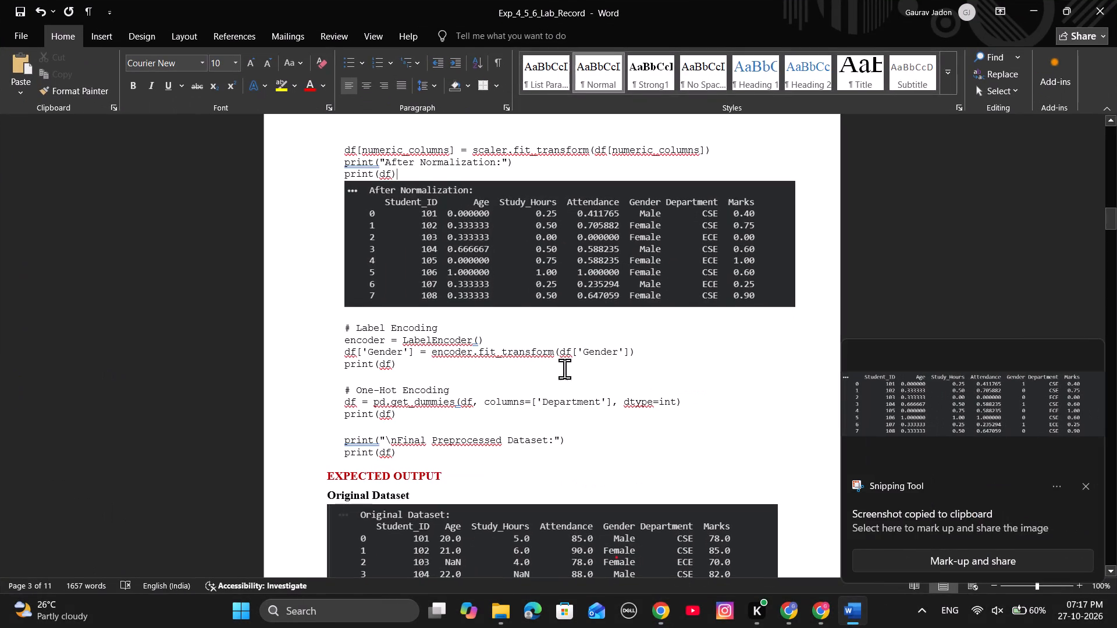
pyautogui.click(489, 367)
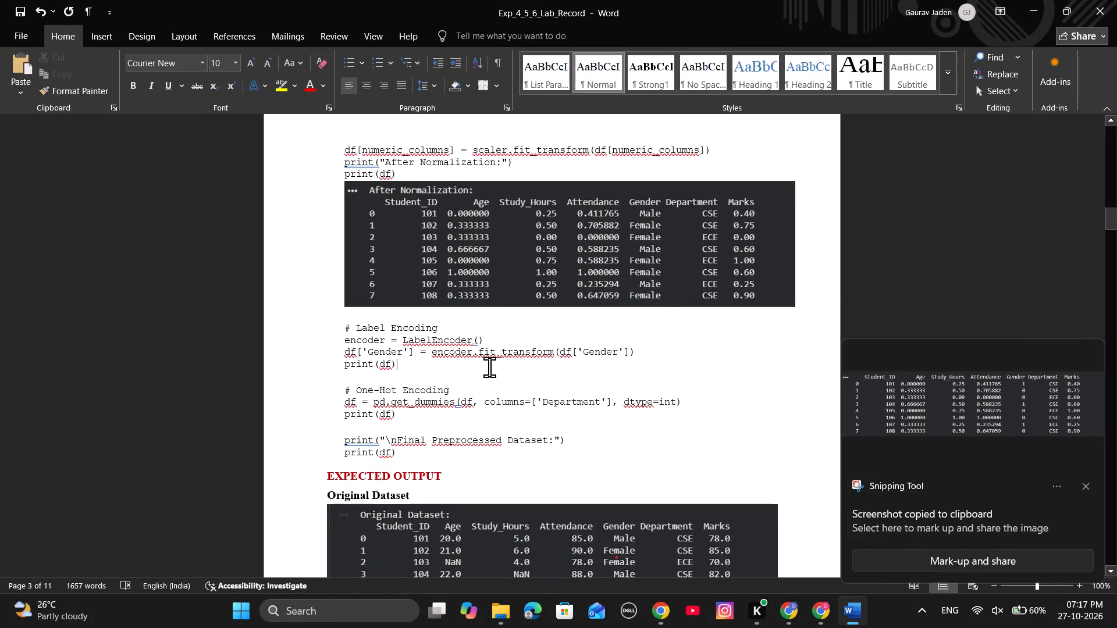
pyautogui.press('Return')
pyautogui.hotkey('ctrl', 'v')
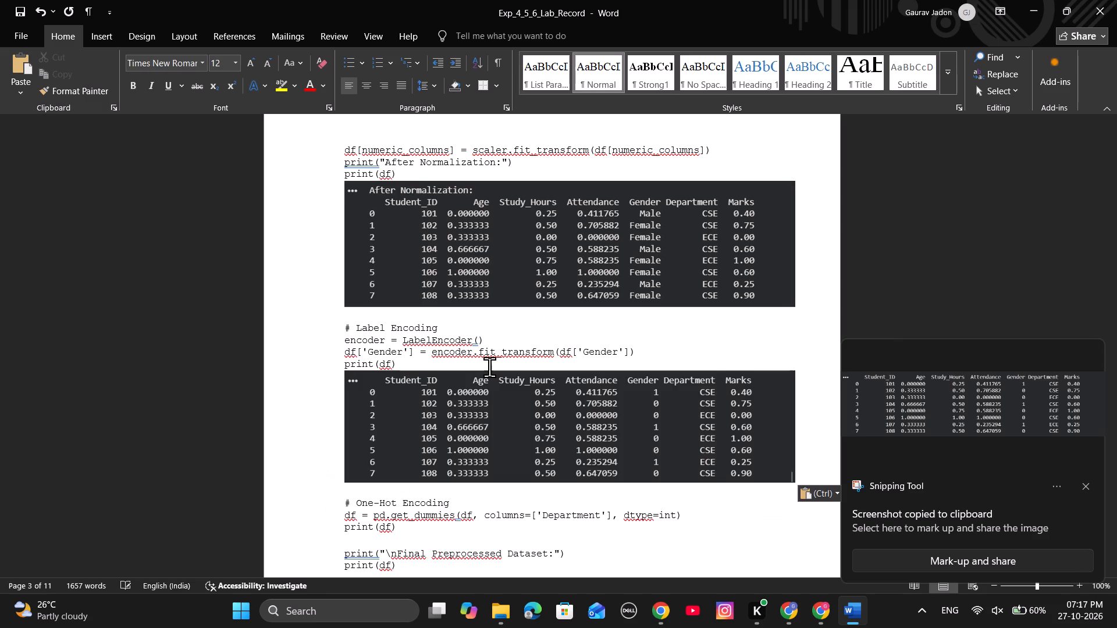
# Add an empty line below the One-Hot Encoding print(df), and capture a snip of the whole get_dummies output in Chrome's exp4.ipynb notebook.
pyautogui.click(429, 529)
pyautogui.press('Return')
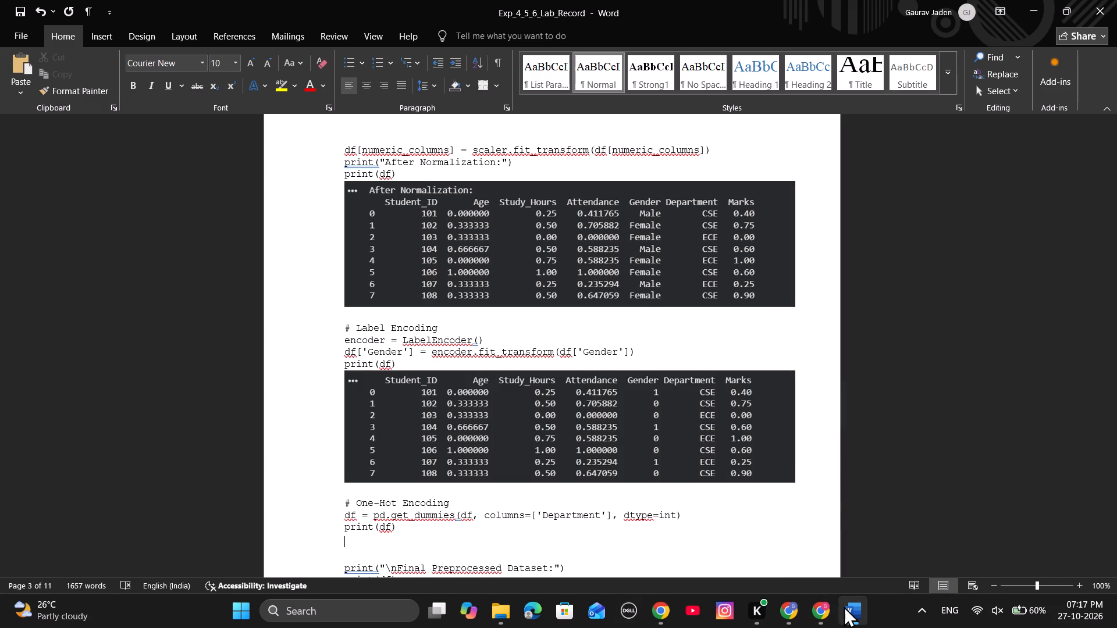
pyautogui.click(844, 606)
pyautogui.scroll(-1, 187, 320)
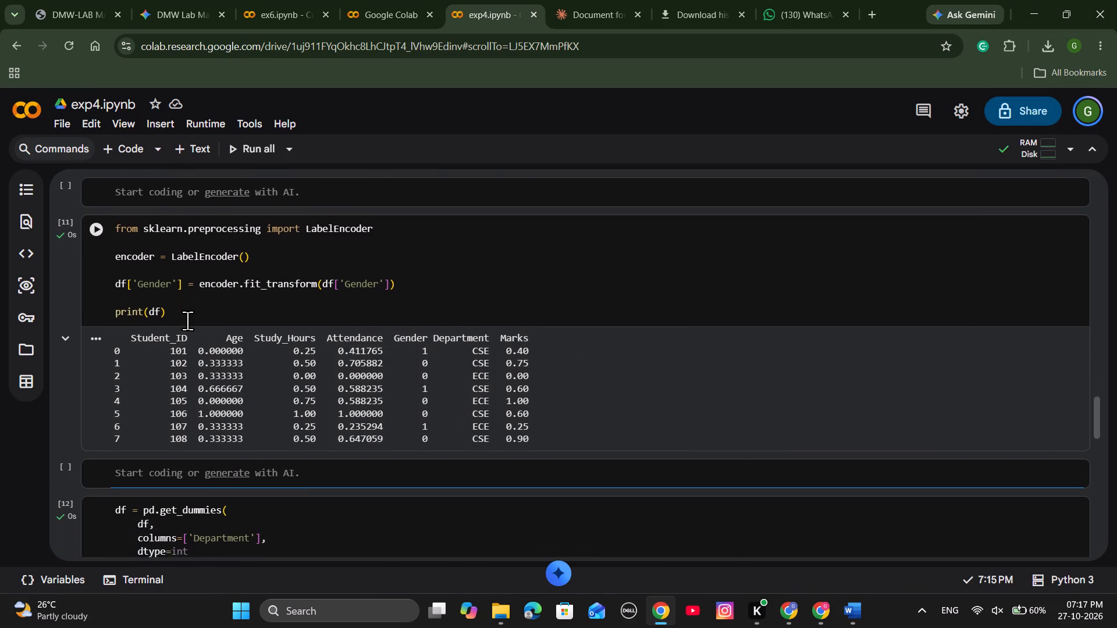
pyautogui.scroll(-3, 187, 320)
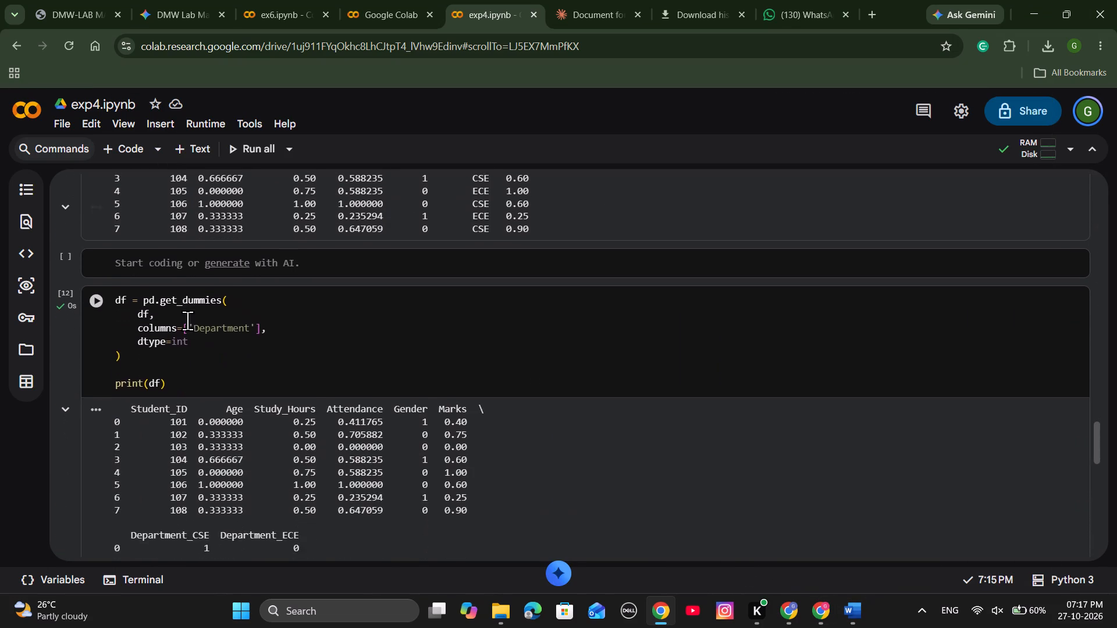
pyautogui.scroll(-2, 187, 320)
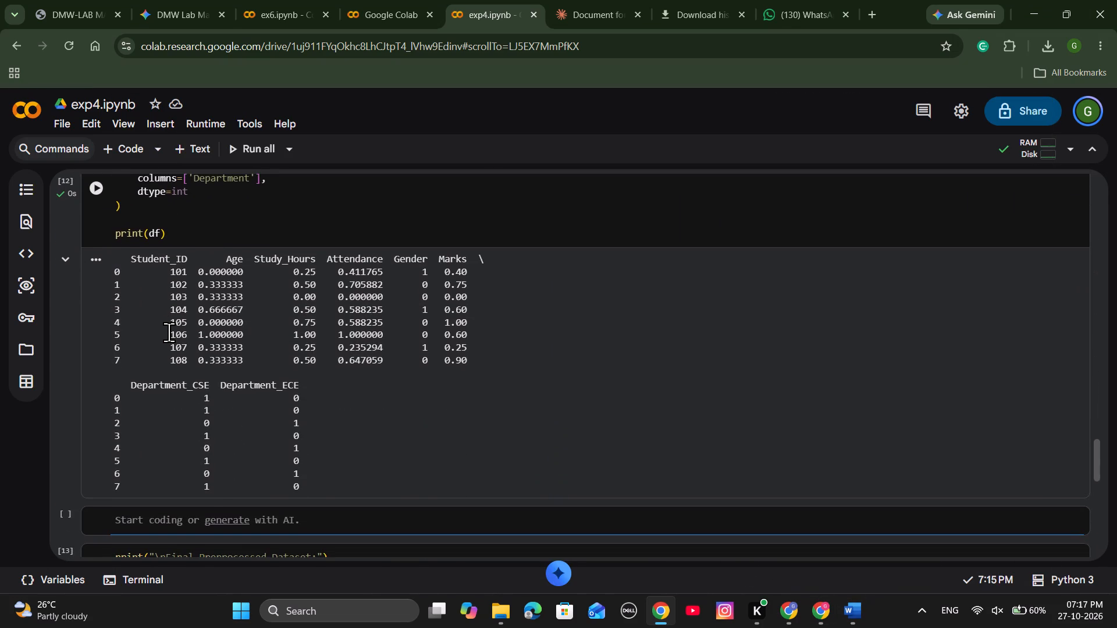
pyautogui.scroll(-1, 169, 332)
pyautogui.press('shift+super+s')
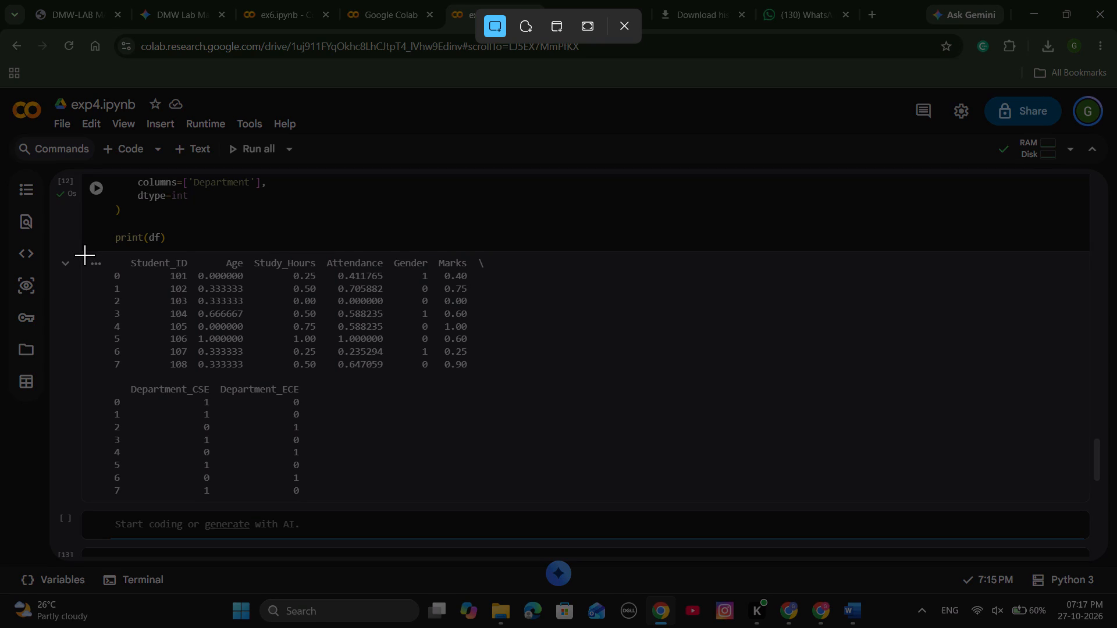
pyautogui.moveTo(84, 254); pyautogui.dragTo(518, 491)
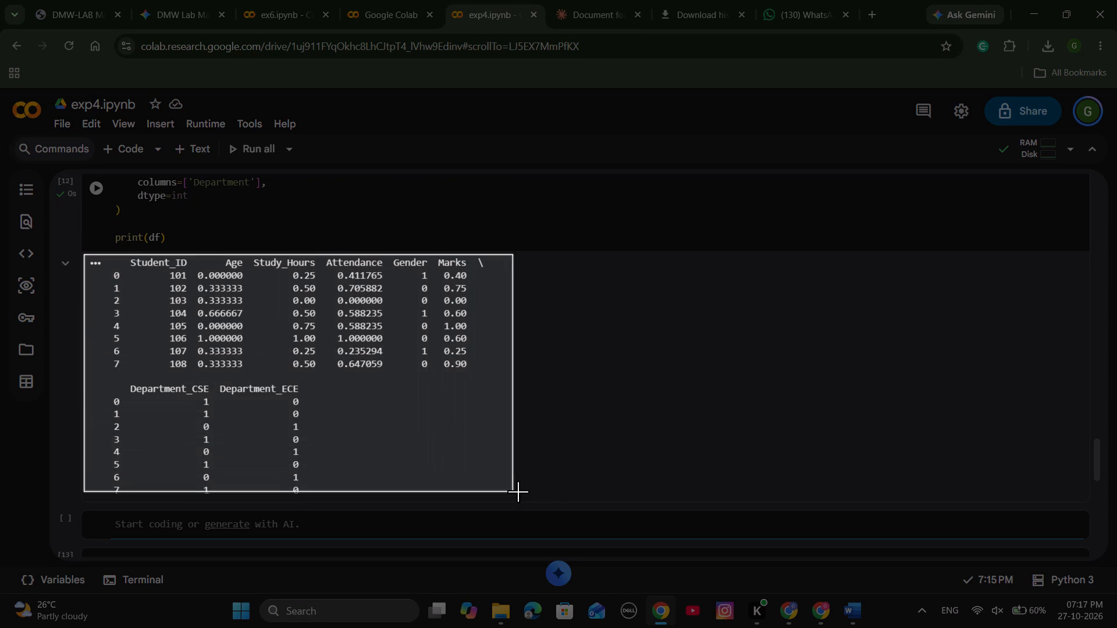
pyautogui.moveTo(518, 491); pyautogui.dragTo(545, 505)
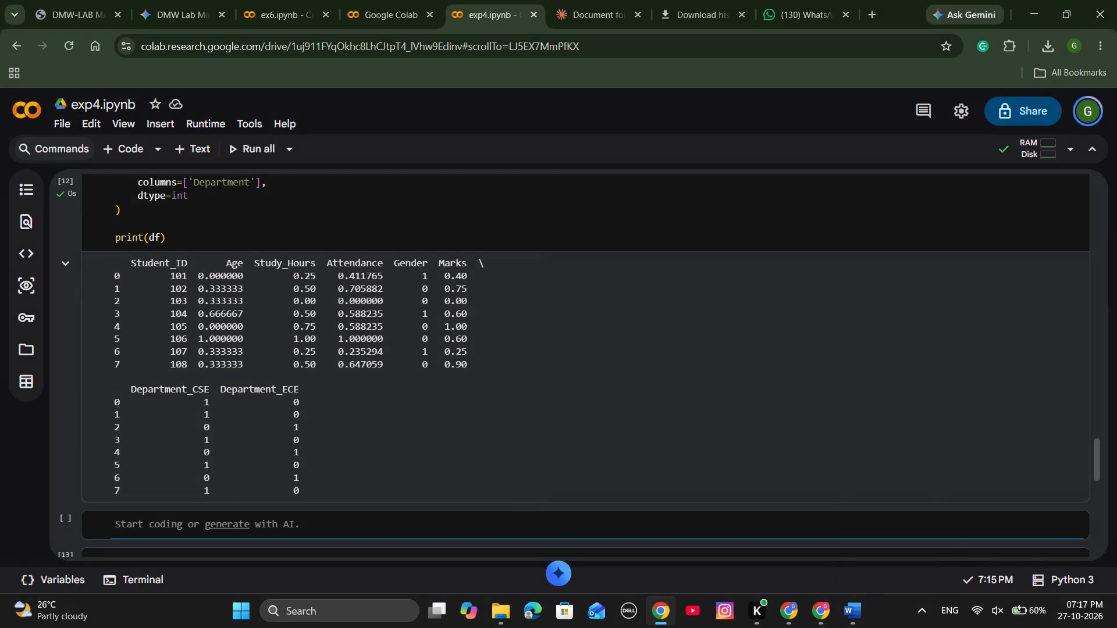
# Switch to the Word lab record and paste the get_dummies snip on the empty line below the One-Hot Encoding print(df).
pyautogui.click(873, 626)
pyautogui.click(870, 615)
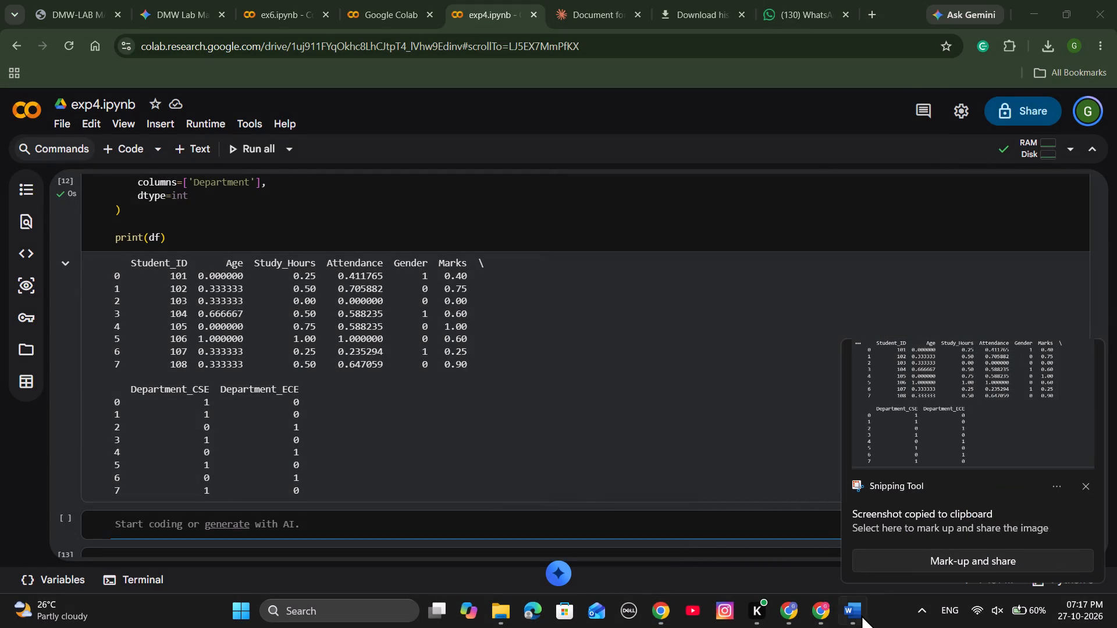
pyautogui.click(861, 615)
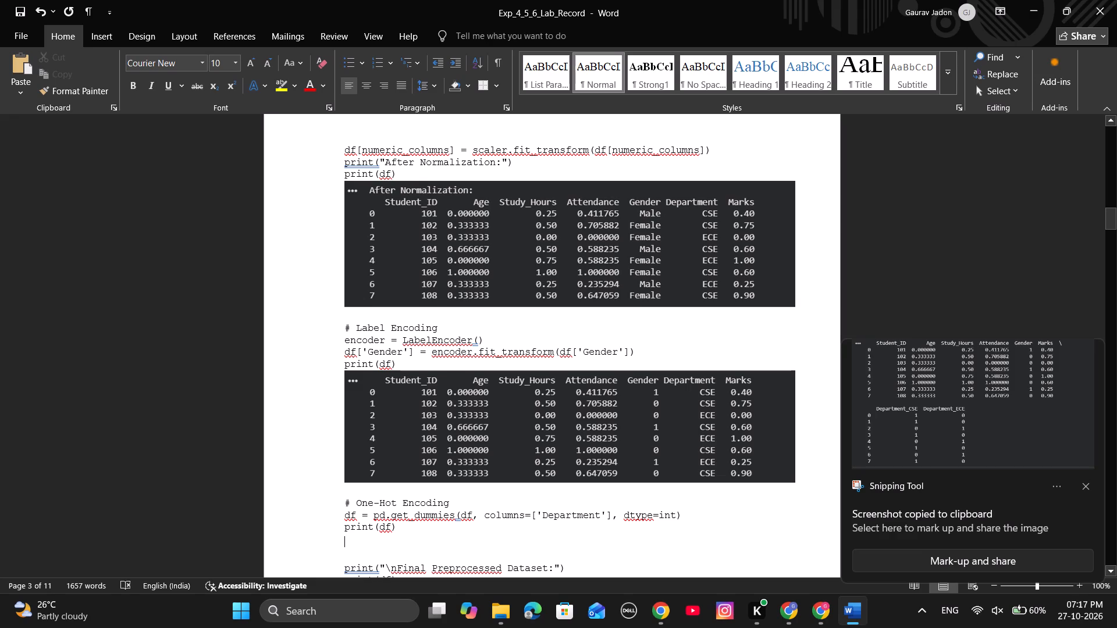
pyautogui.scroll(-1, 443, 424)
pyautogui.scroll(1, 443, 424)
pyautogui.hotkey('ctrl', 'v')
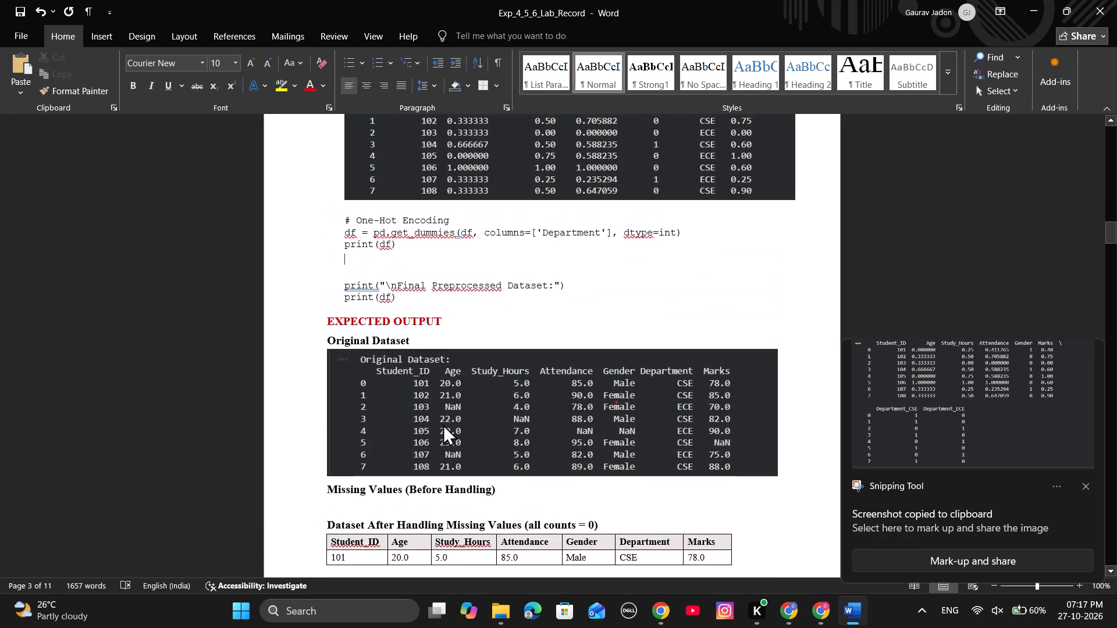
# Add an empty line below the print(df) that follows print("\nFinal Preprocessed Dataset:") at the end of the program code.
pyautogui.scroll(-1, 443, 424)
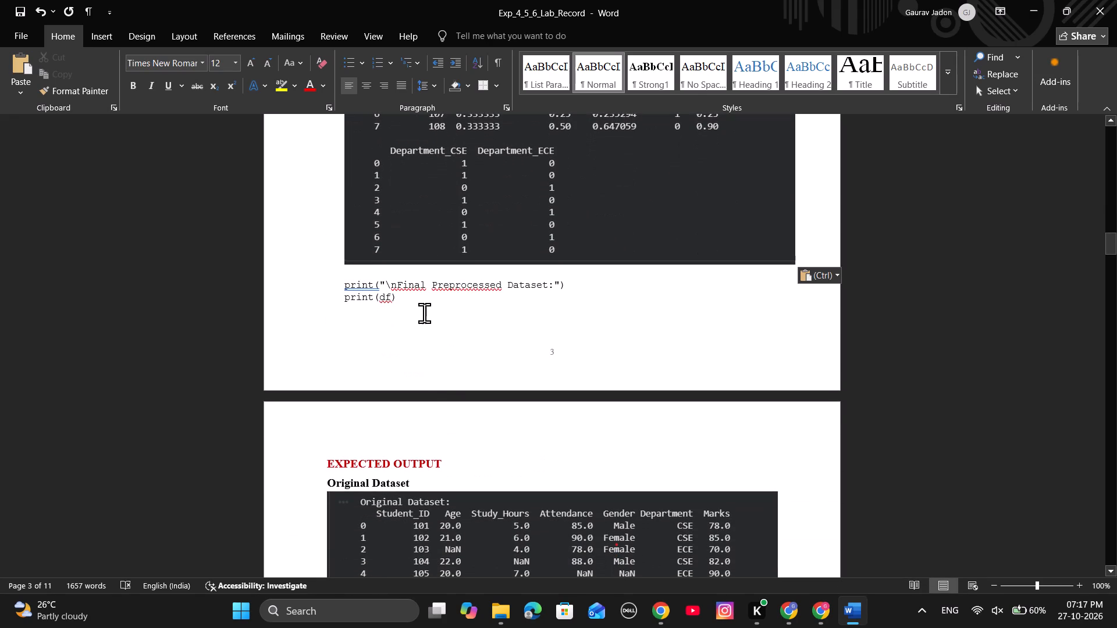
pyautogui.click(424, 313)
pyautogui.press('Return')
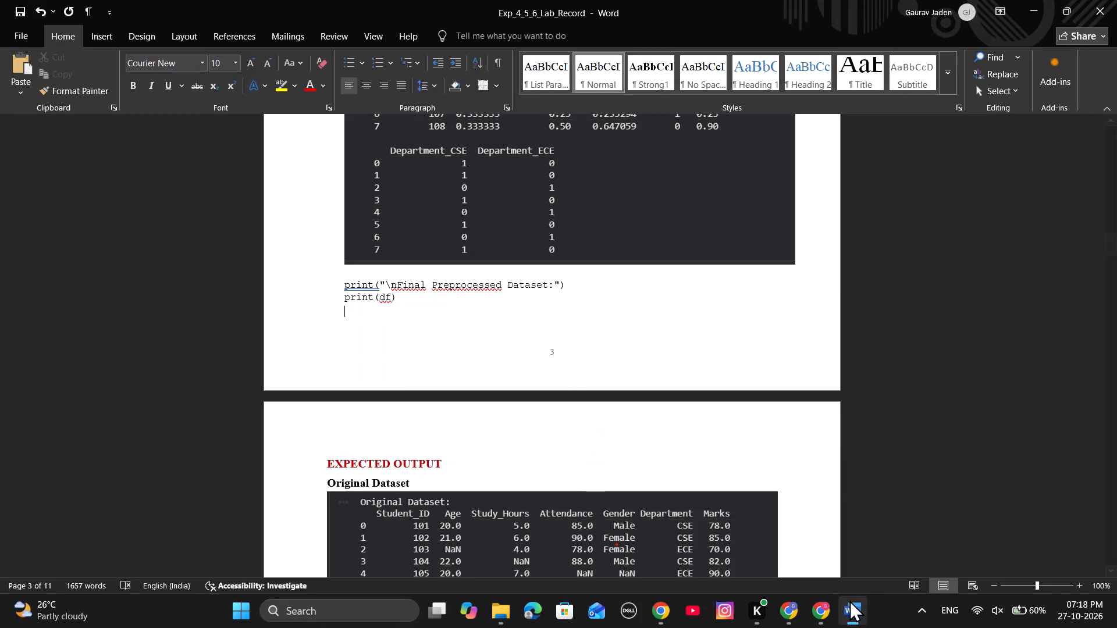
# Switch to the exp4.ipynb notebook in Chrome and compare the get_dummies cell's output with the Final Preprocessed Dataset cell's output.
pyautogui.click(851, 601)
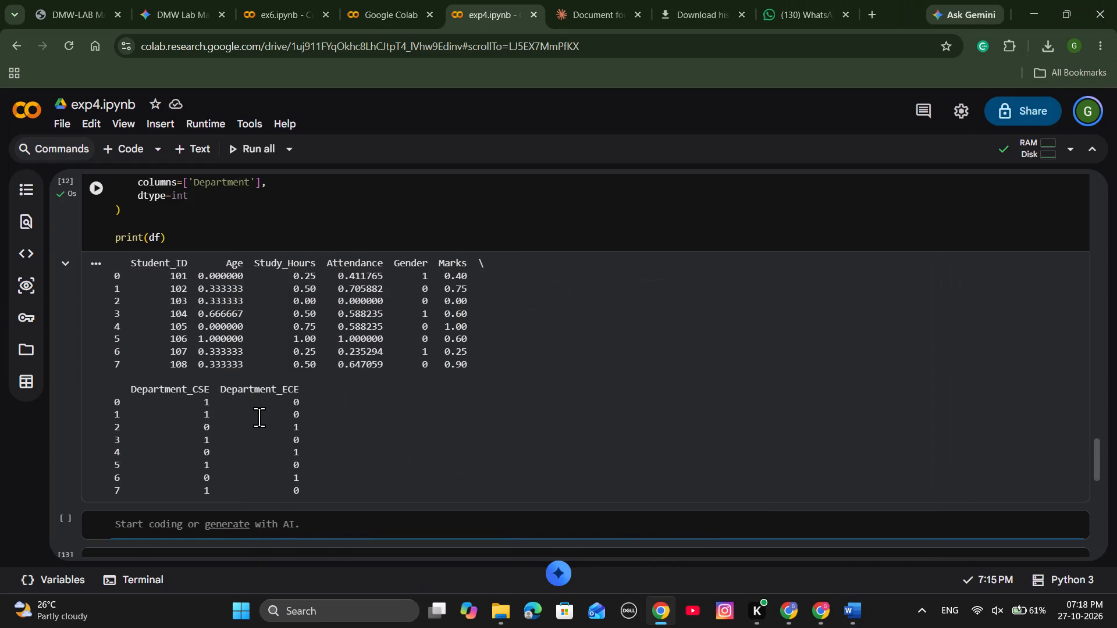
pyautogui.scroll(-8, 259, 417)
pyautogui.scroll(3, 259, 417)
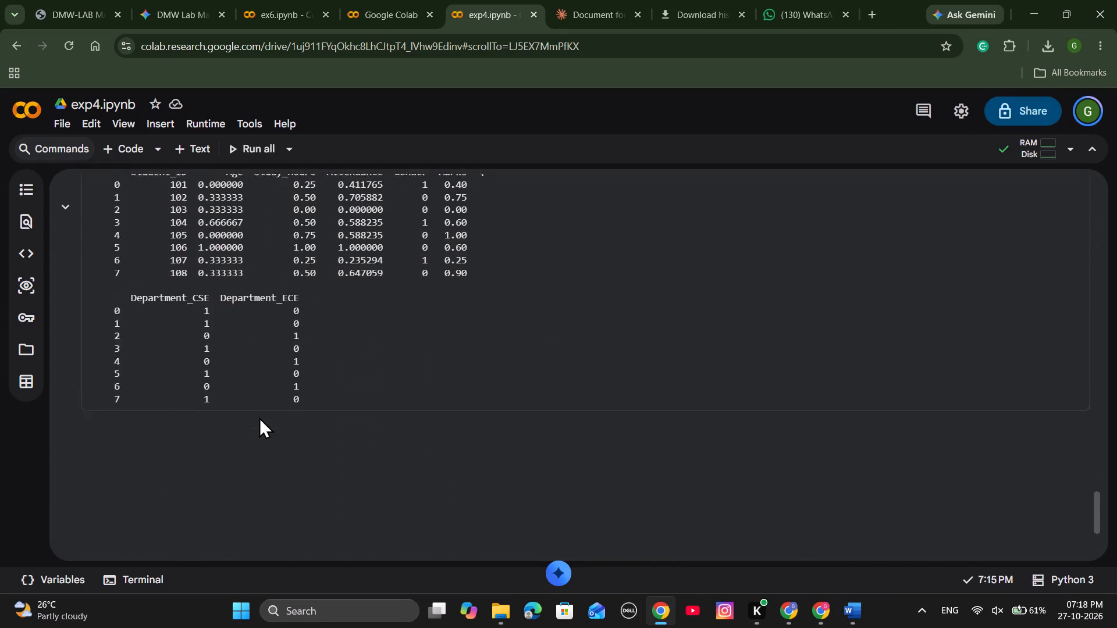
pyautogui.scroll(6, 259, 417)
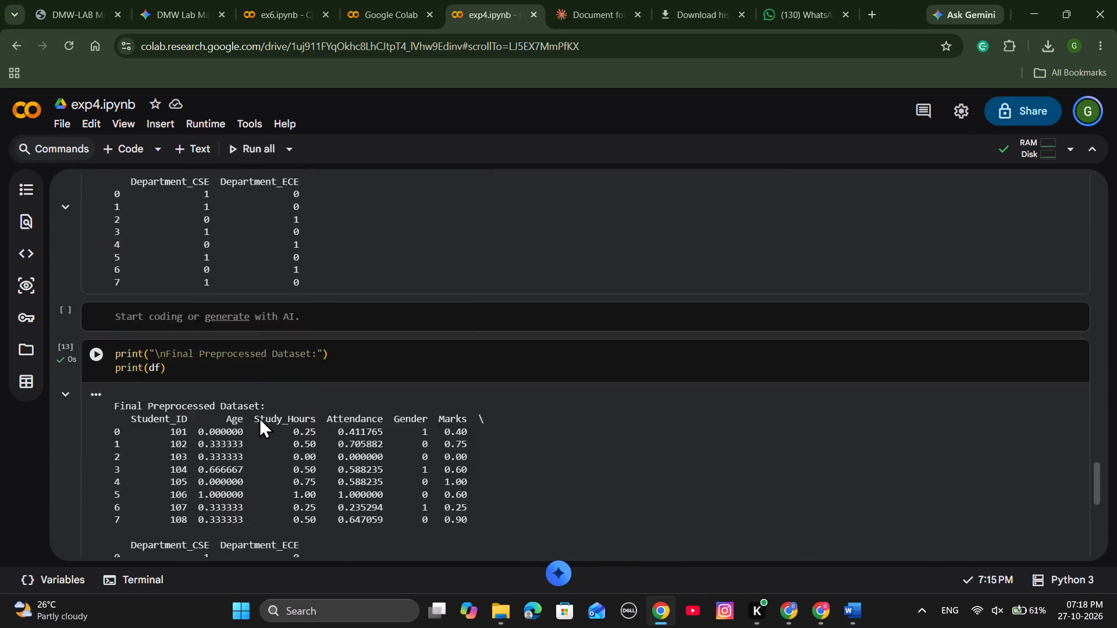
pyautogui.scroll(2, 259, 417)
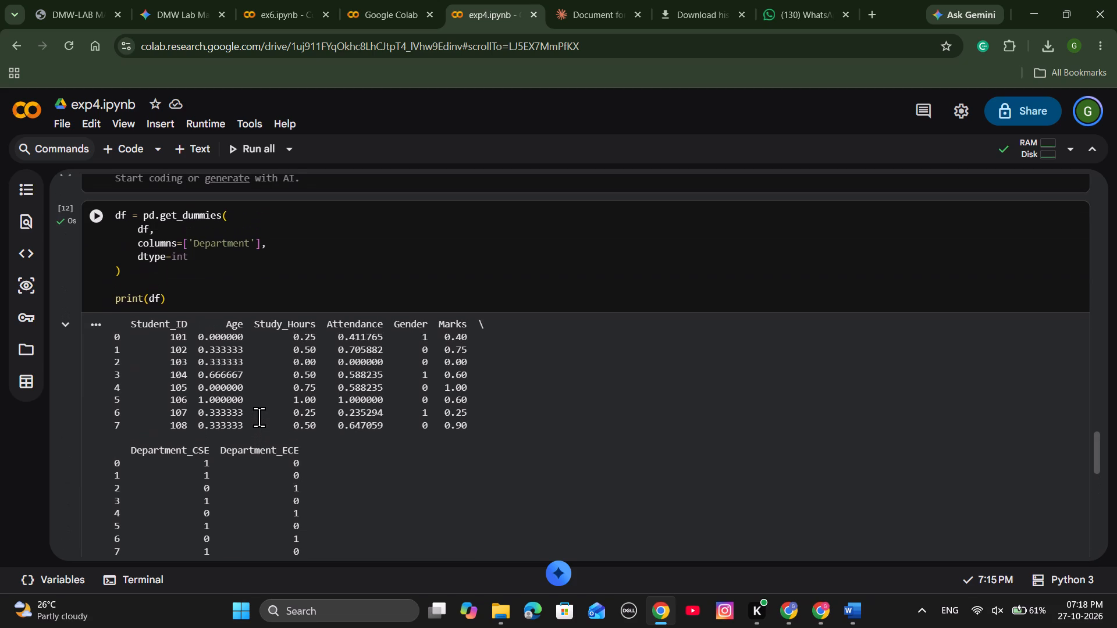
pyautogui.scroll(1, 259, 417)
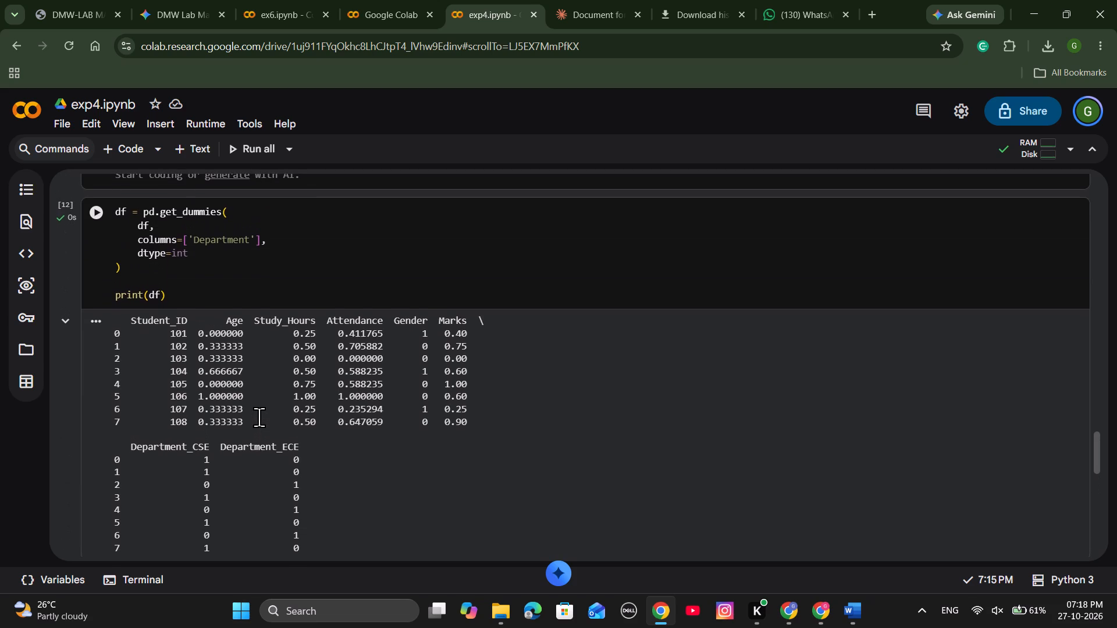
pyautogui.scroll(2, 259, 417)
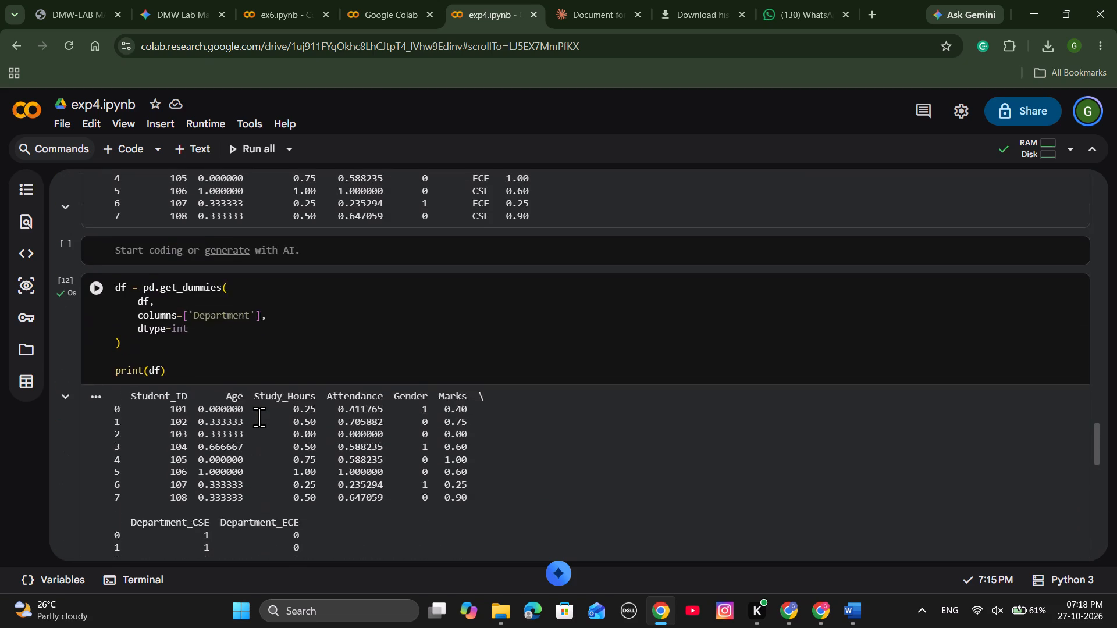
pyautogui.scroll(2, 259, 417)
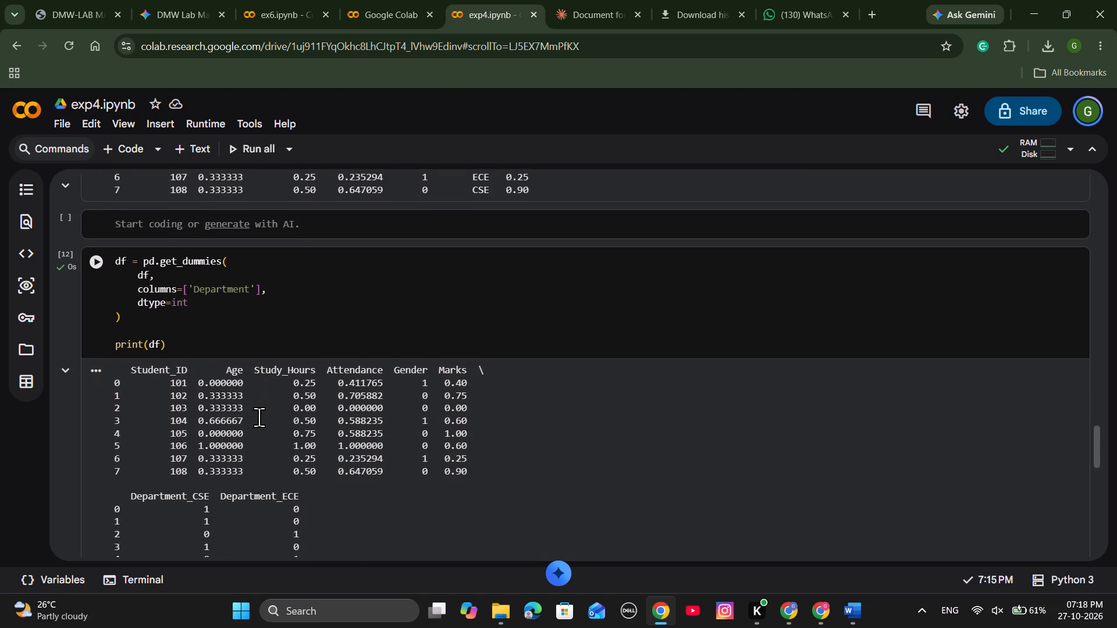
pyautogui.scroll(1, 259, 417)
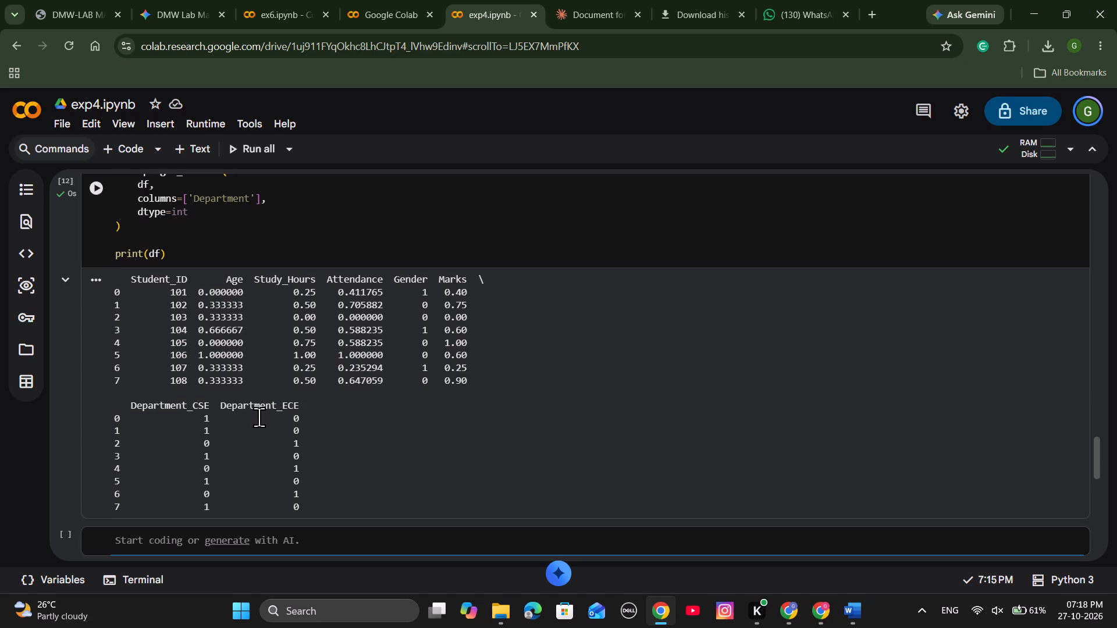
pyautogui.scroll(1, 259, 417)
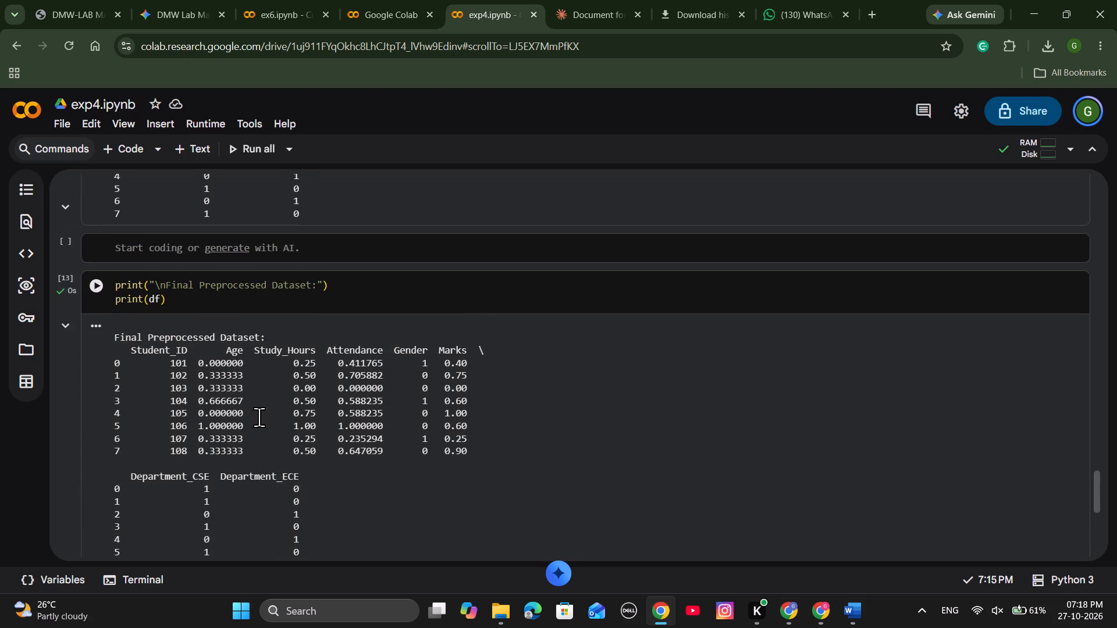
pyautogui.scroll(2, 259, 417)
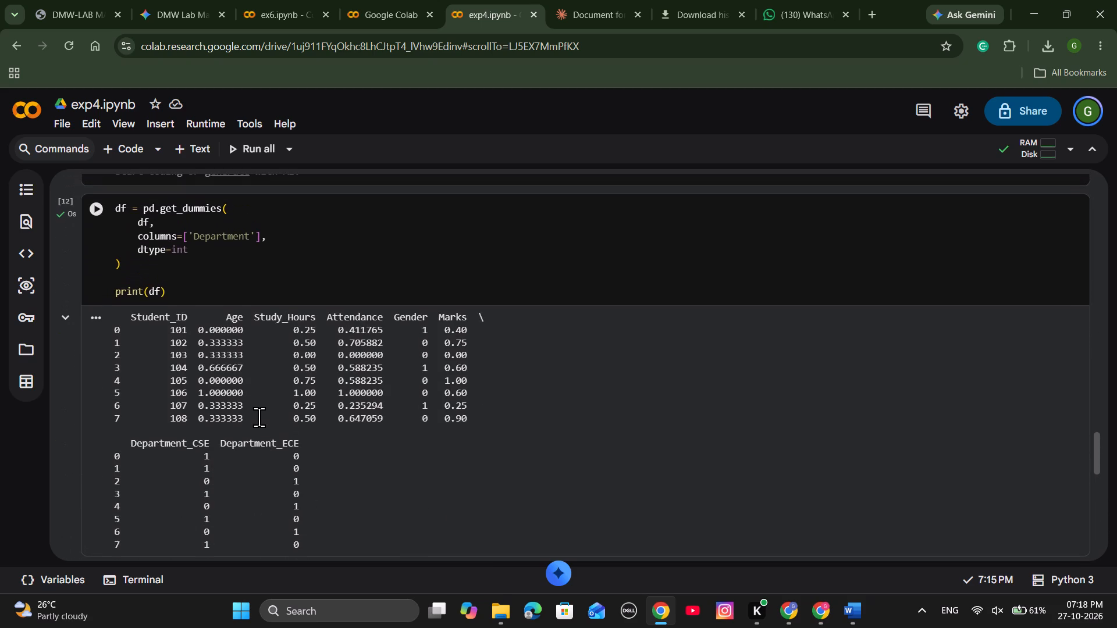
pyautogui.scroll(-2, 259, 417)
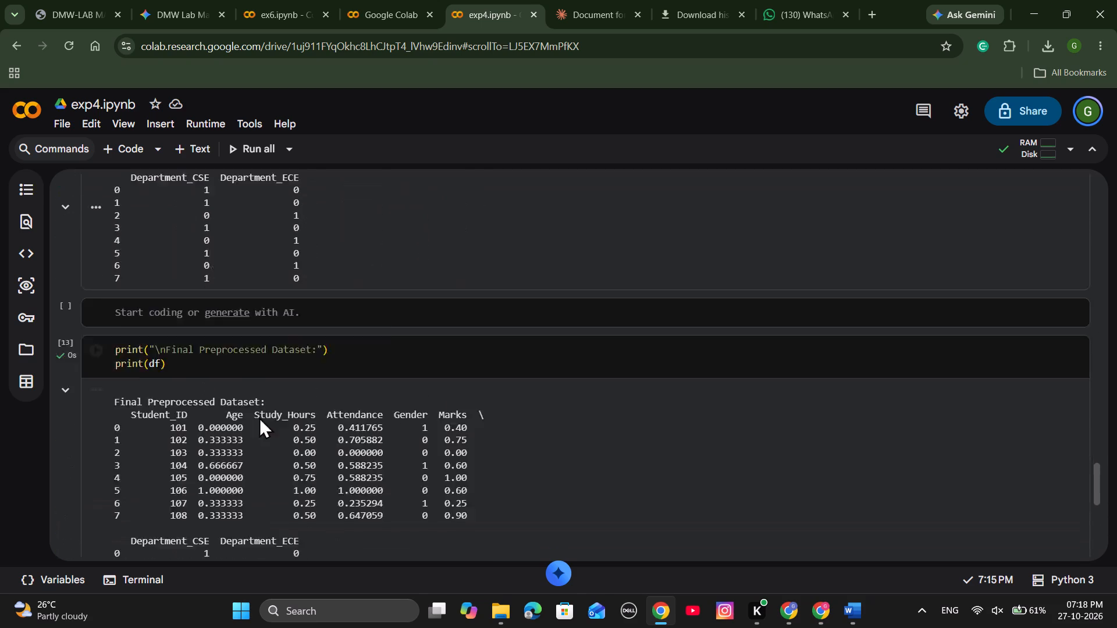
pyautogui.scroll(-2, 259, 417)
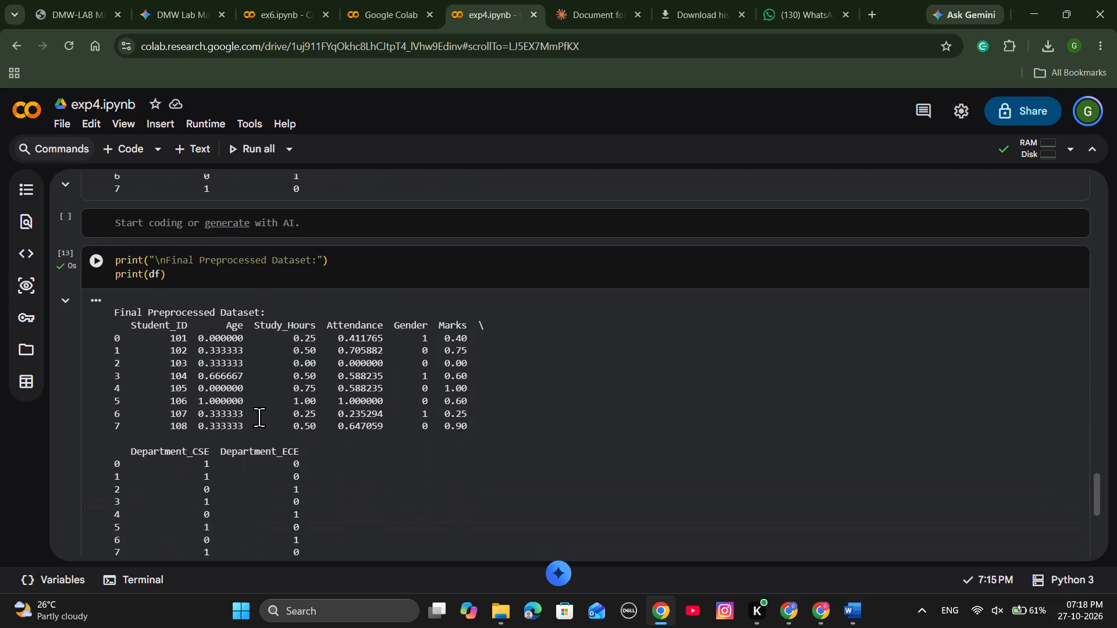
pyautogui.scroll(-1, 259, 417)
# Switch to the Word lab record and move the Final Preprocessed Dataset print line and its print(df) to below the One-Hot Encoding print(df), above the snip.
pyautogui.click(837, 609)
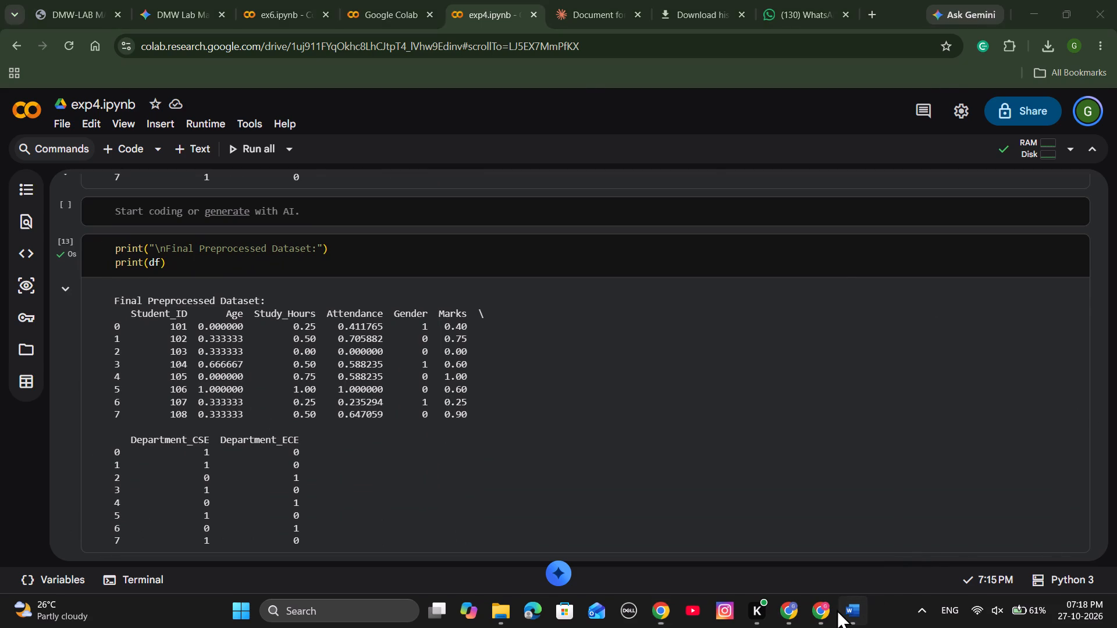
pyautogui.scroll(1, 422, 320)
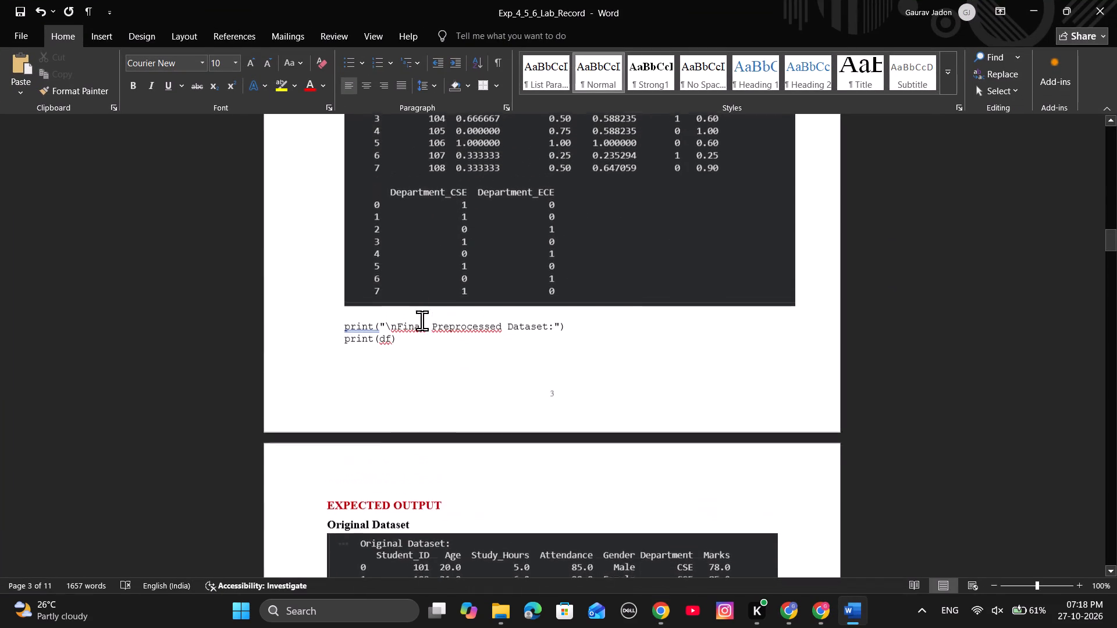
pyautogui.scroll(2, 422, 320)
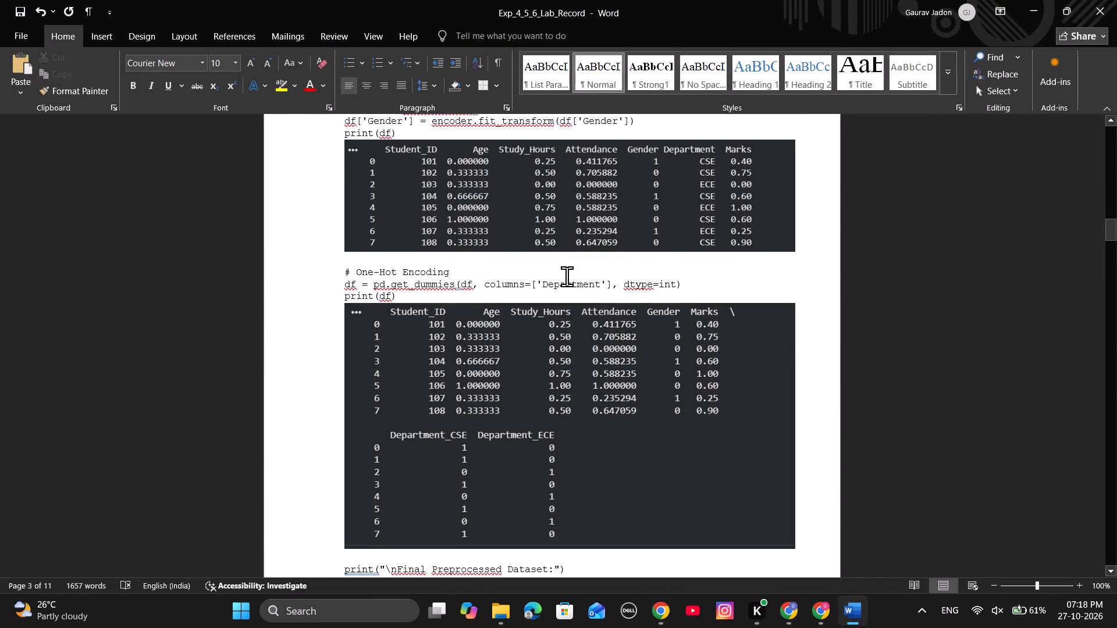
pyautogui.scroll(-1, 695, 283)
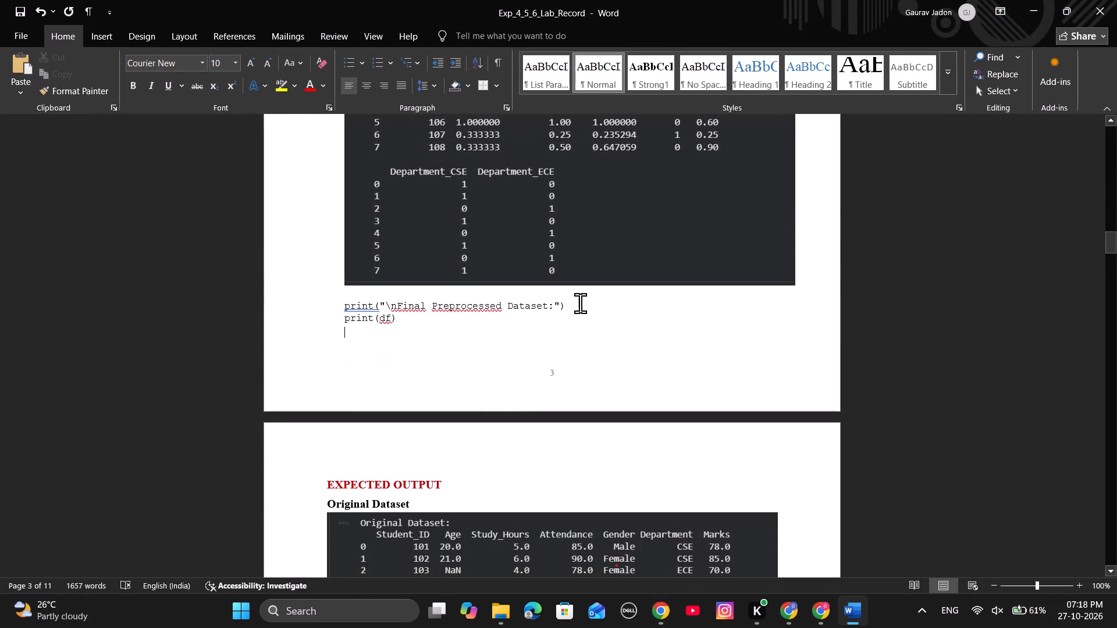
pyautogui.moveTo(447, 320); pyautogui.dragTo(341, 308)
pyautogui.hotkey('ctrl', 'x')
pyautogui.scroll(1, 341, 308)
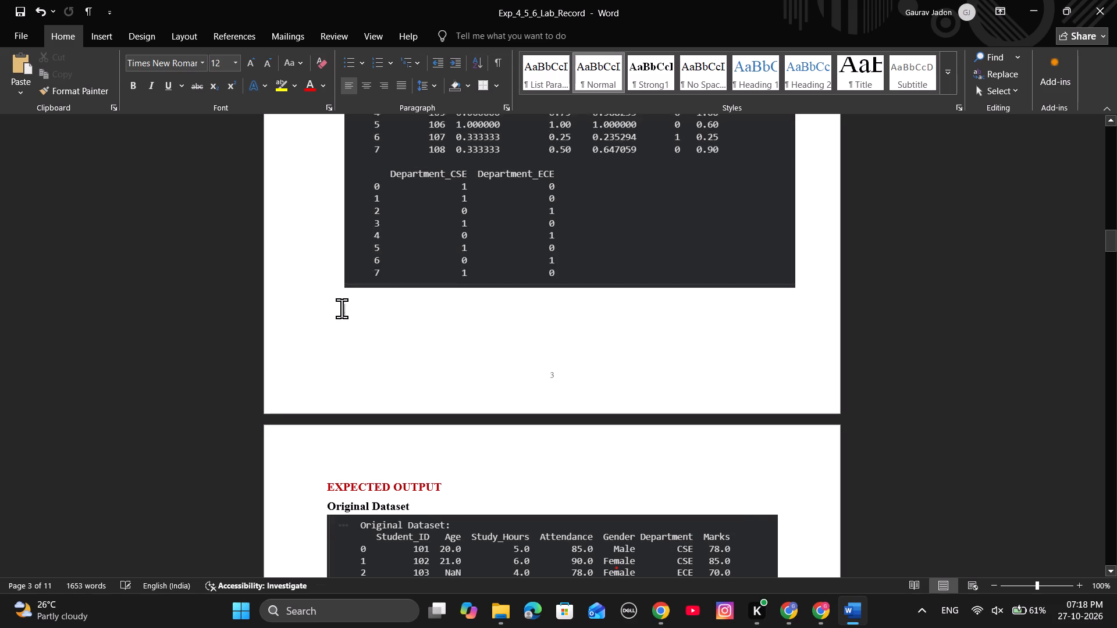
pyautogui.scroll(1, 341, 308)
pyautogui.click(688, 349)
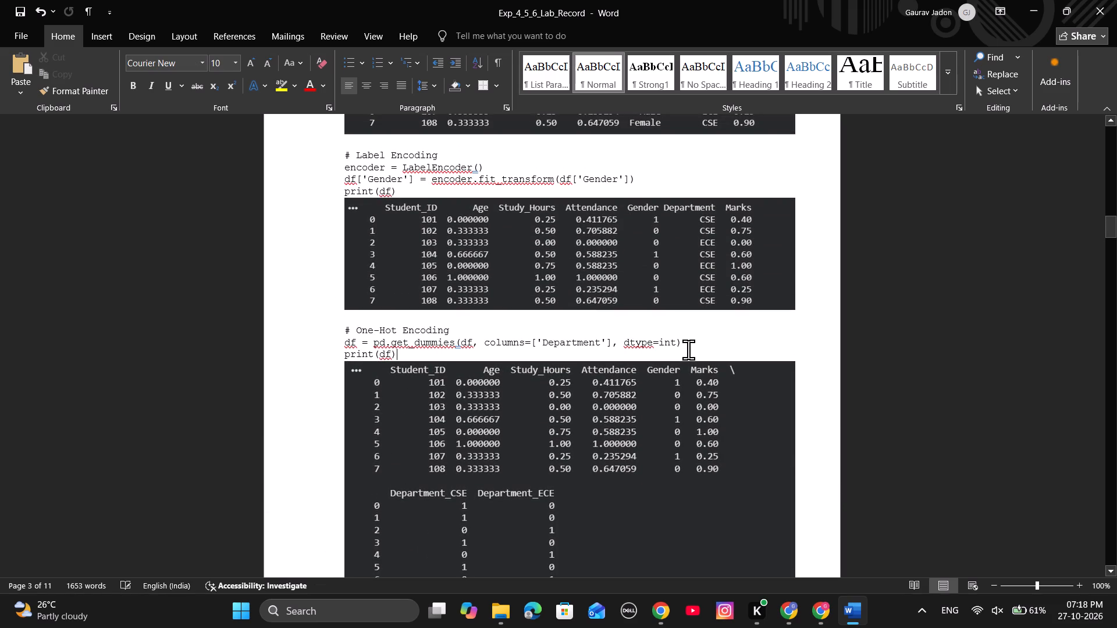
pyautogui.press('Return')
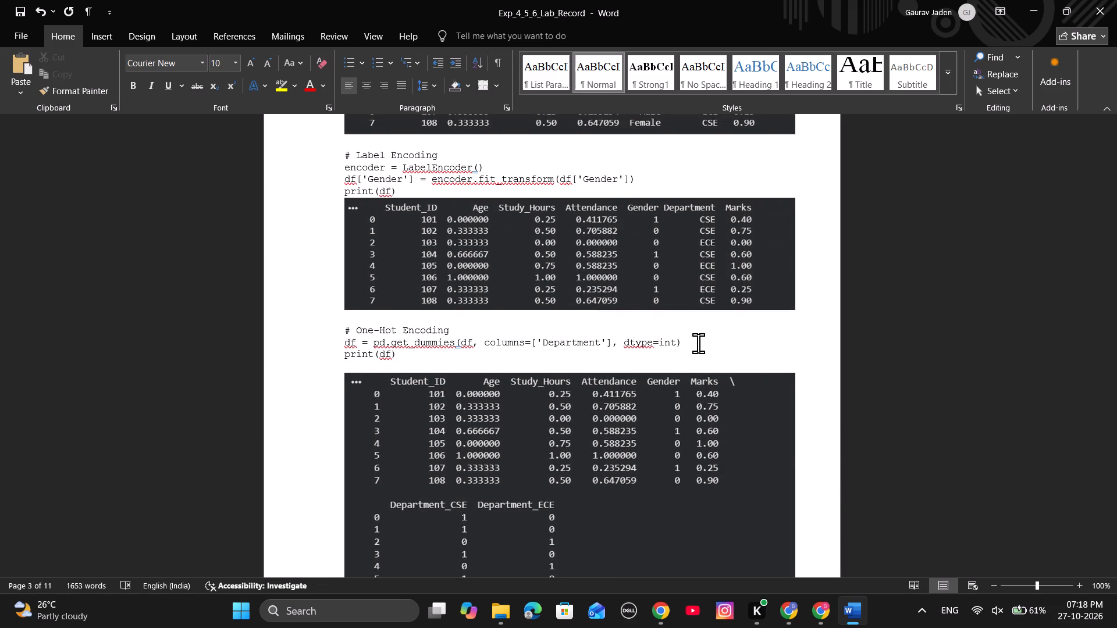
pyautogui.hotkey('ctrl', 'v')
# Delete the first print(df) line in the One-Hot Encoding code, just above print("\nFinal Preprocessed Dataset:").
pyautogui.moveTo(421, 350); pyautogui.dragTo(343, 353)
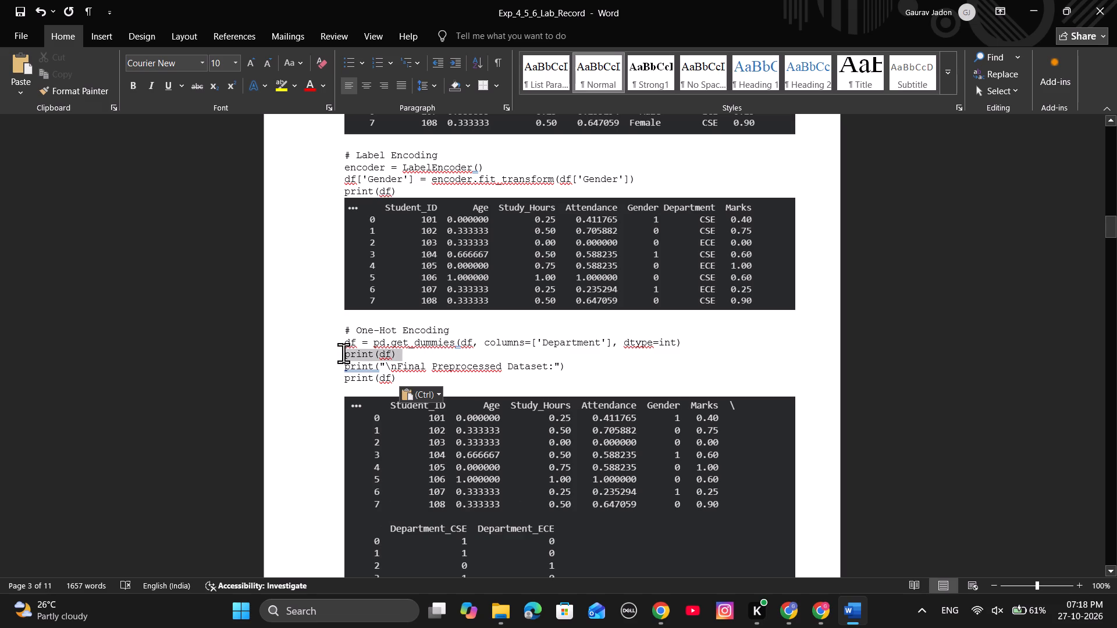
pyautogui.moveTo(343, 353); pyautogui.dragTo(340, 353)
pyautogui.press('BackSpace')
pyautogui.scroll(-1, 683, 399)
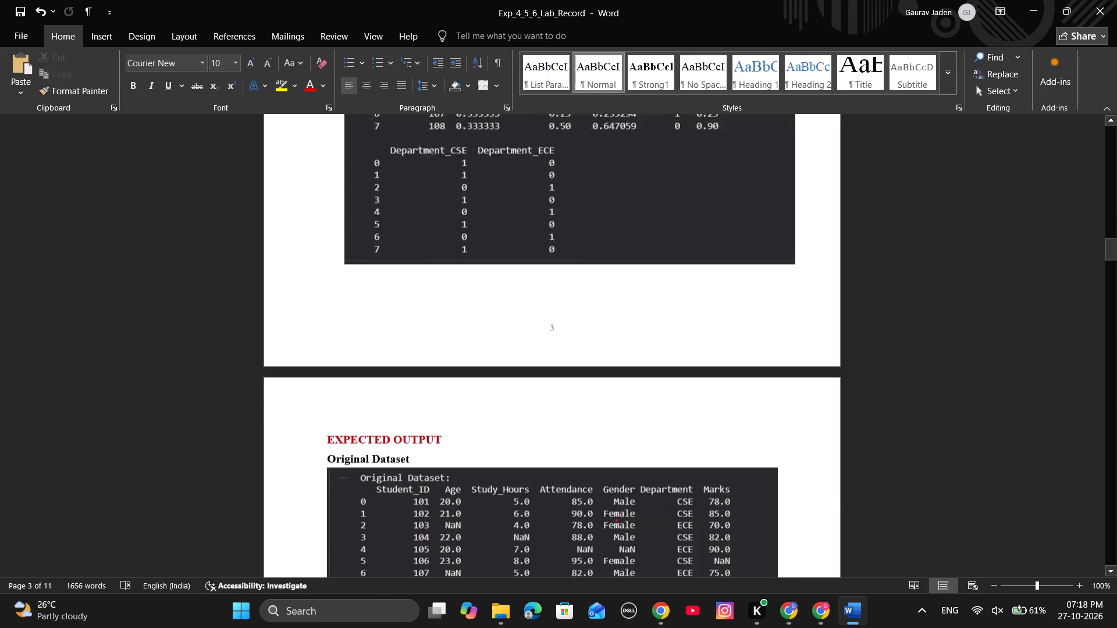
# Move the Original Dataset output snip from the EXPECTED OUTPUT section to a new line below the data dictionary's closing brace in the program code.
pyautogui.scroll(-2, 683, 399)
pyautogui.click(537, 384)
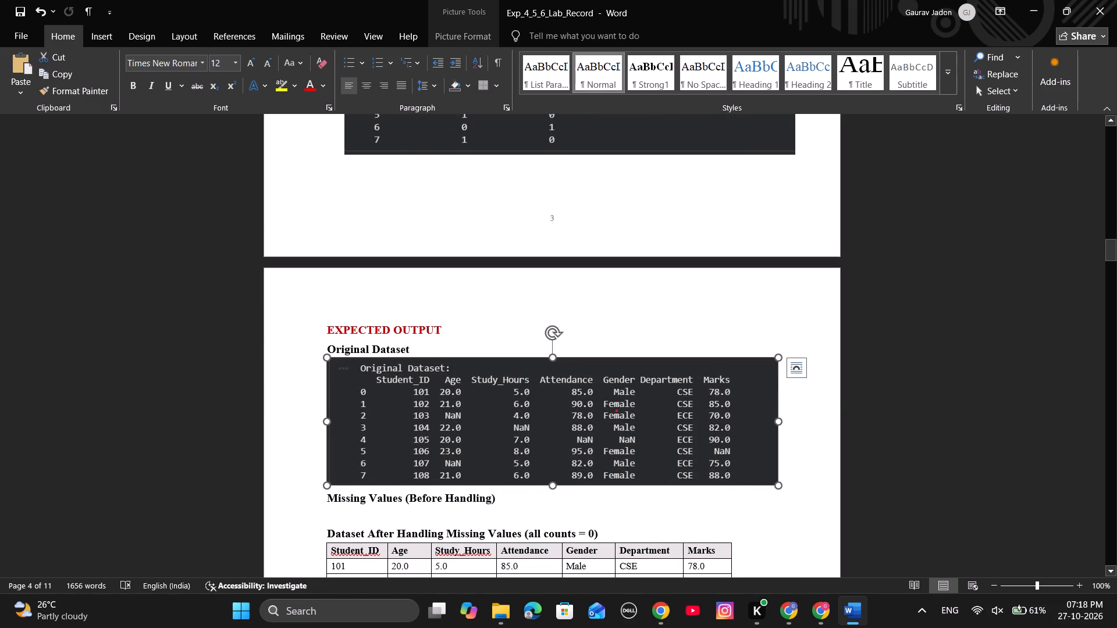
pyautogui.hotkey('ctrl', 'x')
pyautogui.scroll(2, 537, 384)
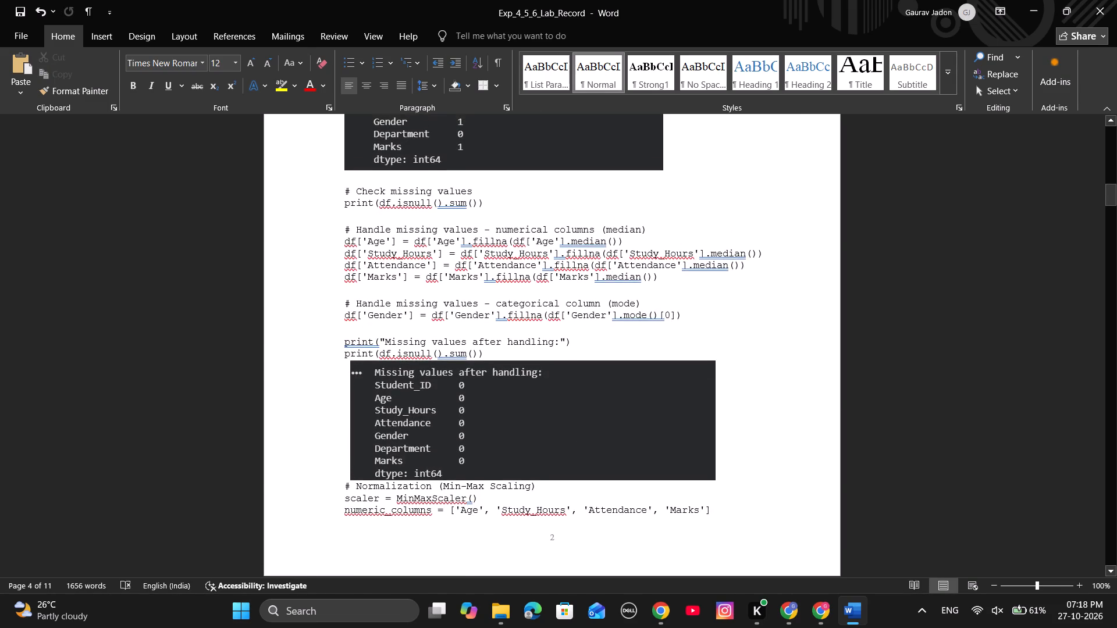
pyautogui.scroll(1, 537, 384)
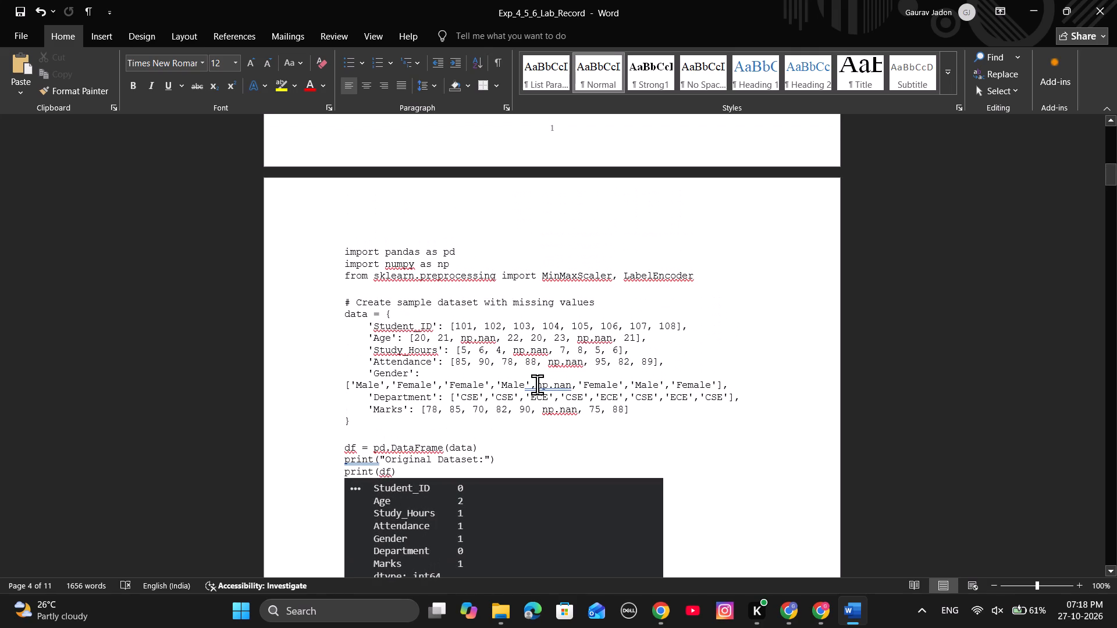
pyautogui.click(752, 417)
pyautogui.press('Return')
pyautogui.hotkey('ctrl', 'v')
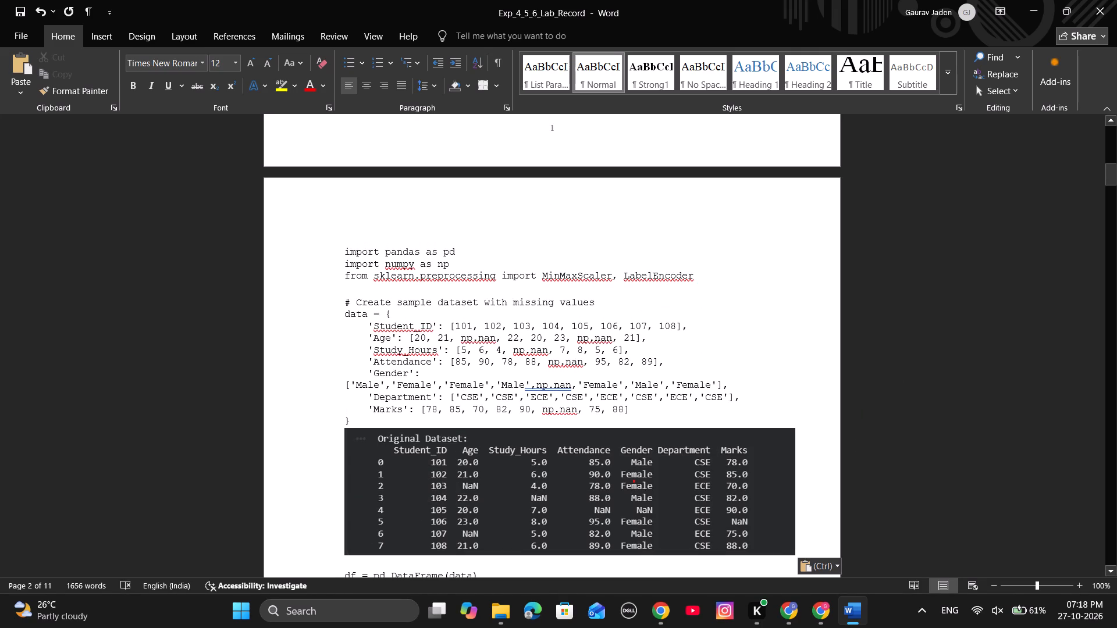
# Check the rest of the program code and its output snips down to the EXPECTED OUTPUT section.
pyautogui.scroll(-1, 628, 350)
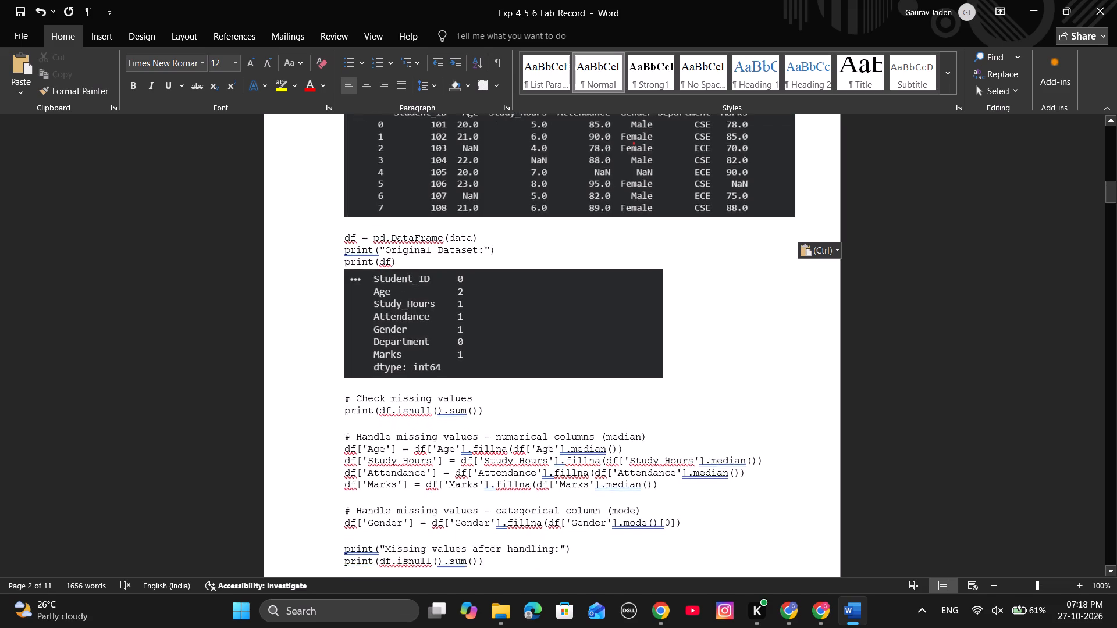
pyautogui.scroll(-2, 628, 350)
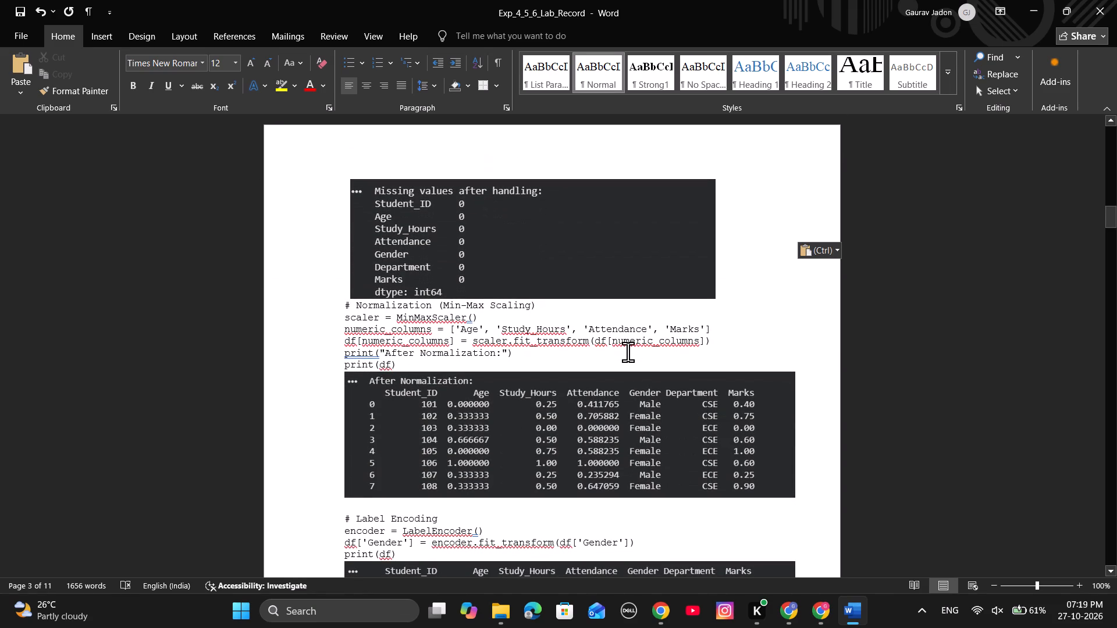
pyautogui.scroll(-1, 632, 398)
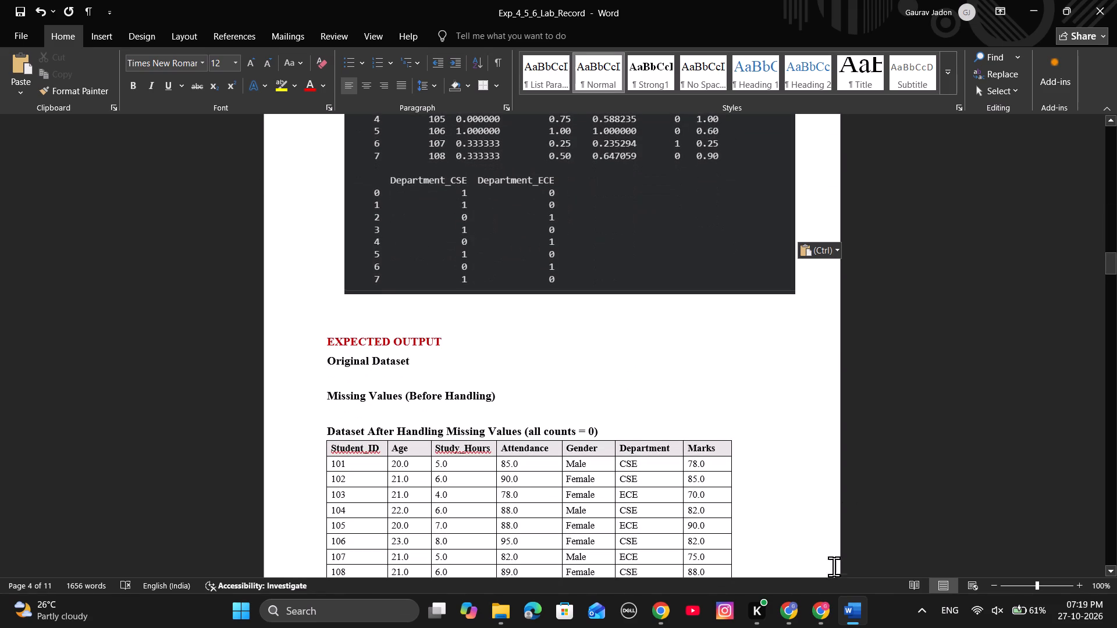
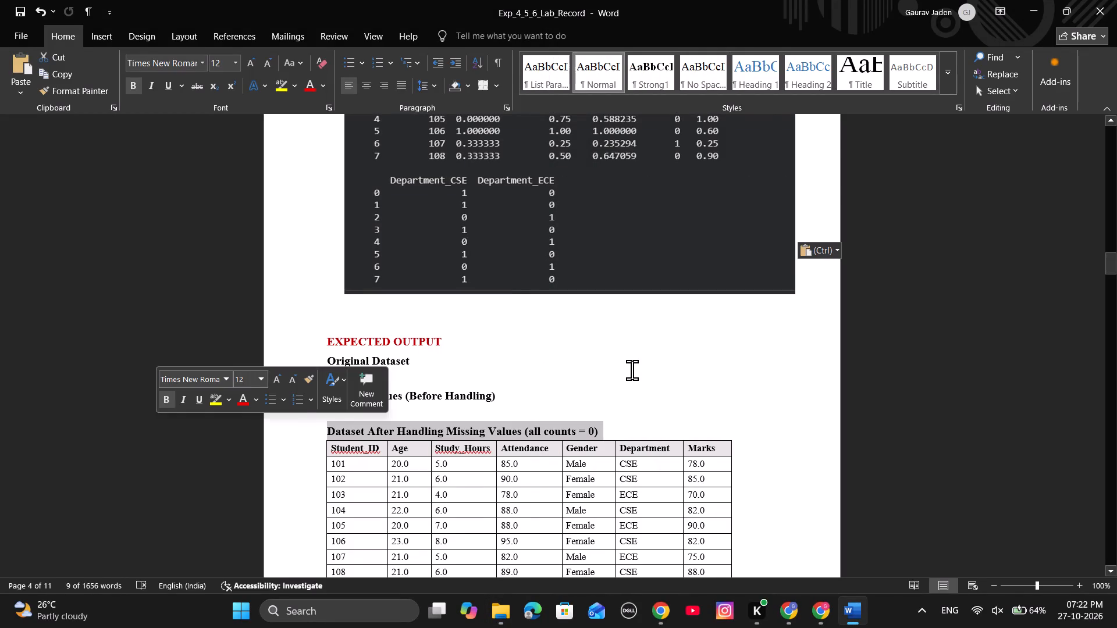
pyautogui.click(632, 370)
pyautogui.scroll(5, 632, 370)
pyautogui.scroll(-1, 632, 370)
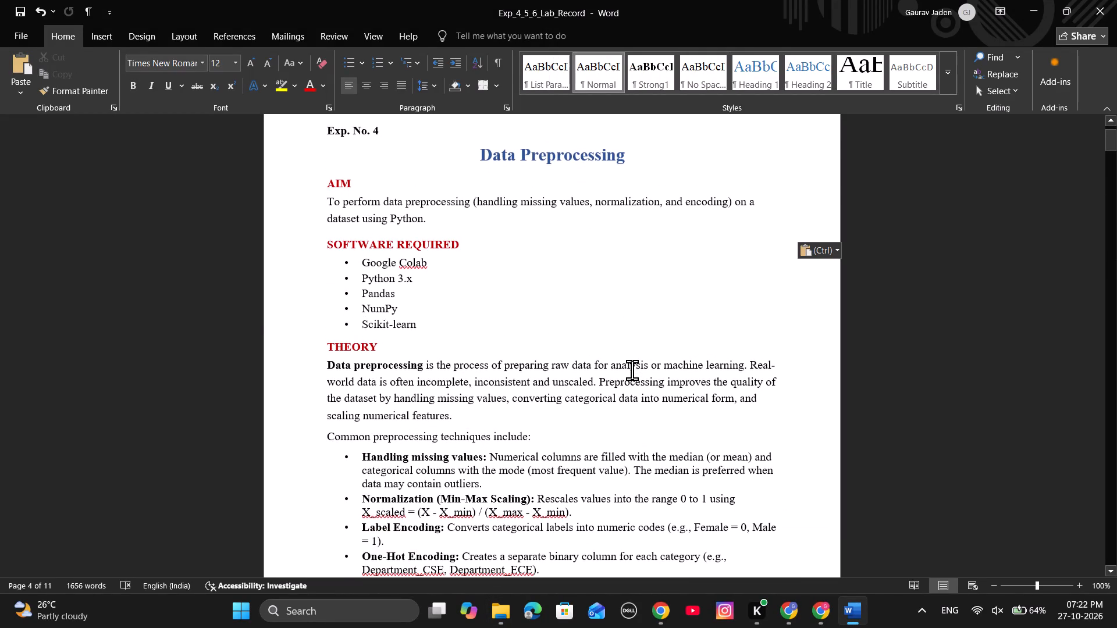
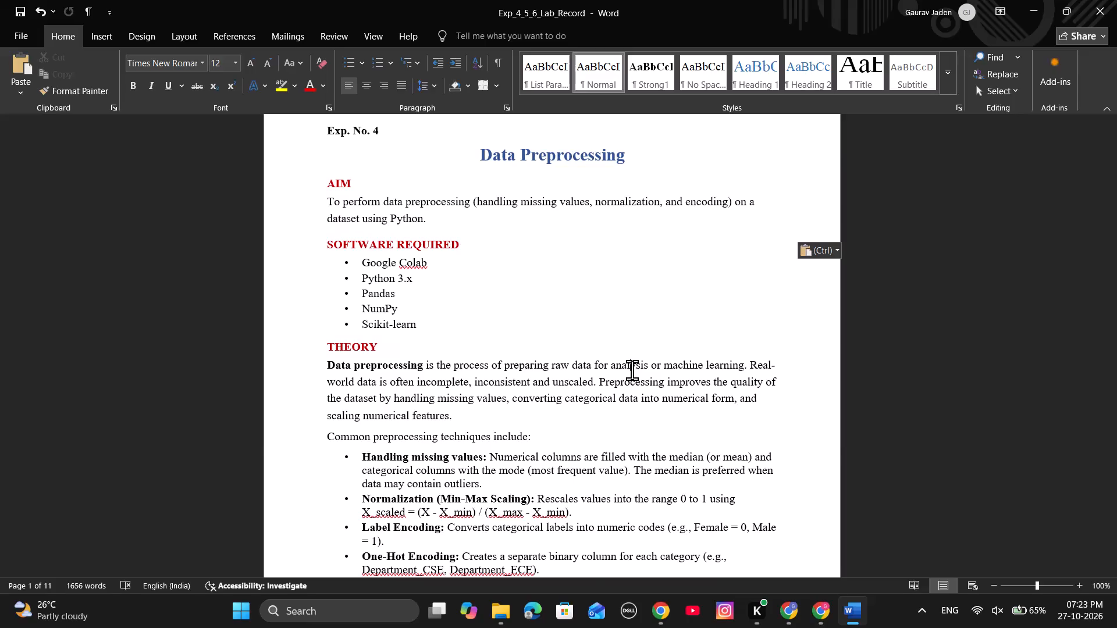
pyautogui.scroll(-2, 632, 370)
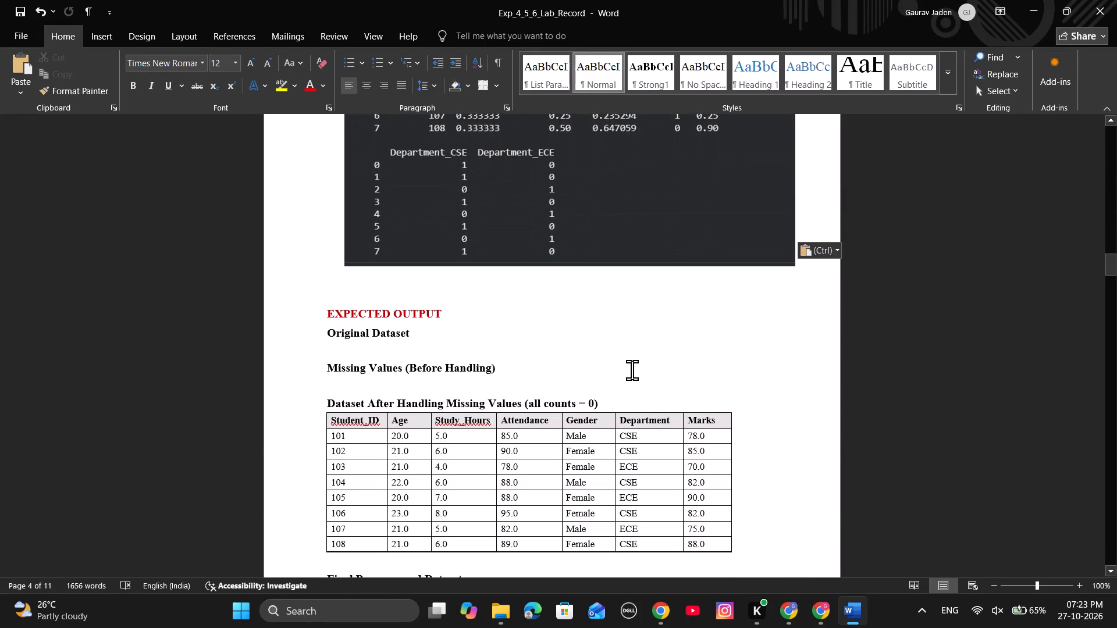
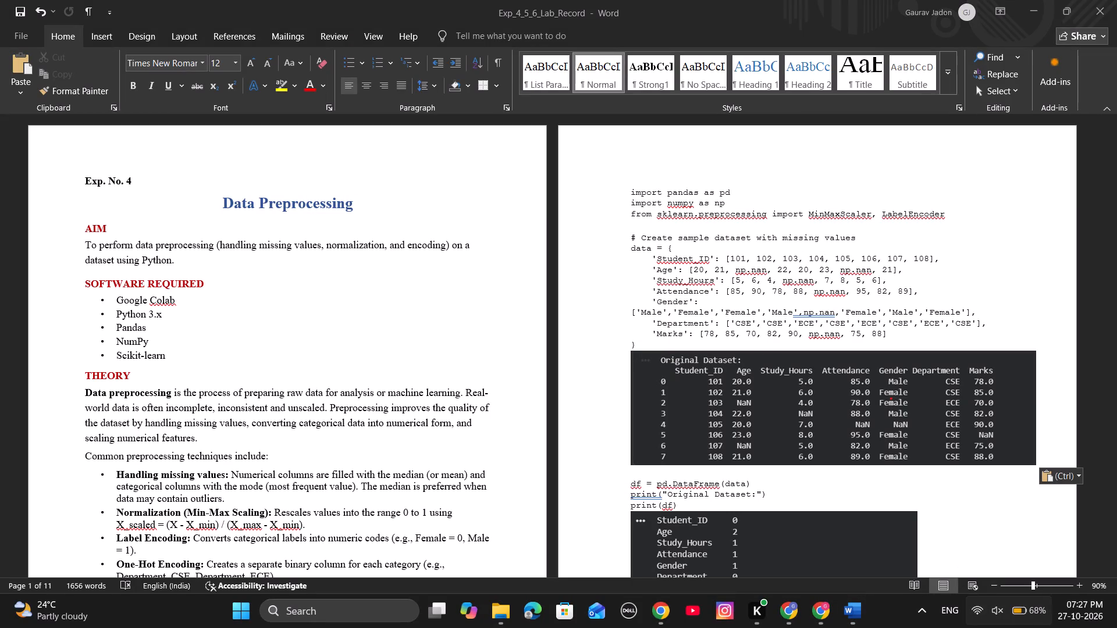
# Raise the display brightness to slightly above half.
pyautogui.click(1000, 618)
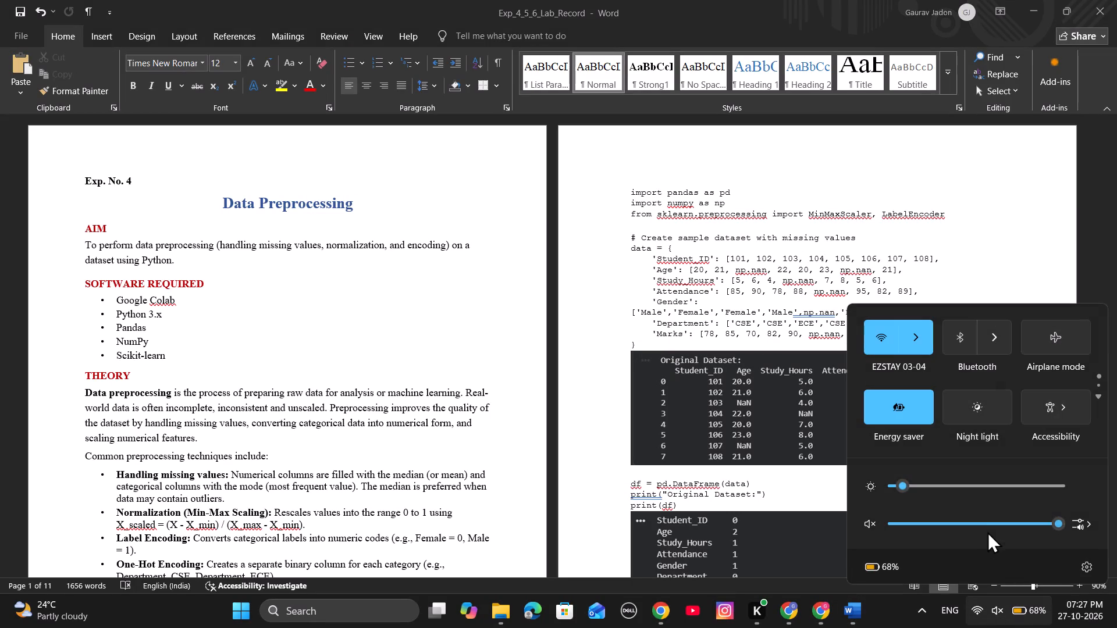
pyautogui.click(984, 483)
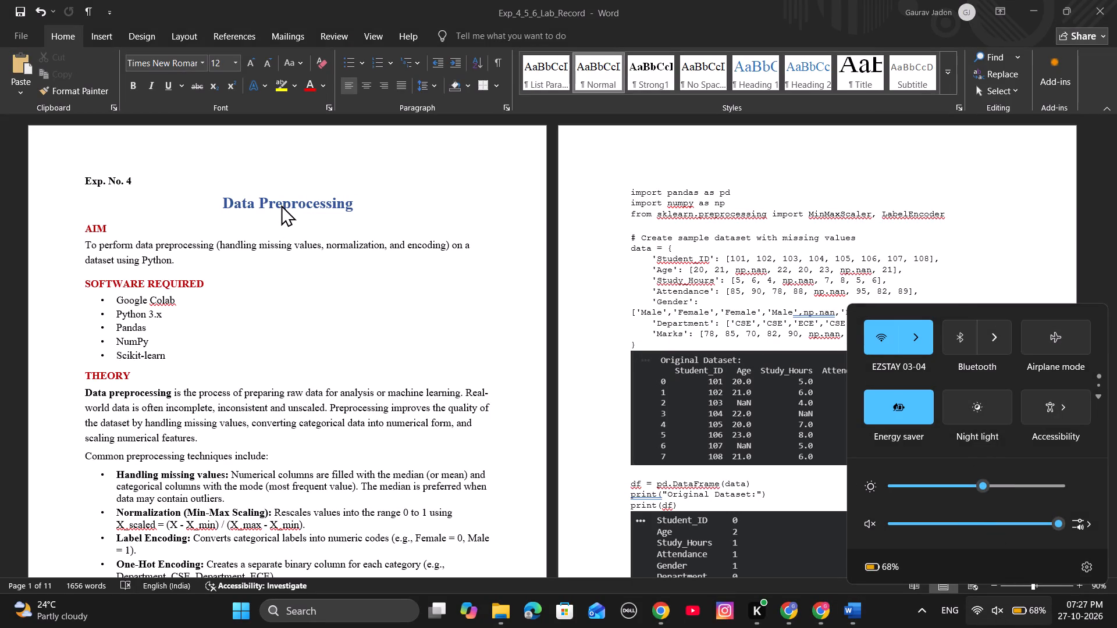
# Set the word "Preprocessing" in the Experiment 4 title to font size 15.
pyautogui.tripleClick(281, 205)
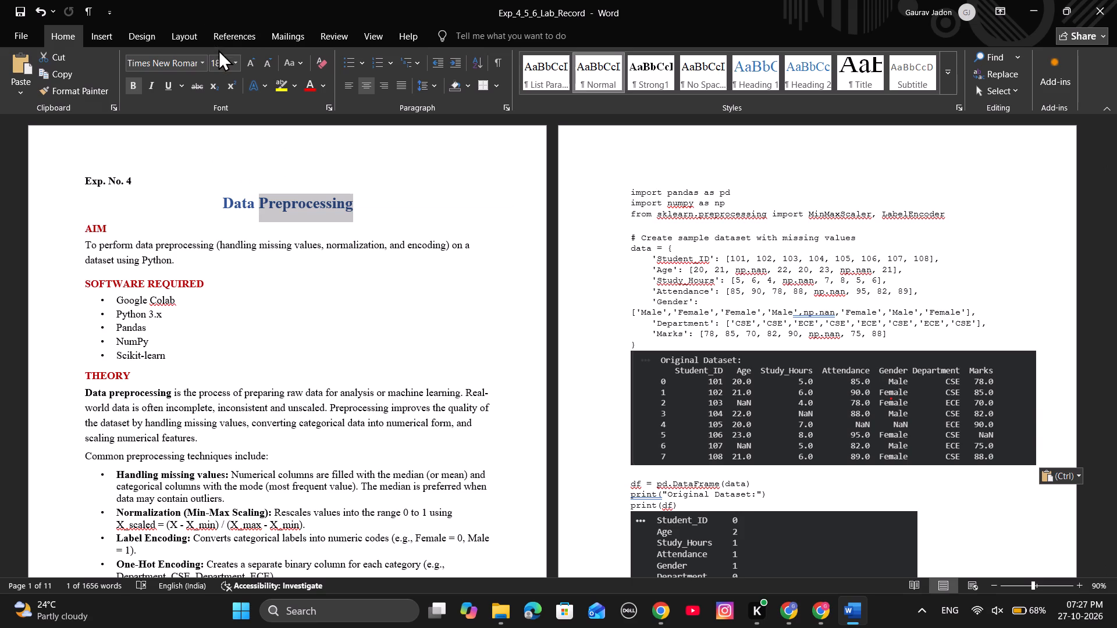
pyautogui.click(236, 62)
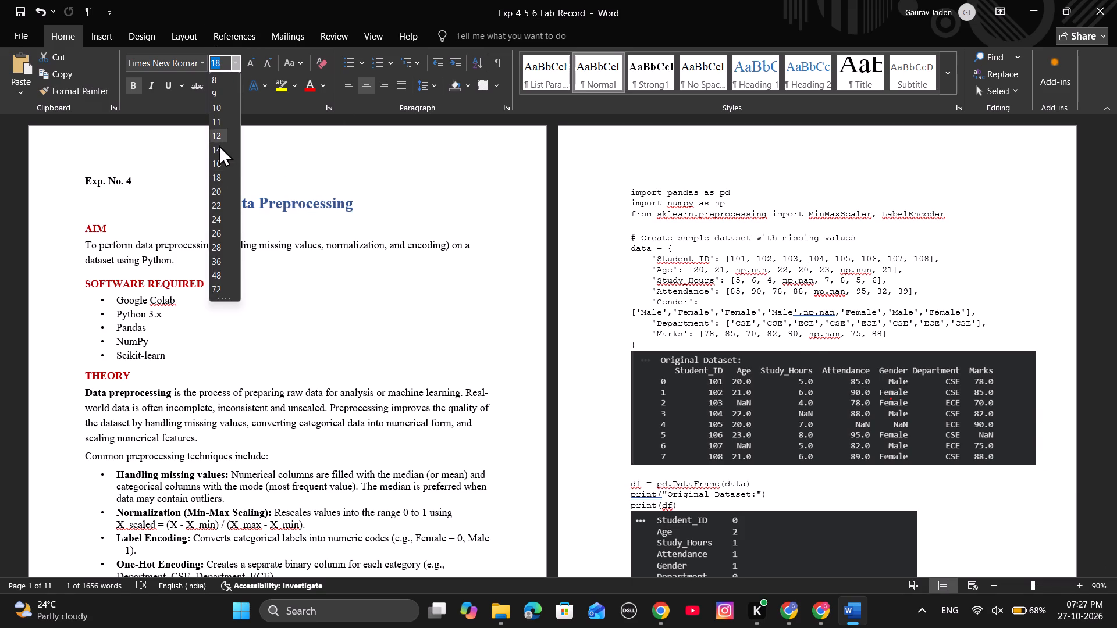
pyautogui.click(226, 62)
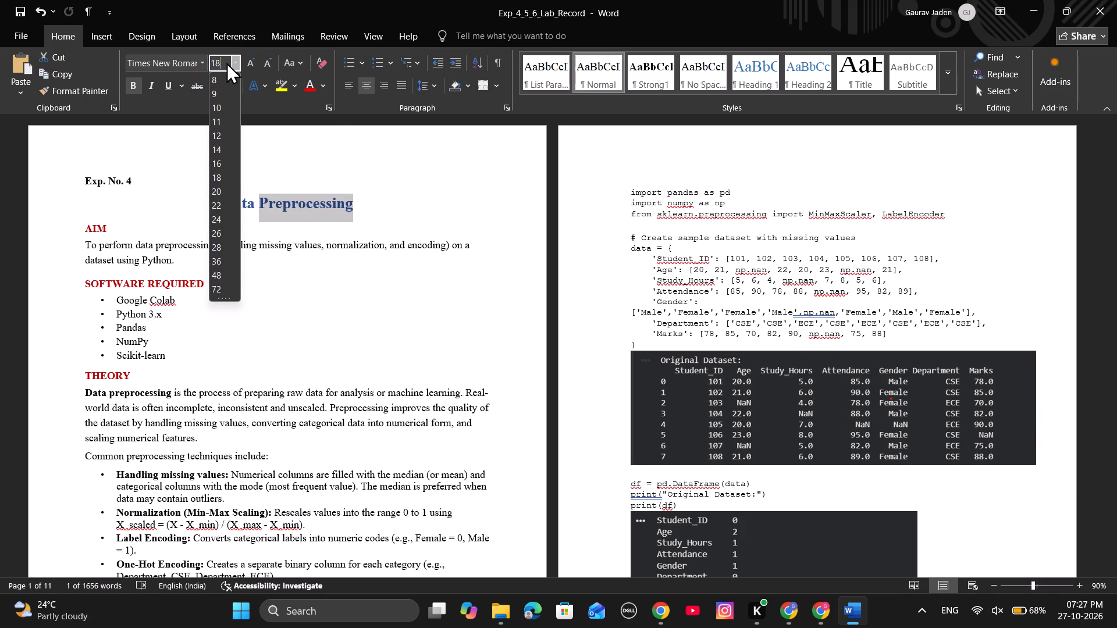
pyautogui.press('BackSpace')
pyautogui.press('5')
pyautogui.press('Return')
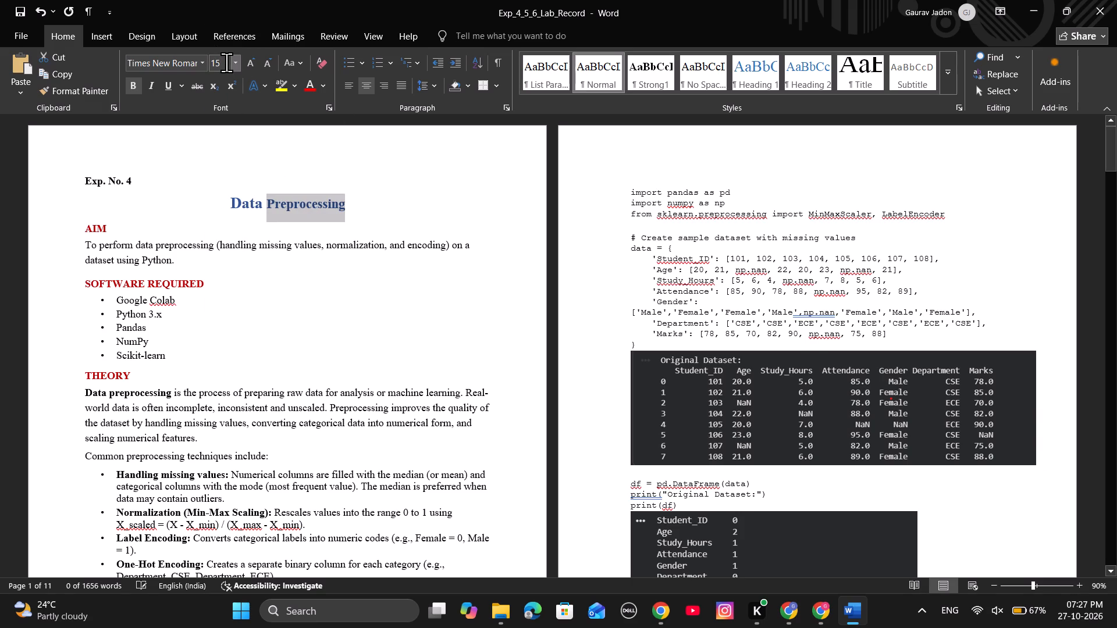
# Set the "Exp. No. 4" label above the title to font size 13.
pyautogui.click(137, 181)
pyautogui.moveTo(137, 181); pyautogui.dragTo(87, 181)
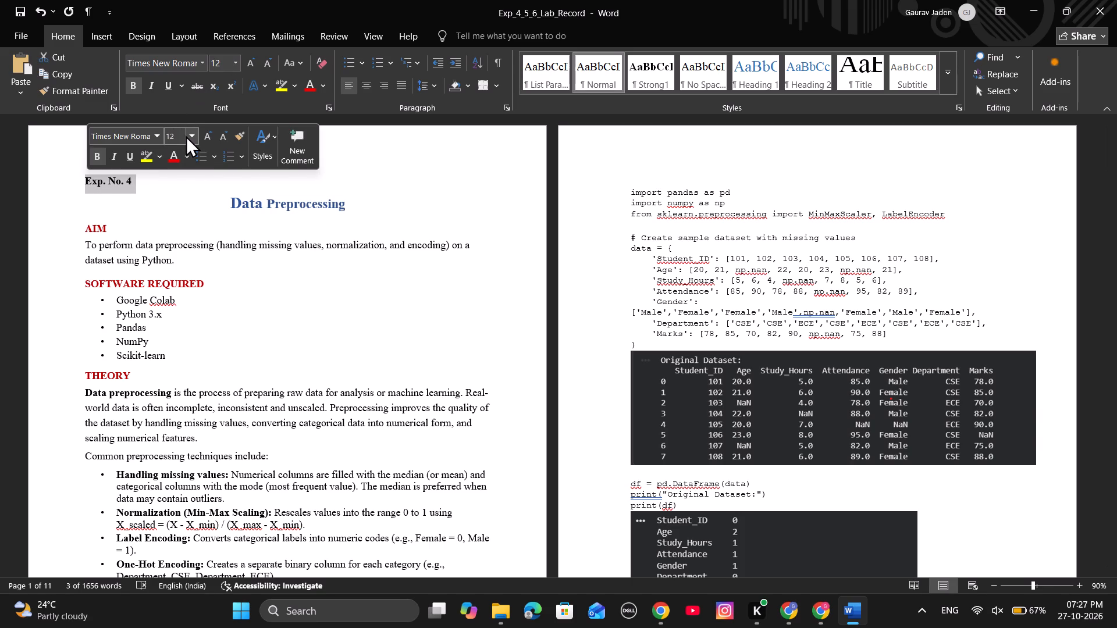
pyautogui.click(179, 135)
pyautogui.press('BackSpace')
pyautogui.write('13')
pyautogui.press('Return')
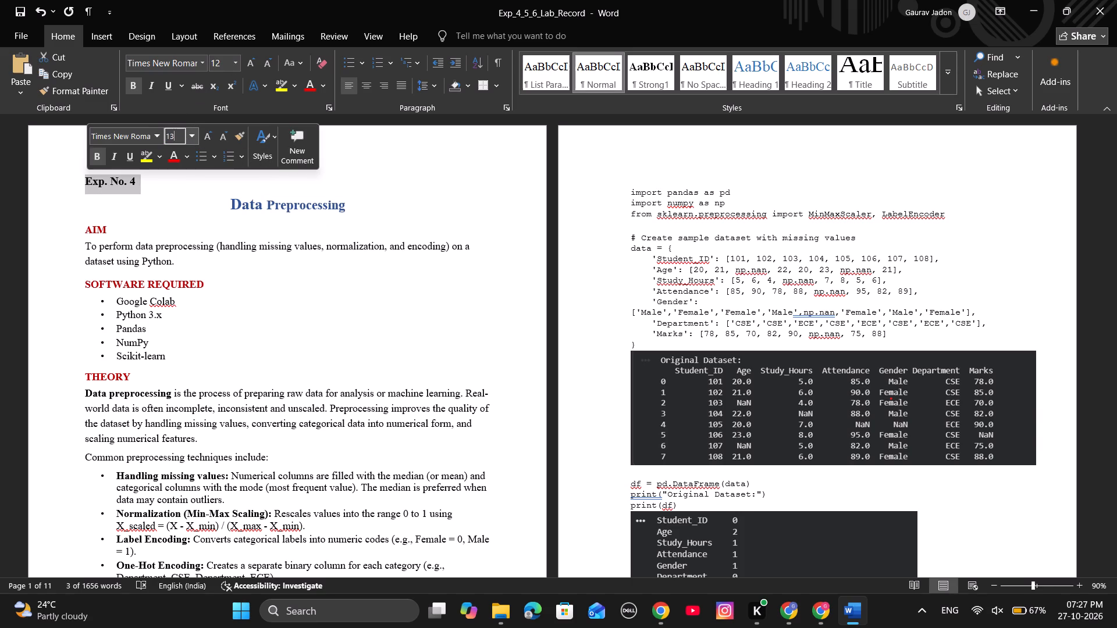
# Select Experiment 4's AIM, SOFTWARE REQUIRED, THEORY, ALGORITHM and PROGRAM headings together as one multiple selection.
pyautogui.click(86, 230)
pyautogui.moveTo(86, 230); pyautogui.dragTo(112, 229)
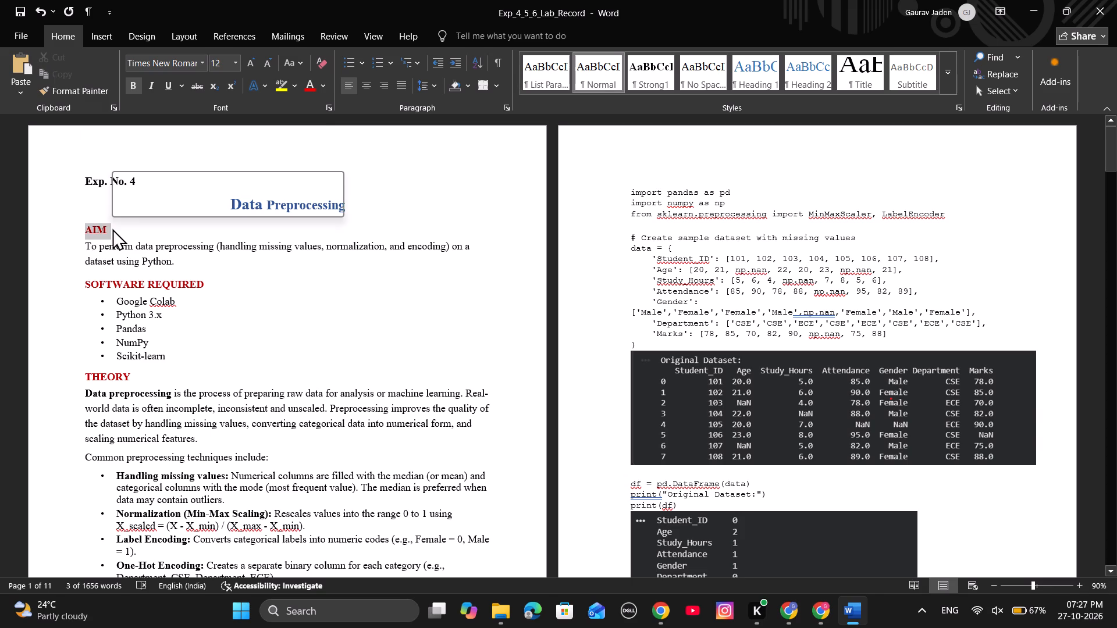
pyautogui.keyDown('ctrl'); pyautogui.moveTo(218, 289); pyautogui.dragTo(82, 286); pyautogui.keyUp('ctrl')
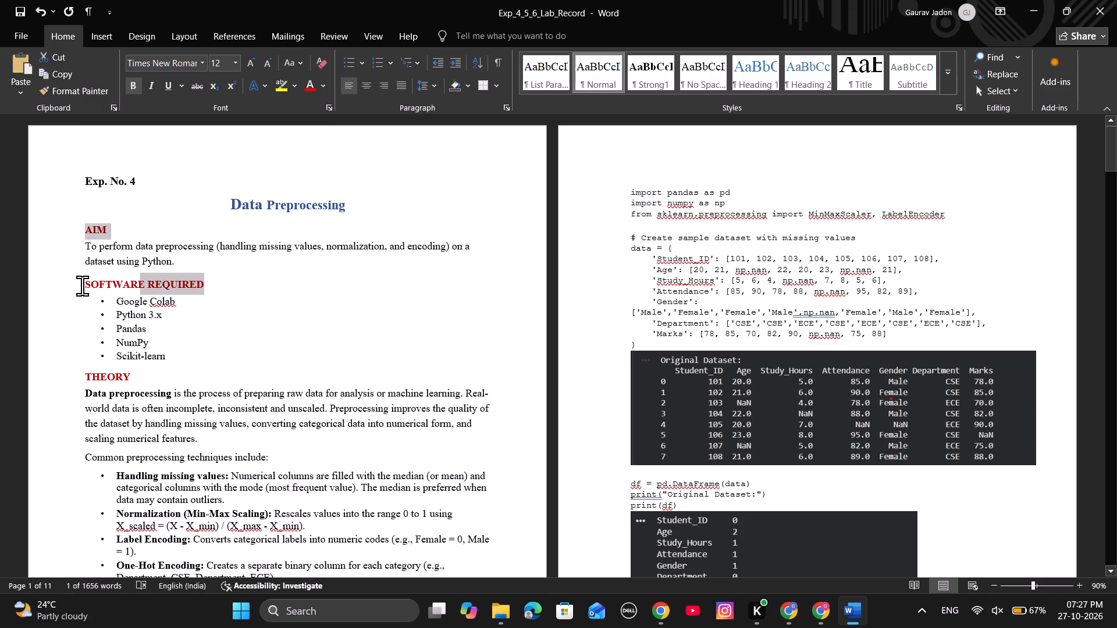
pyautogui.keyDown('ctrl'); pyautogui.moveTo(82, 286); pyautogui.dragTo(81, 286); pyautogui.keyUp('ctrl')
pyautogui.scroll(-1, 213, 333)
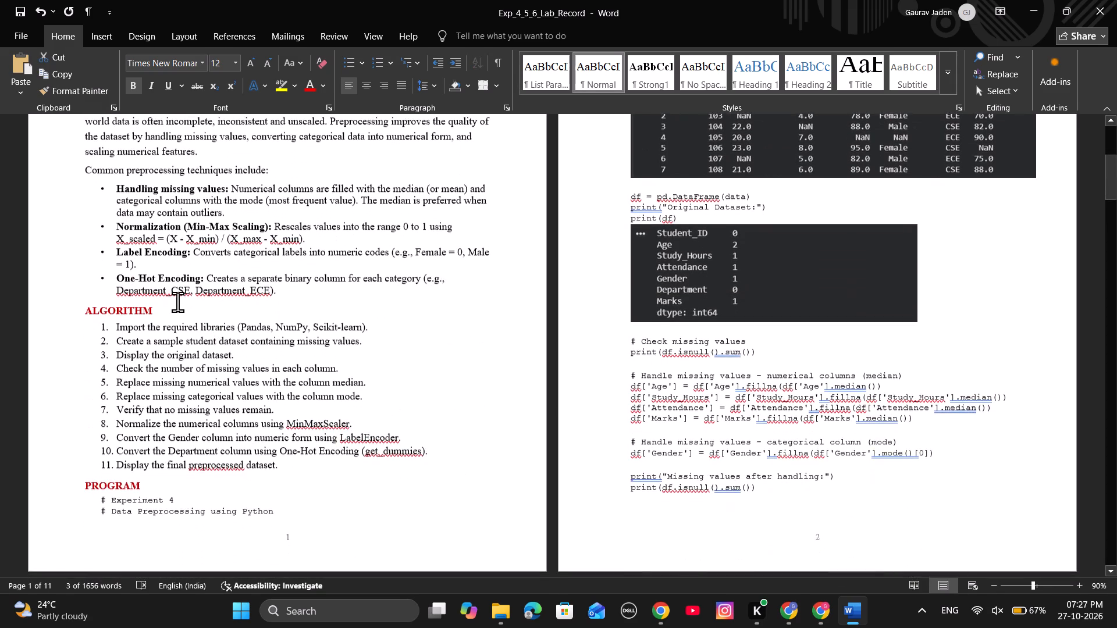
pyautogui.keyDown('ctrl'); pyautogui.scroll(1, 177, 302); pyautogui.keyUp('ctrl')
pyautogui.scroll(-1, 428, 302)
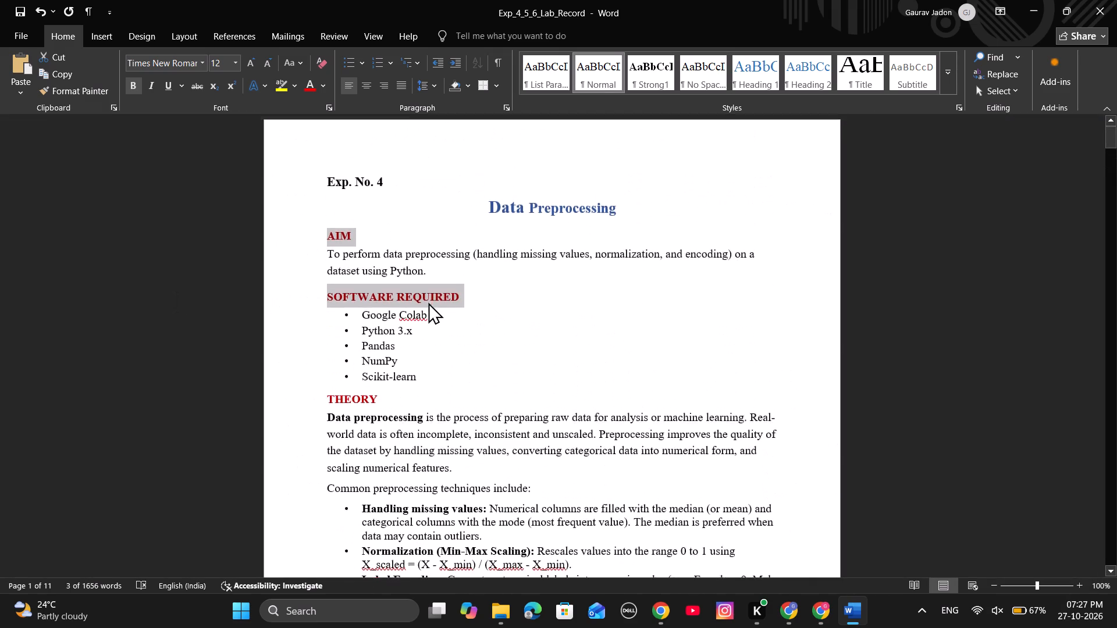
pyautogui.scroll(-1, 428, 302)
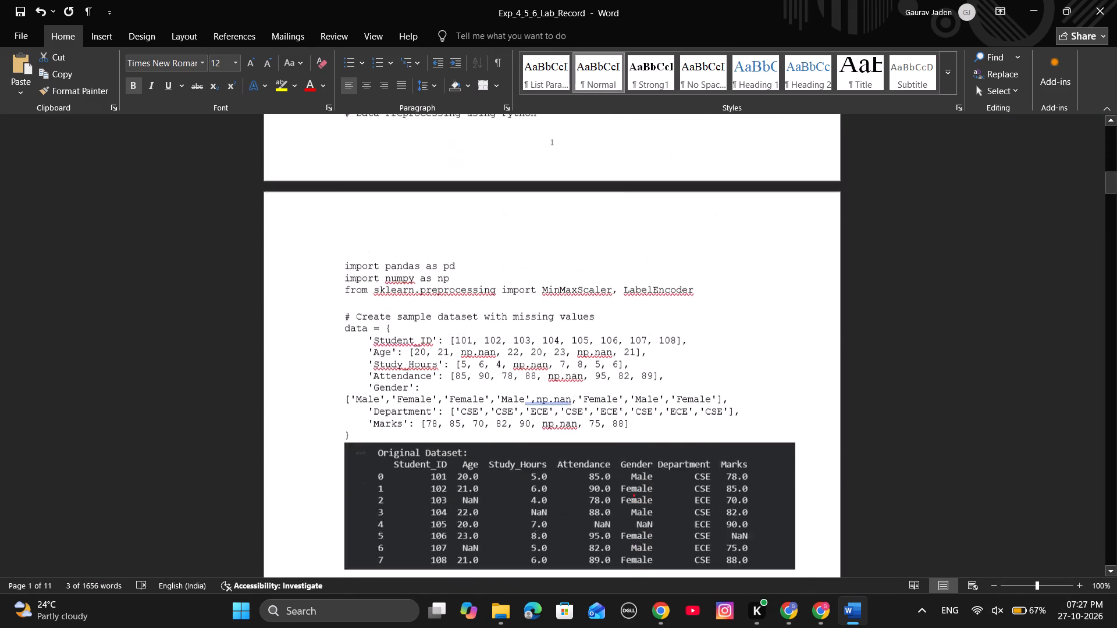
pyautogui.scroll(2, 428, 302)
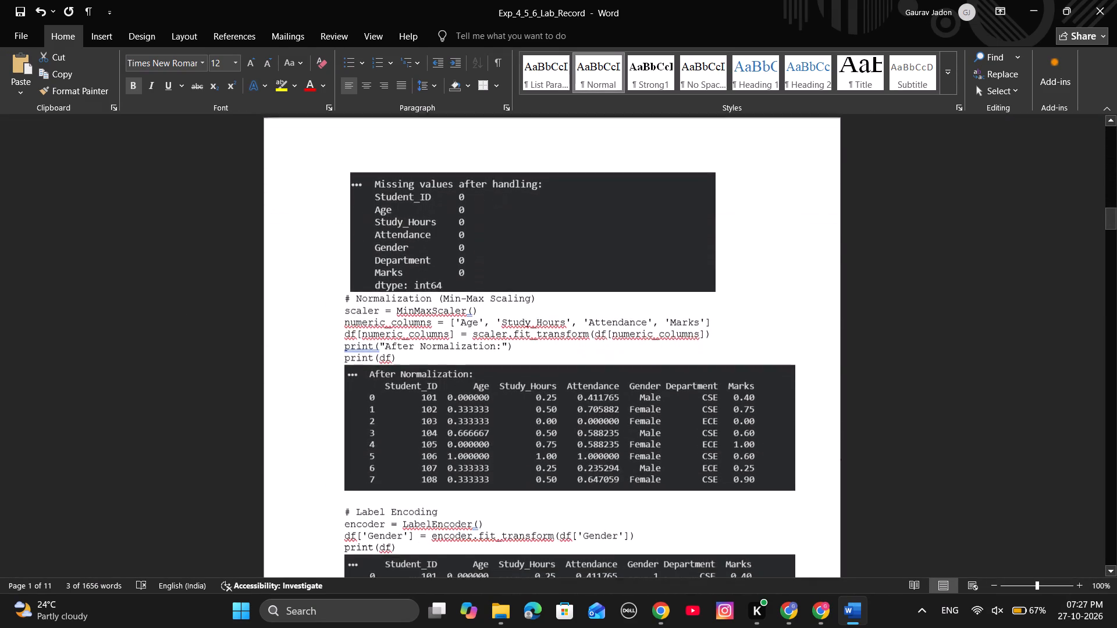
pyautogui.scroll(2, 428, 302)
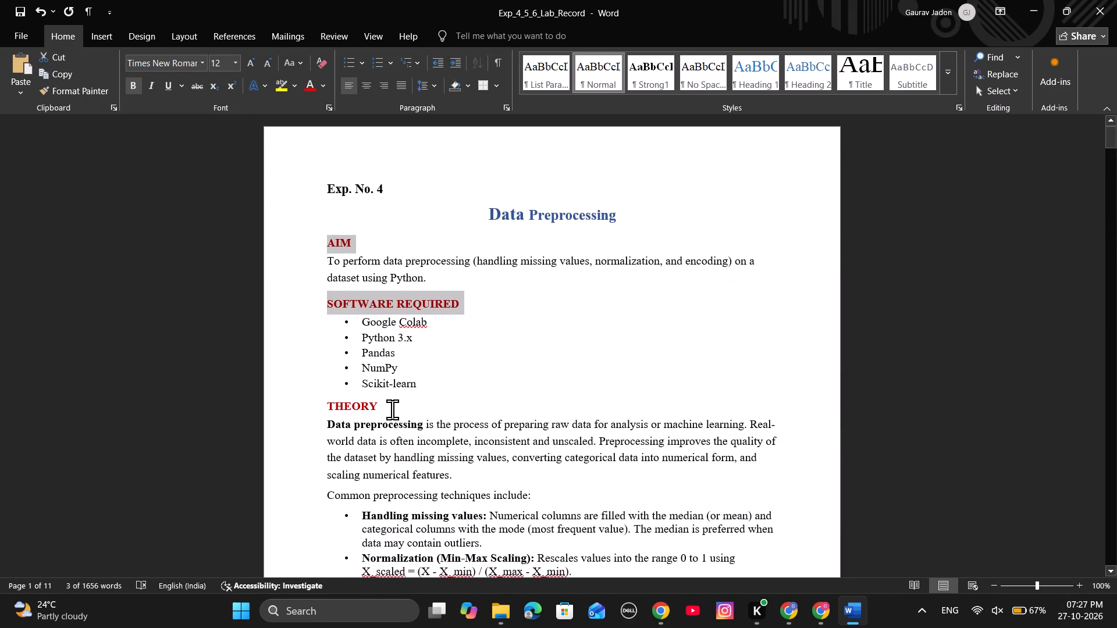
pyautogui.keyDown('ctrl'); pyautogui.moveTo(392, 408); pyautogui.dragTo(319, 410); pyautogui.keyUp('ctrl')
pyautogui.scroll(-1, 509, 413)
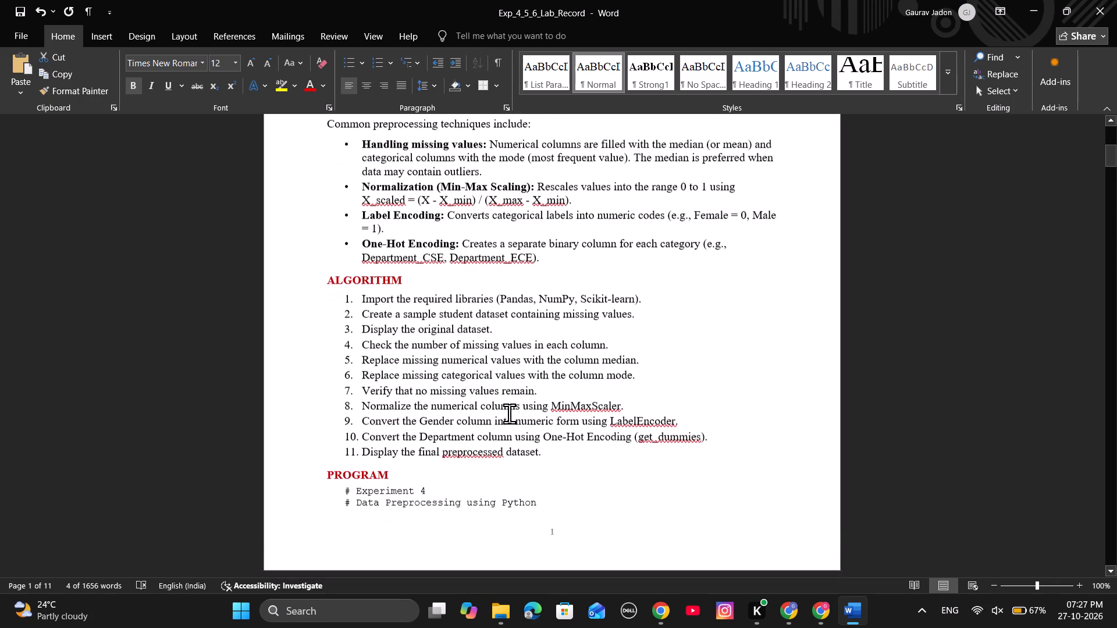
pyautogui.scroll(-1, 509, 413)
pyautogui.keyDown('ctrl'); pyautogui.moveTo(432, 267); pyautogui.dragTo(335, 270); pyautogui.keyUp('ctrl')
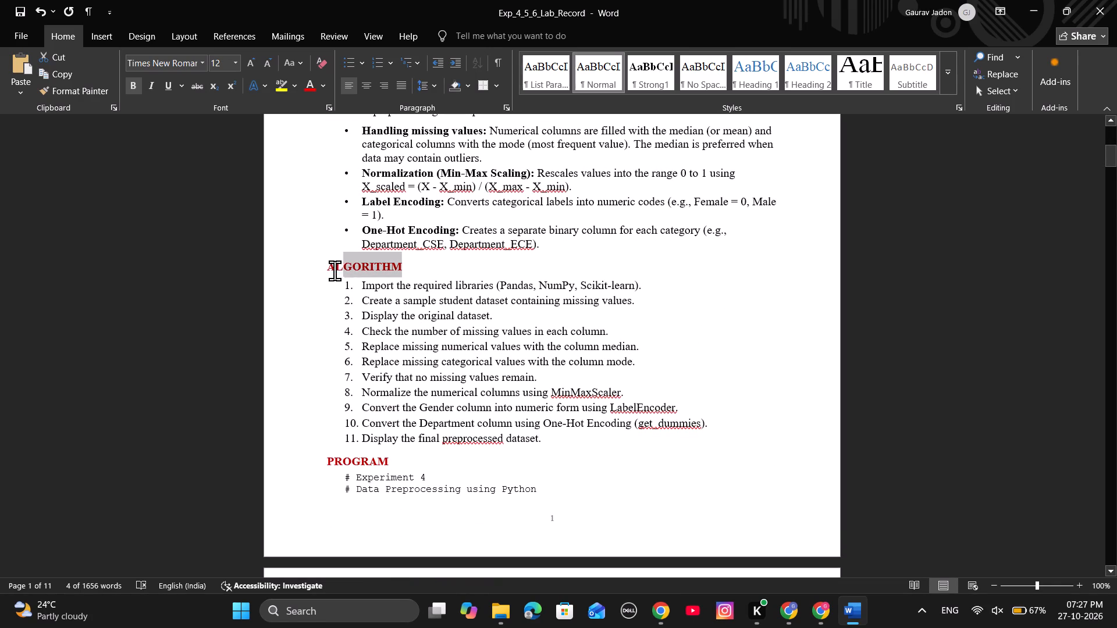
pyautogui.keyDown('ctrl'); pyautogui.moveTo(335, 270); pyautogui.dragTo(322, 270); pyautogui.keyUp('ctrl')
pyautogui.keyDown('ctrl'); pyautogui.moveTo(401, 459); pyautogui.dragTo(298, 459); pyautogui.keyUp('ctrl')
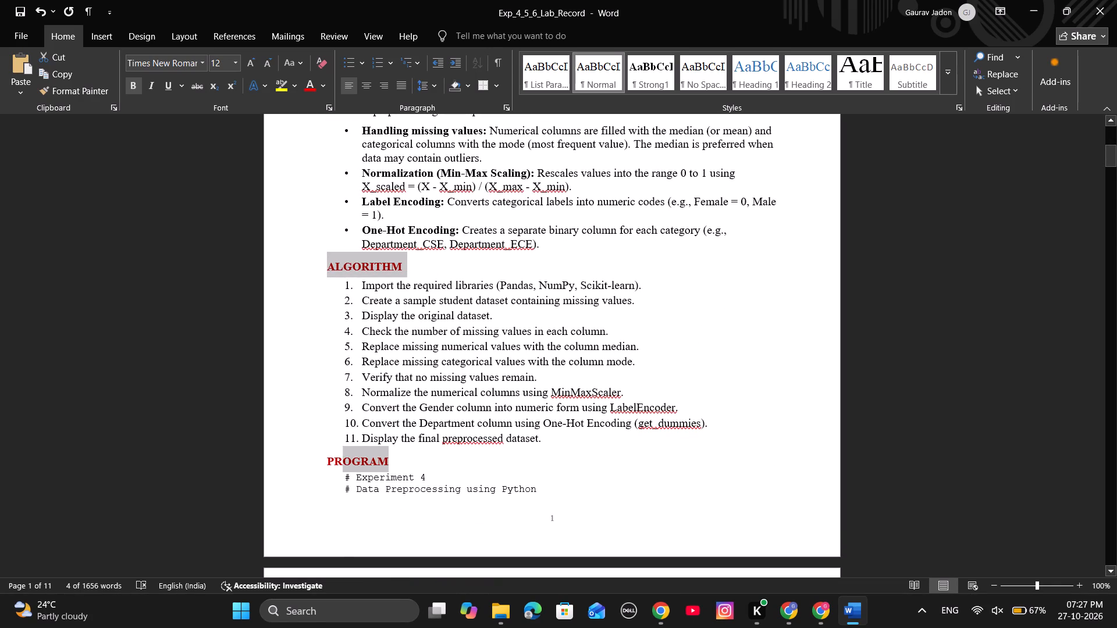
# Add Experiment 4's RESULT heading to the multiple selection of section headings.
pyautogui.scroll(-1, 529, 454)
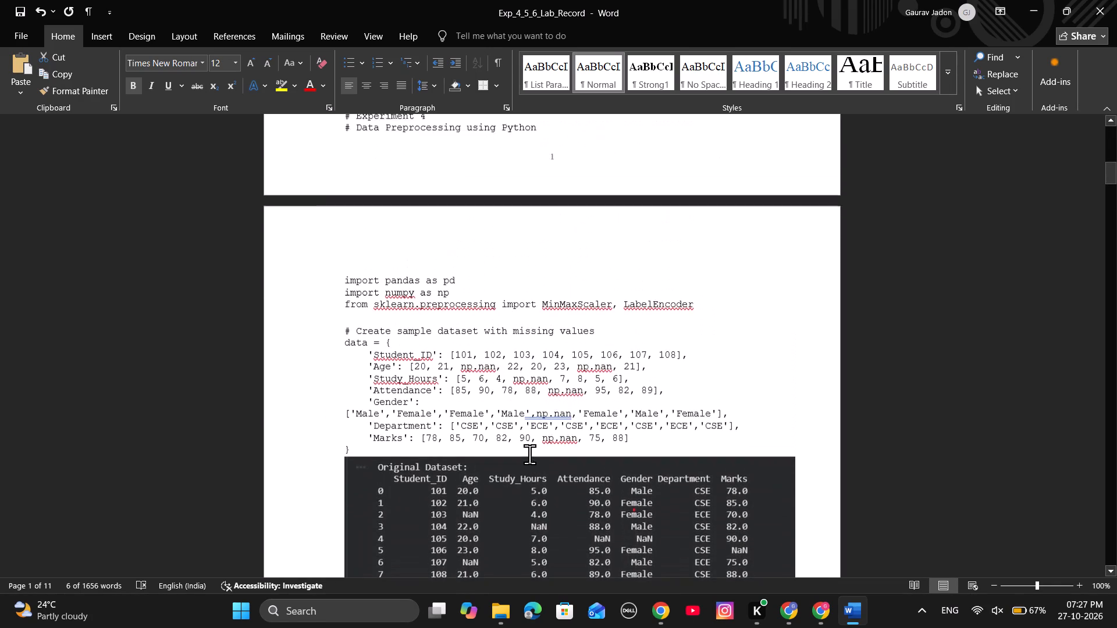
pyautogui.scroll(-1, 529, 454)
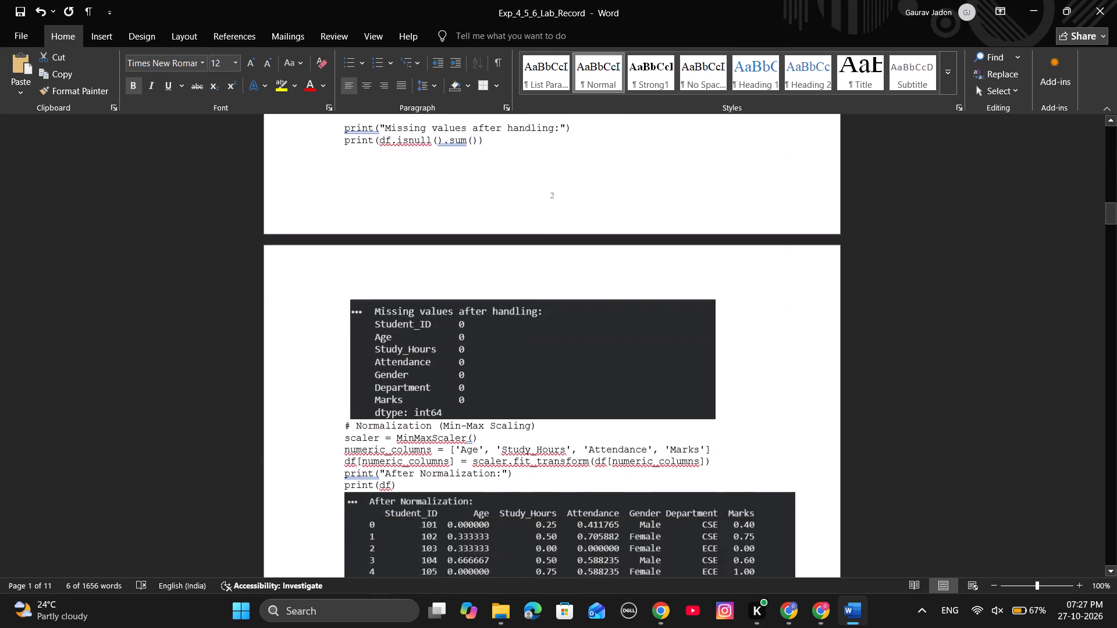
pyautogui.scroll(-2, 529, 454)
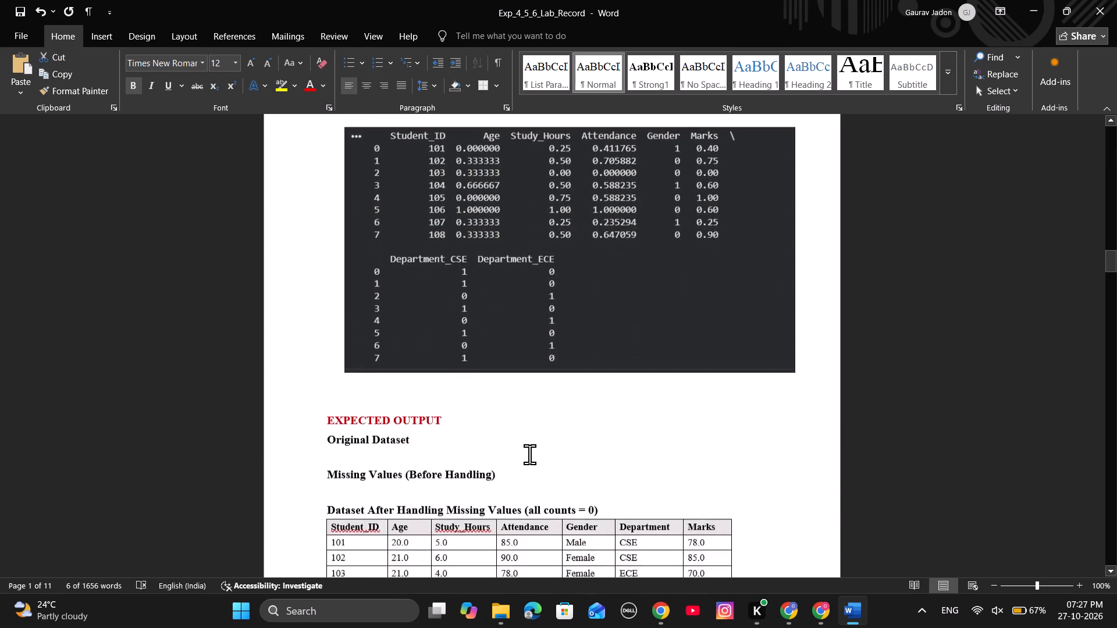
pyautogui.scroll(-1, 529, 454)
pyautogui.scroll(-1, 504, 348)
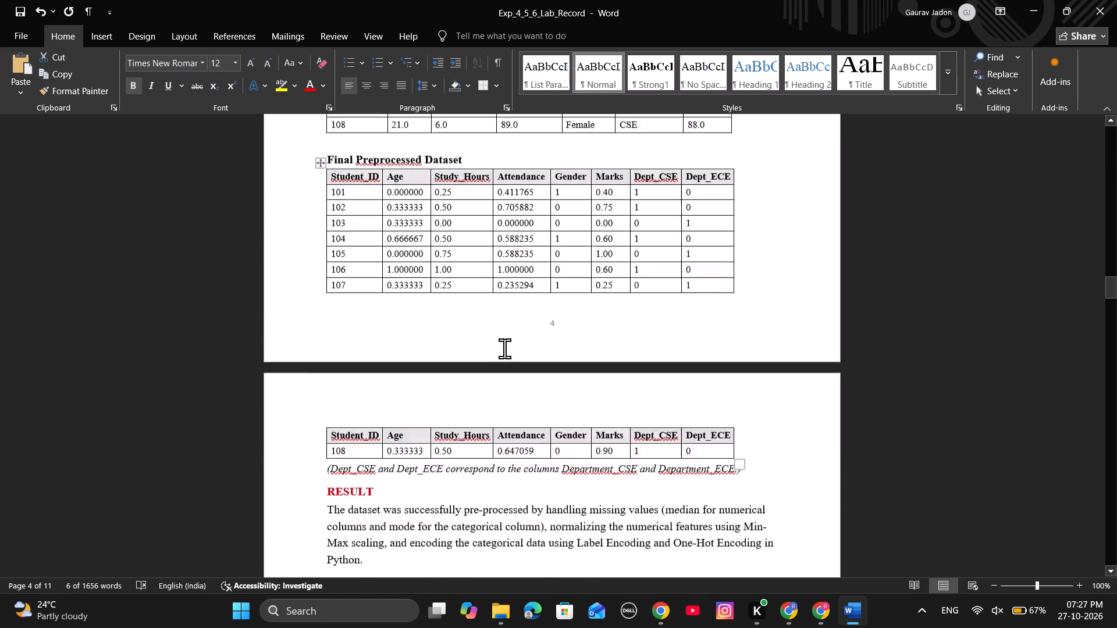
pyautogui.scroll(-1, 504, 348)
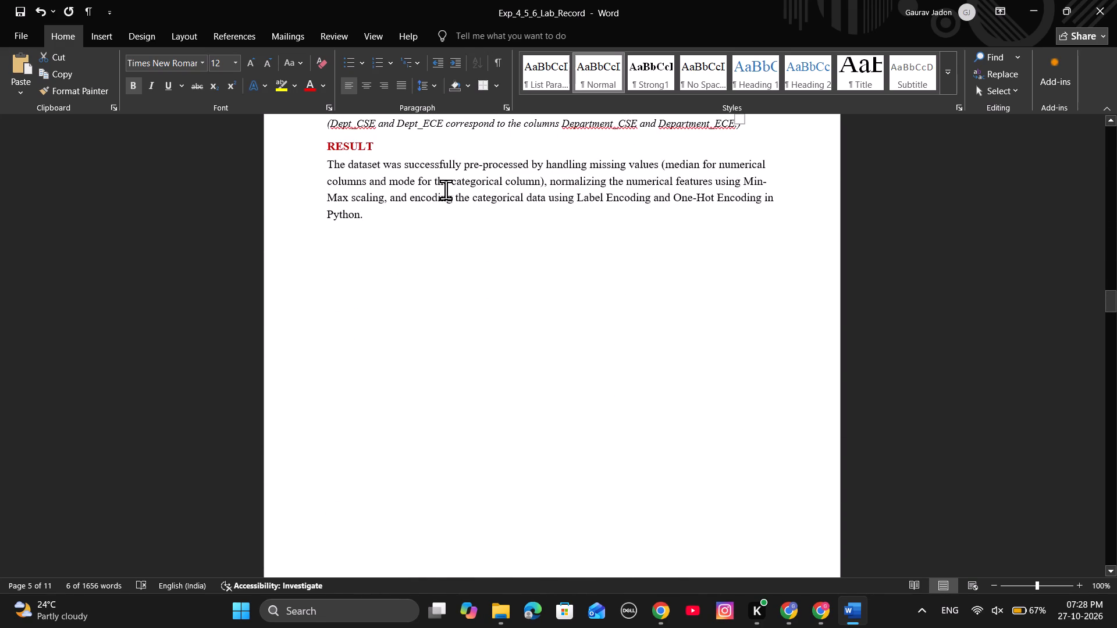
pyautogui.keyDown('ctrl'); pyautogui.moveTo(417, 153); pyautogui.dragTo(330, 148); pyautogui.keyUp('ctrl')
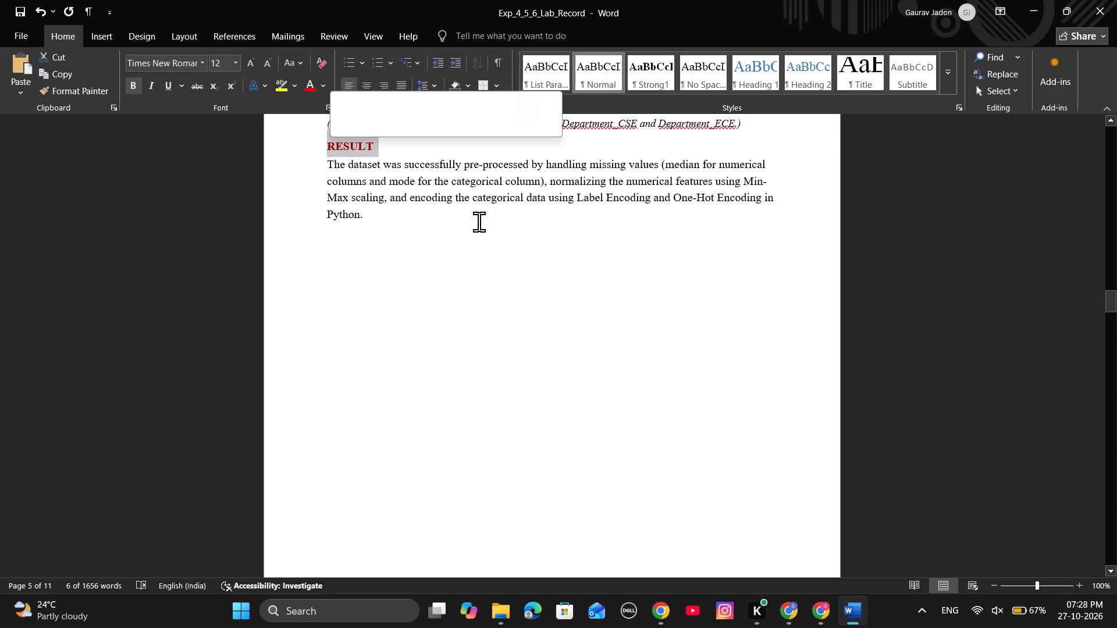
# Add Experiment 5's AIM heading and its "Exp. No. 5" label to the multiple selection.
pyautogui.scroll(-1, 525, 273)
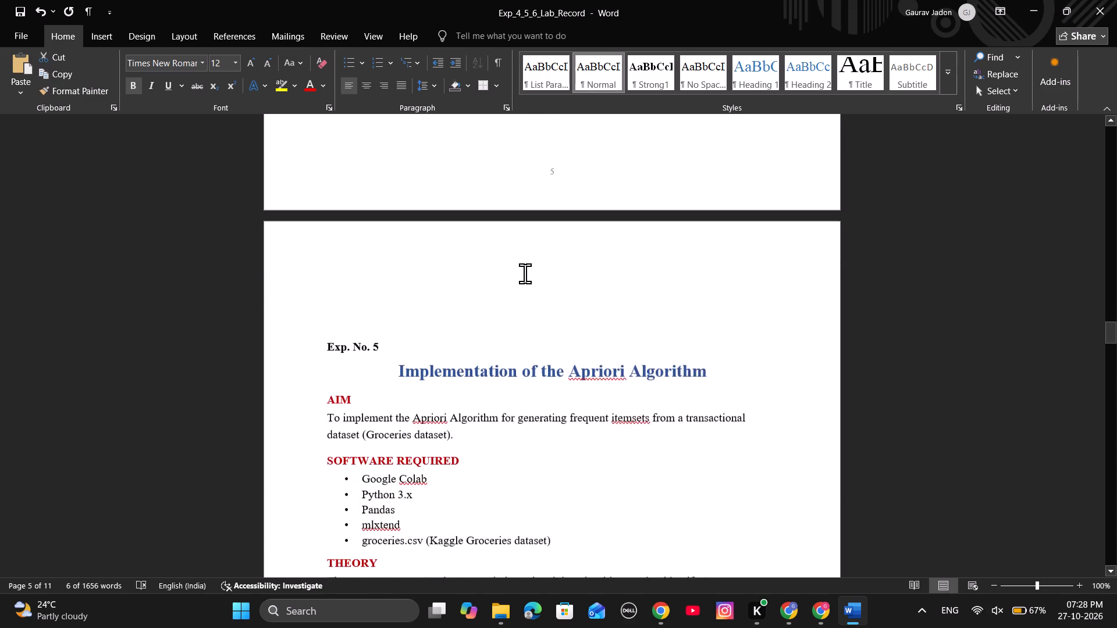
pyautogui.scroll(-1, 525, 273)
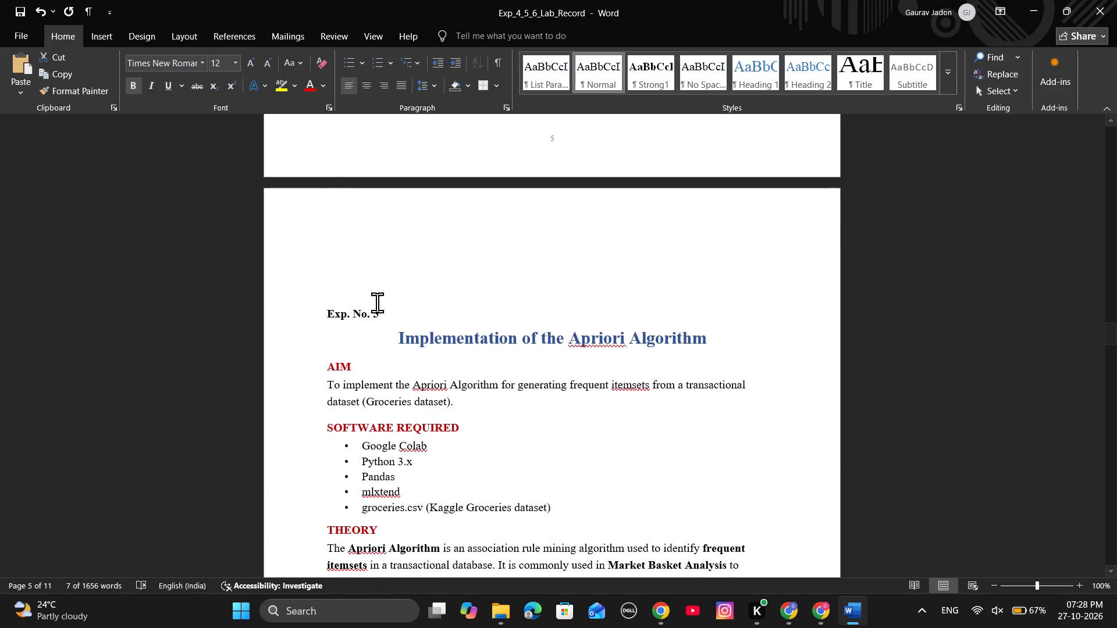
pyautogui.keyDown('ctrl'); pyautogui.moveTo(399, 372); pyautogui.dragTo(318, 370); pyautogui.keyUp('ctrl')
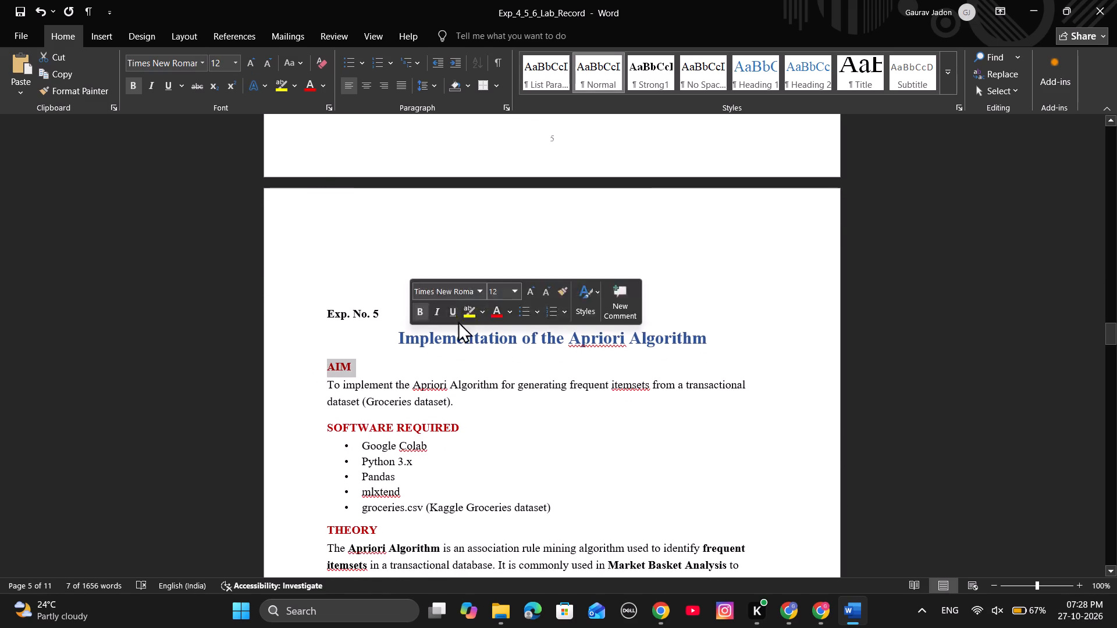
pyautogui.keyDown('ctrl'); pyautogui.moveTo(414, 317); pyautogui.dragTo(329, 315); pyautogui.keyUp('ctrl')
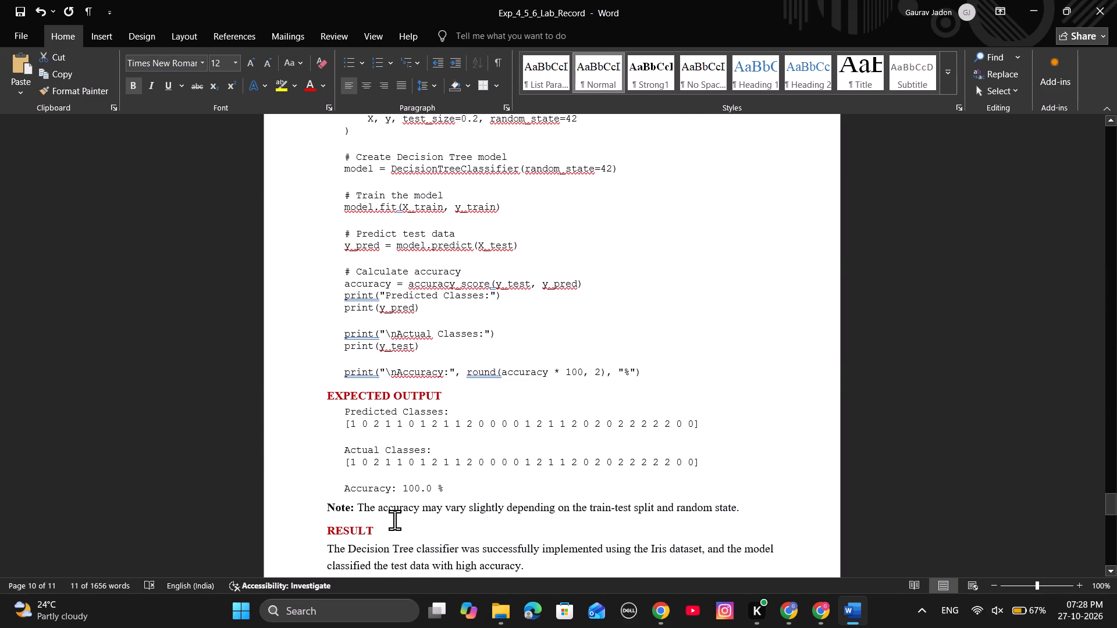
# Add Experiment 6's RESULT, PROGRAM, ALGORITHM, THEORY, SOFTWARE REQUIRED and AIM headings and its "Exp. No. 6" label to the multiple selection.
pyautogui.keyDown('ctrl'); pyautogui.moveTo(384, 529); pyautogui.dragTo(328, 529); pyautogui.keyUp('ctrl')
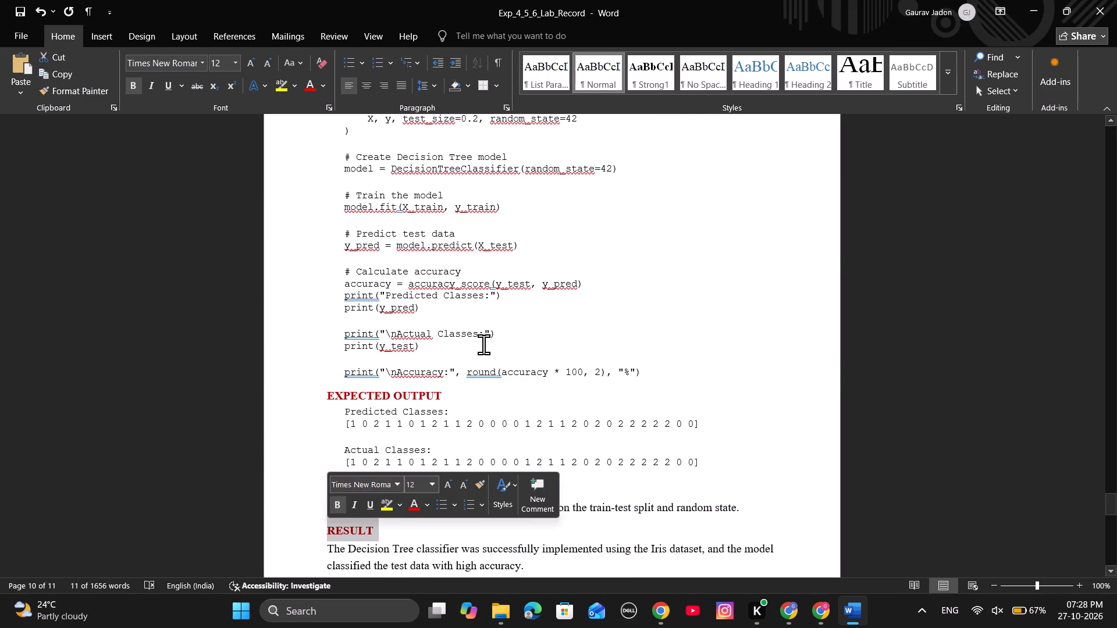
pyautogui.scroll(1, 483, 344)
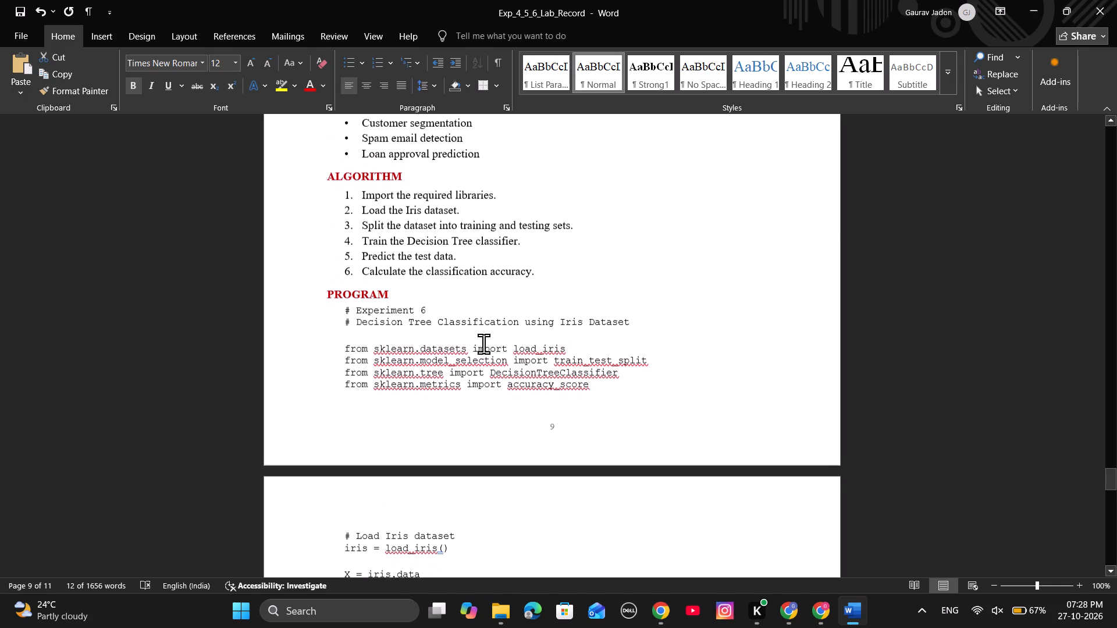
pyautogui.keyDown('ctrl'); pyautogui.moveTo(399, 294); pyautogui.dragTo(315, 294); pyautogui.keyUp('ctrl')
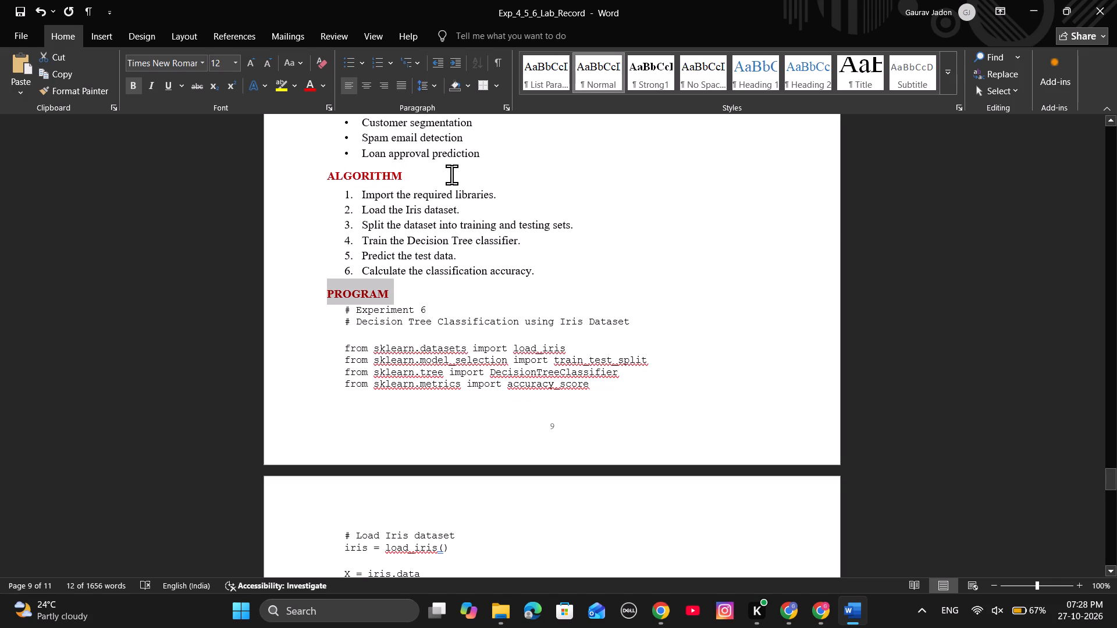
pyautogui.keyDown('ctrl'); pyautogui.moveTo(431, 181); pyautogui.dragTo(323, 183); pyautogui.keyUp('ctrl')
pyautogui.scroll(1, 514, 255)
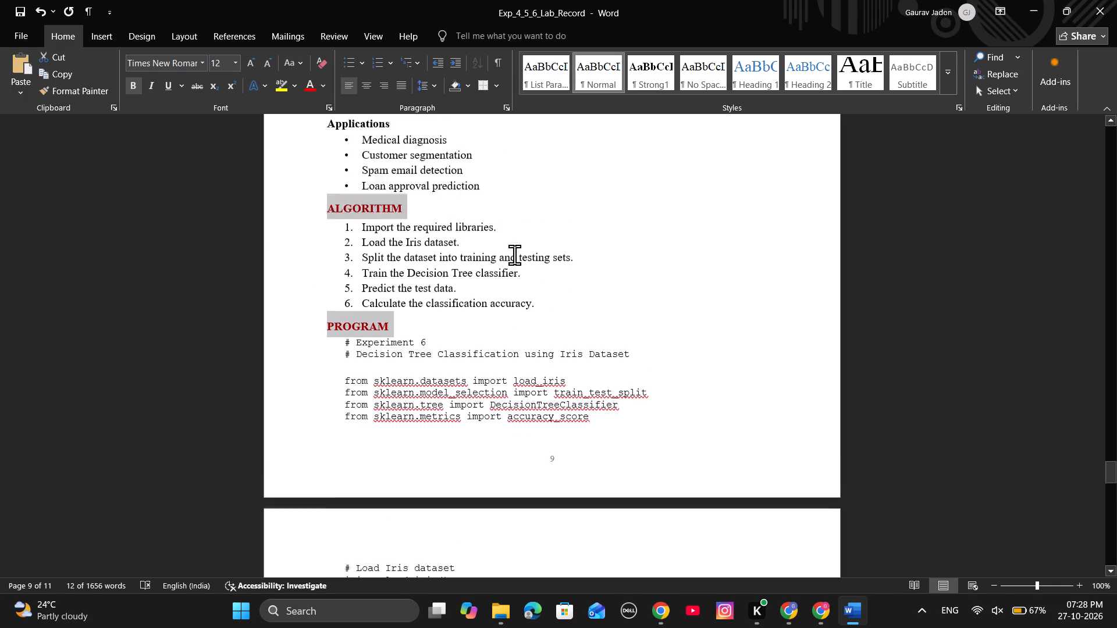
pyautogui.scroll(1, 514, 255)
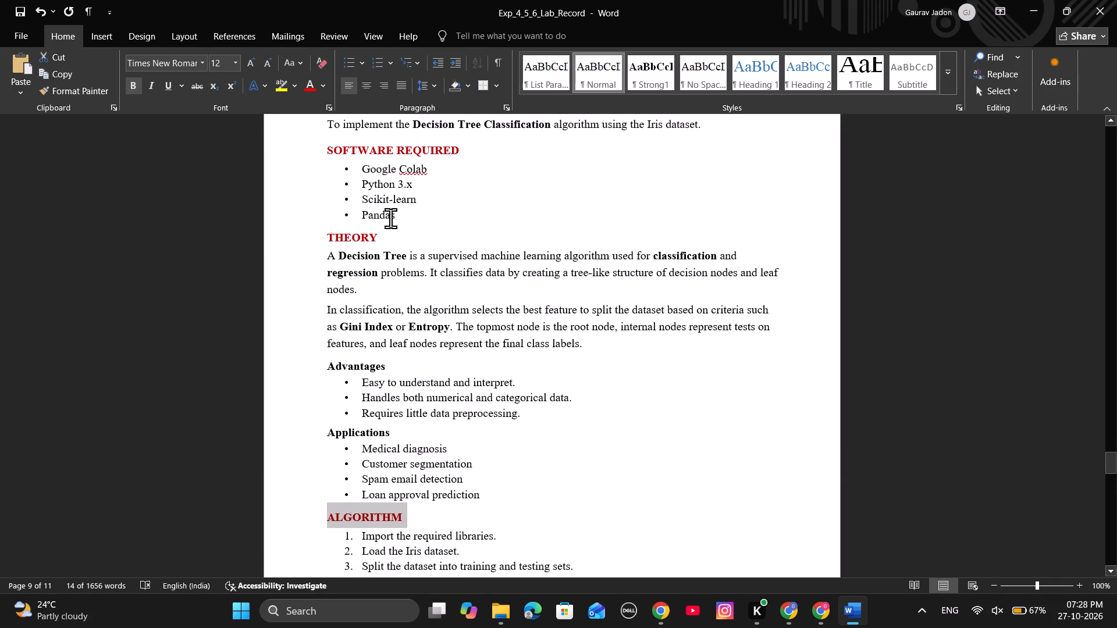
pyautogui.keyDown('ctrl'); pyautogui.moveTo(390, 237); pyautogui.dragTo(328, 235); pyautogui.keyUp('ctrl')
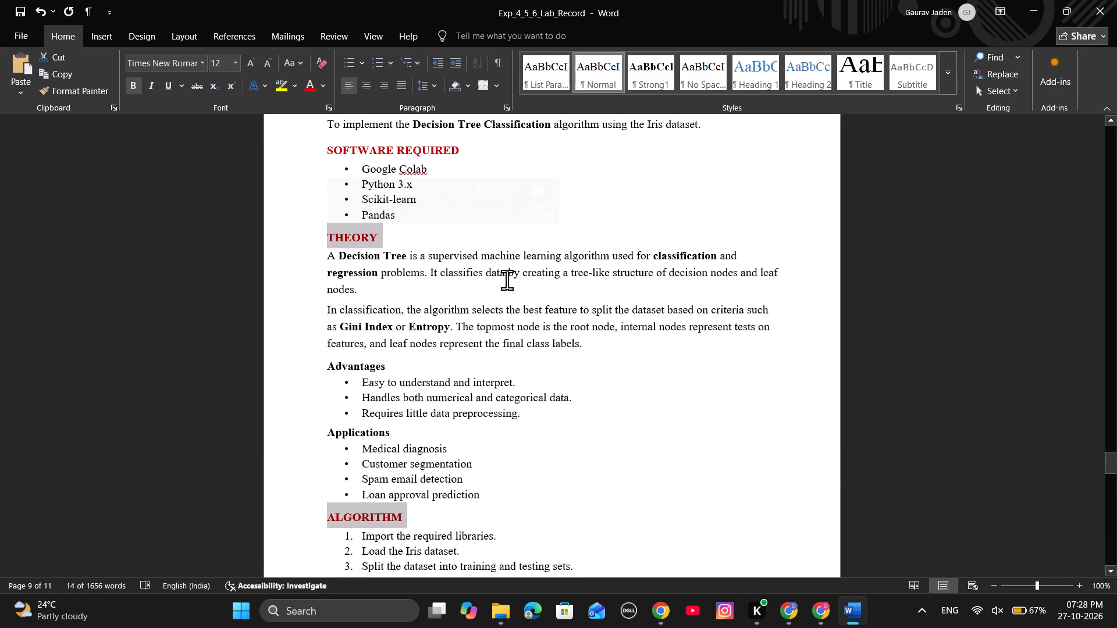
pyautogui.scroll(1, 507, 280)
pyautogui.keyDown('ctrl'); pyautogui.moveTo(462, 407); pyautogui.dragTo(330, 409); pyautogui.keyUp('ctrl')
pyautogui.keyDown('ctrl'); pyautogui.moveTo(358, 363); pyautogui.dragTo(324, 366); pyautogui.keyUp('ctrl')
pyautogui.keyDown('ctrl'); pyautogui.moveTo(396, 309); pyautogui.dragTo(321, 309); pyautogui.keyUp('ctrl')
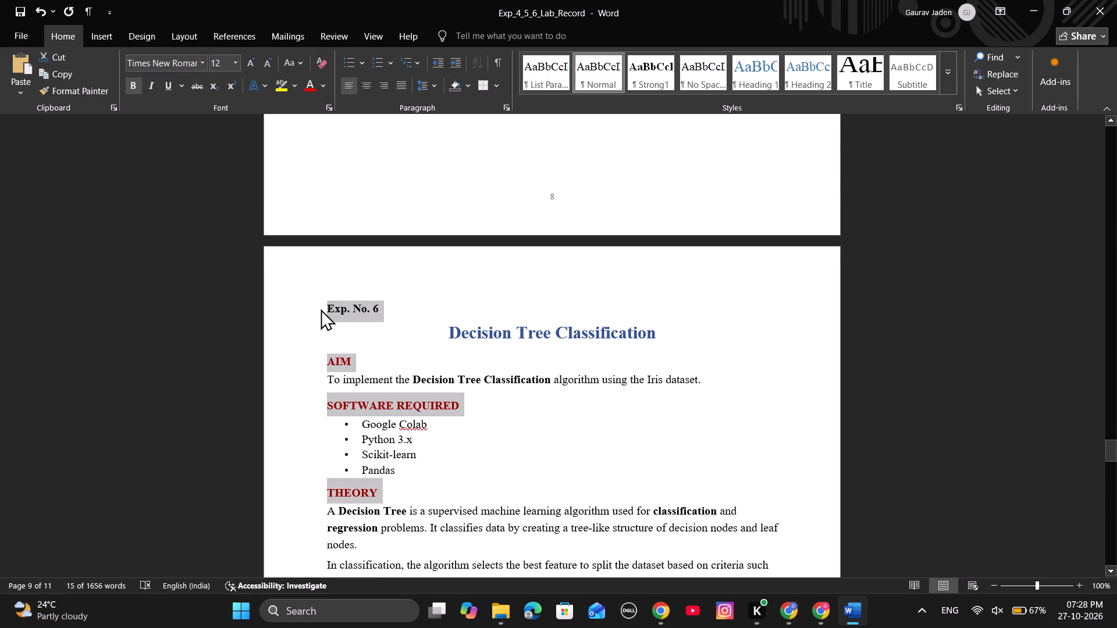
# Set all the selected section headings and experiment labels to font size 13.
pyautogui.click(415, 264)
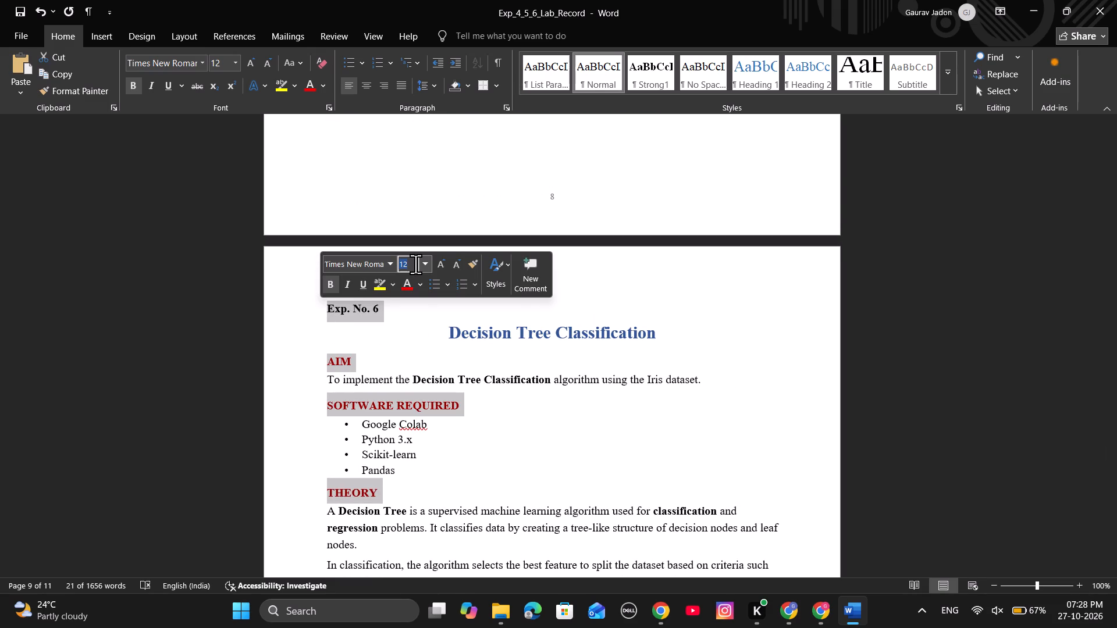
pyautogui.press('BackSpace')
pyautogui.write('13')
pyautogui.press('Return')
# Set Experiment 6's title "Decision Tree Classification" to font size 15.
pyautogui.click(689, 334)
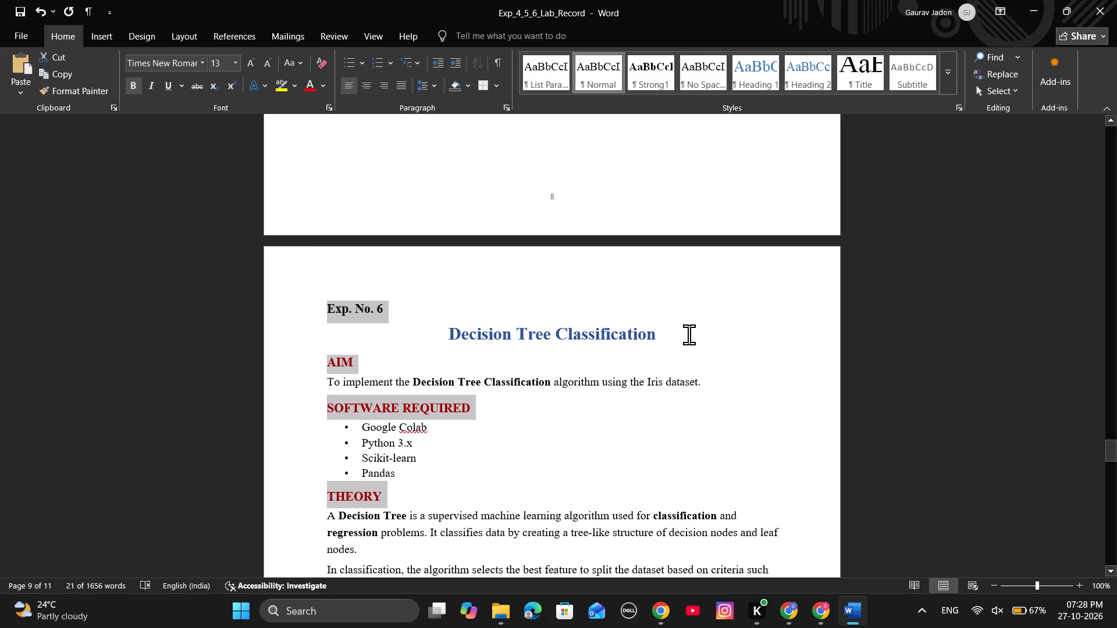
pyautogui.moveTo(689, 334); pyautogui.dragTo(455, 337)
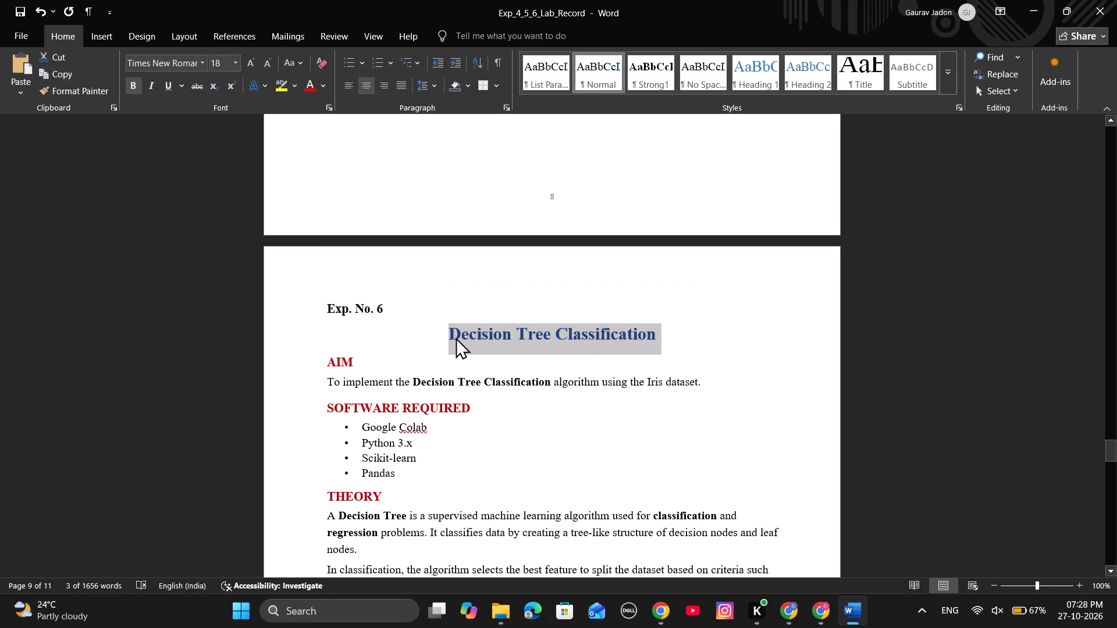
pyautogui.click(224, 69)
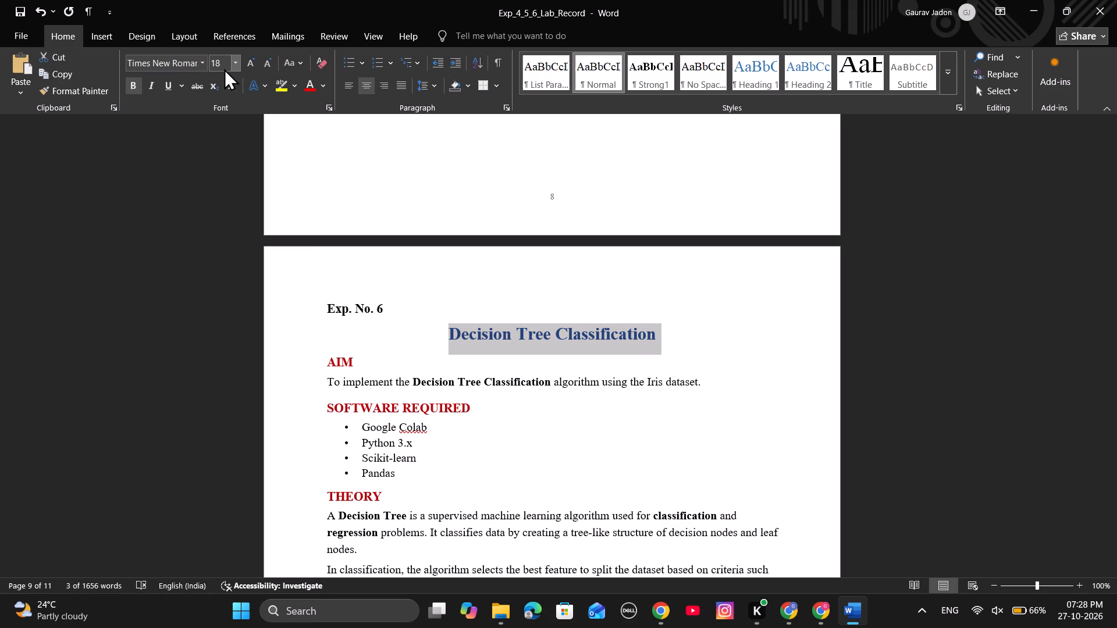
pyautogui.click(223, 62)
pyautogui.press('BackSpace')
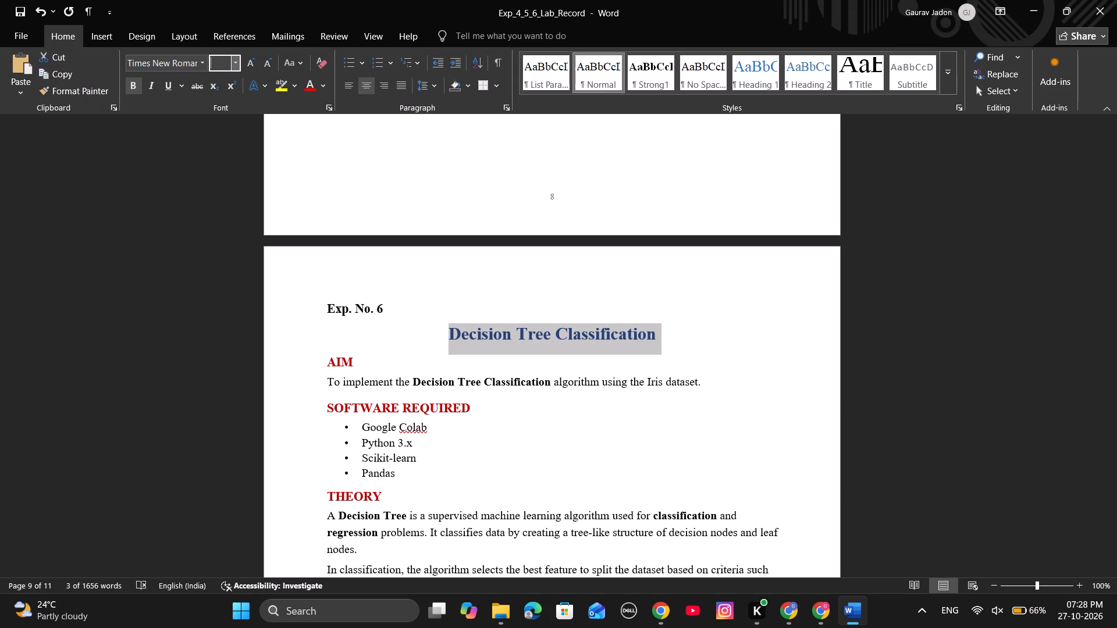
pyautogui.write('15')
pyautogui.press('Return')
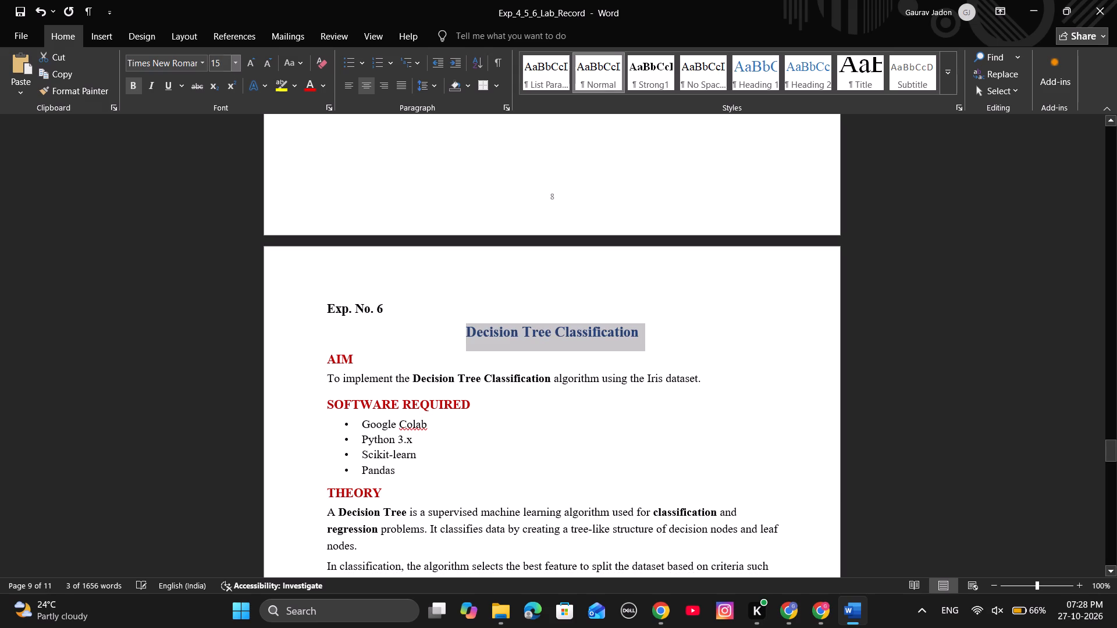
pyautogui.click(620, 392)
# Delete Experiment 6's VIVA QUESTIONS heading with all its questions, including the leftover empty numbered item.
pyautogui.scroll(-1, 620, 392)
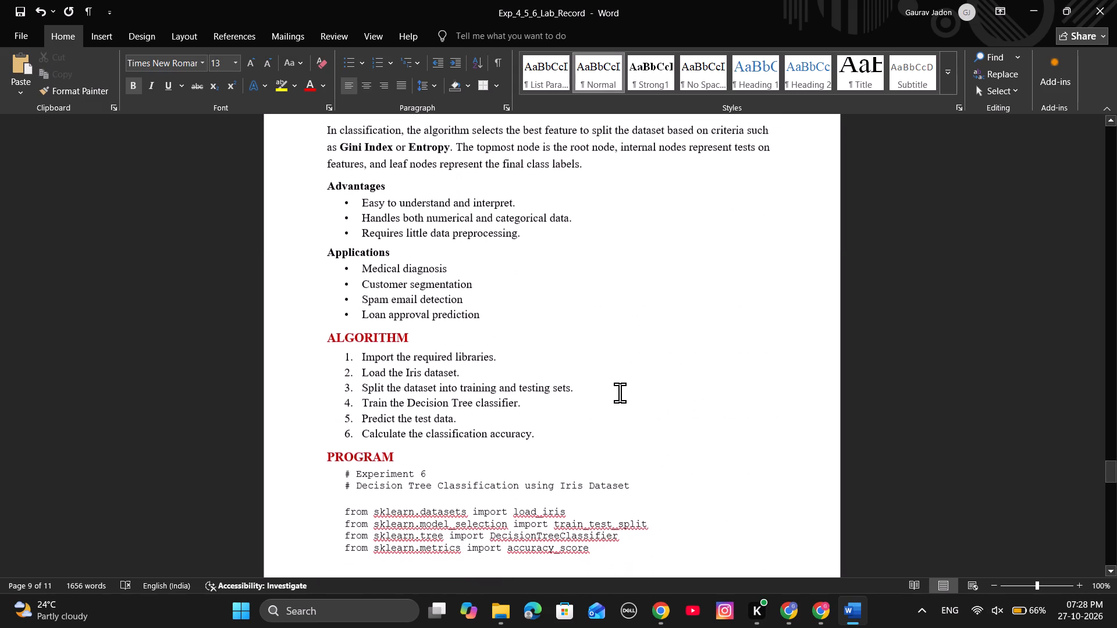
pyautogui.scroll(-1, 620, 392)
pyautogui.click(403, 309)
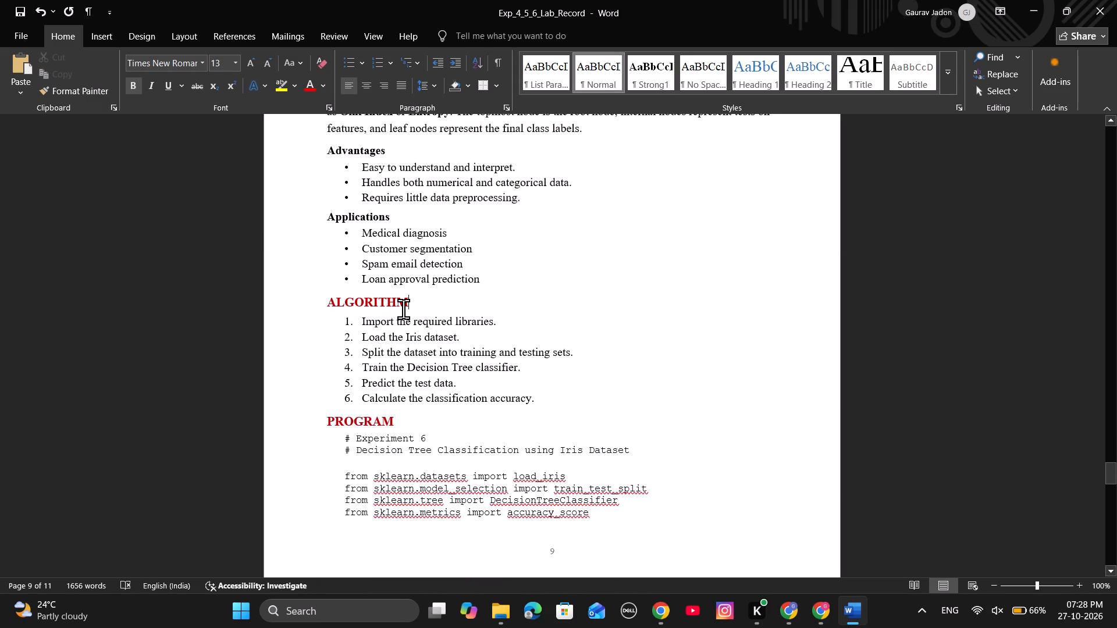
pyautogui.scroll(-1, 545, 416)
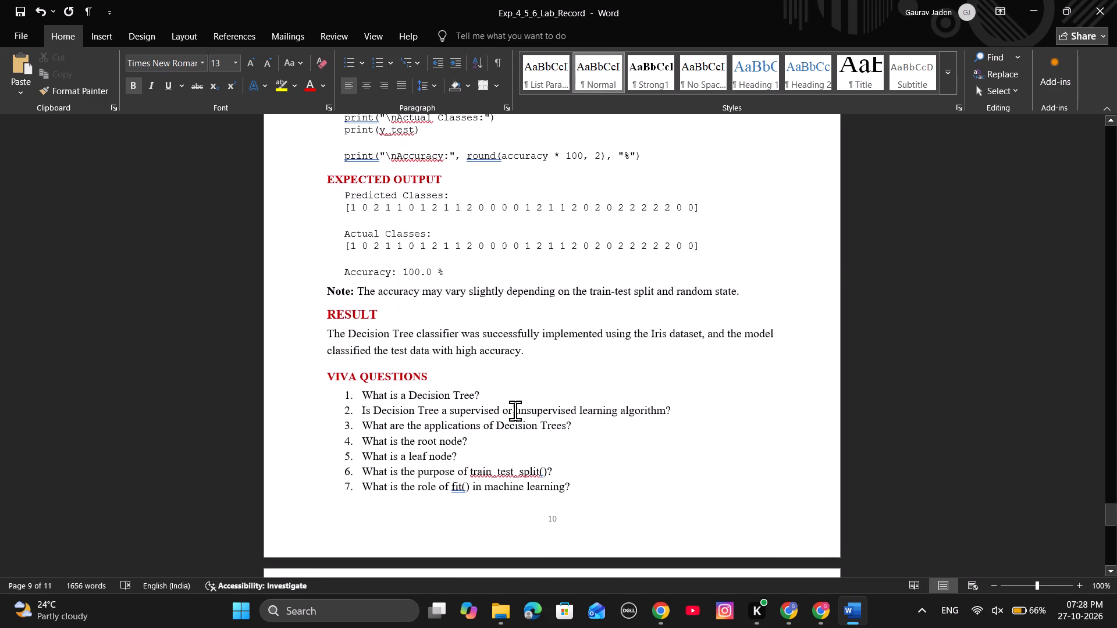
pyautogui.click(362, 320)
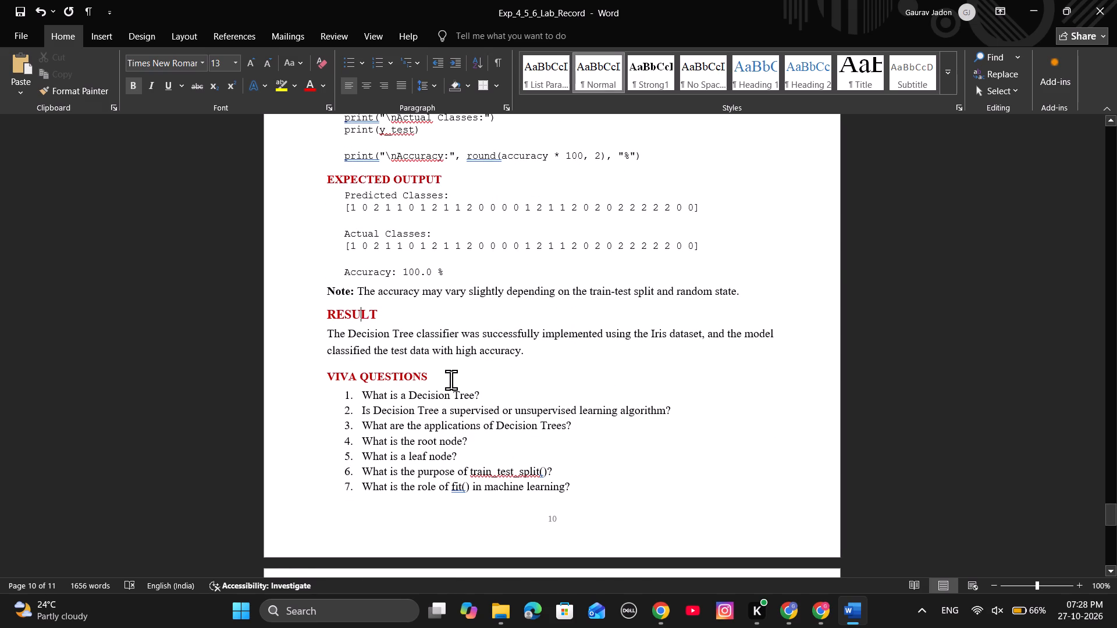
pyautogui.scroll(-1, 451, 380)
pyautogui.moveTo(649, 490); pyautogui.dragTo(301, 140)
pyautogui.click(405, 185)
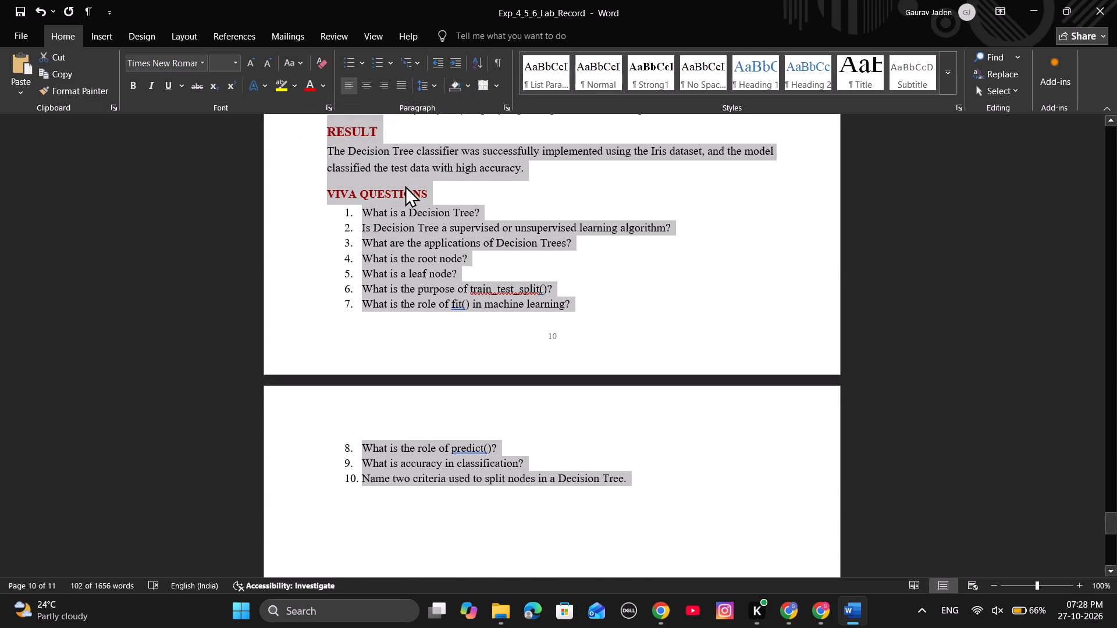
pyautogui.moveTo(324, 191); pyautogui.dragTo(616, 456)
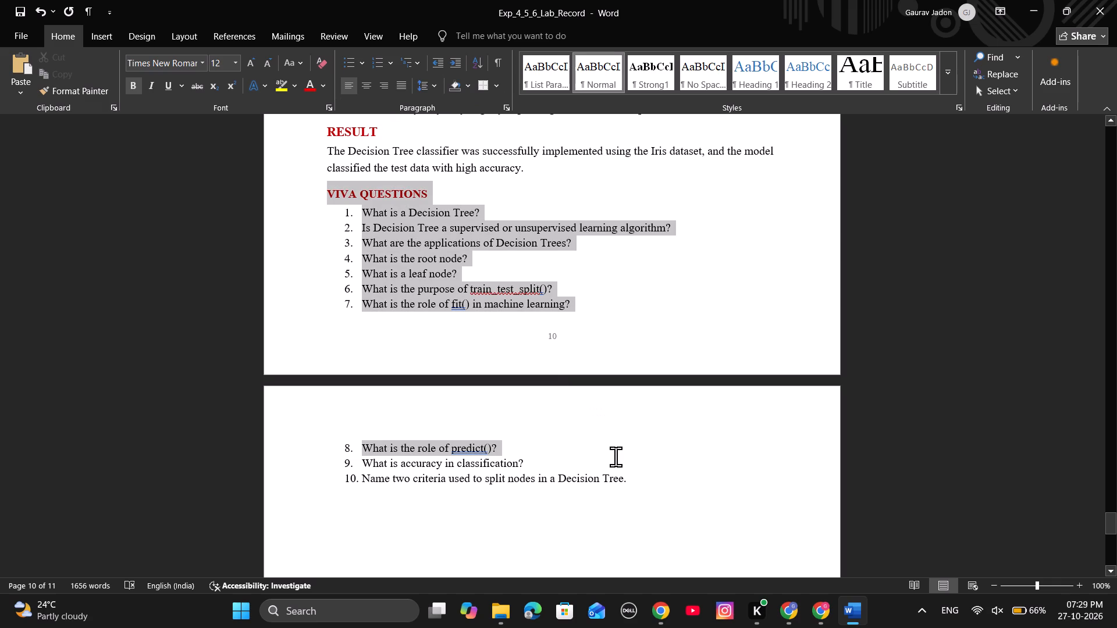
pyautogui.moveTo(616, 456); pyautogui.dragTo(639, 490)
pyautogui.press('BackSpace')
pyautogui.scroll(-1, 639, 490)
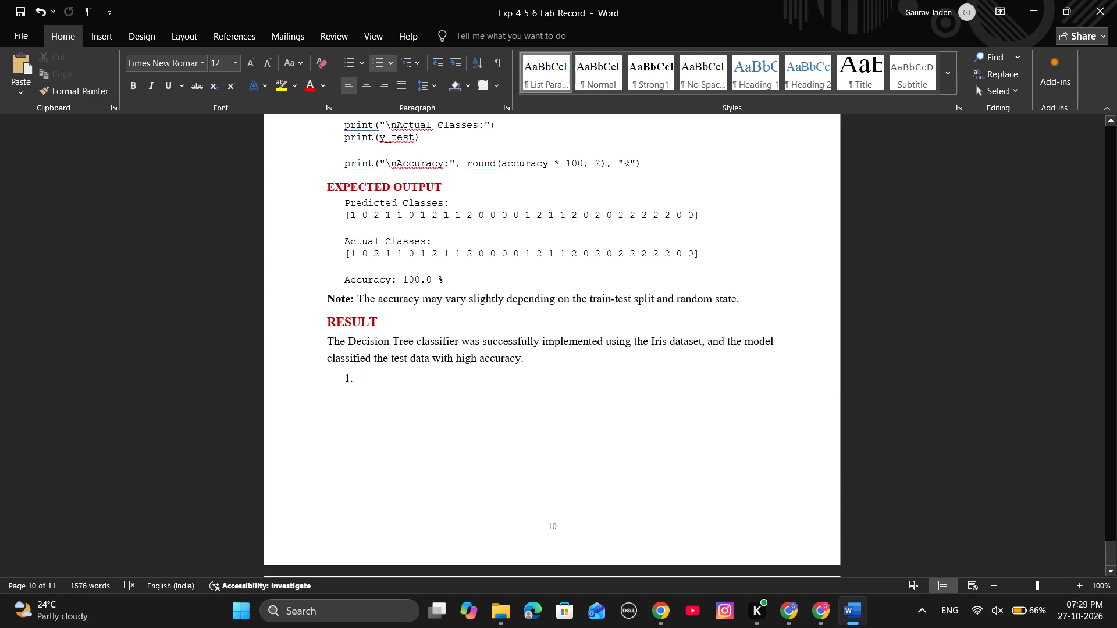
pyautogui.scroll(-2, 639, 490)
pyautogui.press('BackSpace')
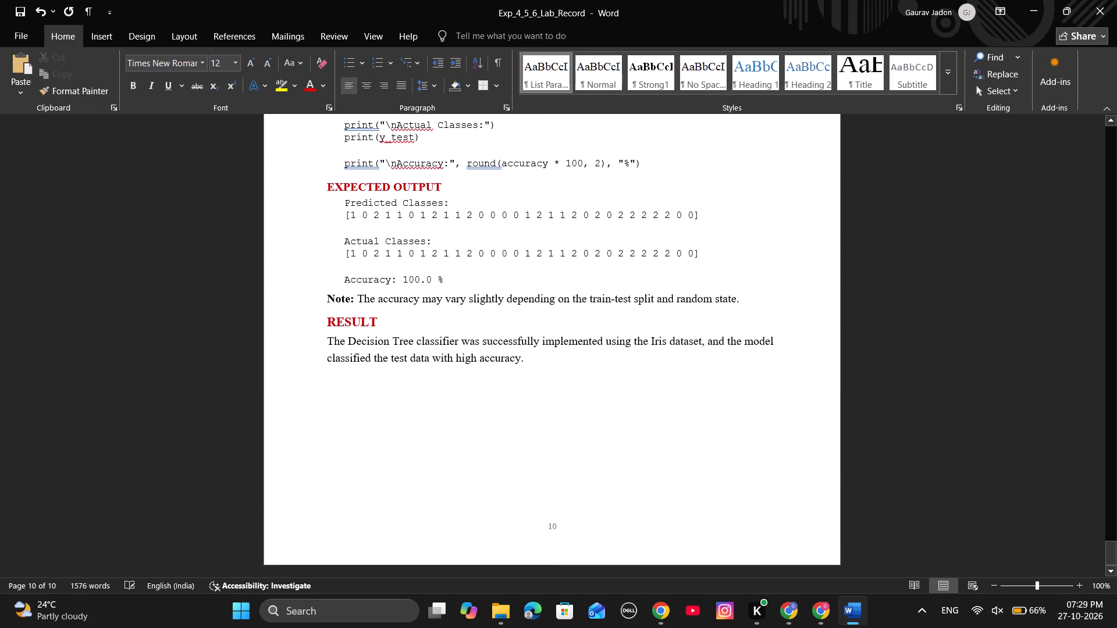
# Delete Experiment 5's VIVA QUESTIONS heading together with its ten questions.
pyautogui.scroll(2, 640, 495)
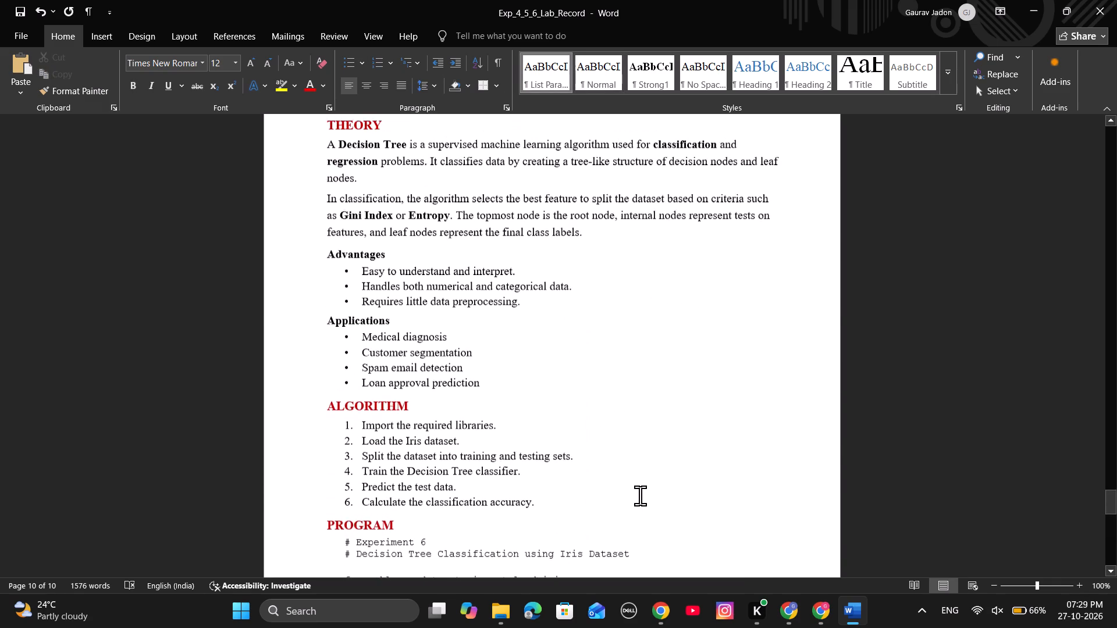
pyautogui.scroll(2, 640, 495)
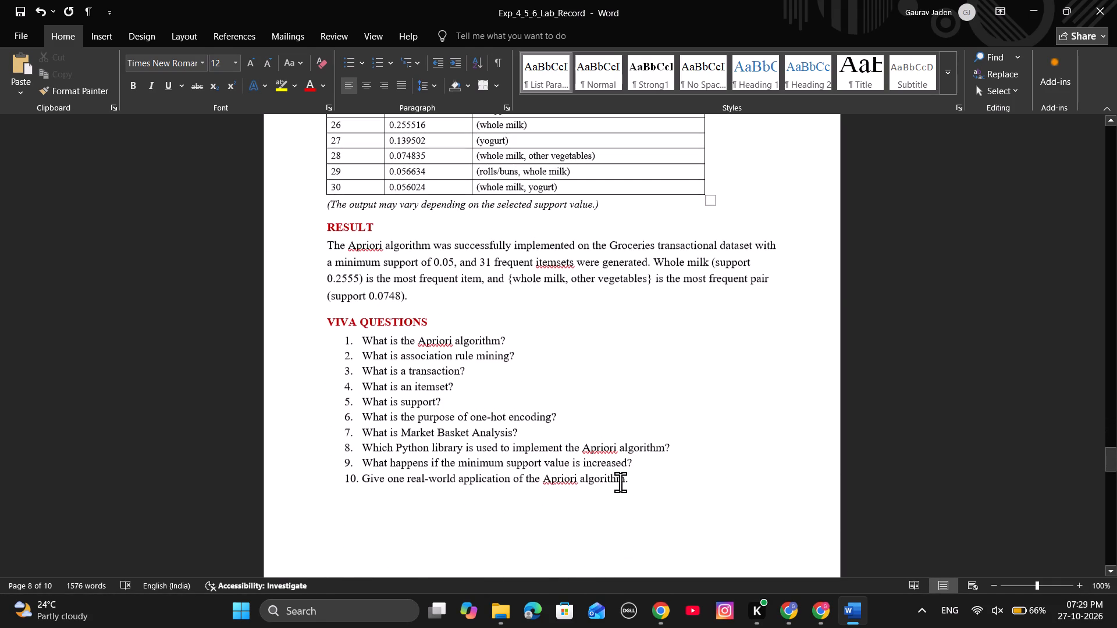
pyautogui.click(622, 482)
pyautogui.moveTo(644, 481); pyautogui.dragTo(306, 306)
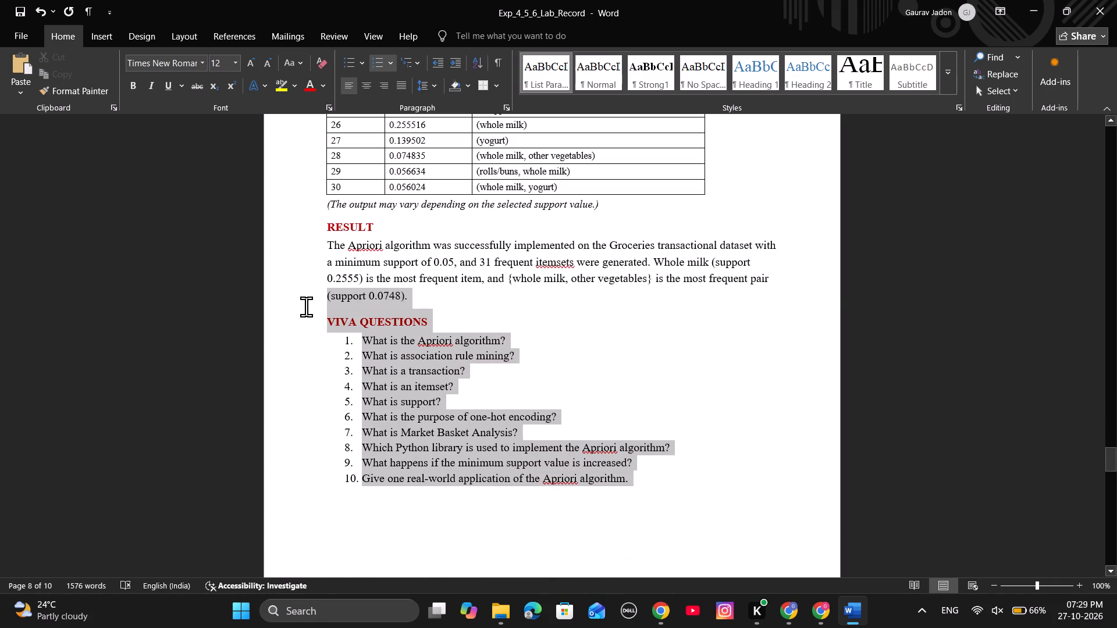
pyautogui.moveTo(306, 306); pyautogui.dragTo(309, 320)
pyautogui.press('BackSpace')
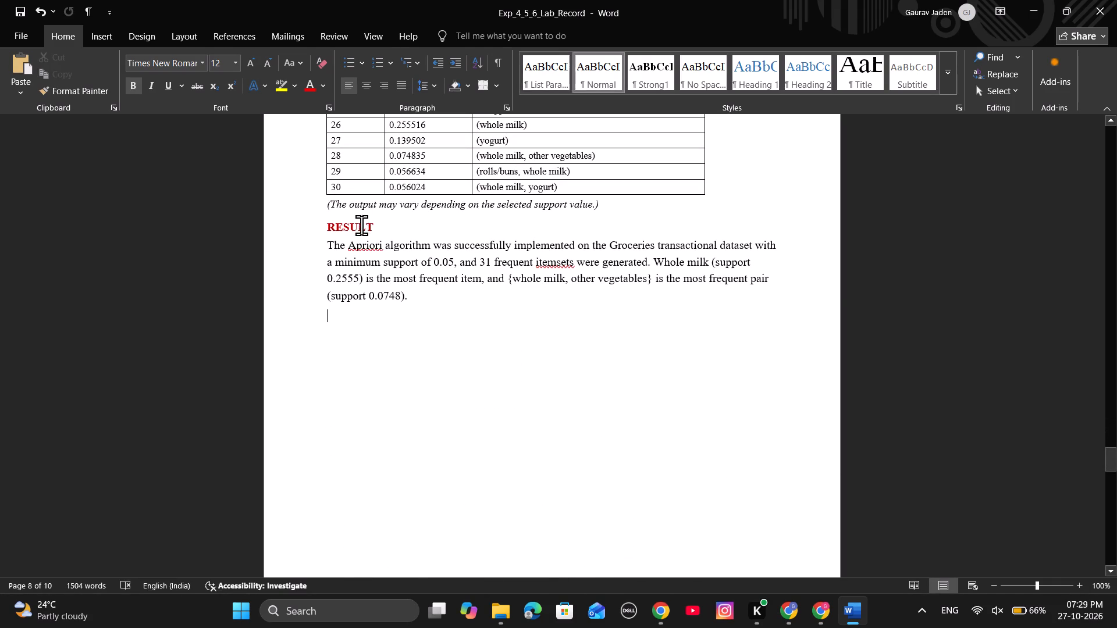
# Check the font size of the section headings and experiment label across Experiments 5 and 4, and look over Experiment 4's opening pages.
pyautogui.click(361, 226)
pyautogui.scroll(1, 485, 248)
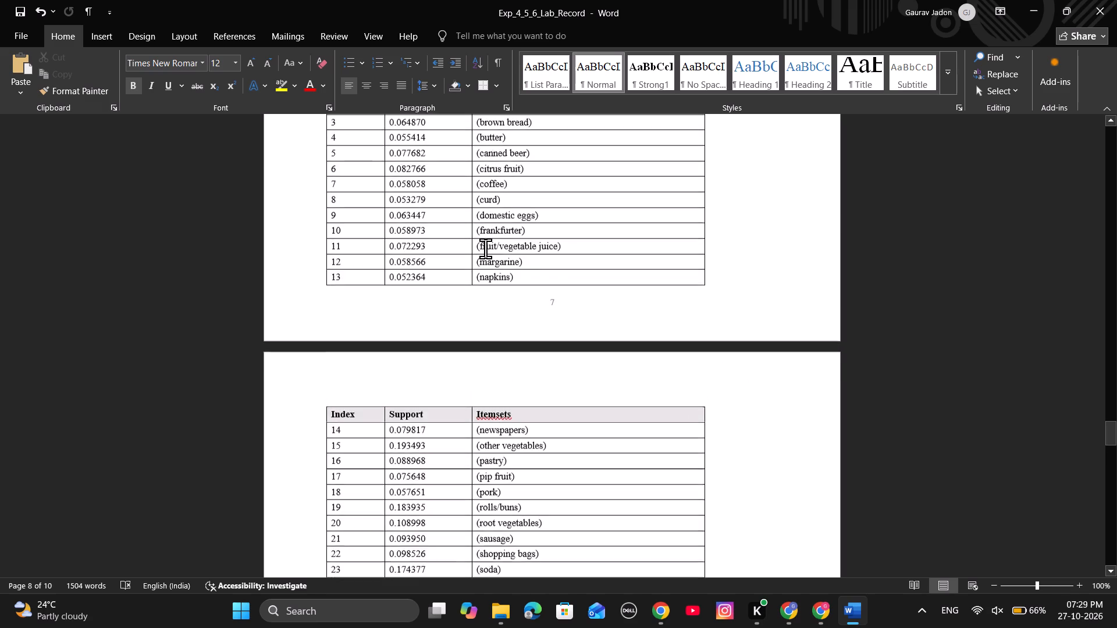
pyautogui.scroll(1, 485, 248)
pyautogui.scroll(1, 383, 354)
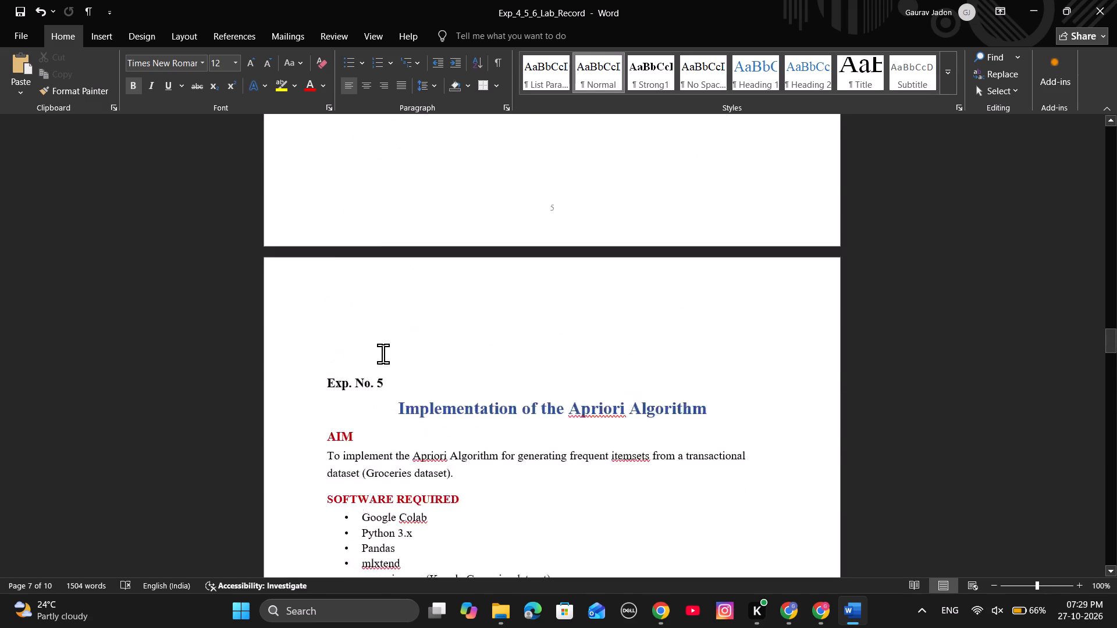
pyautogui.scroll(1, 383, 354)
pyautogui.click(365, 507)
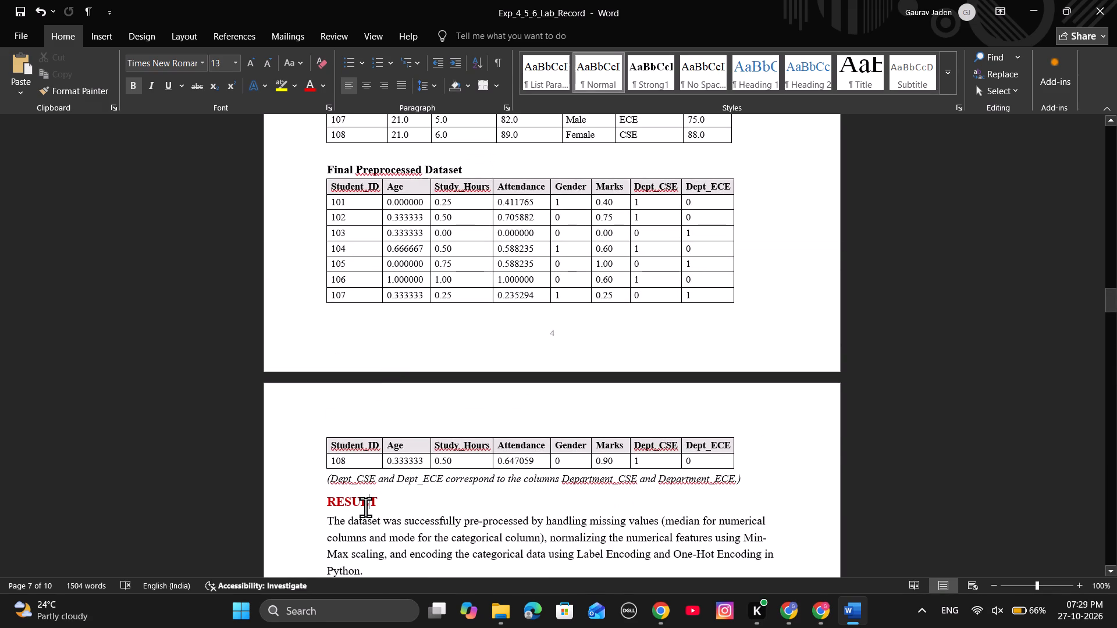
pyautogui.scroll(-1, 413, 509)
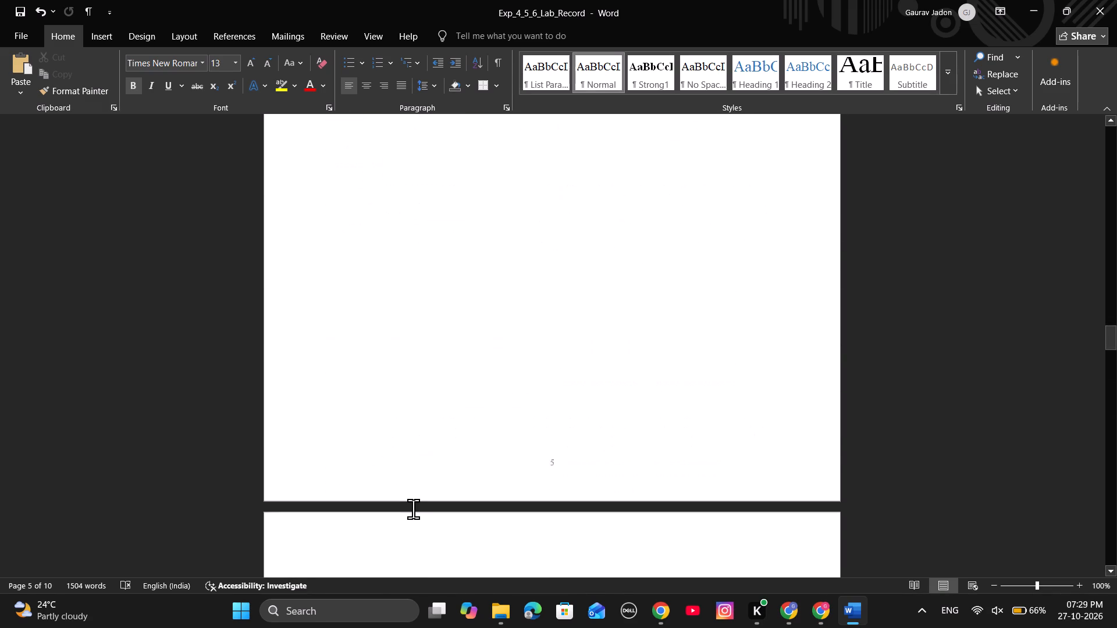
pyautogui.scroll(-1, 413, 509)
pyautogui.click(343, 287)
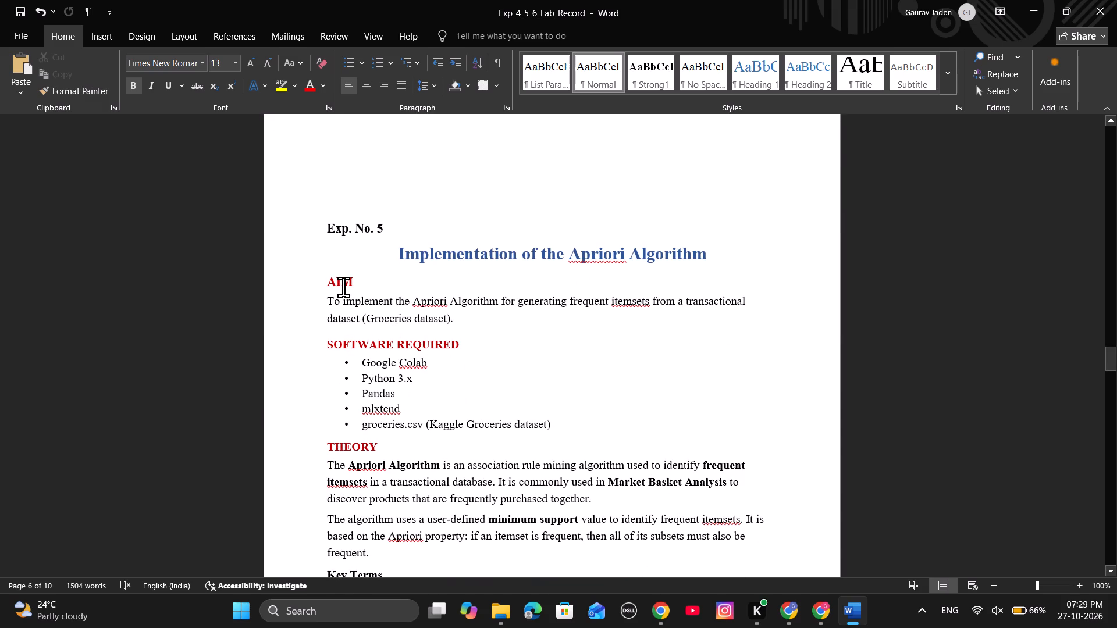
pyautogui.click(377, 231)
pyautogui.scroll(1, 377, 231)
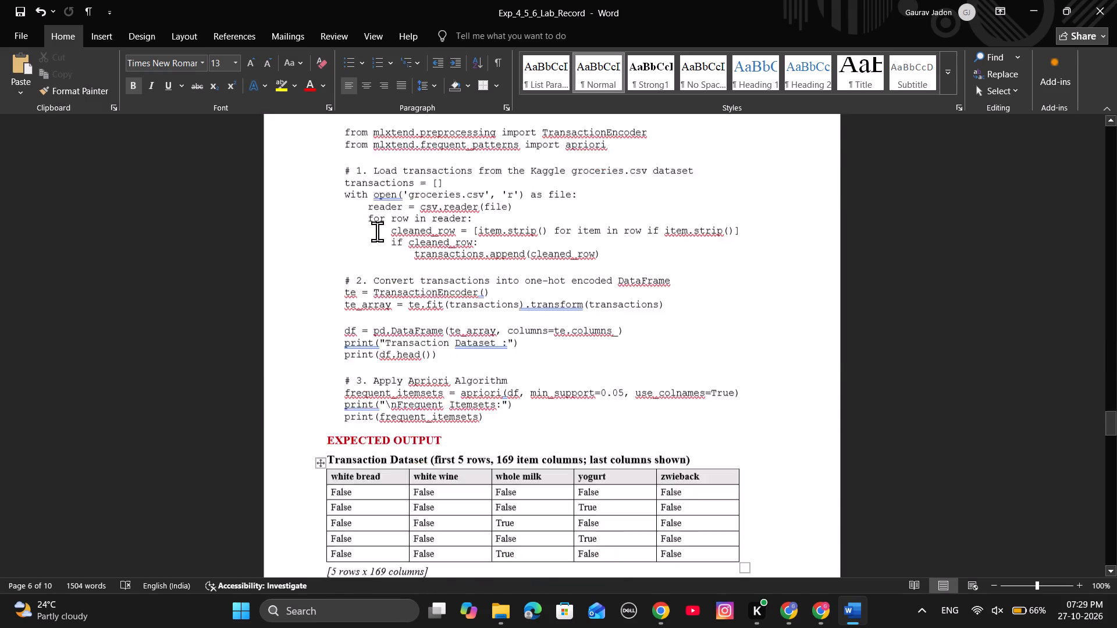
pyautogui.scroll(5, 377, 231)
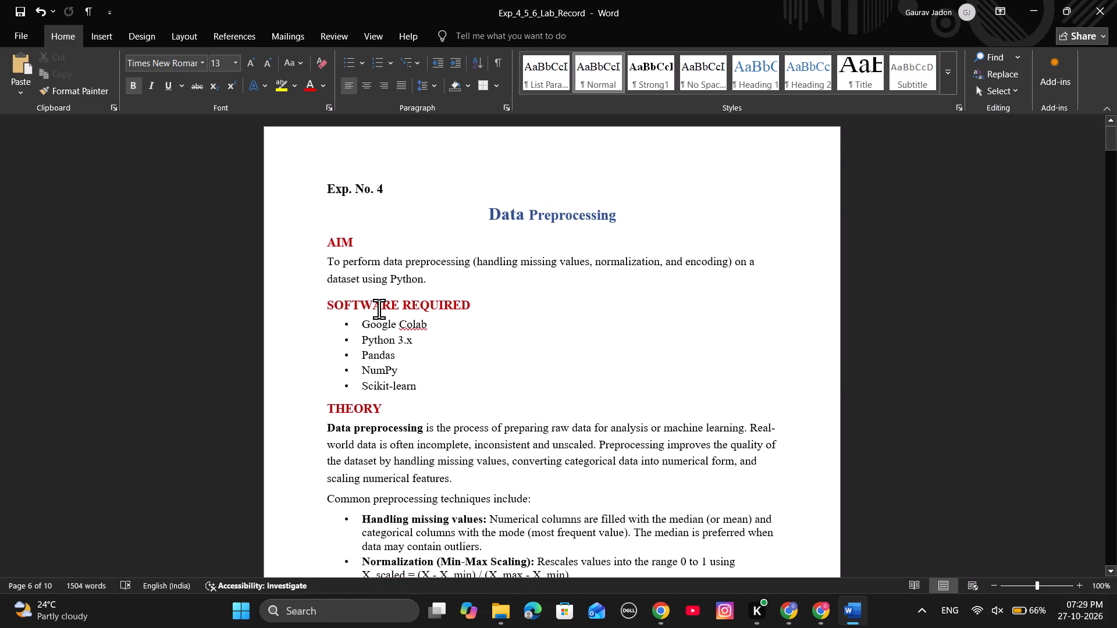
pyautogui.click(379, 309)
pyautogui.scroll(-1, 542, 369)
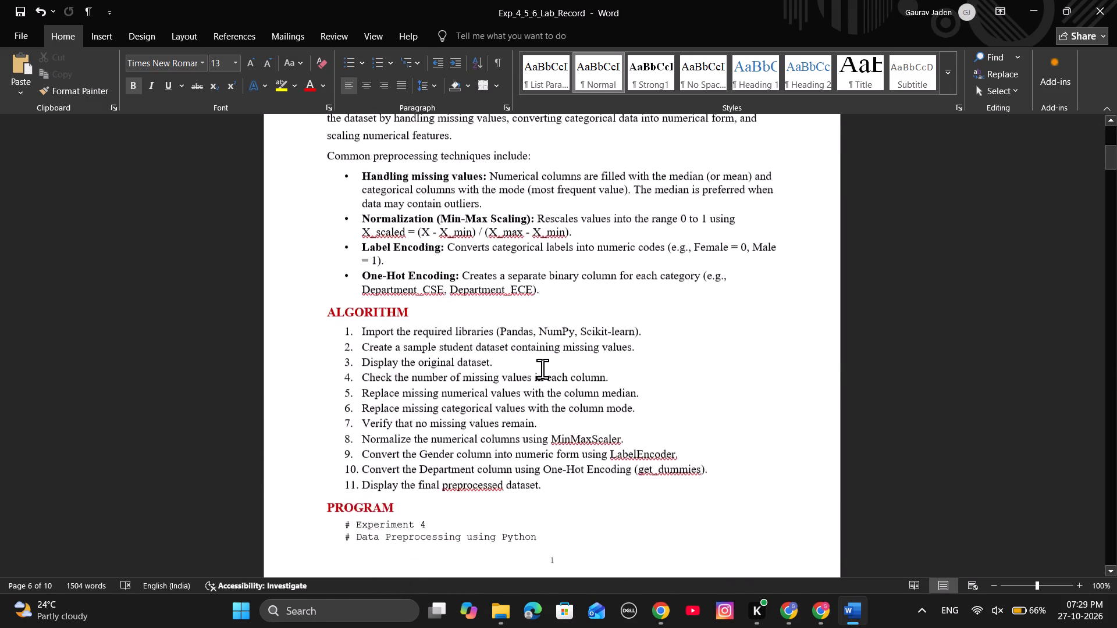
pyautogui.scroll(-2, 542, 369)
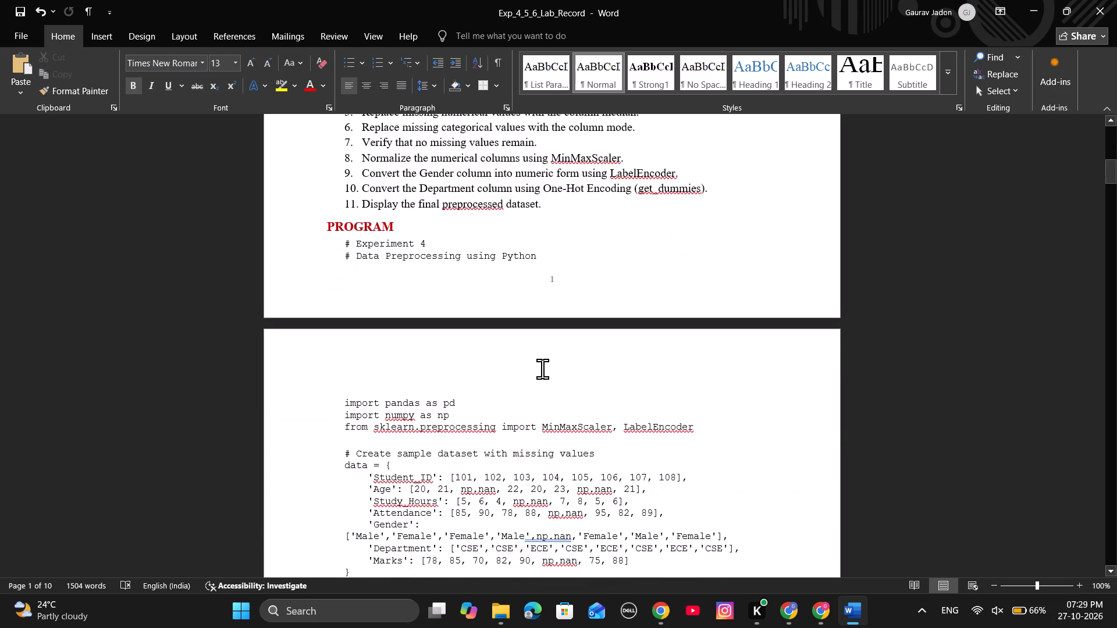
pyautogui.scroll(-1, 542, 369)
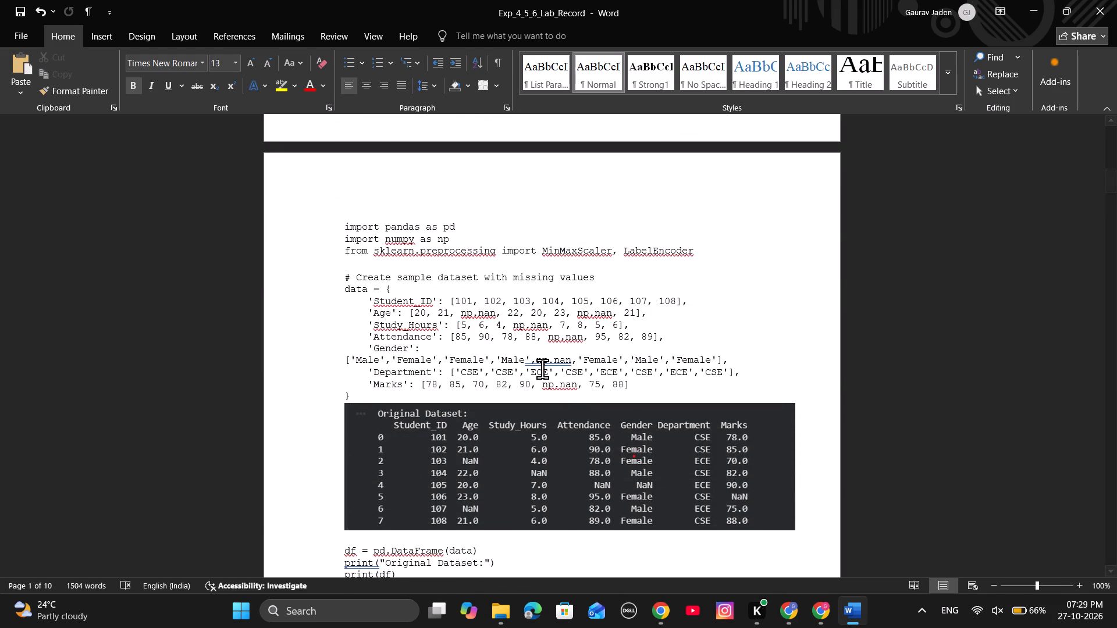
pyautogui.scroll(4, 542, 369)
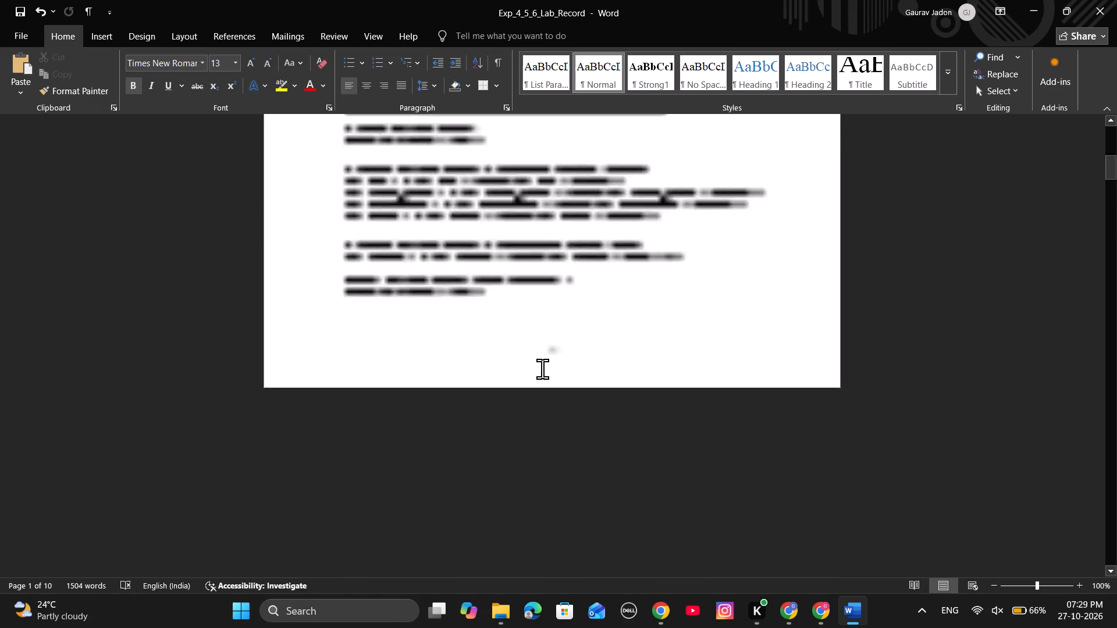
pyautogui.scroll(1, 542, 369)
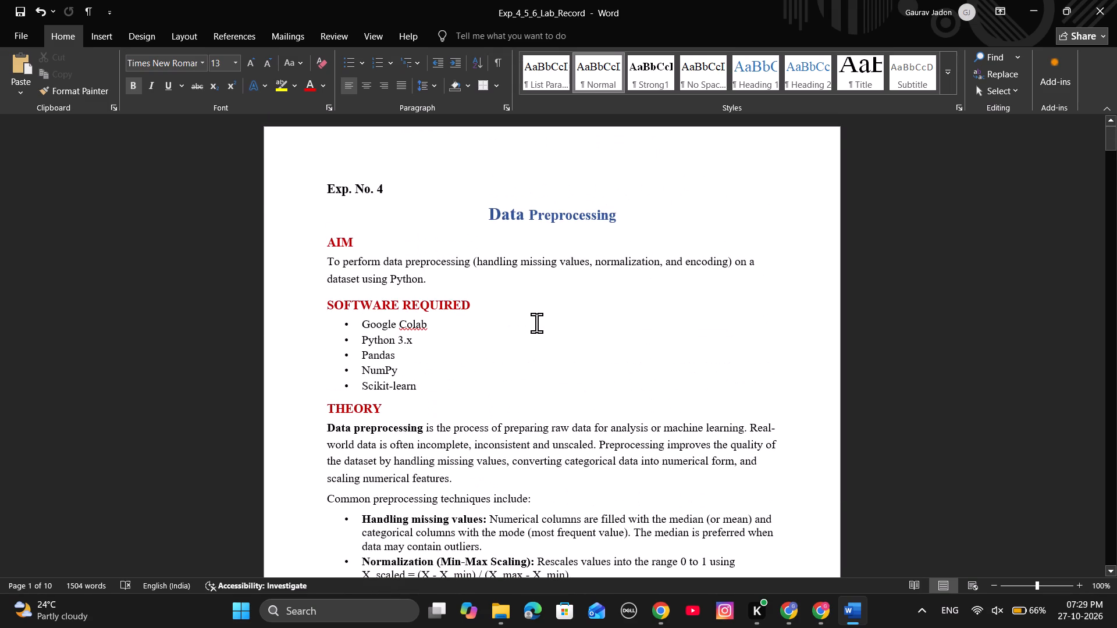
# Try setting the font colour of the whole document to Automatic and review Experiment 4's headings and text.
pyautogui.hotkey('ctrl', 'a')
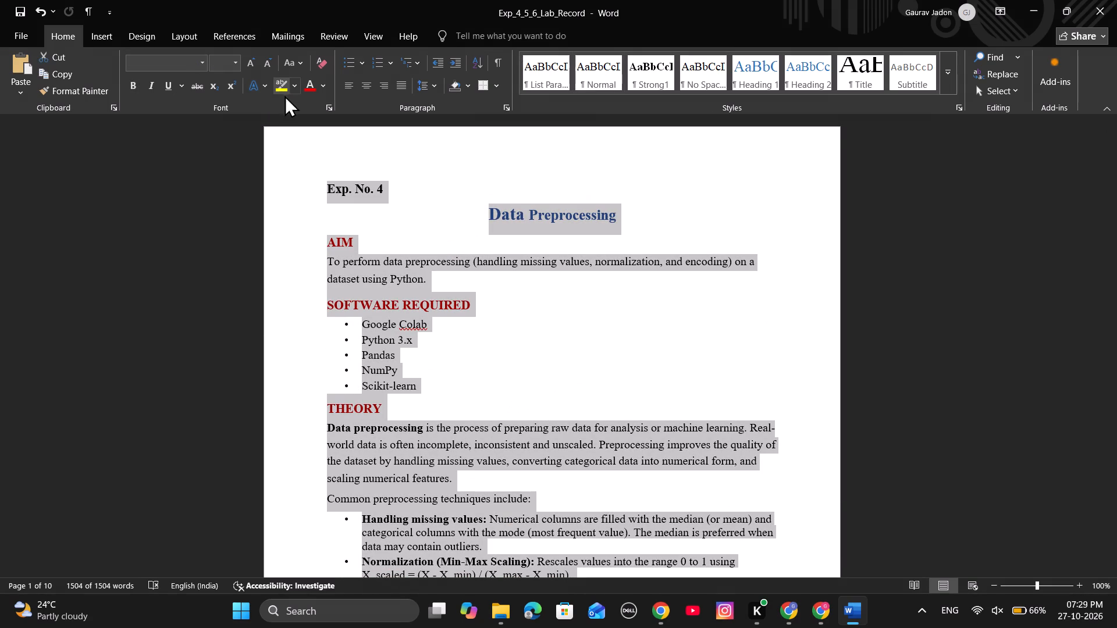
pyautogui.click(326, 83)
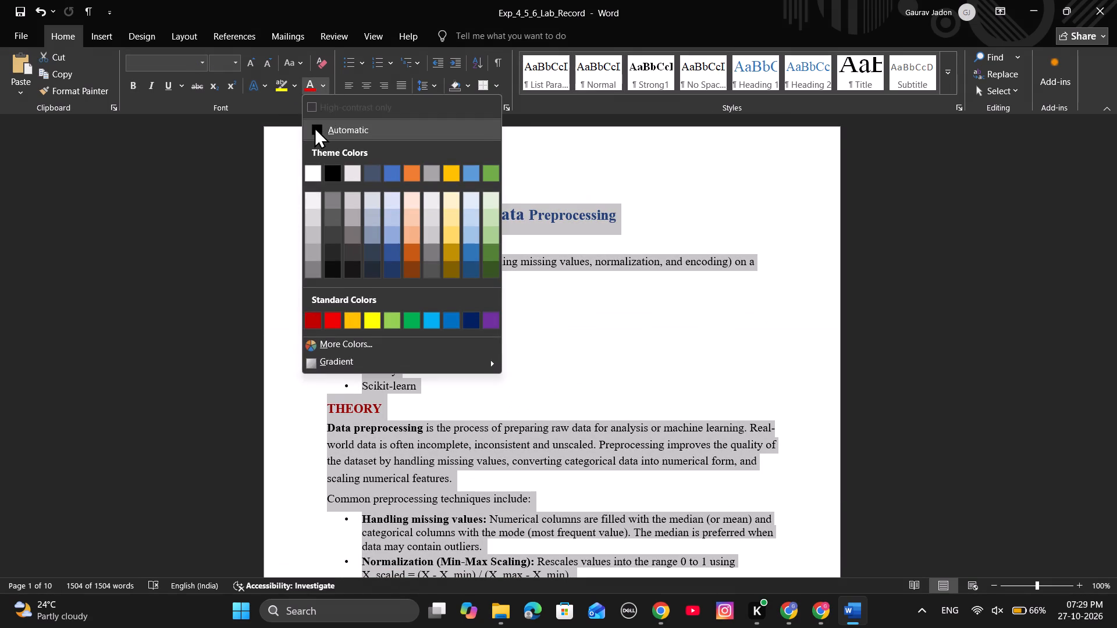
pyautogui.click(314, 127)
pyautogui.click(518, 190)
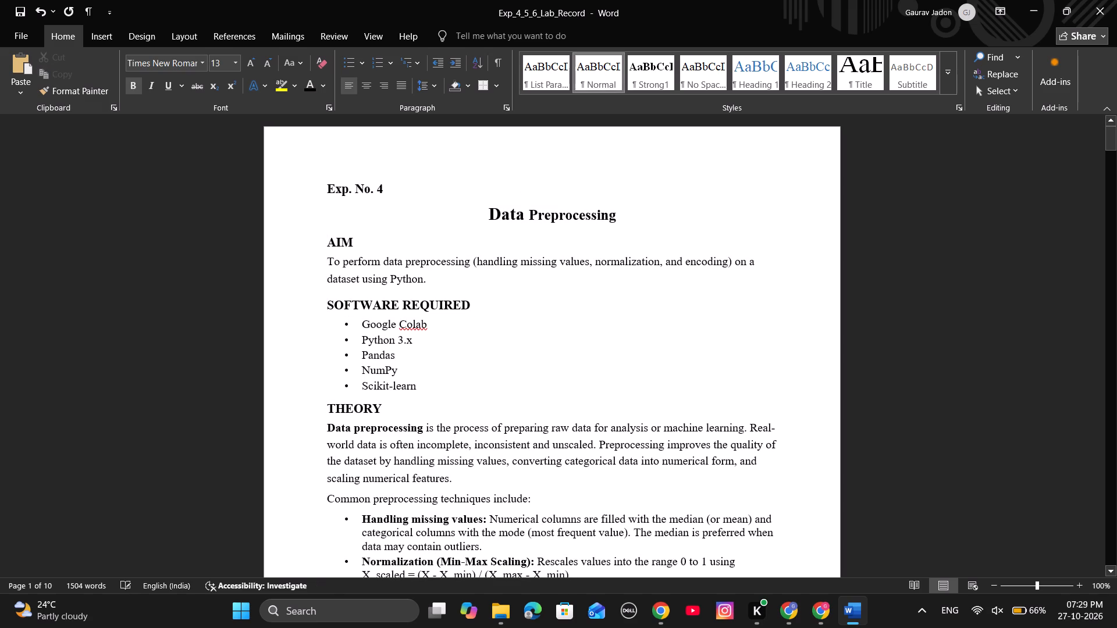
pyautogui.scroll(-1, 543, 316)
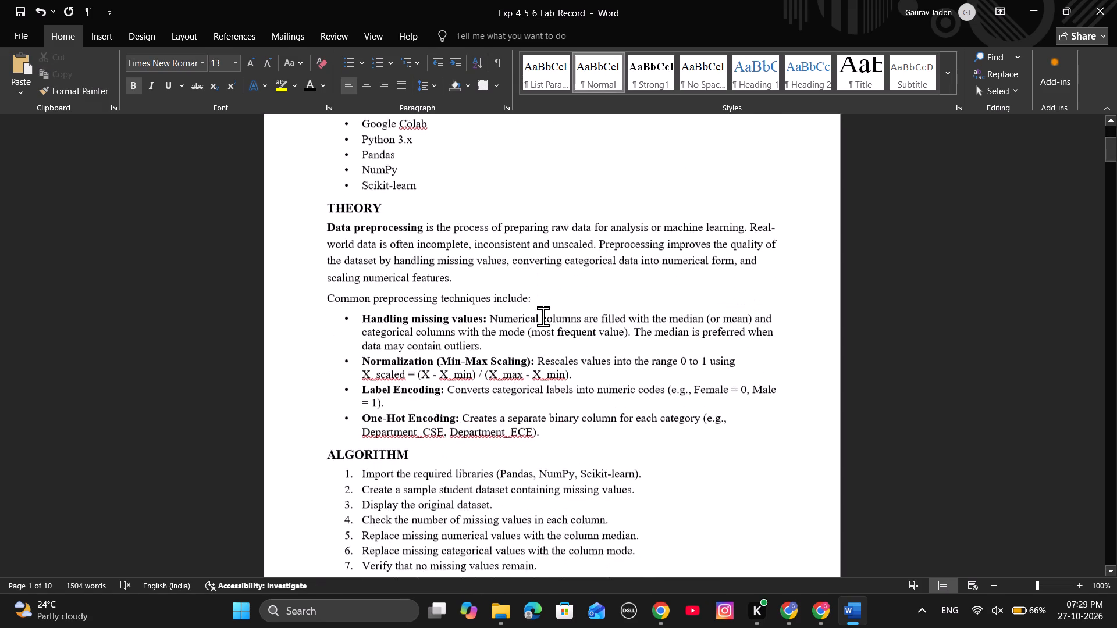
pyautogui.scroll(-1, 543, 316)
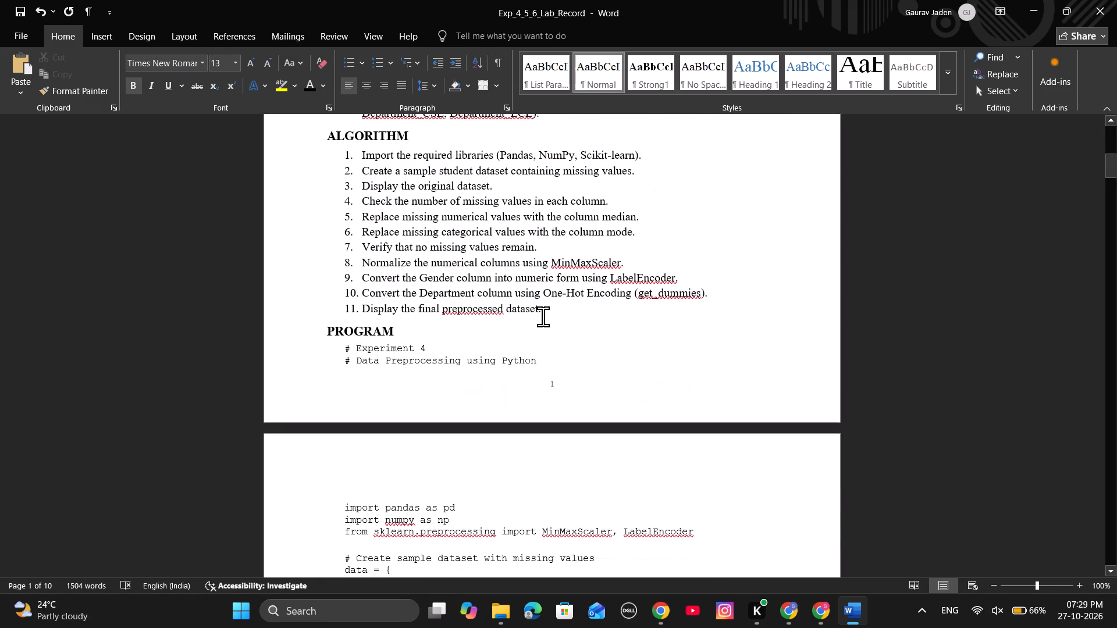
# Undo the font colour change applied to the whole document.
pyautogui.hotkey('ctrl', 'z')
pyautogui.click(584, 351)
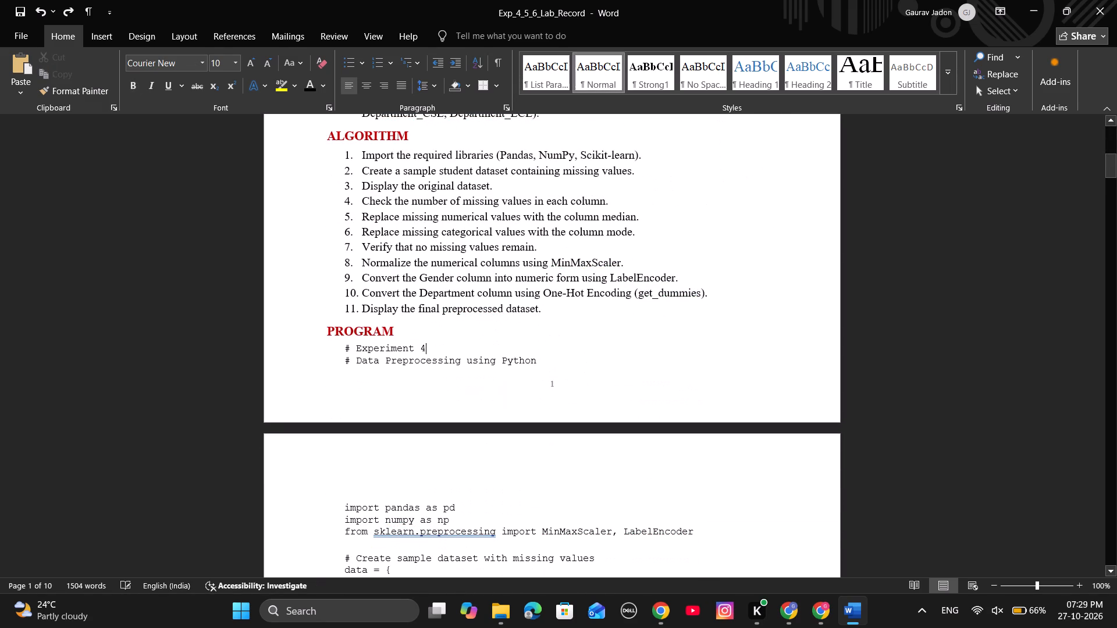
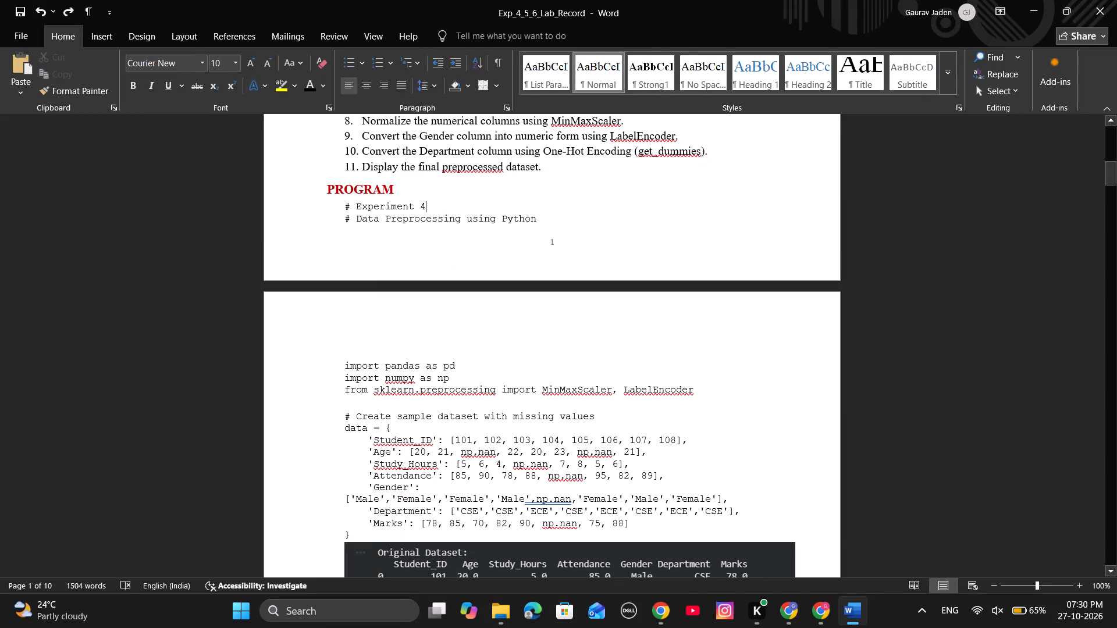
# Delete the comment lines "# Experiment 4" and "# Data Preprocessing using Python" under Experiment 4's PROGRAM heading.
pyautogui.moveTo(549, 219); pyautogui.dragTo(387, 235)
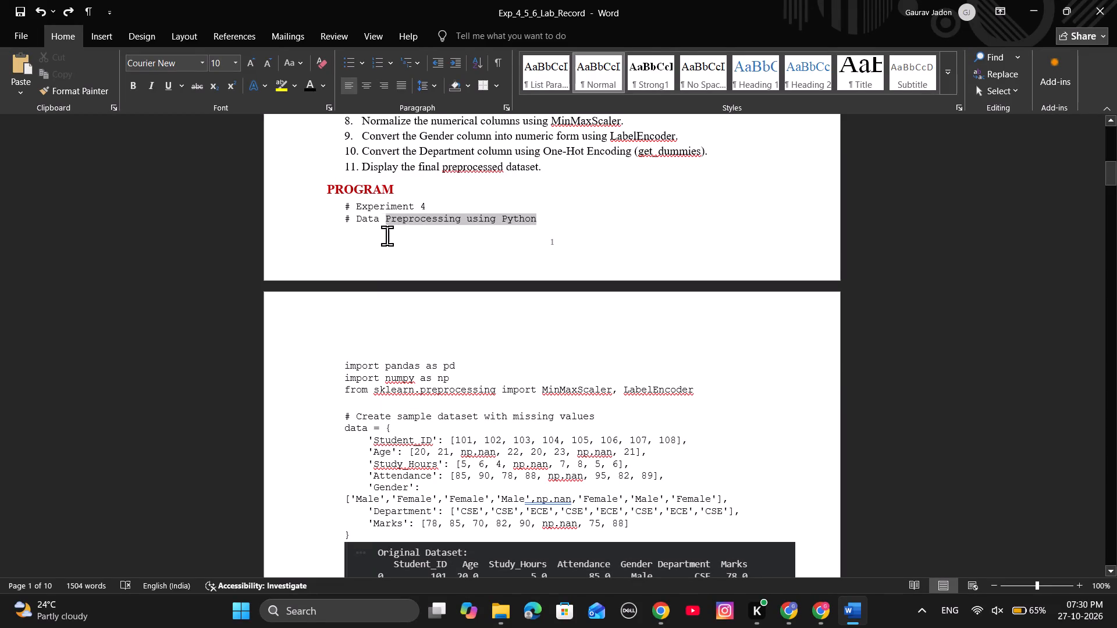
pyautogui.moveTo(387, 235); pyautogui.dragTo(328, 209)
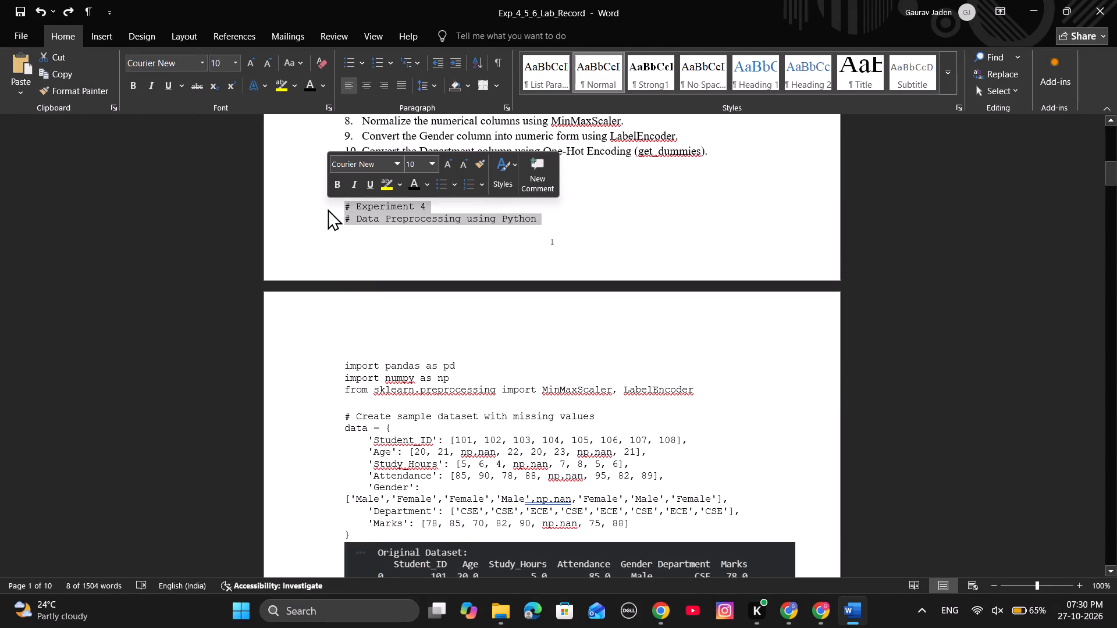
pyautogui.press('BackSpace')
# Add the label "Input:" on its own line above "import pandas as pd" in Experiment 4's program.
pyautogui.click(341, 339)
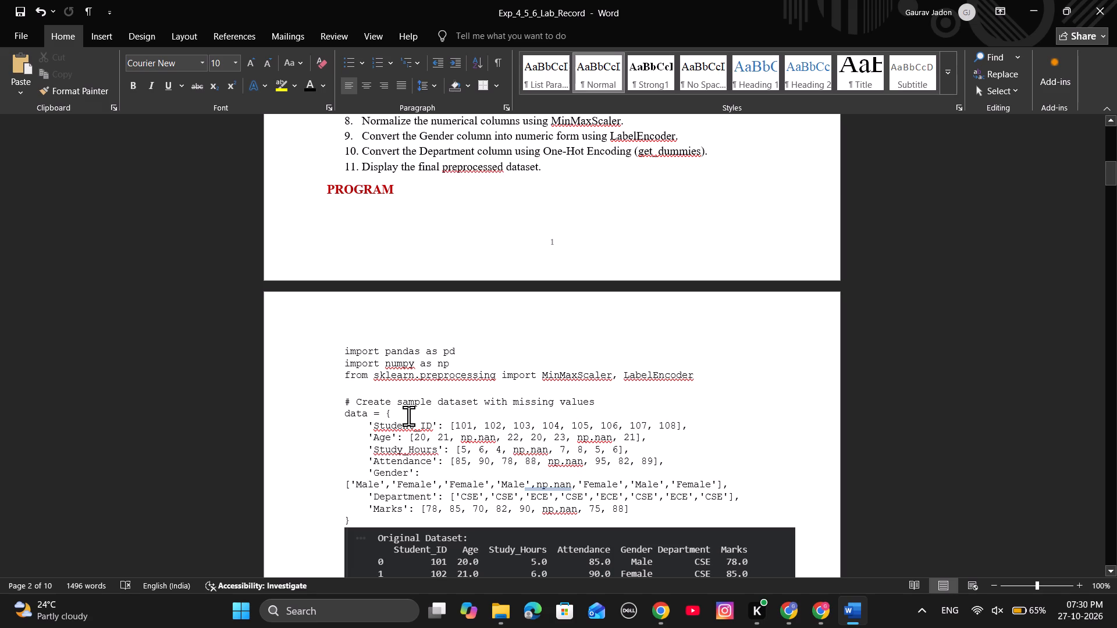
pyautogui.click(612, 404)
pyautogui.click(734, 380)
pyautogui.click(345, 343)
pyautogui.write('In')
pyautogui.write('put')
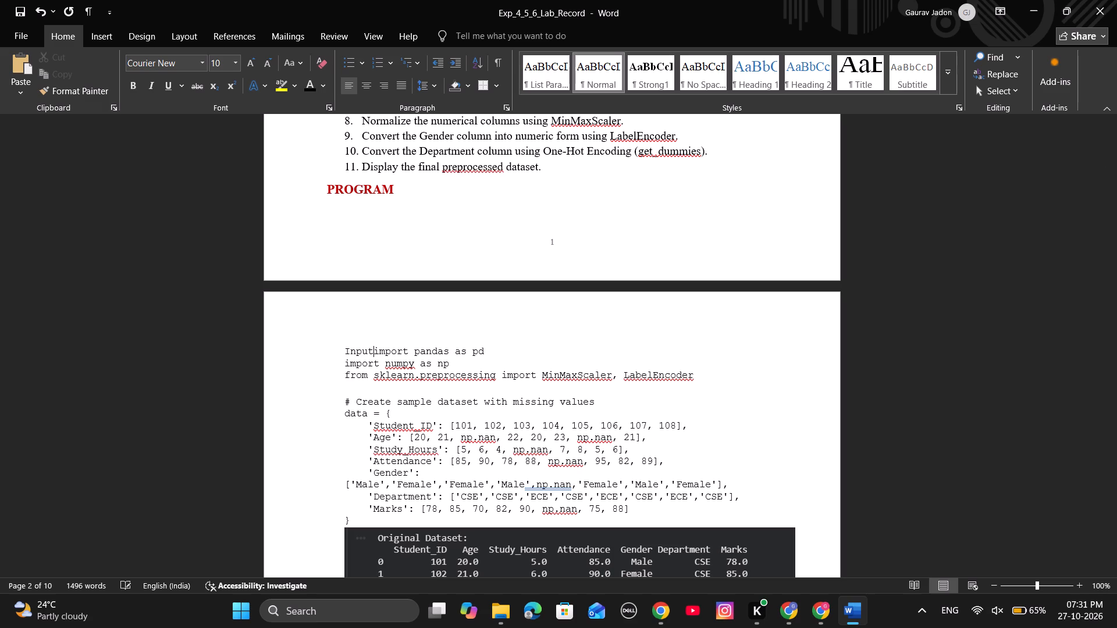
pyautogui.write(':\\')
pyautogui.press('BackSpace')
pyautogui.press('Return')
# Format the new "Input:" label as bold Times New Roman at size 11.
pyautogui.moveTo(395, 351); pyautogui.dragTo(304, 341)
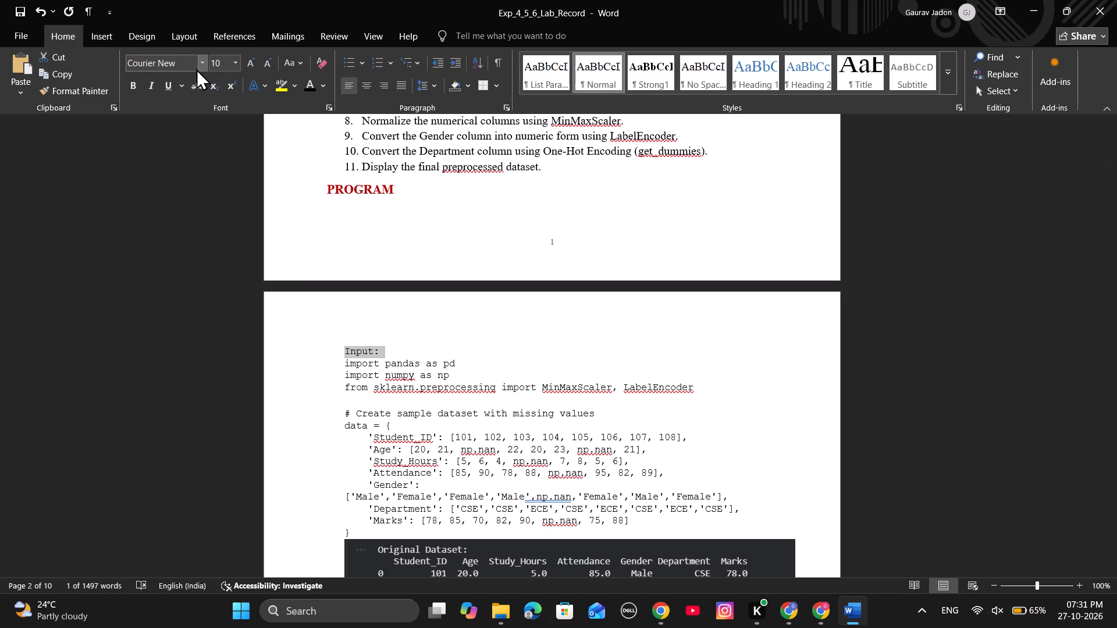
pyautogui.click(189, 68)
pyautogui.press('BackSpace')
pyautogui.write('times')
pyautogui.press('Return')
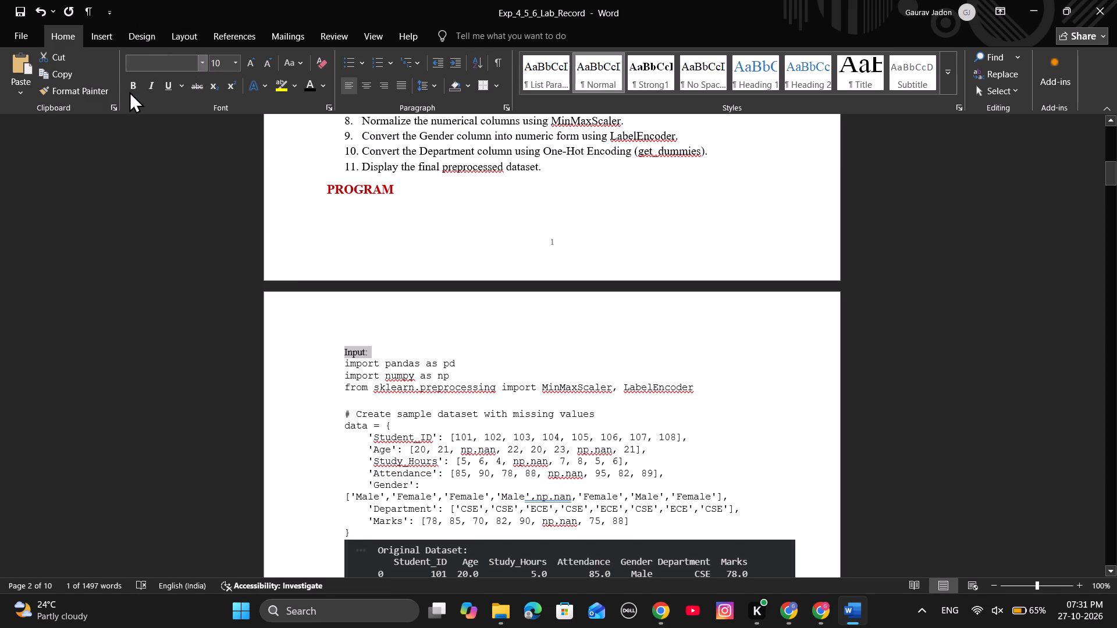
pyautogui.click(129, 91)
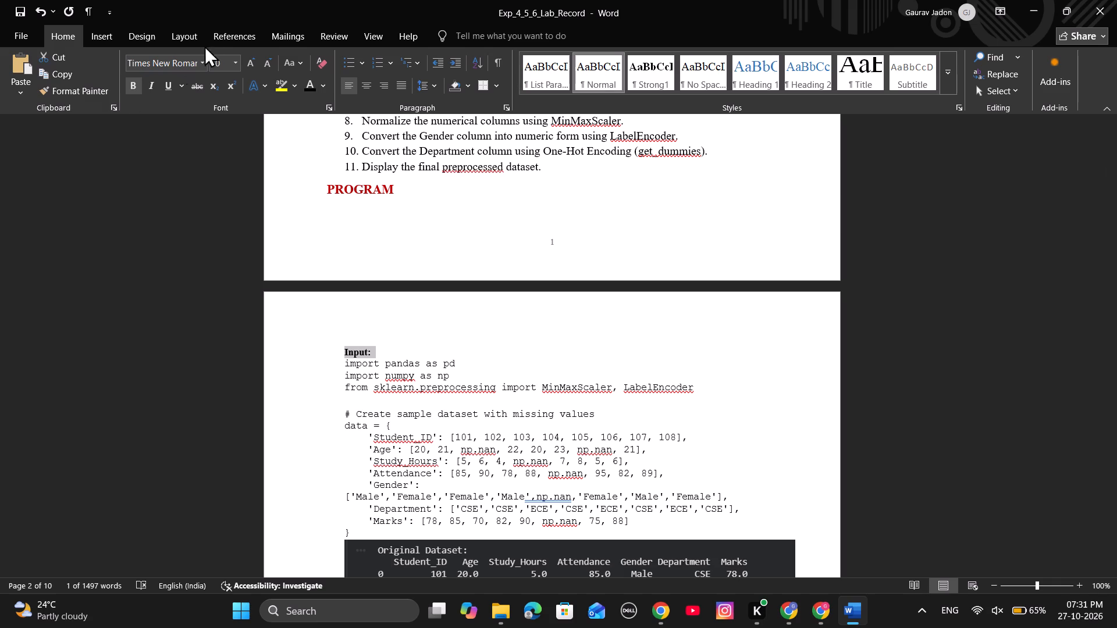
pyautogui.click(225, 60)
pyautogui.press('BackSpace')
pyautogui.write('11')
pyautogui.press('Return')
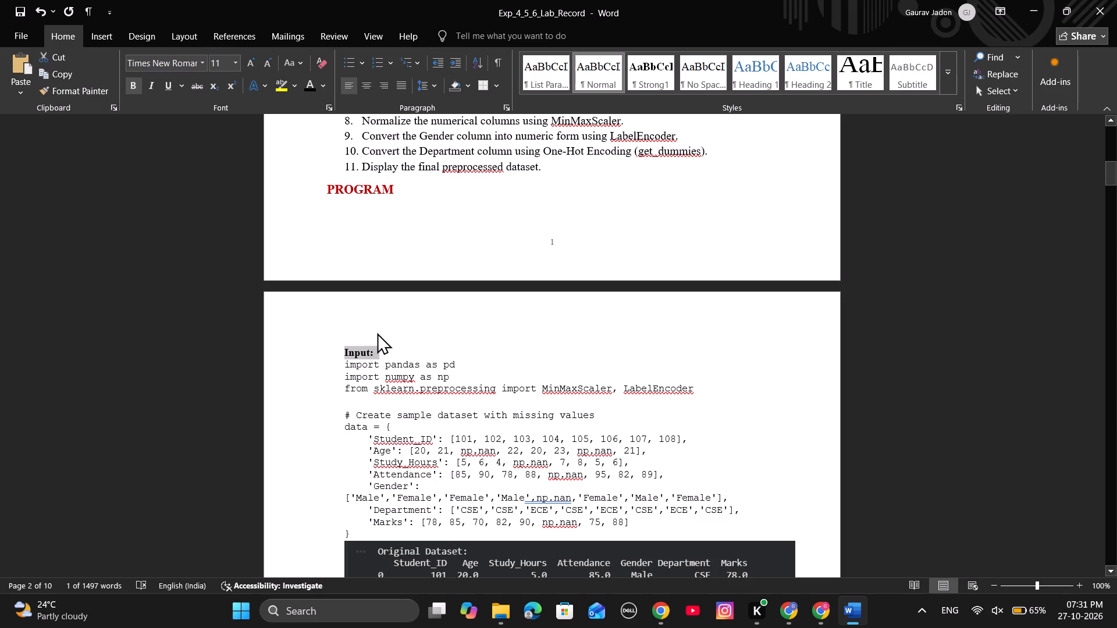
# Copy the formatted "Input:" label onto its own line above the "# Create sample dataset with missing values" code, keeping a blank line before it.
pyautogui.hotkey('ctrl', 'x')
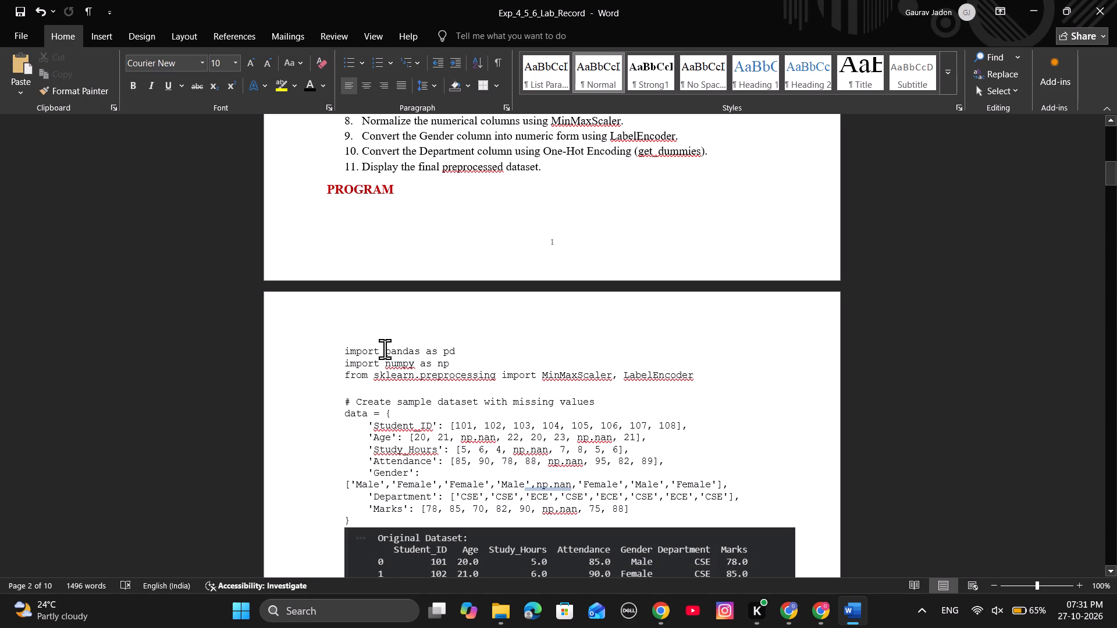
pyautogui.hotkey('ctrl', 'z')
pyautogui.hotkey('ctrl', 'c')
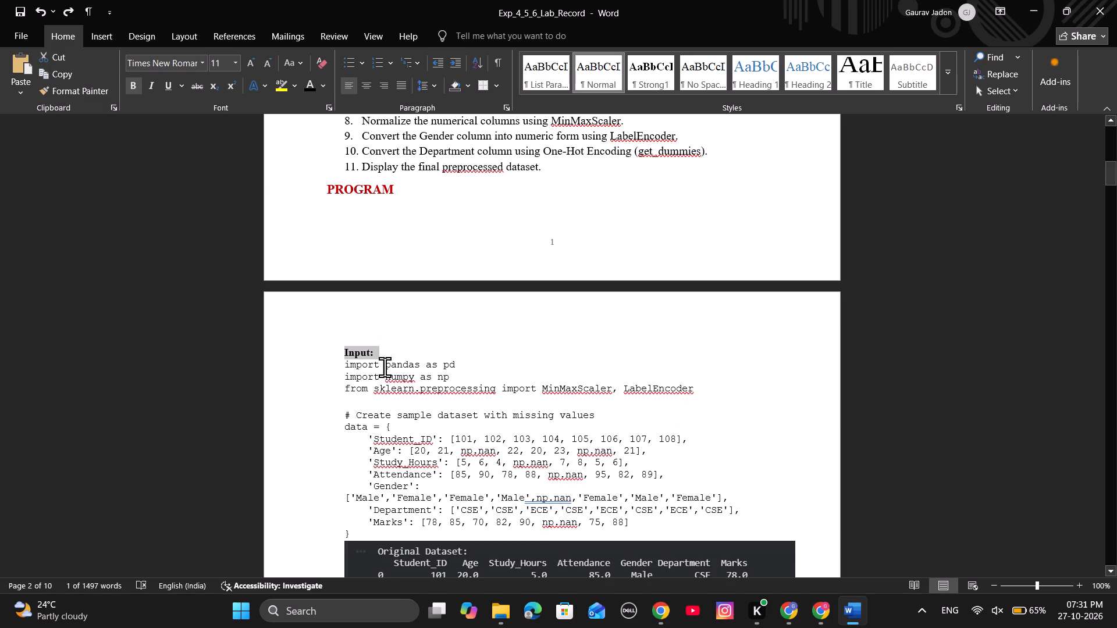
pyautogui.click(401, 397)
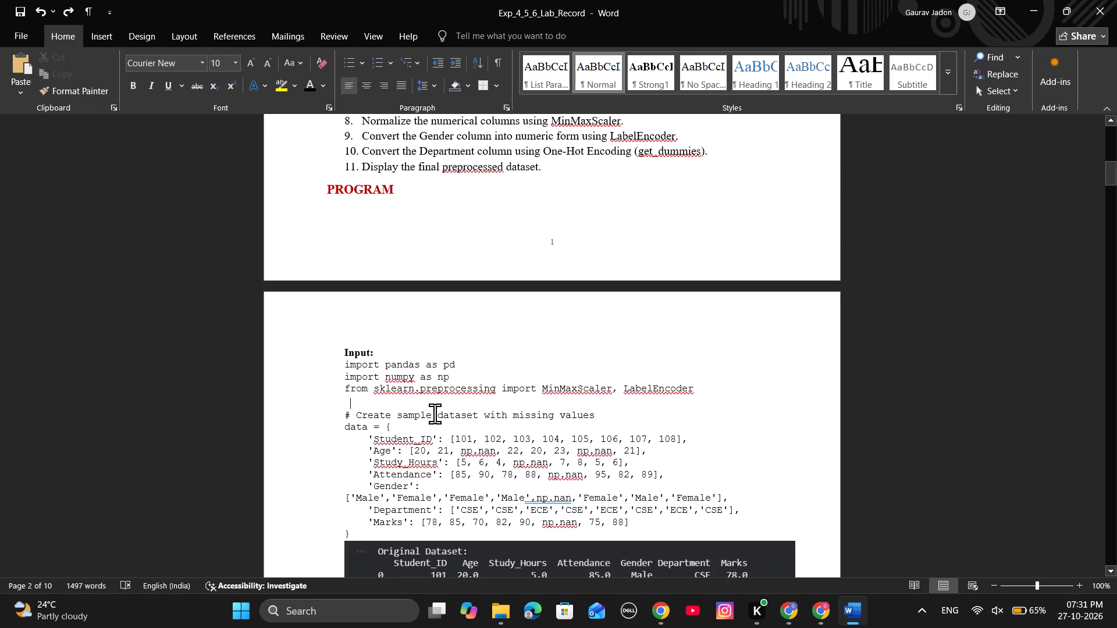
pyautogui.press('v')
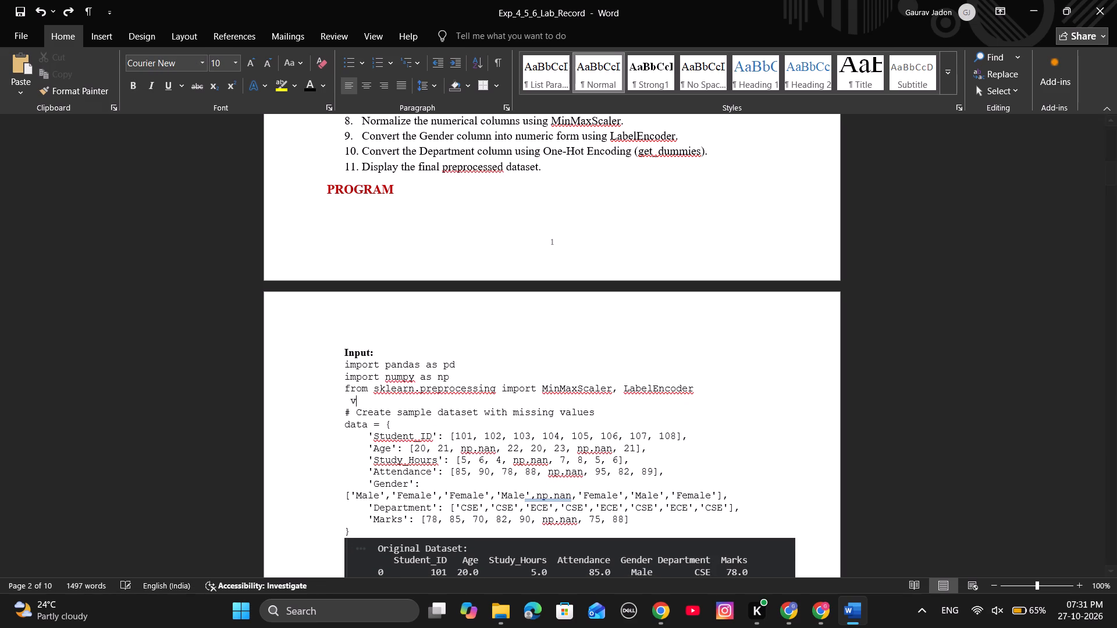
pyautogui.press('BackSpace')
pyautogui.hotkey('ctrl', 'v')
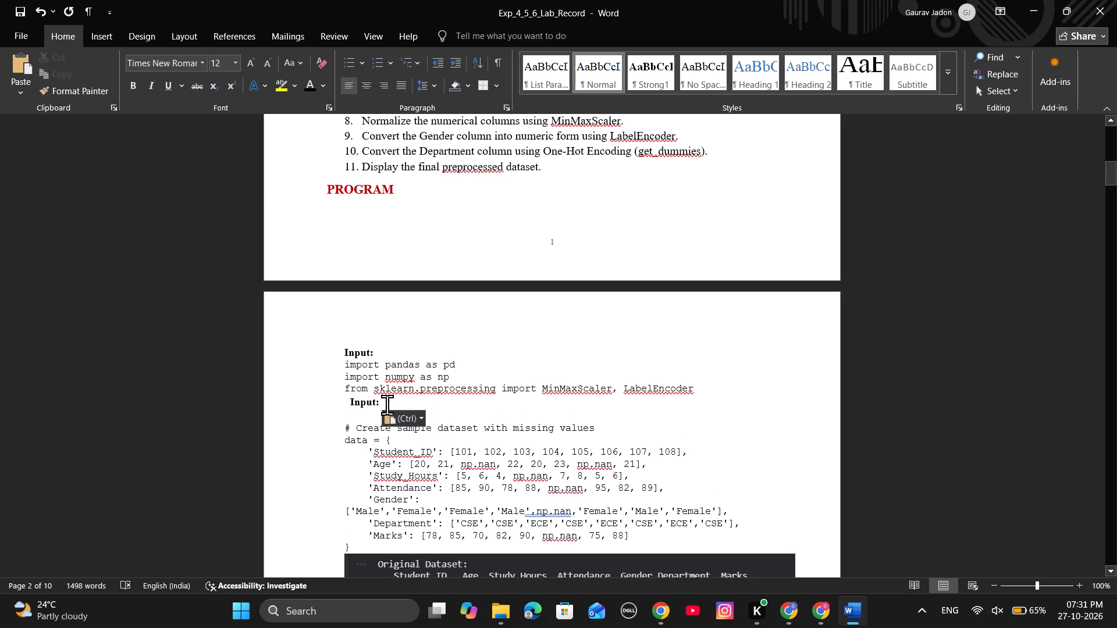
pyautogui.click(700, 390)
pyautogui.press('Return')
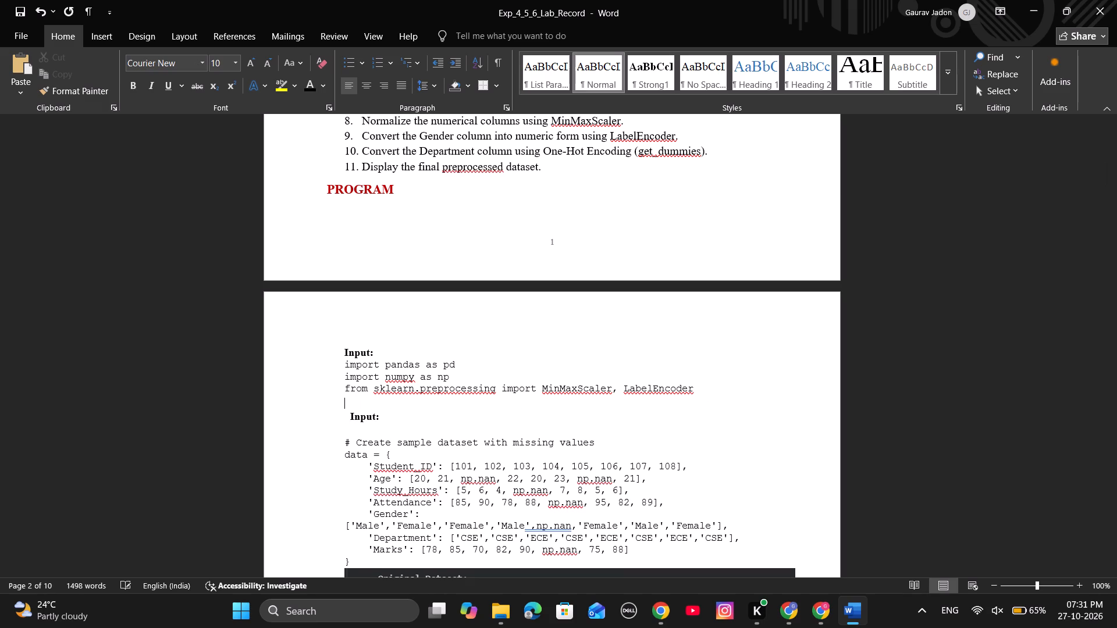
pyautogui.moveTo(442, 416); pyautogui.dragTo(318, 414)
pyautogui.press('BackSpace')
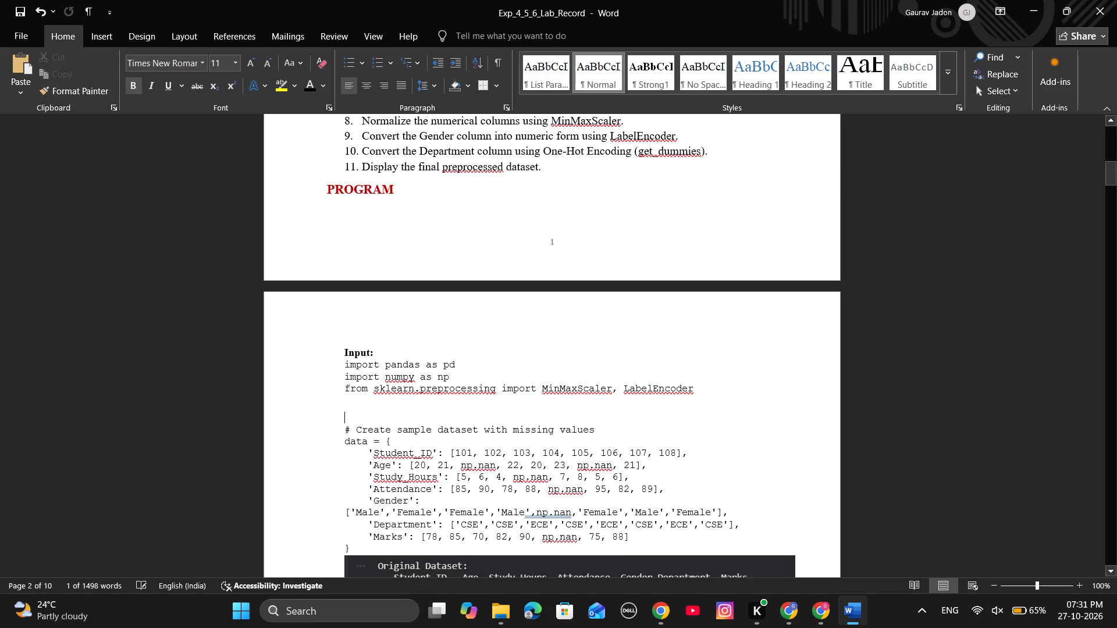
pyautogui.hotkey('ctrl', 'v')
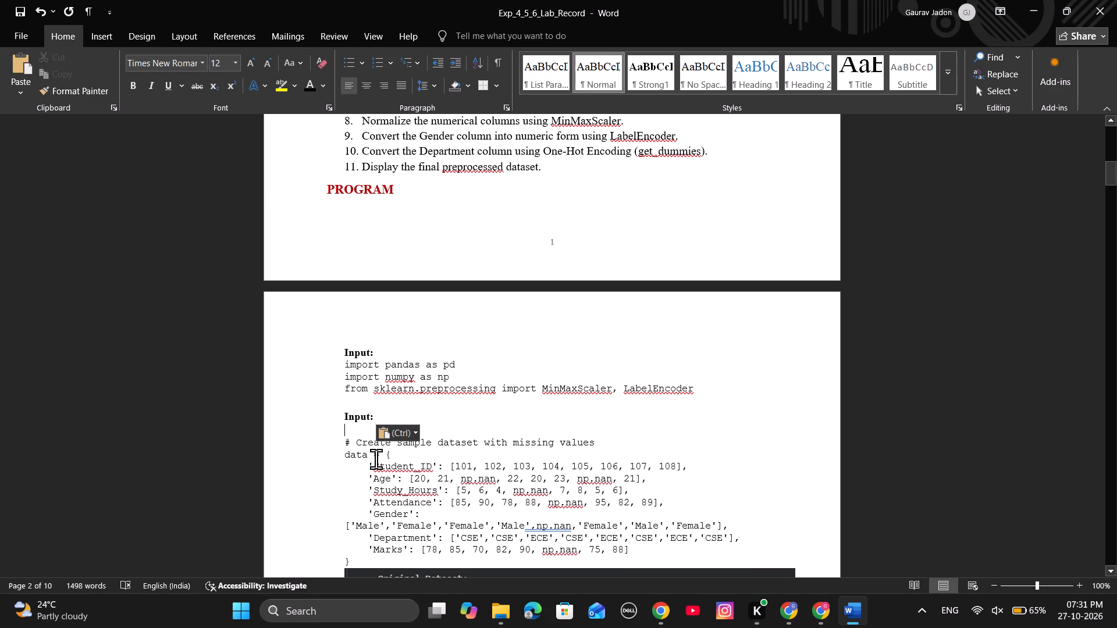
# Insert a copy of the label between the sample data code and the Original Dataset screenshot, and reword it as "Output:".
pyautogui.scroll(-1, 465, 494)
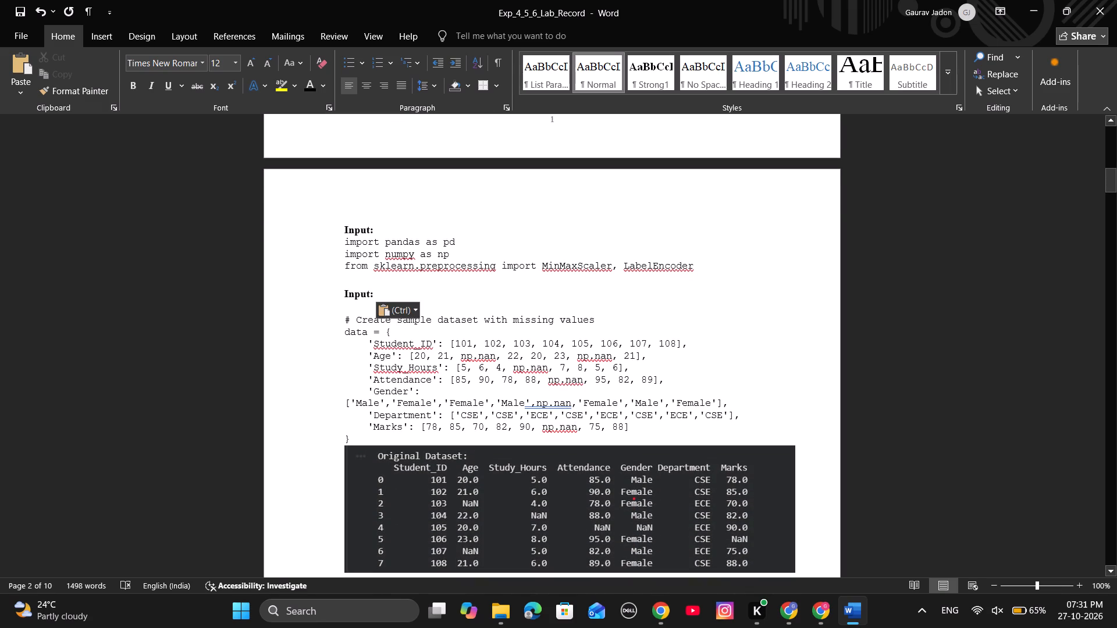
pyautogui.click(413, 438)
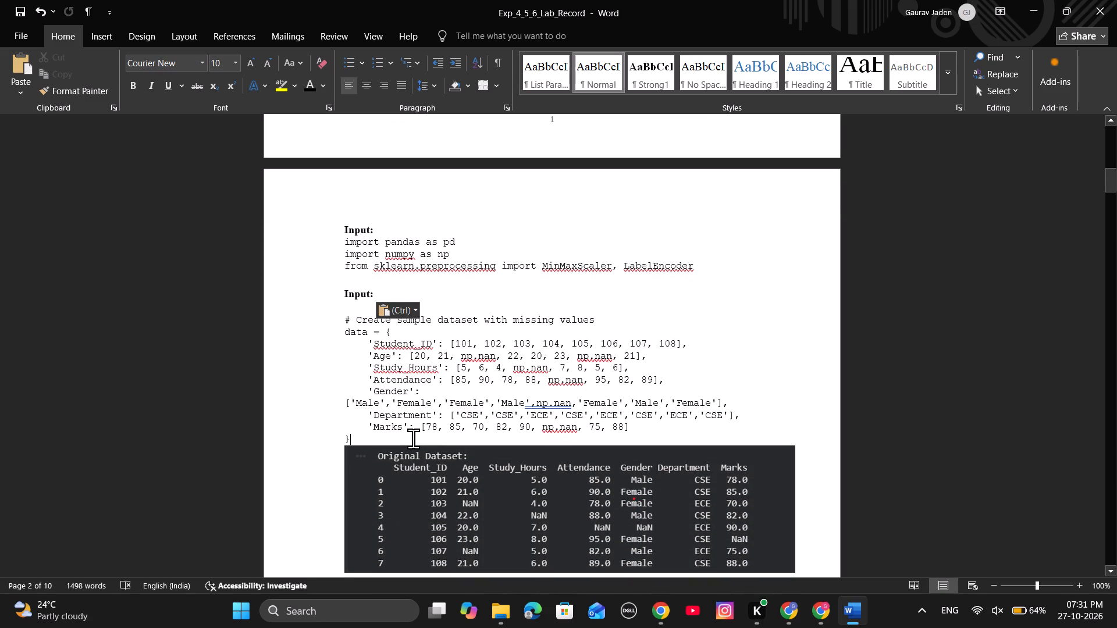
pyautogui.press('Return')
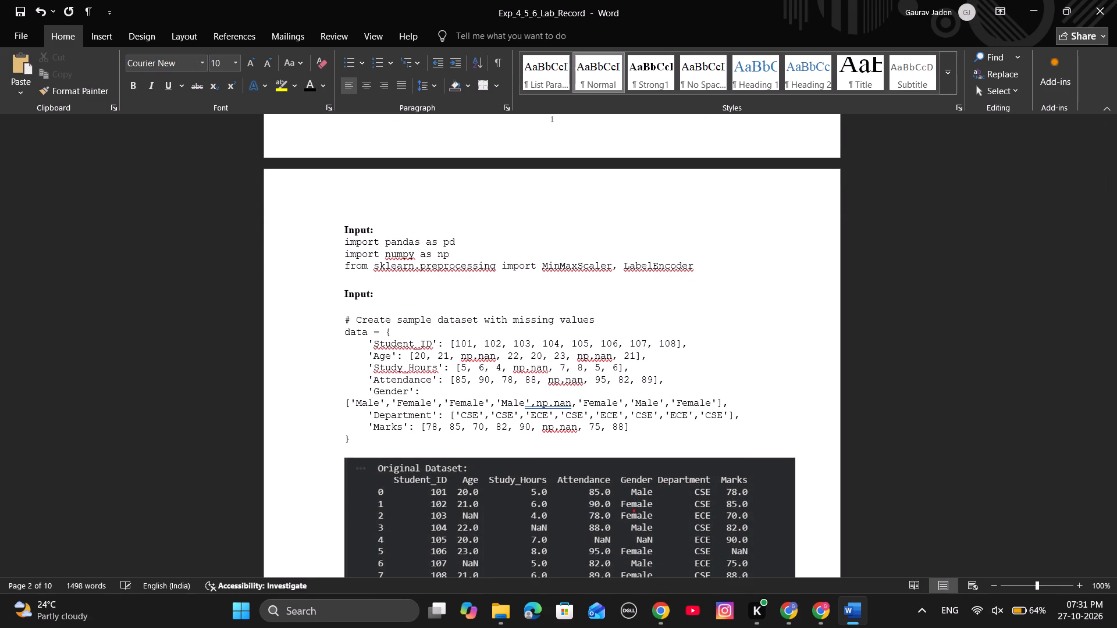
pyautogui.press('Return')
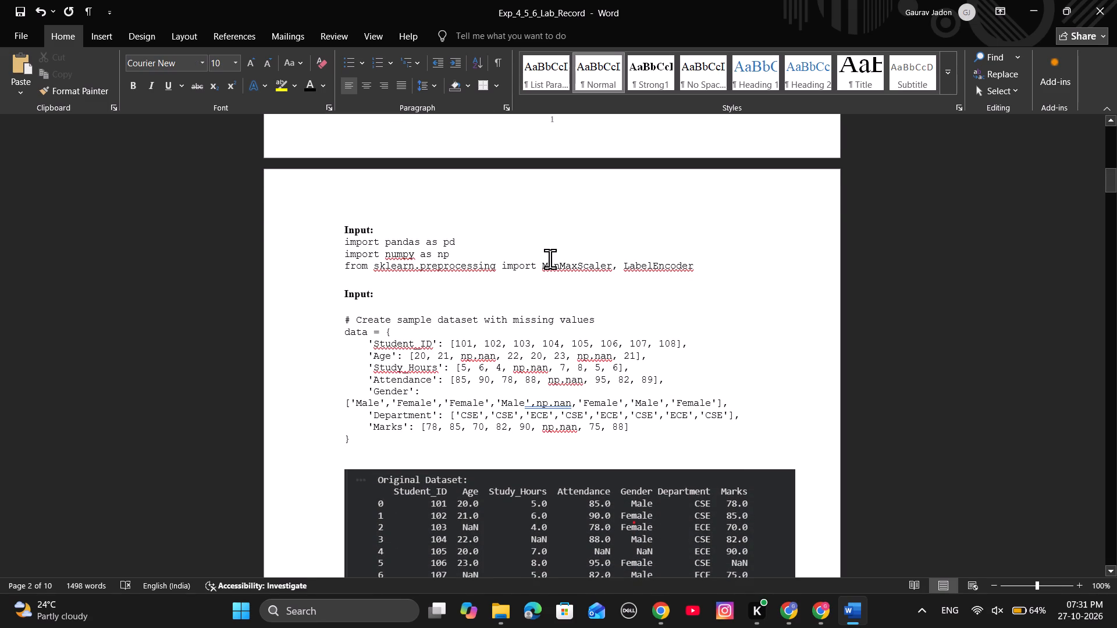
pyautogui.click(618, 320)
pyautogui.click(363, 459)
pyautogui.hotkey('ctrl', 'v')
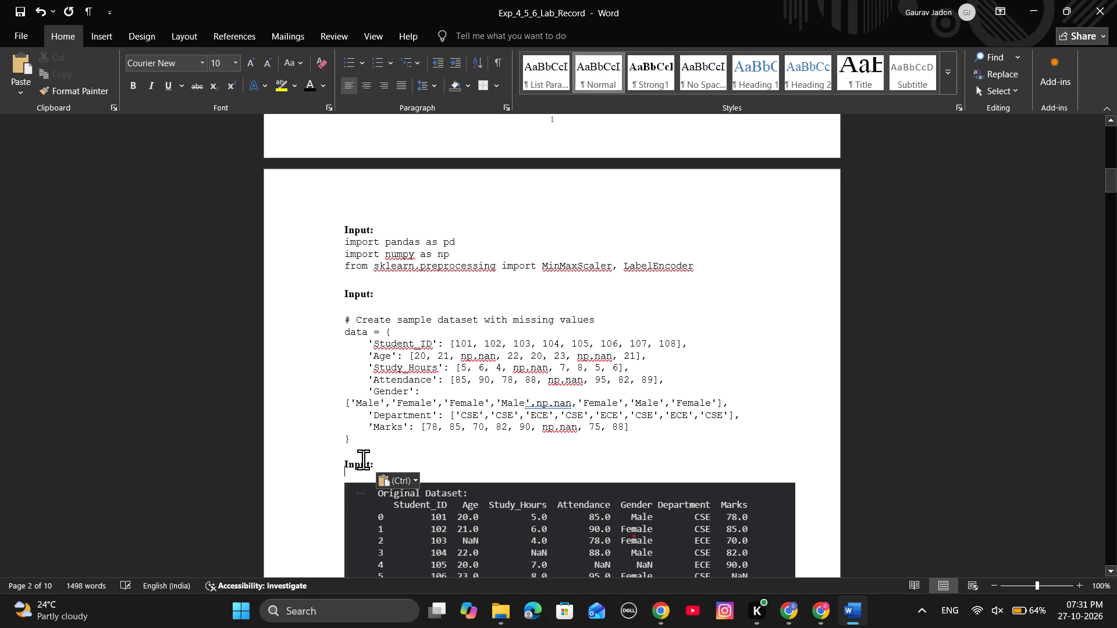
pyautogui.click(367, 461)
pyautogui.press('BackSpace')
pyautogui.press('BackSpace')
pyautogui.press('BackSpace')
pyautogui.press('BackSpace')
pyautogui.hotkey('shift', 'o')
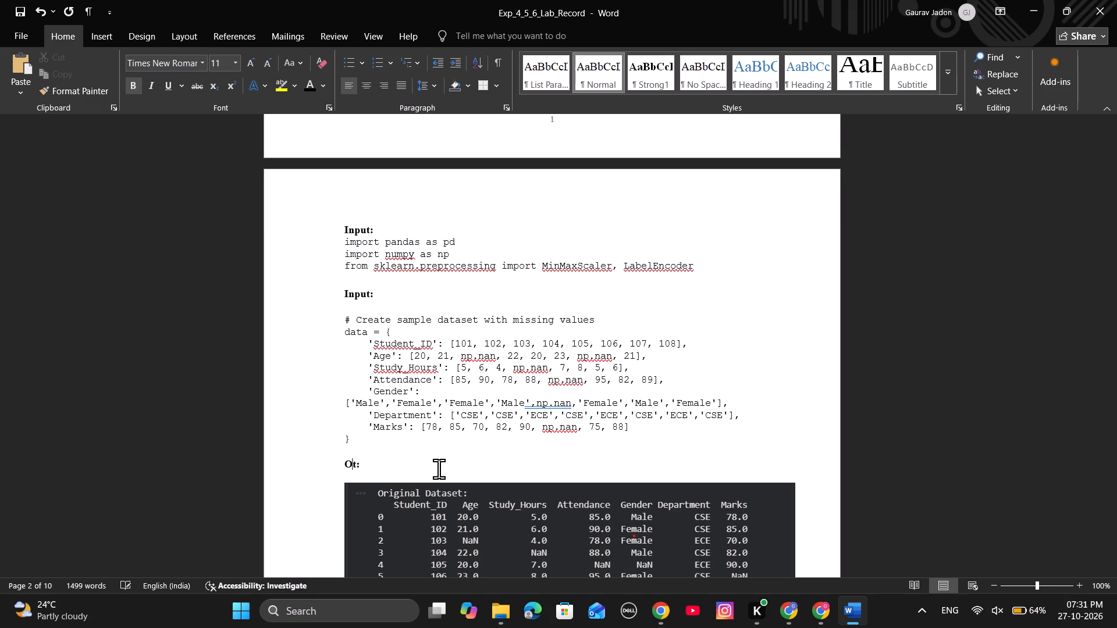
pyautogui.write('utpi')
pyautogui.press('BackSpace')
pyautogui.write('ut')
pyautogui.press('BackSpace')
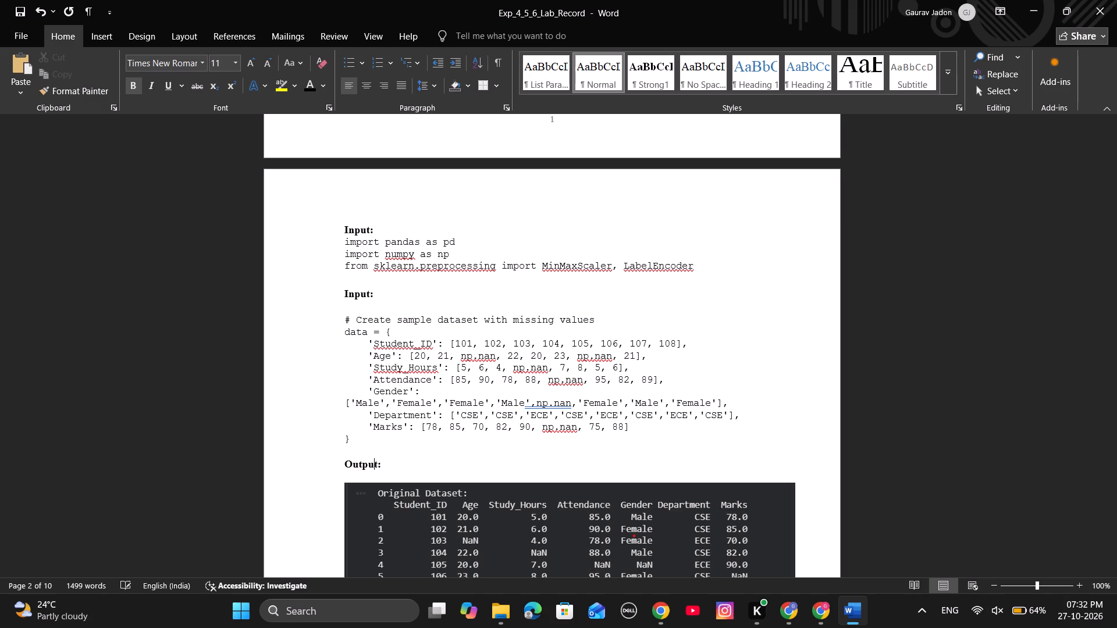
# Paste the "Input:" label below the Original Dataset screenshot, above "df = pd.DataFrame(data)", and remove the surplus blank line before the code.
pyautogui.scroll(-1, 490, 455)
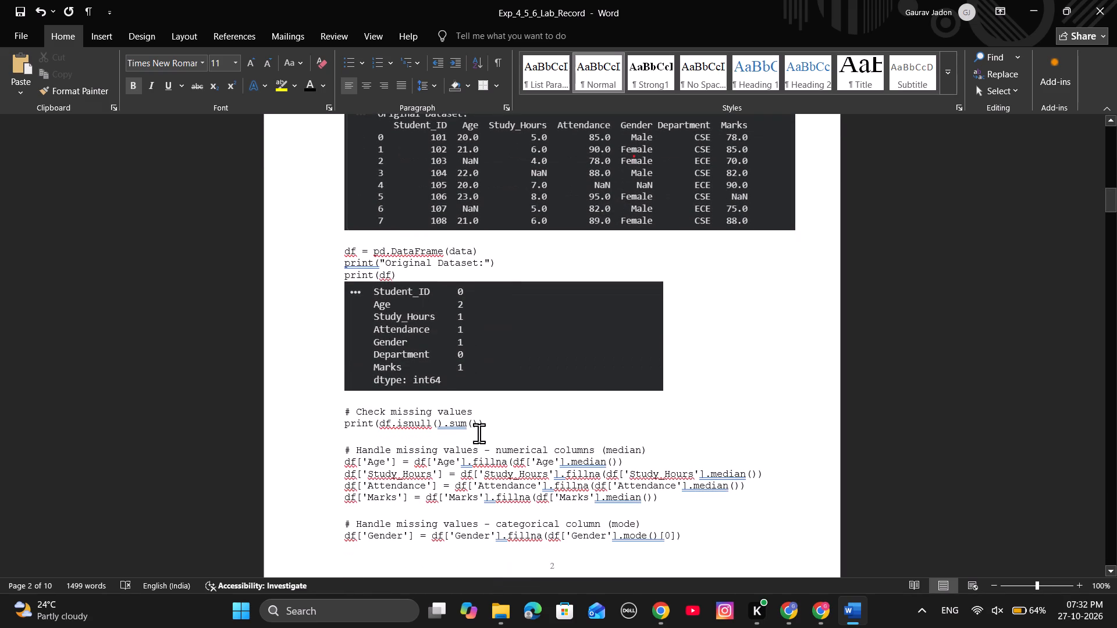
pyautogui.click(799, 224)
pyautogui.press('Return')
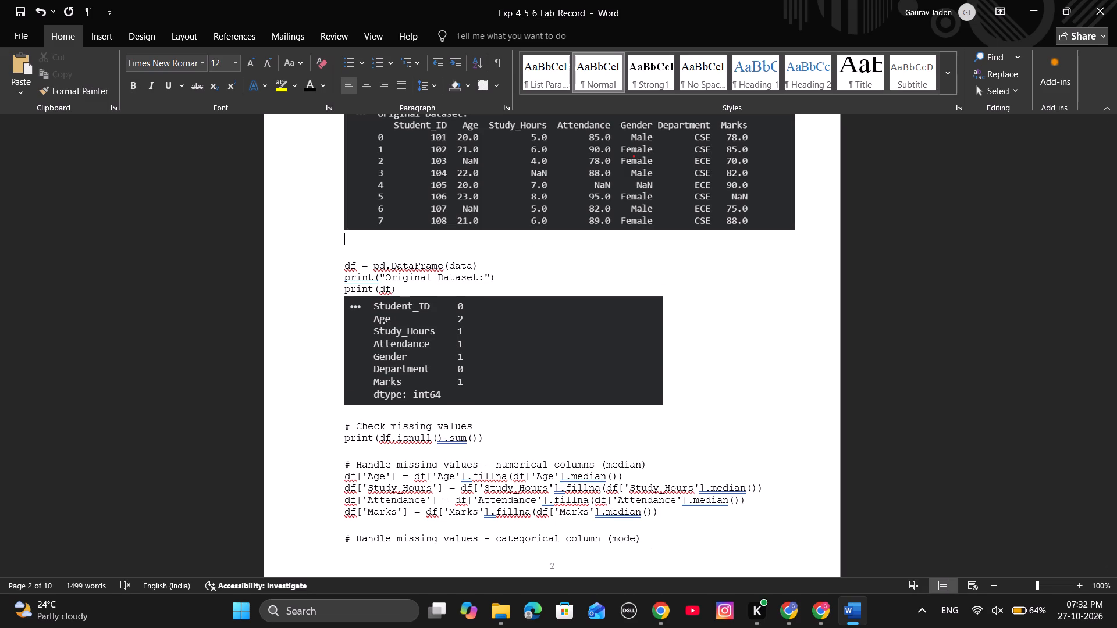
pyautogui.press('Return')
pyautogui.hotkey('ctrl', 'v')
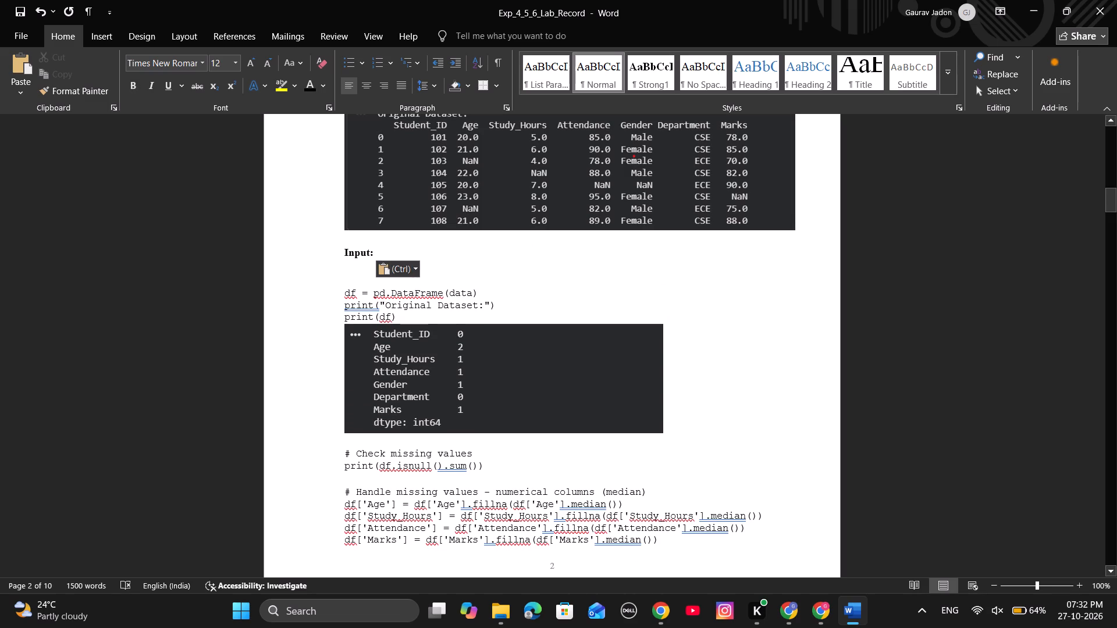
pyautogui.click(345, 296)
pyautogui.press('=')
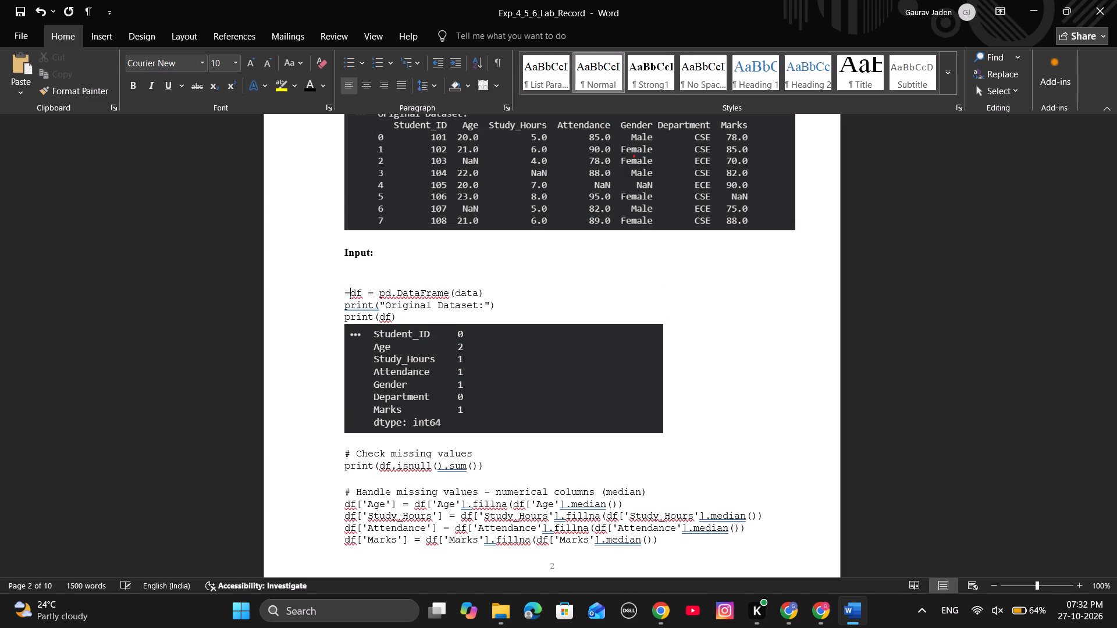
pyautogui.press('BackSpace')
pyautogui.press('BackSpace')
pyautogui.press('BackSpace')
pyautogui.press('BackSpace')
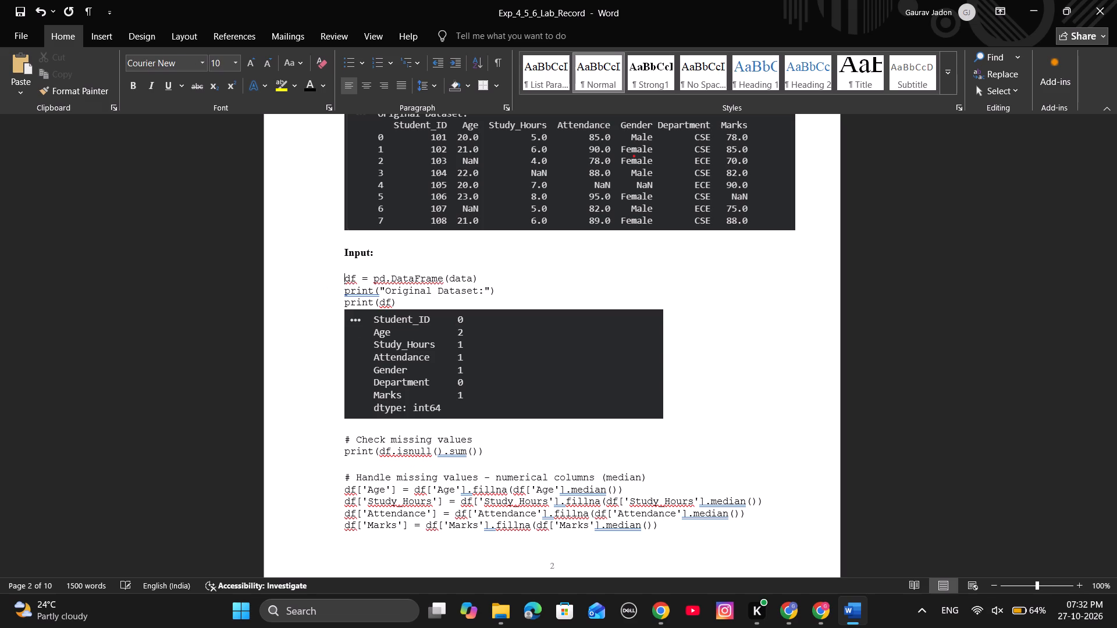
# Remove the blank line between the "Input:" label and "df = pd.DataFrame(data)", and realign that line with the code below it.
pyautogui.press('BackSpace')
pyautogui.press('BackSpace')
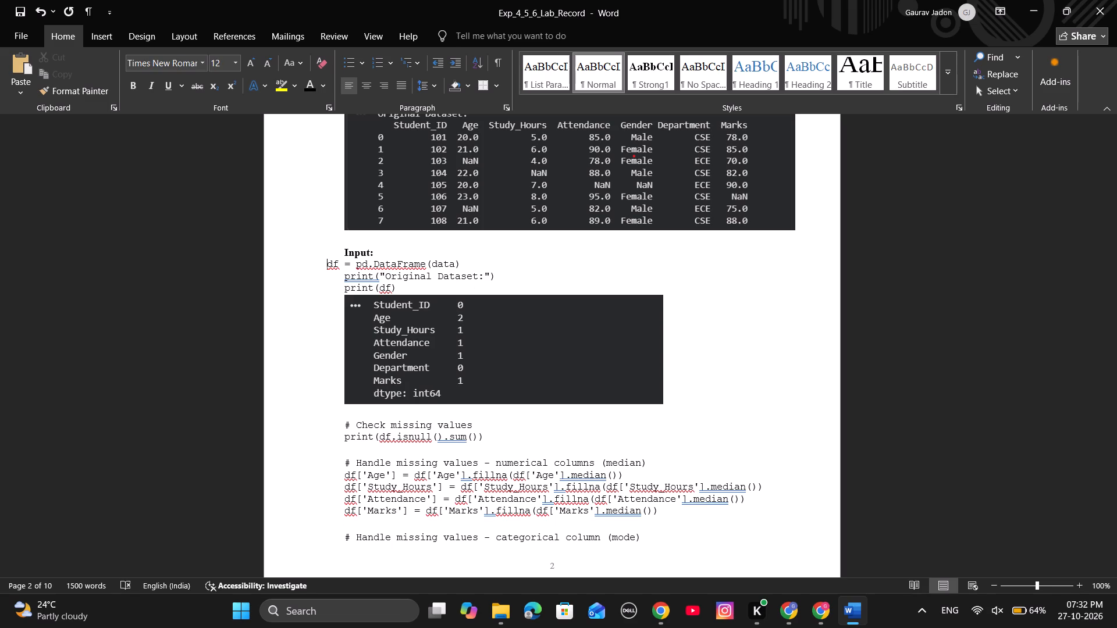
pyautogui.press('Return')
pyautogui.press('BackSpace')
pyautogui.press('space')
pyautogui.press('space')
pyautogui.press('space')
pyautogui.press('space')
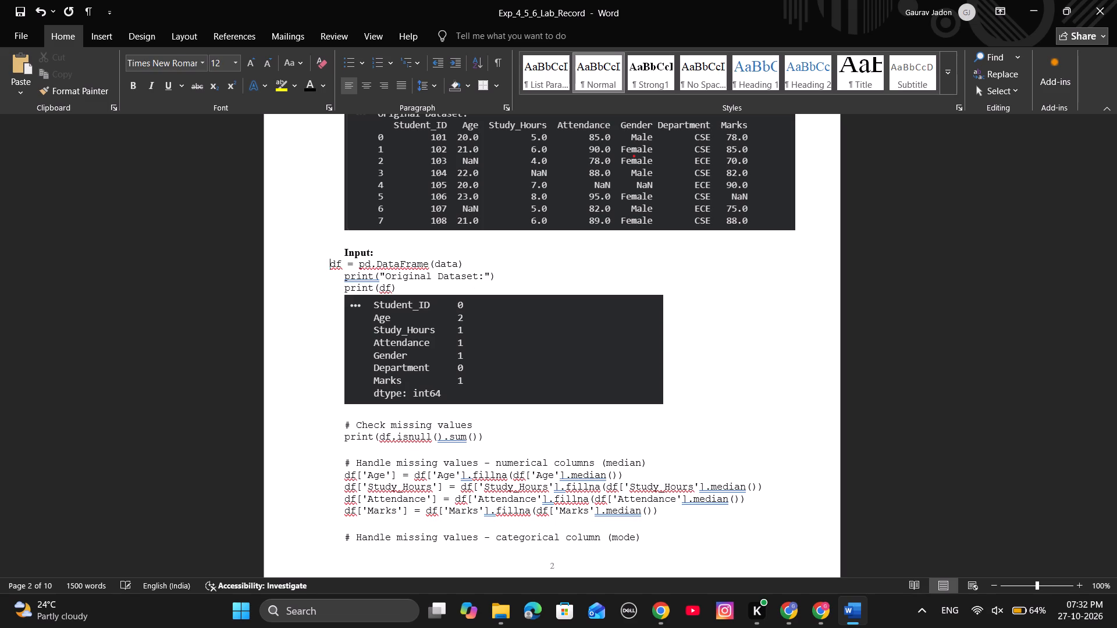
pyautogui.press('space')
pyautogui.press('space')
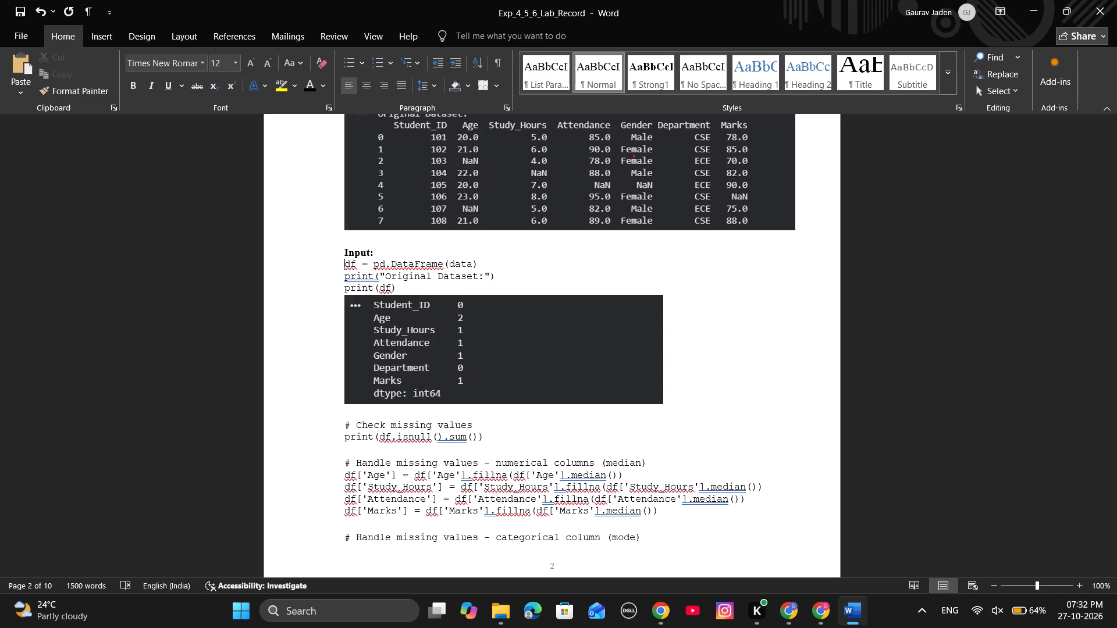
# Add an "Output:" label from a pasted "Input:" between "print(df)" and the missing-value counts screenshot, and restore the blank line above "df = pd.DataFrame(data)".
pyautogui.click(413, 284)
pyautogui.press('Return')
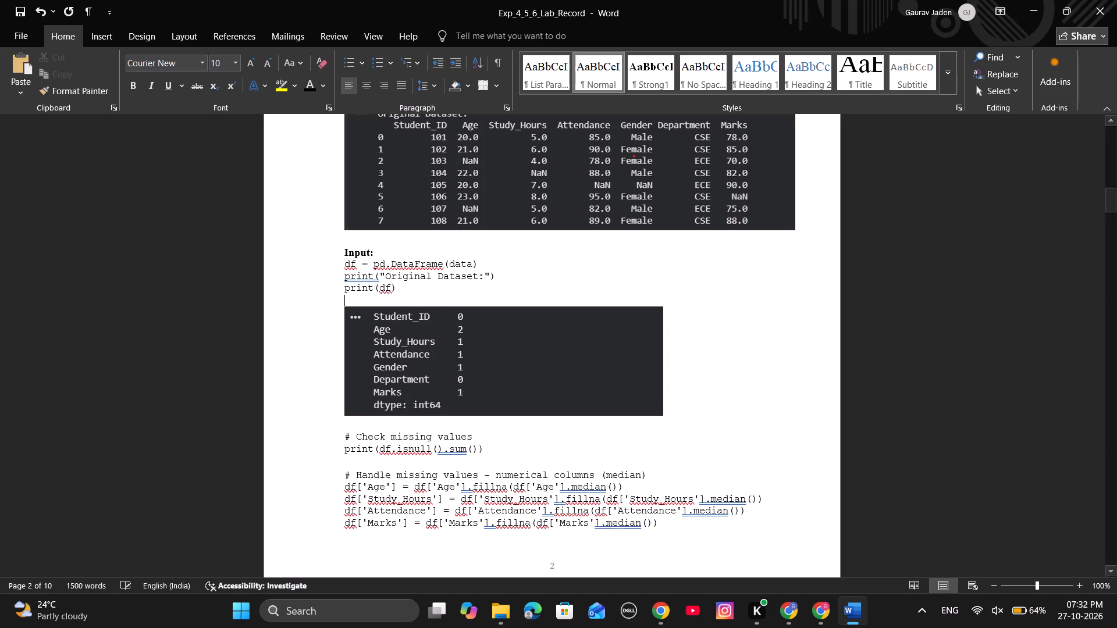
pyautogui.press('Return')
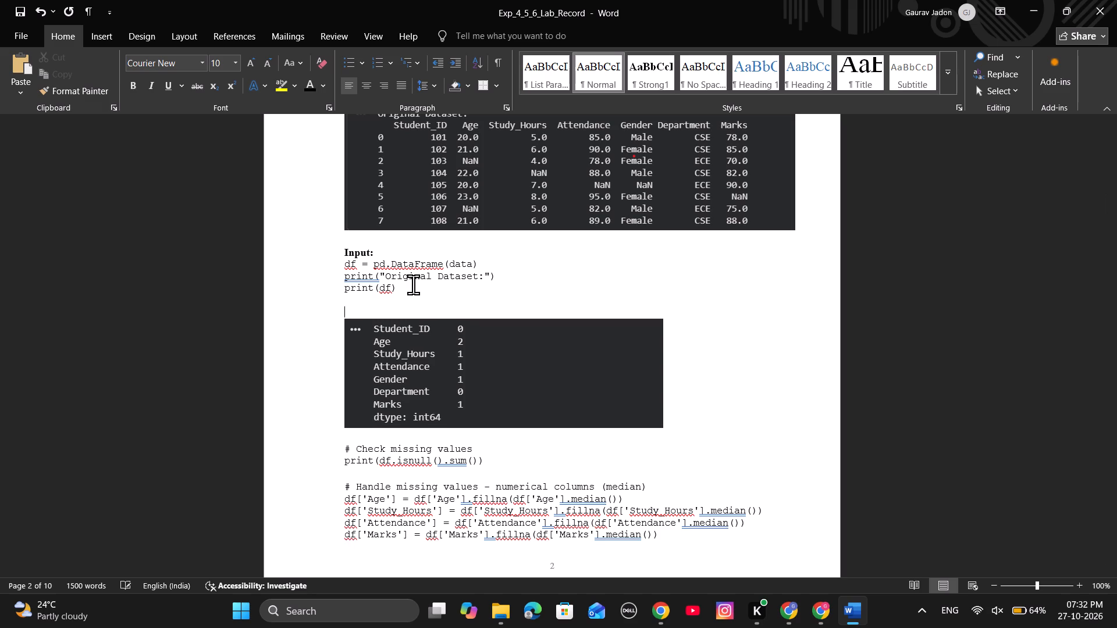
pyautogui.hotkey('ctrl', 'v')
pyautogui.click(368, 311)
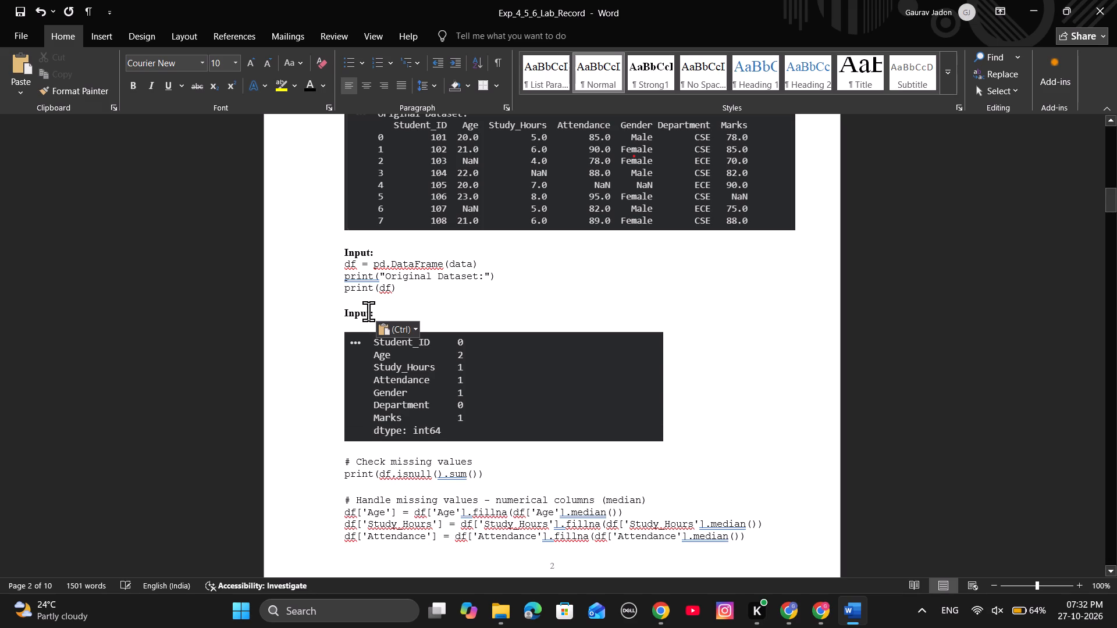
pyautogui.click(381, 252)
pyautogui.press('Return')
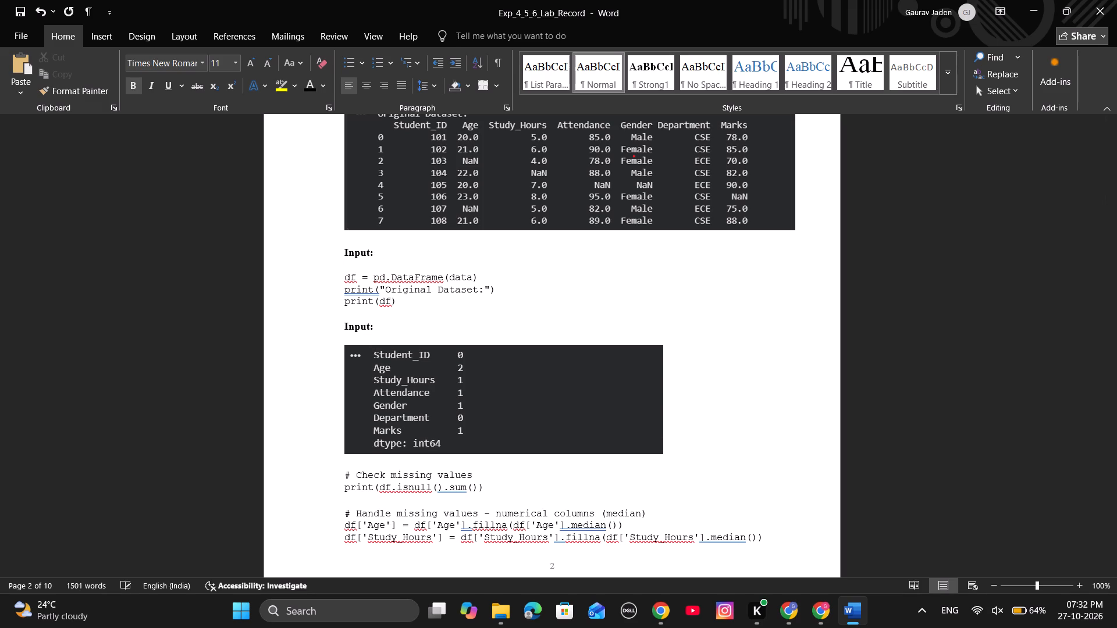
pyautogui.click(368, 327)
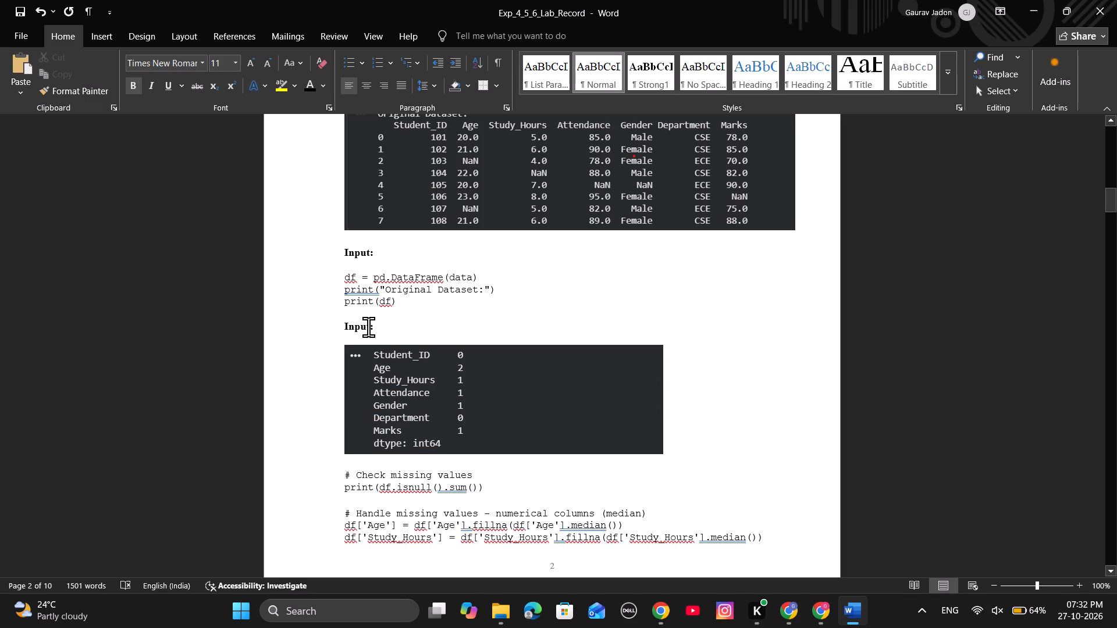
pyautogui.click(360, 331)
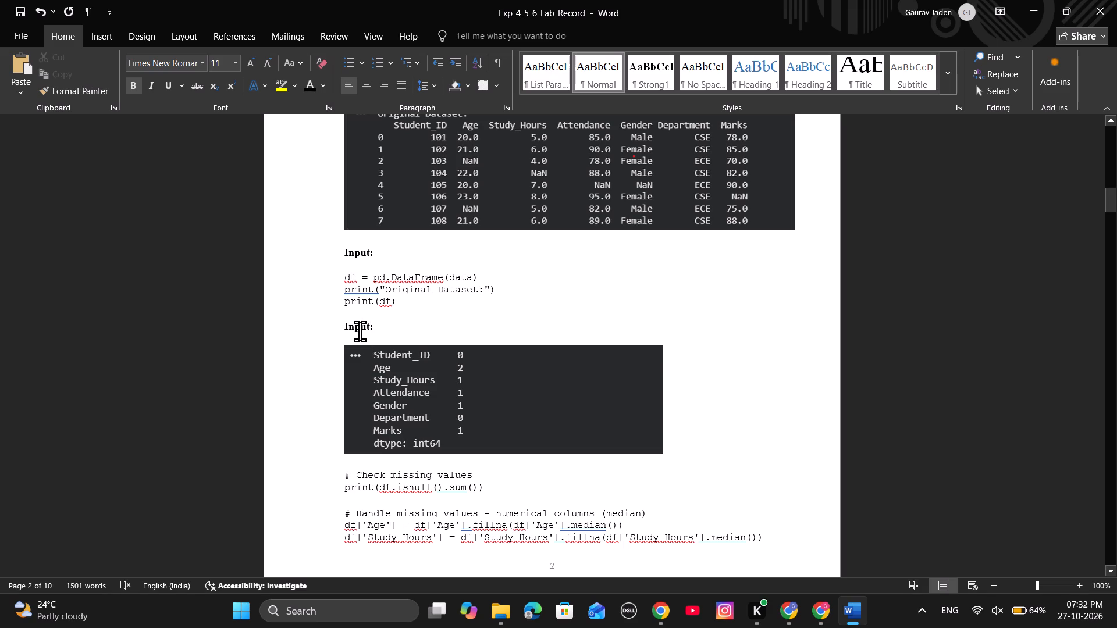
pyautogui.click(356, 329)
pyautogui.press('BackSpace')
pyautogui.press('BackSpace')
pyautogui.hotkey('shift', 'o')
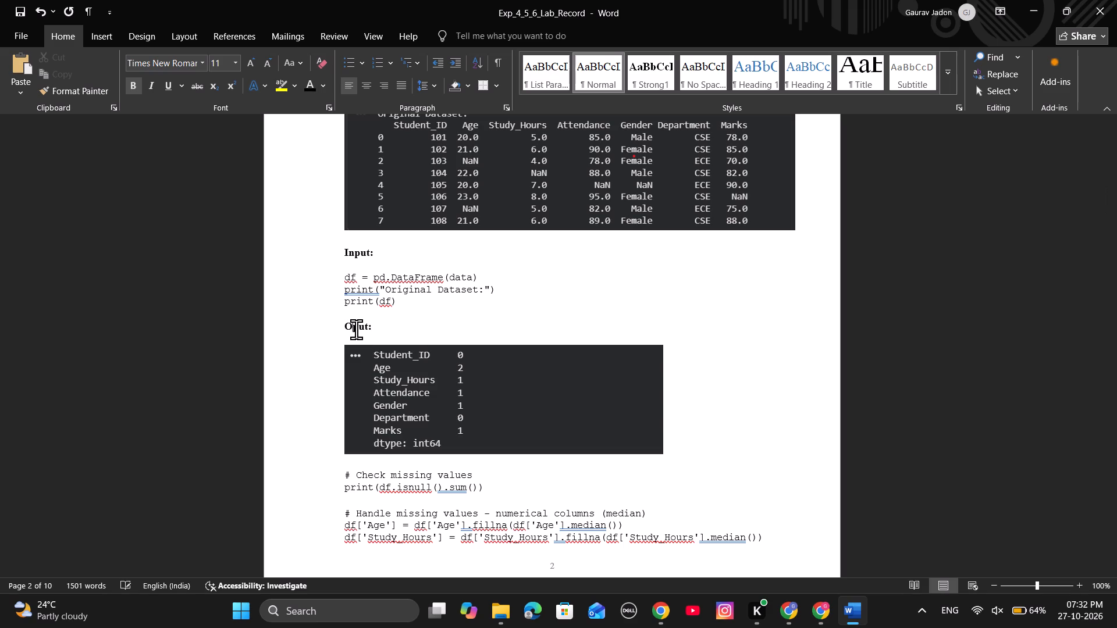
pyautogui.write('ut')
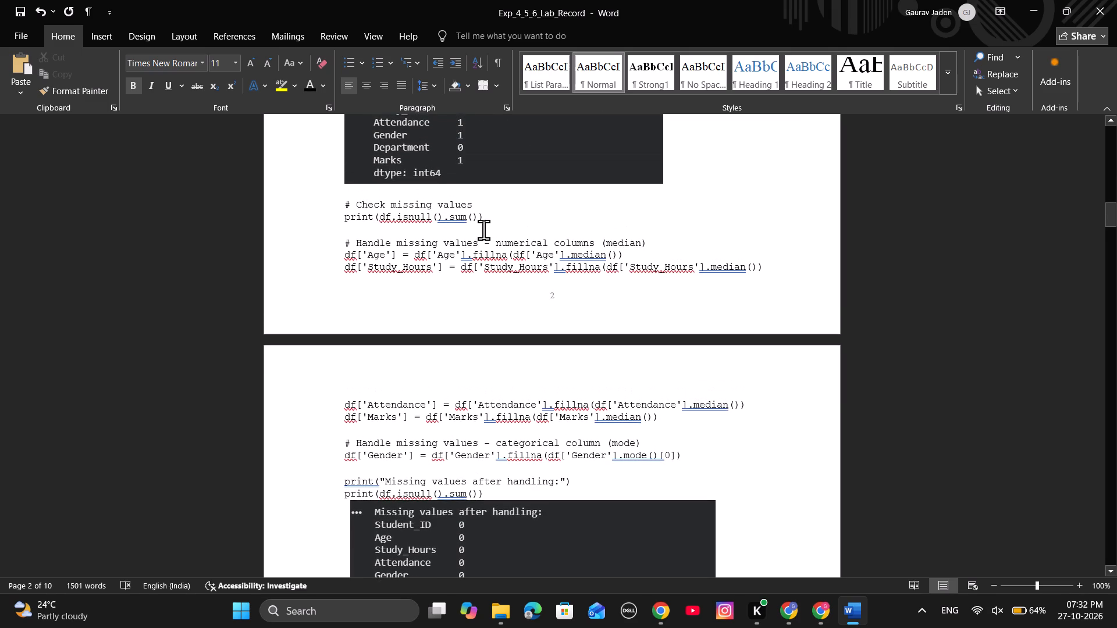
# Replace the two-line "# Check missing values" code with the copied "Input:" label, above "# Handle missing values – numerical columns (median)".
pyautogui.click(489, 200)
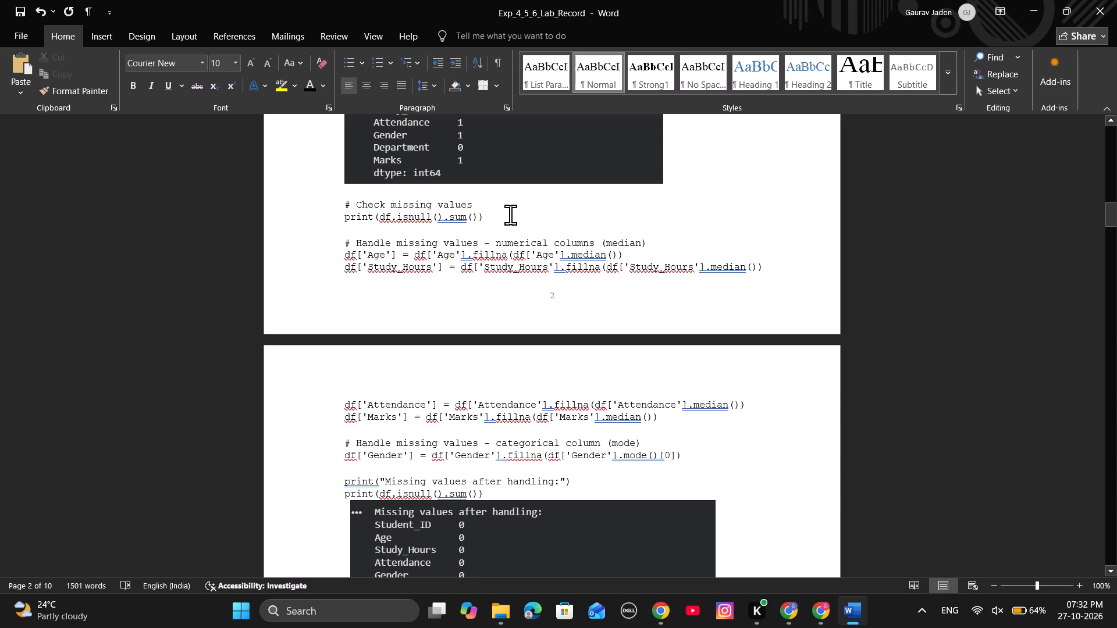
pyautogui.moveTo(508, 217); pyautogui.dragTo(386, 216)
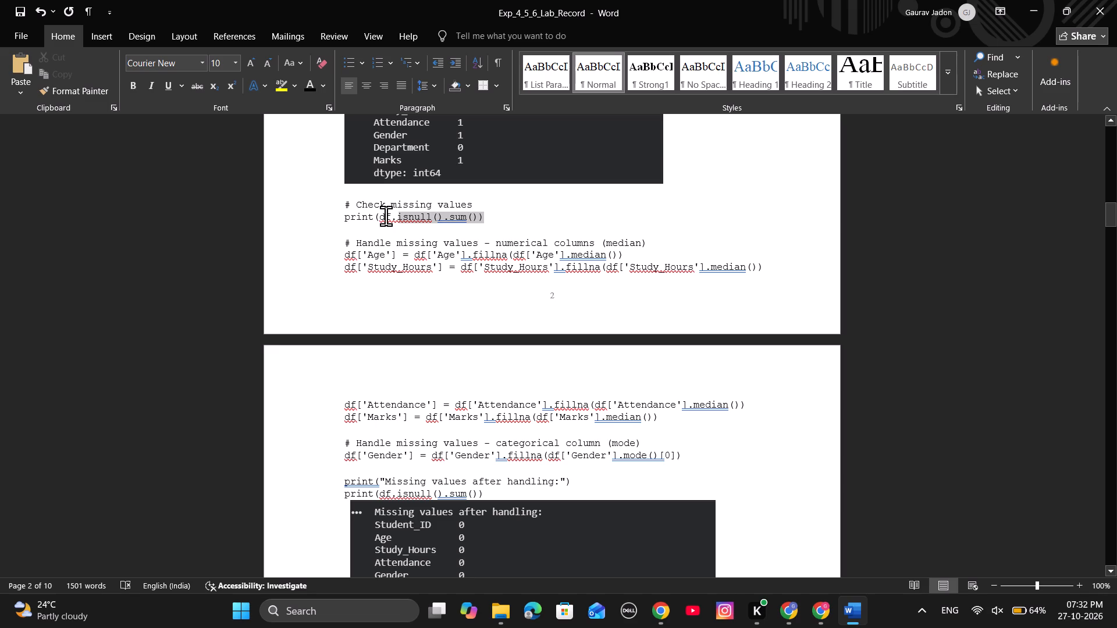
pyautogui.moveTo(386, 216); pyautogui.dragTo(342, 208)
pyautogui.press('BackSpace')
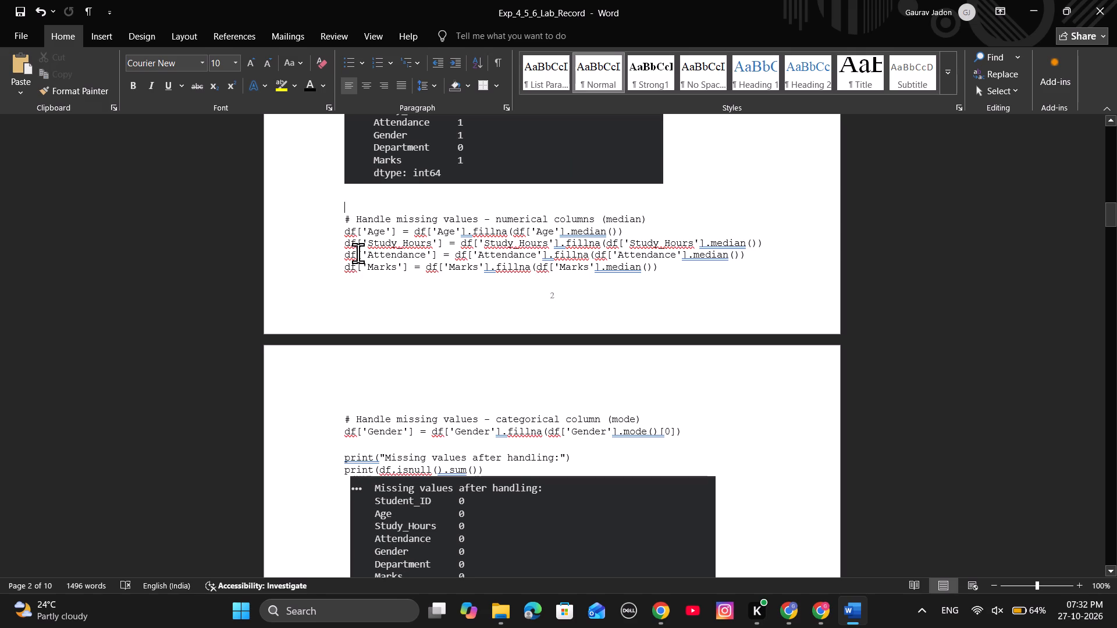
pyautogui.hotkey('ctrl', 'v')
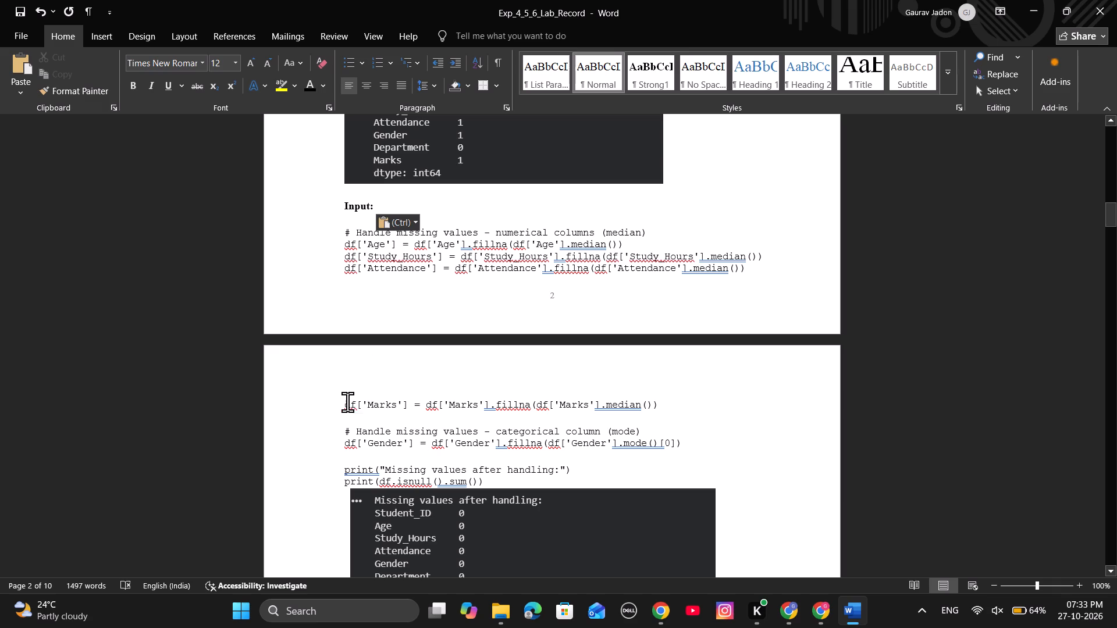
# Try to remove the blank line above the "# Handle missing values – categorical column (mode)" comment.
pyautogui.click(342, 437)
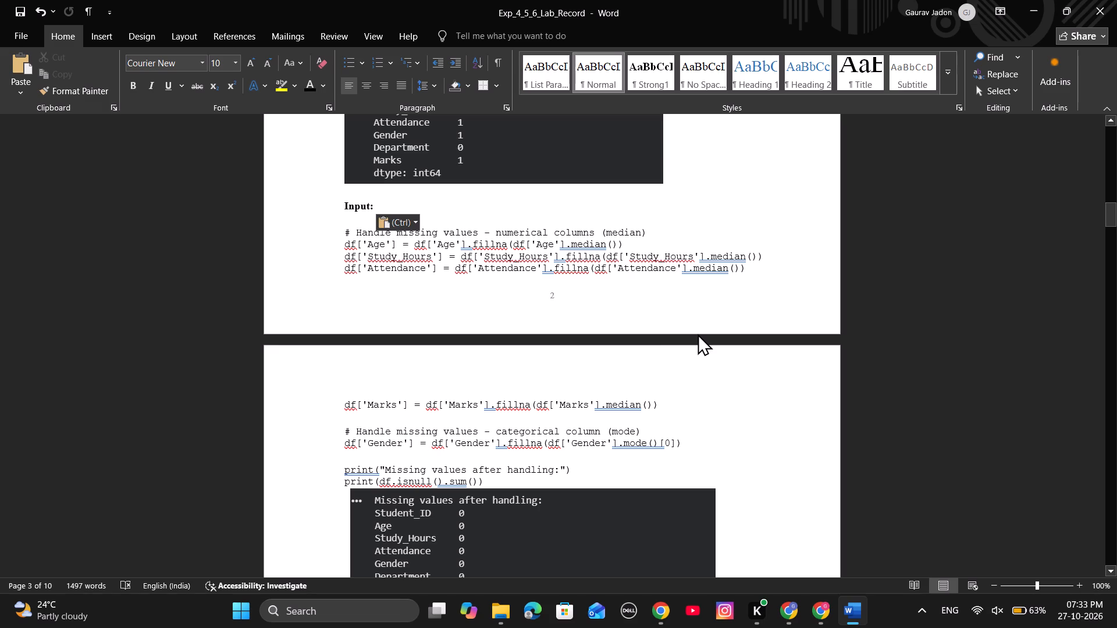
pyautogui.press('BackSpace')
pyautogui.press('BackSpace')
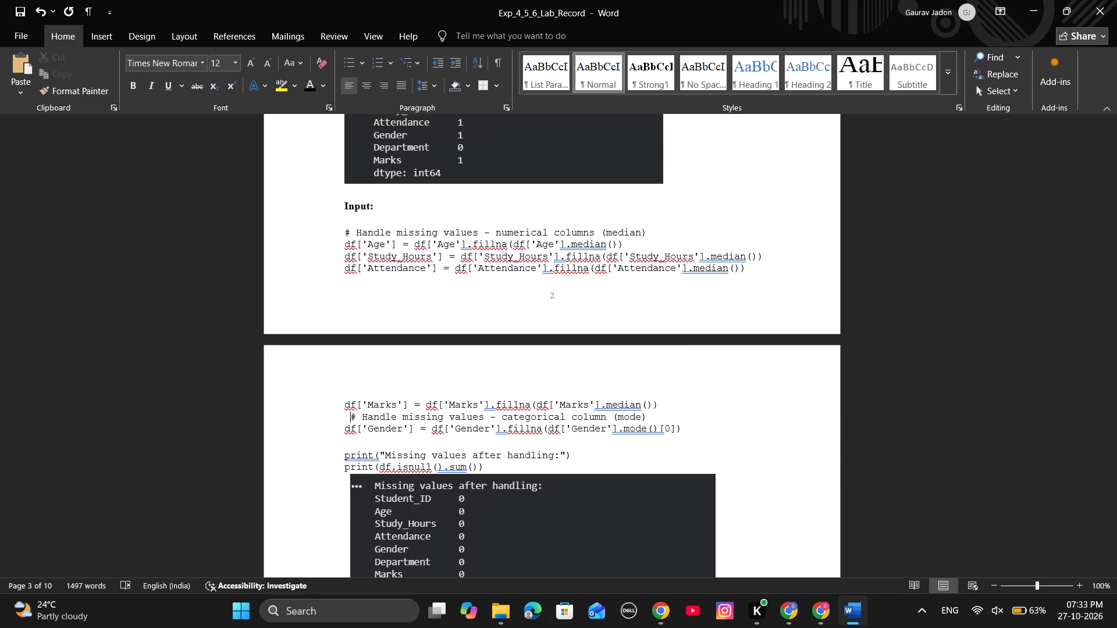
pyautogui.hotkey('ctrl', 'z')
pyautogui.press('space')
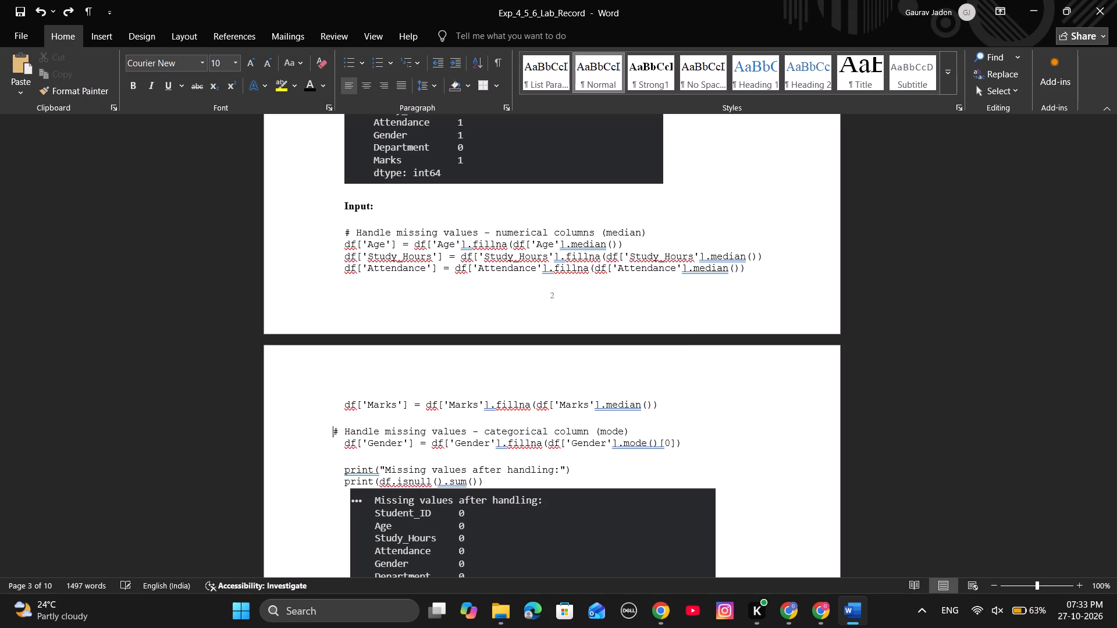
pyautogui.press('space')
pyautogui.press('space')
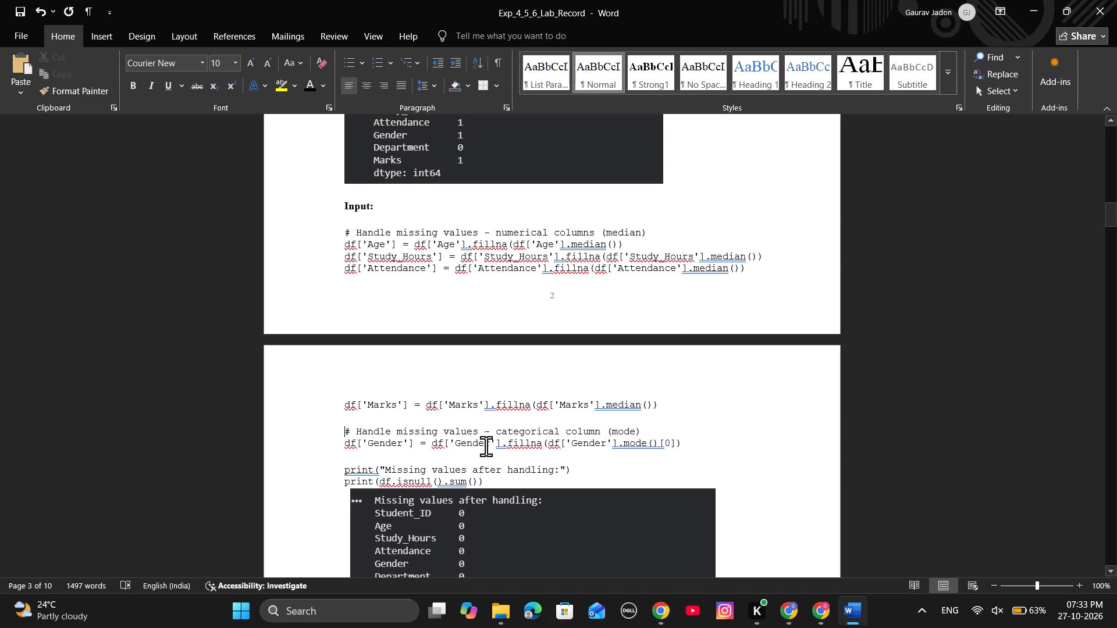
# Remove the blank line between the df['Gender'] line and print("Missing values after handling:").
pyautogui.click(340, 472)
pyautogui.press('BackSpace')
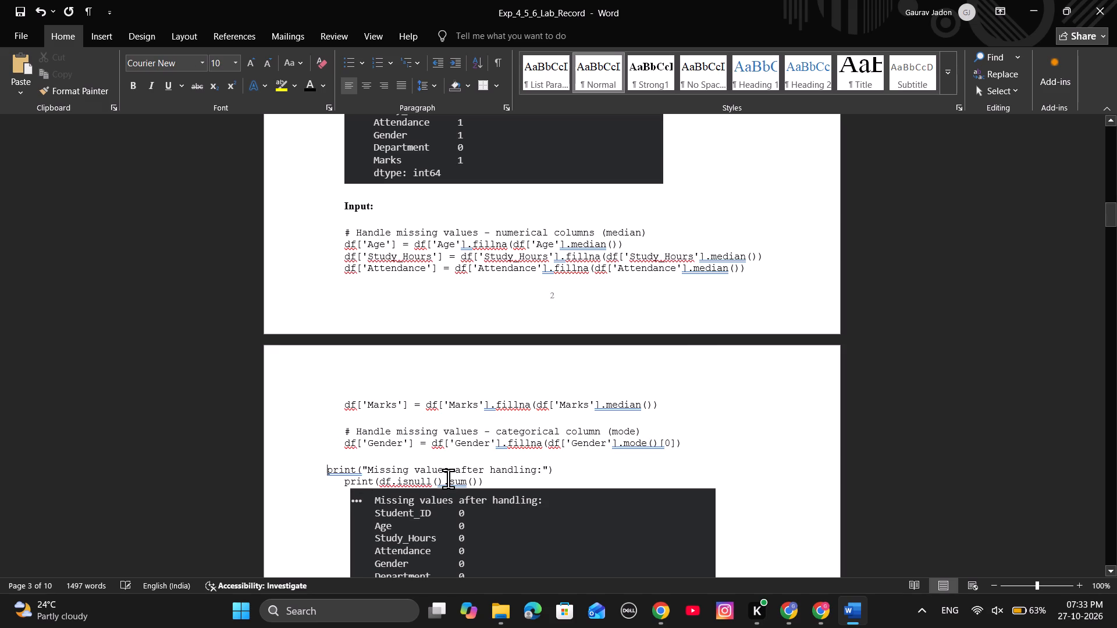
pyautogui.press('BackSpace')
pyautogui.press('BackSpace')
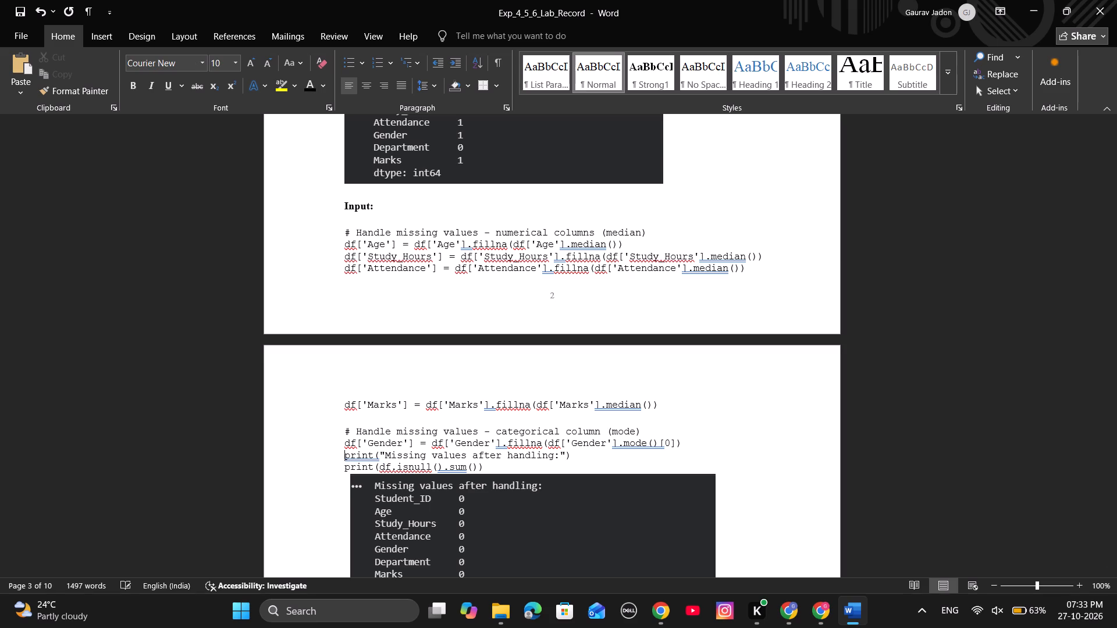
# Paste the label between "print(df.isnull().sum())" and the "Missing values after handling" screenshot, with a blank line above it, and reword it as "Output:".
pyautogui.click(489, 466)
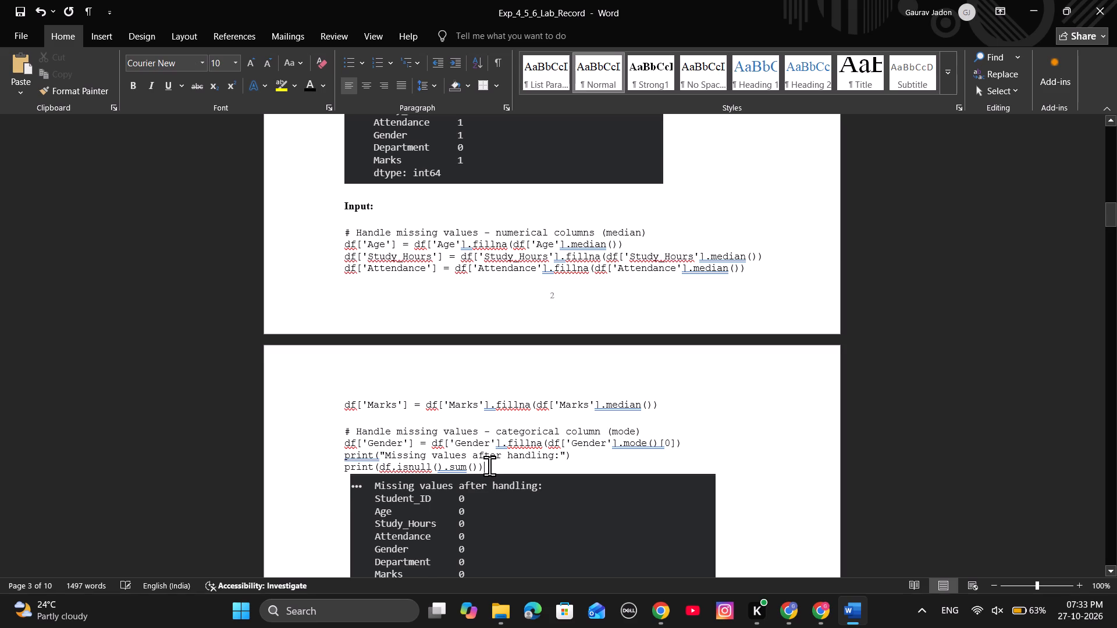
pyautogui.press('Return')
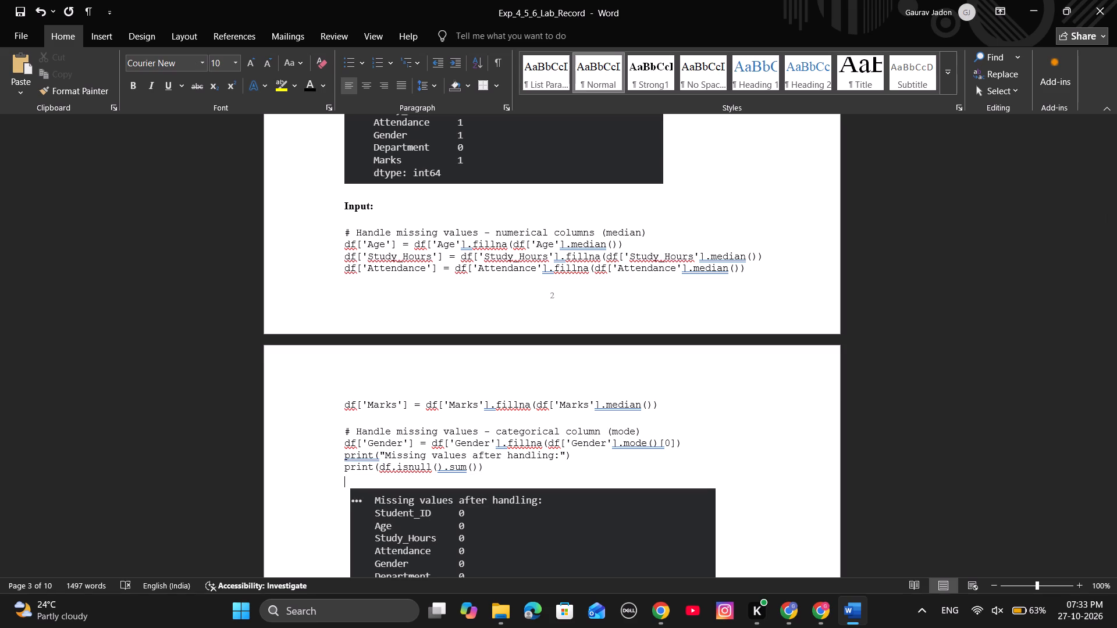
pyautogui.press('Return')
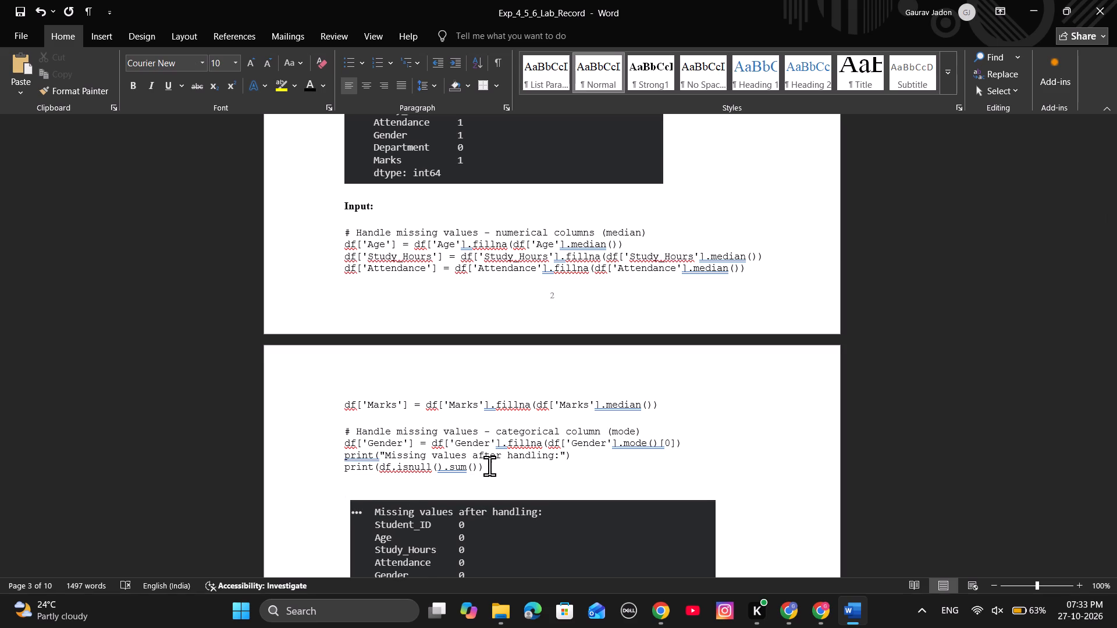
pyautogui.hotkey('ctrl', 'v')
pyautogui.press('Up')
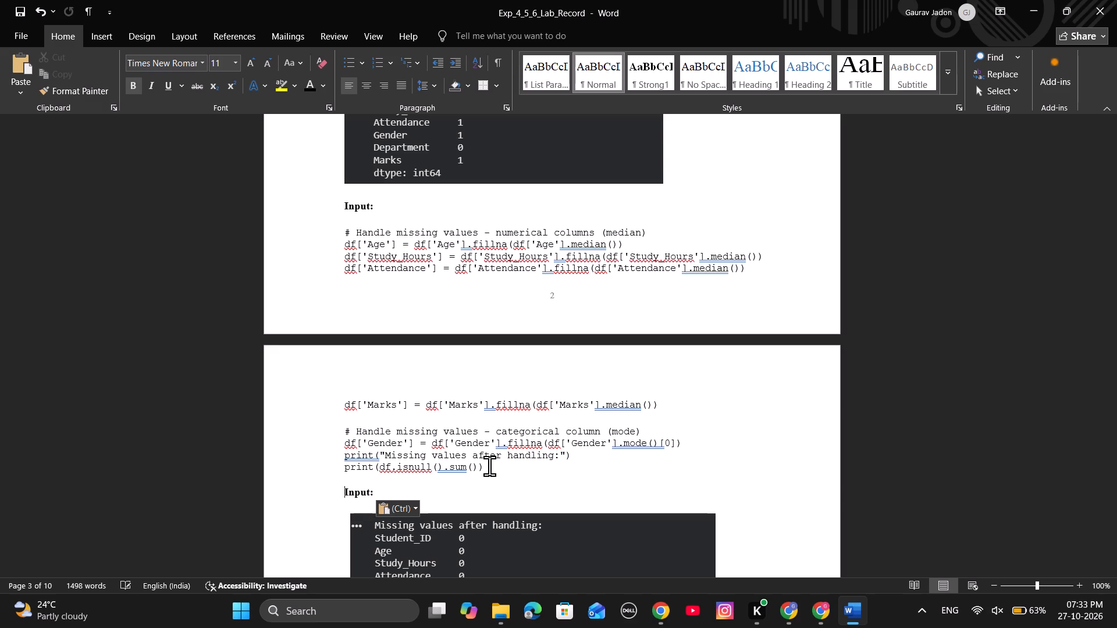
pyautogui.press('Right')
pyautogui.press('Right')
pyautogui.press('BackSpace')
pyautogui.press('BackSpace')
pyautogui.hotkey('shift', 'o')
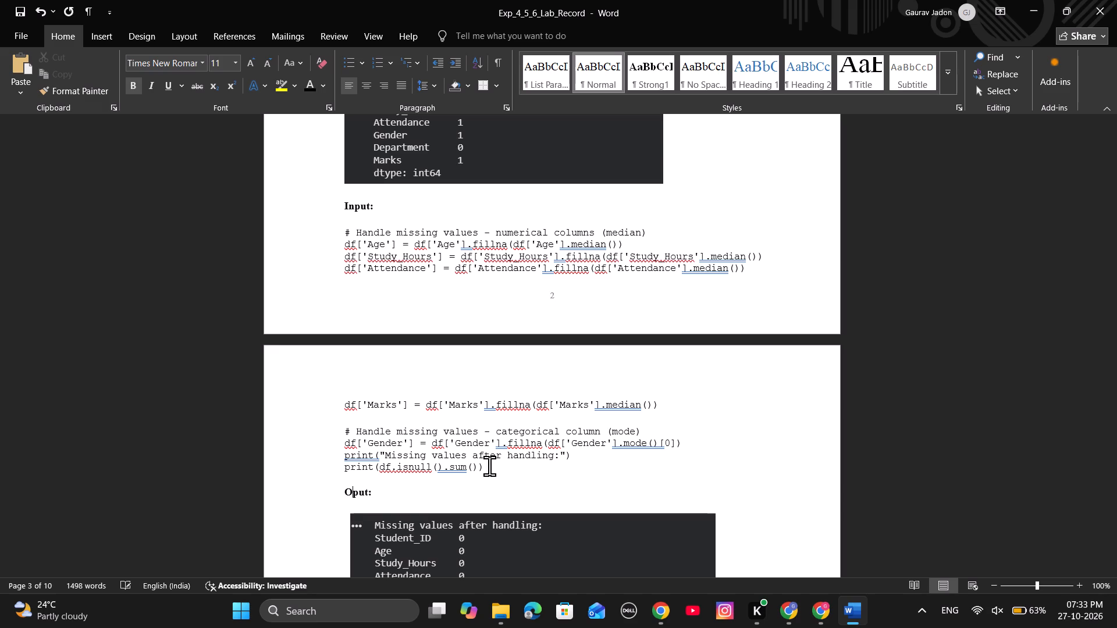
pyautogui.write('ut')
# Paste the "Input:" label below the "Missing values after handling" screenshot, above the "# Normalization (Min-Max Scaling)" code, with a blank line before it.
pyautogui.scroll(-1, 495, 476)
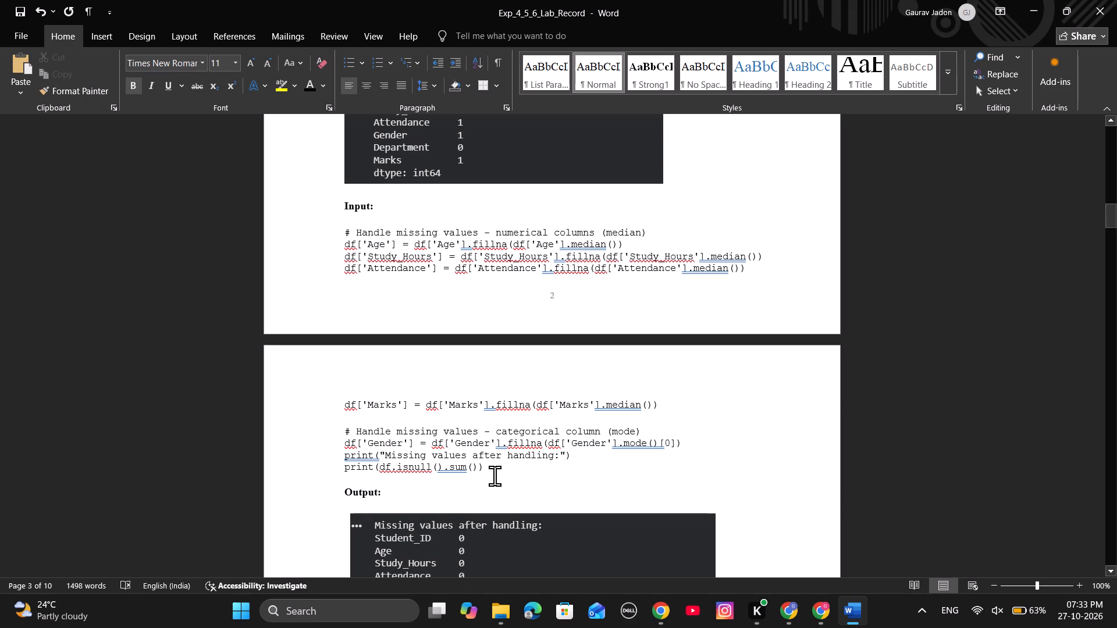
pyautogui.scroll(-2, 495, 476)
pyautogui.click(744, 259)
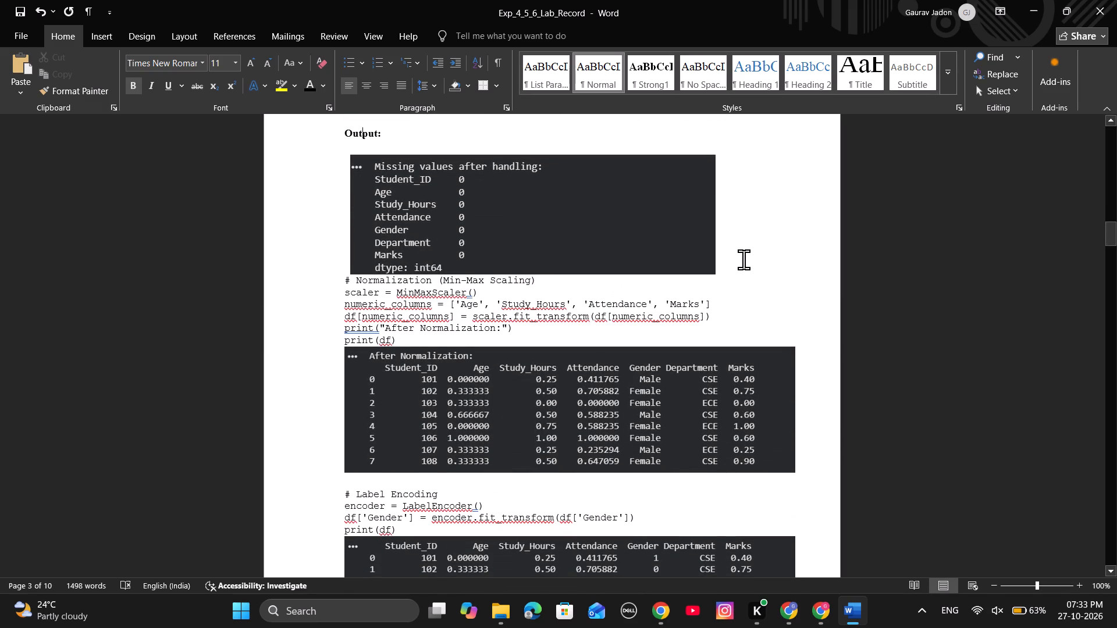
pyautogui.press('Return')
pyautogui.press('Return')
pyautogui.hotkey('ctrl', 'v')
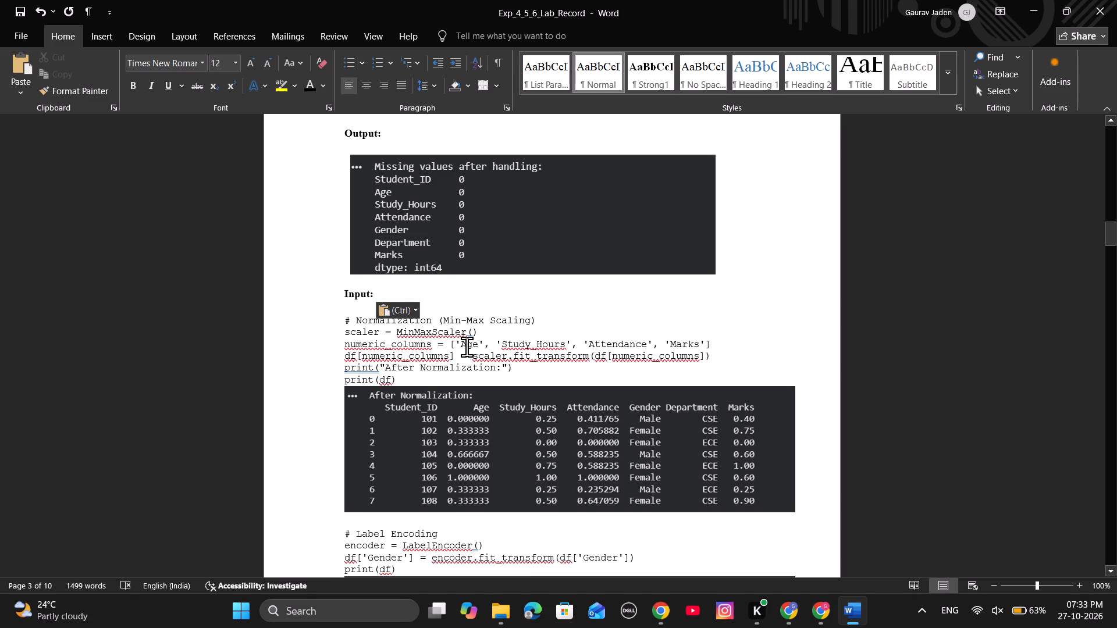
# Paste the label between the normalization code and the "After Normalization" screenshot, with a blank line above it, and reword it as "Output:".
pyautogui.click(546, 378)
pyautogui.press('Return')
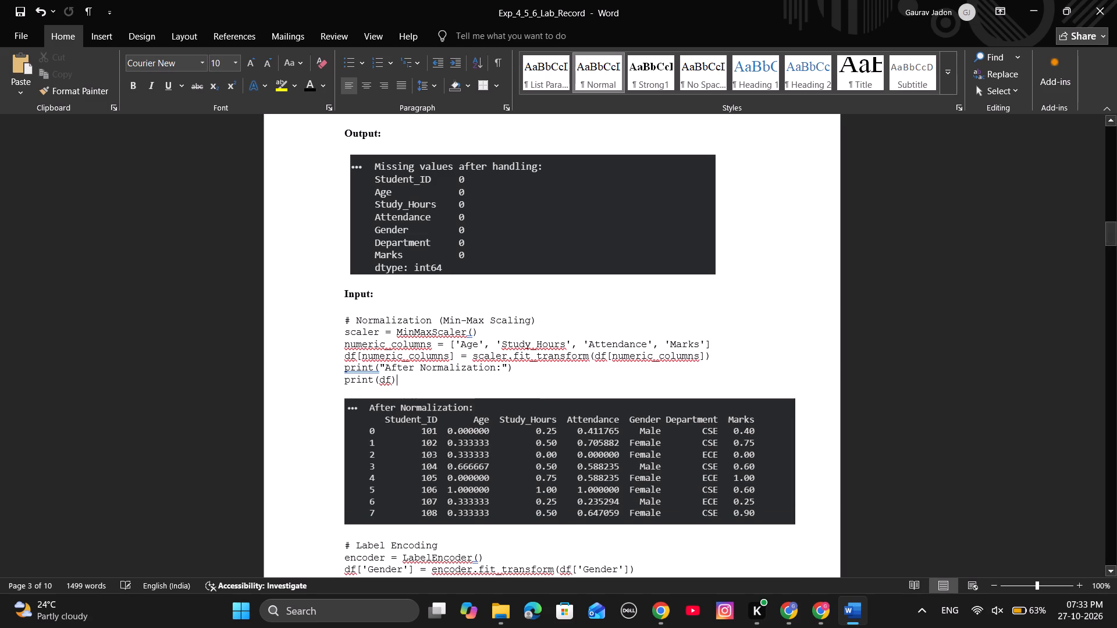
pyautogui.press('Return')
pyautogui.hotkey('ctrl', 'v')
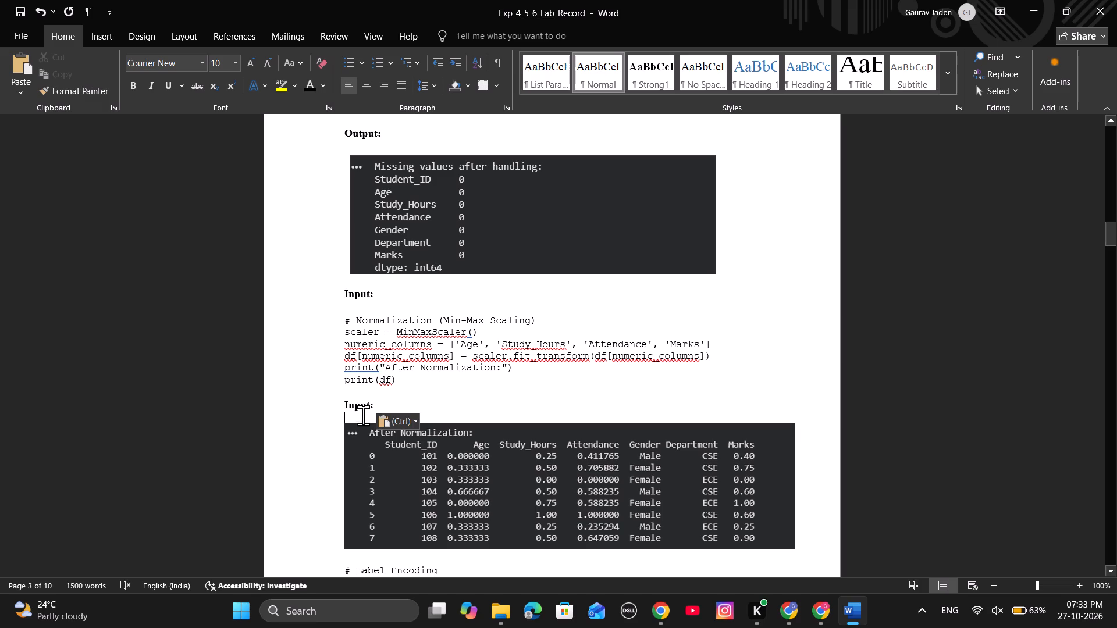
pyautogui.click(371, 405)
pyautogui.press('BackSpace')
pyautogui.press('BackSpace')
pyautogui.press('BackSpace')
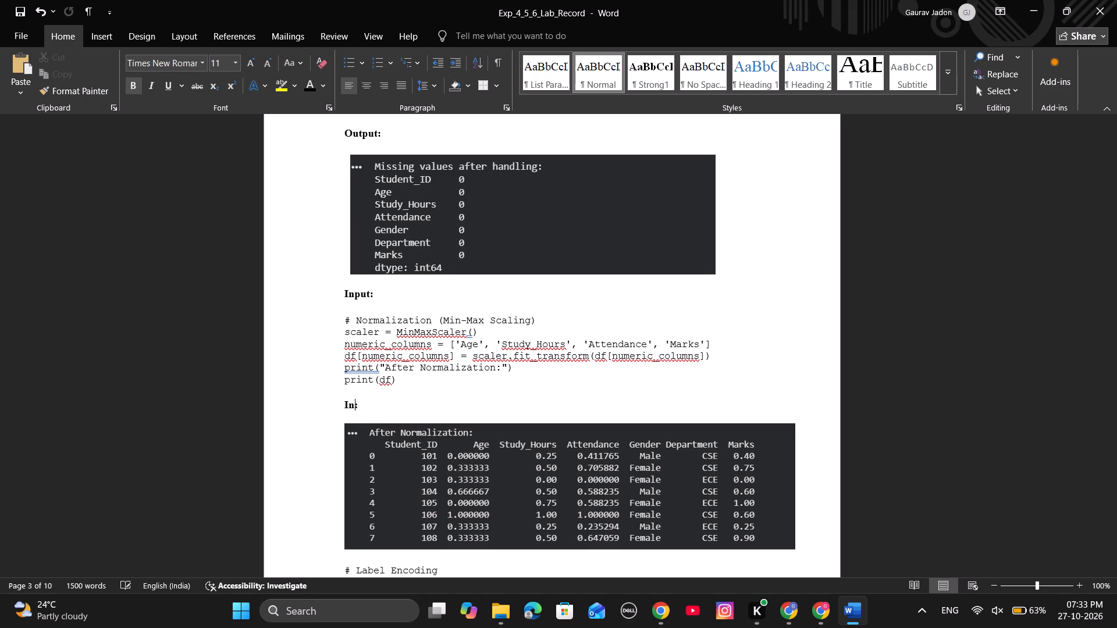
pyautogui.press('BackSpace')
pyautogui.press('BackSpace')
pyautogui.hotkey('shift', 'o')
pyautogui.write('utput')
# Paste the "Input:" label below the "After Normalization" screenshot, directly above the "# Label Encoding" code.
pyautogui.scroll(-1, 413, 436)
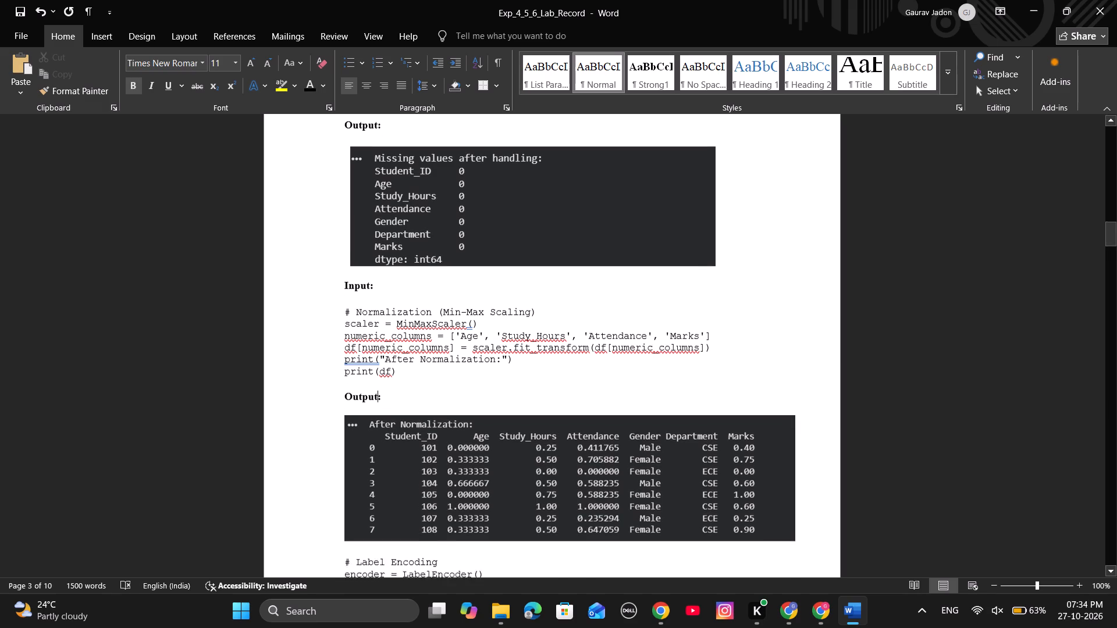
pyautogui.scroll(-1, 413, 436)
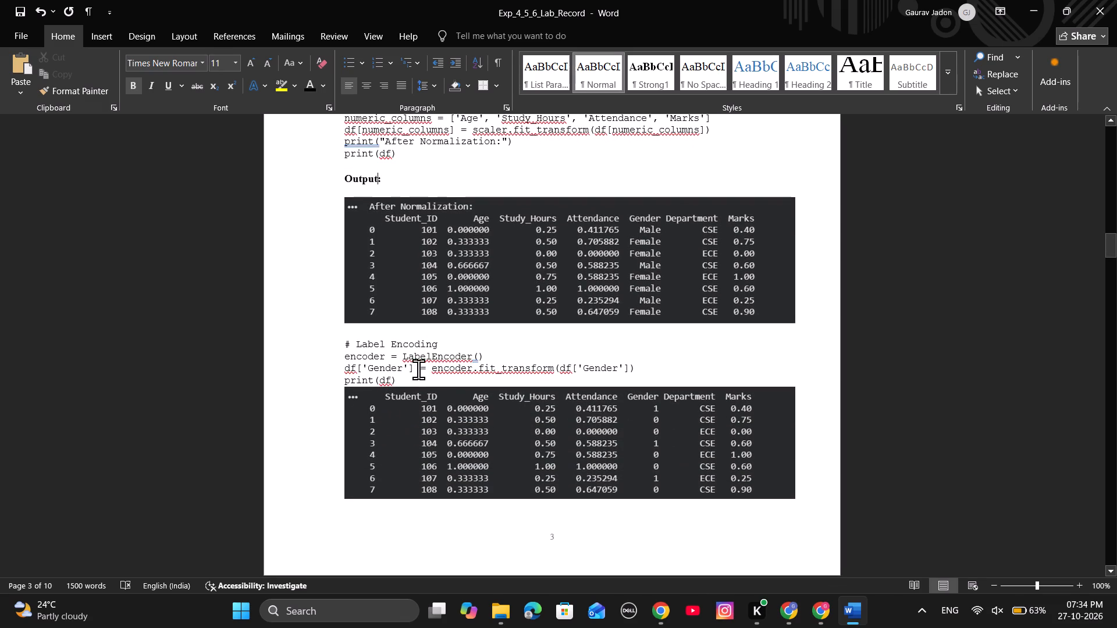
pyautogui.click(346, 339)
pyautogui.hotkey('ctrl', 'v')
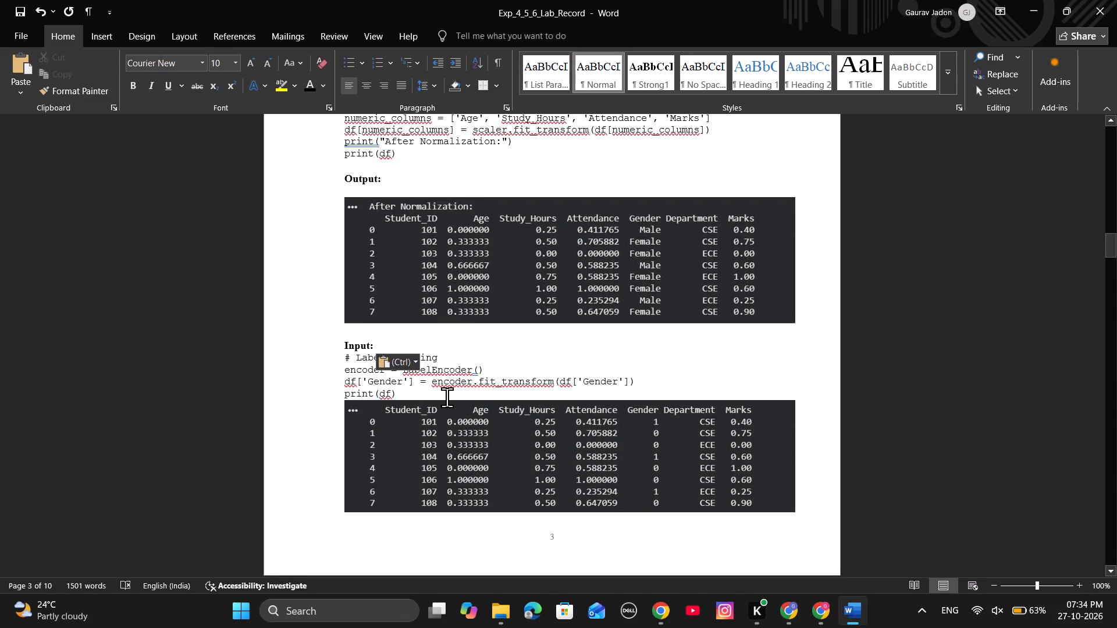
# Paste the label after the label-encoding code's print(df), with a blank line above it, and reword it as "Output:".
pyautogui.click(447, 397)
pyautogui.press('Return')
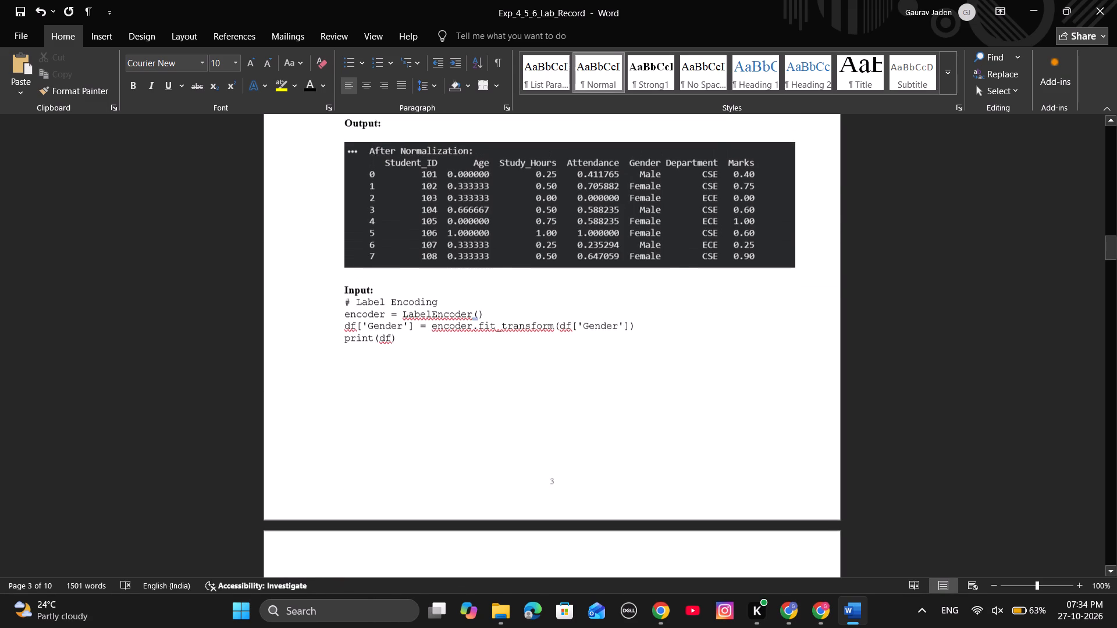
pyautogui.press('Return')
pyautogui.hotkey('ctrl', 'v')
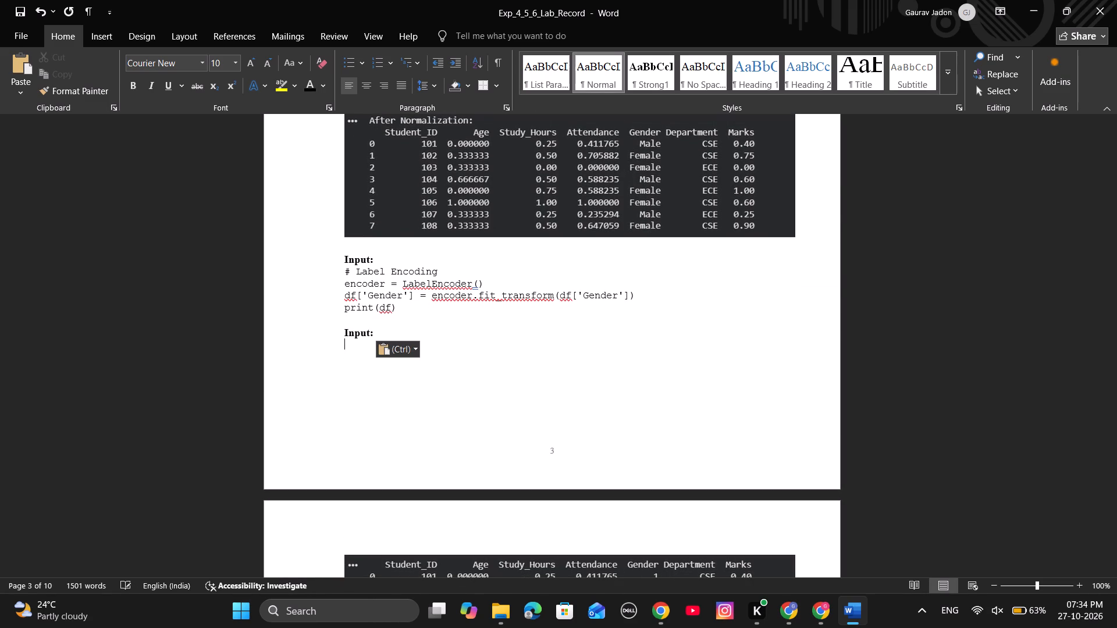
pyautogui.click(355, 330)
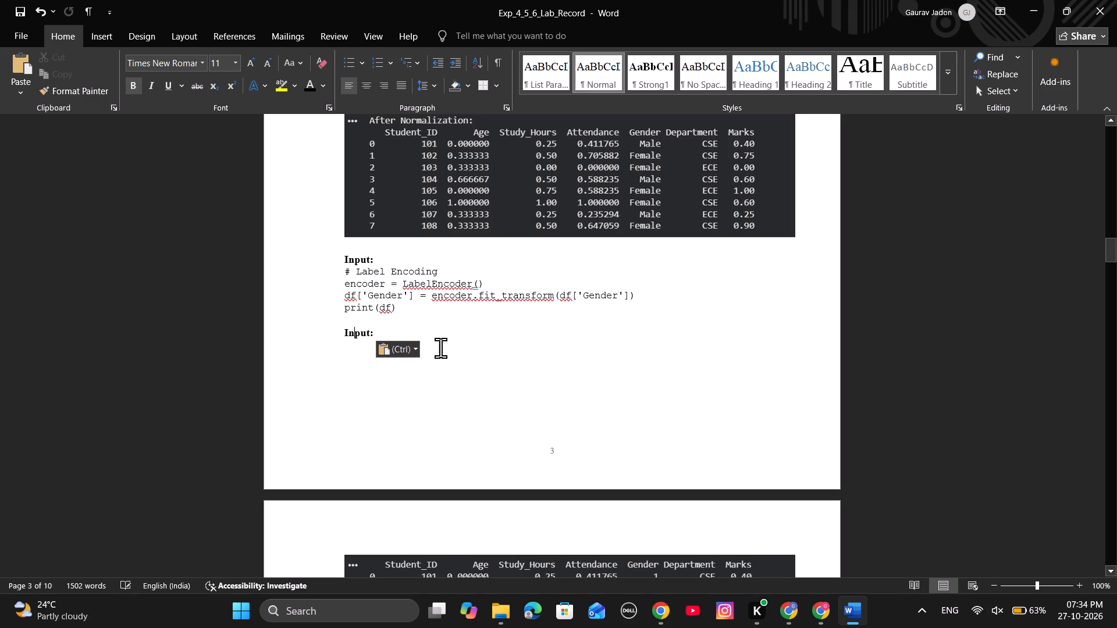
pyautogui.press('BackSpace')
pyautogui.press('BackSpace')
pyautogui.hotkey('shift', 'o')
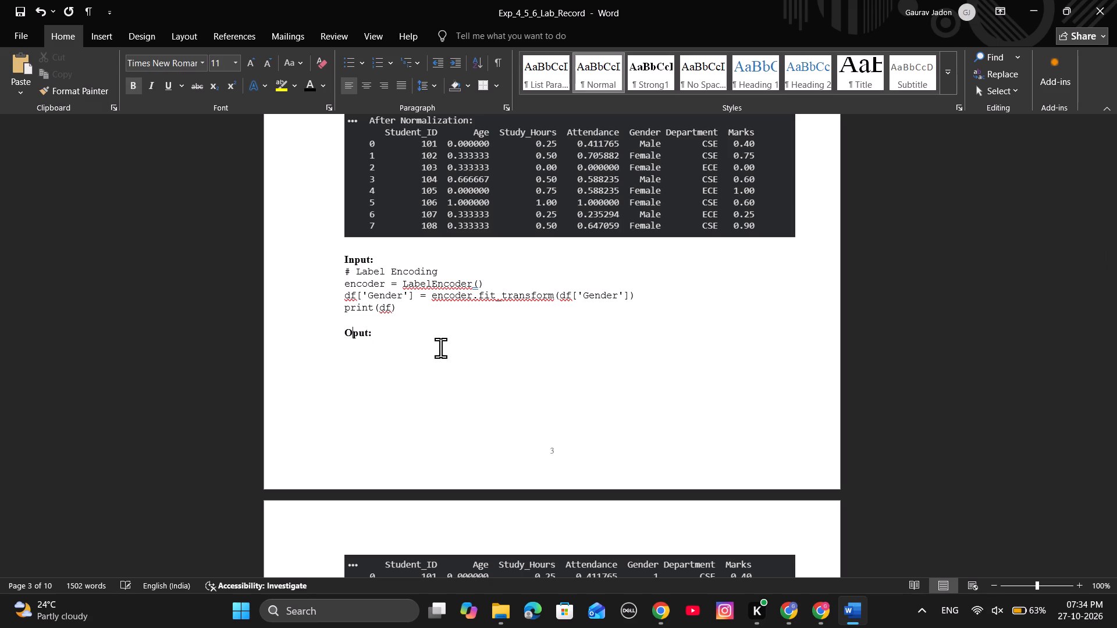
pyautogui.write('ut')
# Paste the "Input:" label below the label-encoding output screenshot, above the "# One-Hot Encoding" code.
pyautogui.scroll(-1, 440, 348)
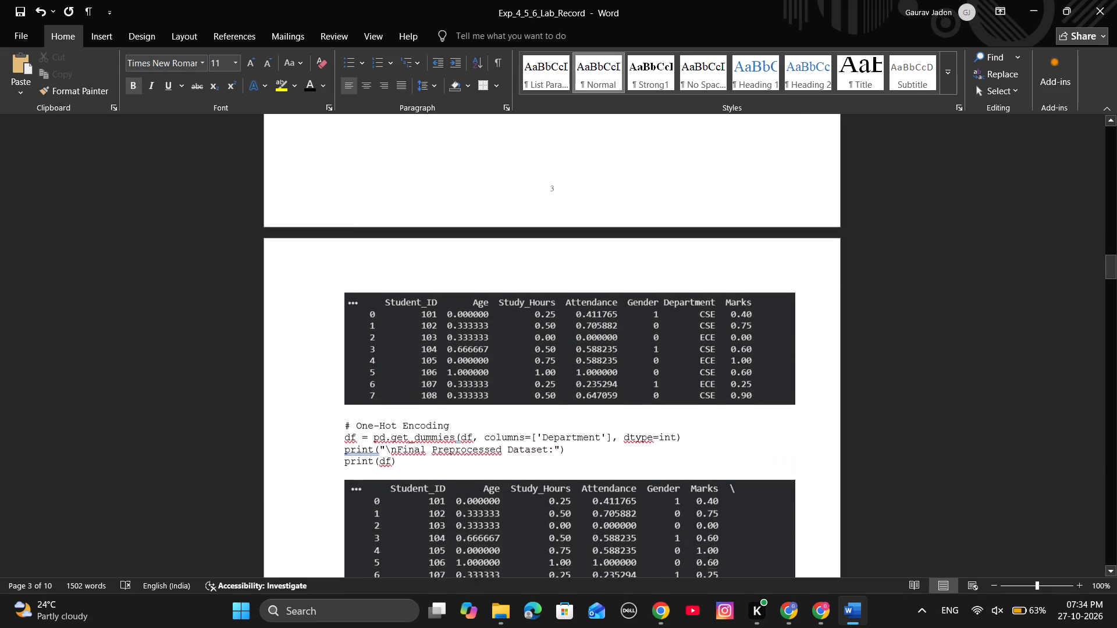
pyautogui.scroll(-1, 440, 348)
pyautogui.click(465, 324)
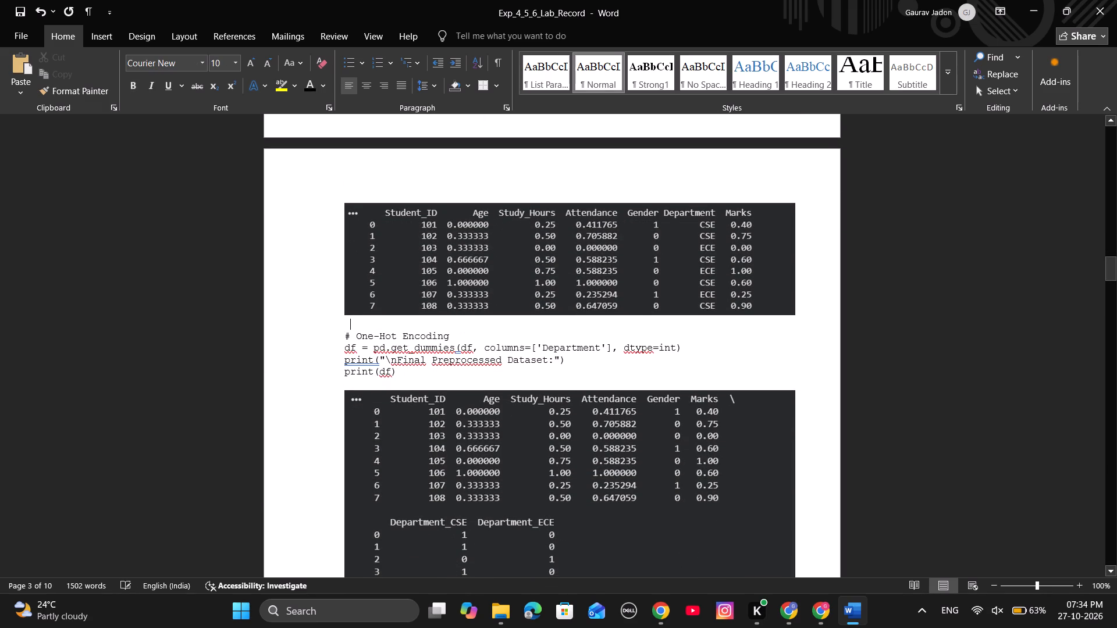
pyautogui.press('Return')
pyautogui.hotkey('shift', 'i')
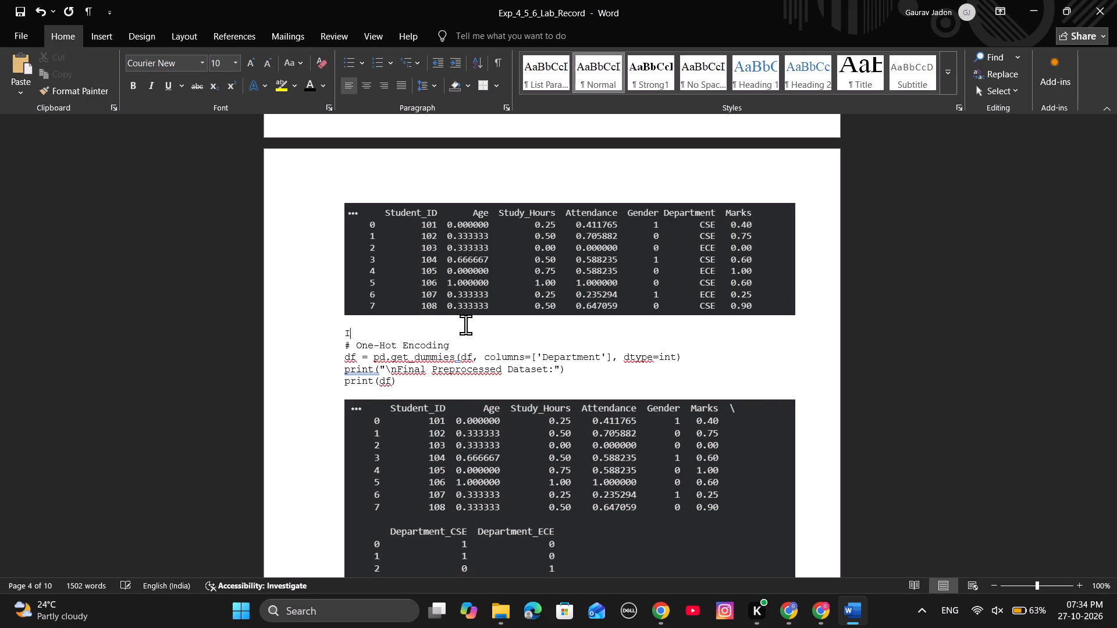
pyautogui.press('BackSpace')
pyautogui.hotkey('ctrl', 'v')
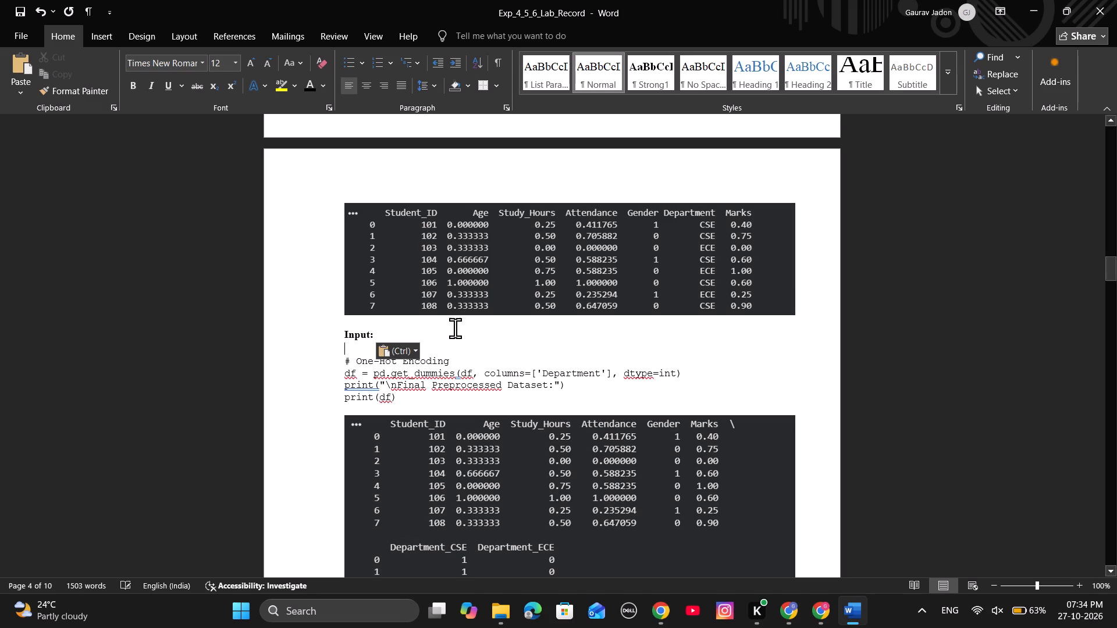
# Paste the label between the one-hot encoding code and its output screenshot, with a blank line above it, and reword it as "Output:".
pyautogui.click(432, 400)
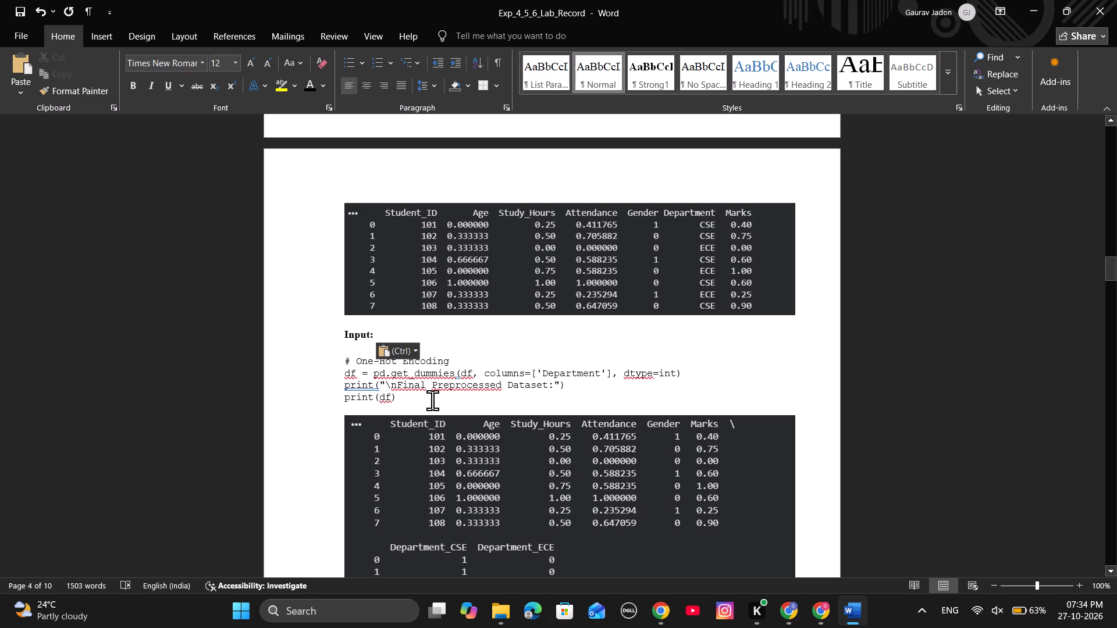
pyautogui.press('Return')
pyautogui.press('Return')
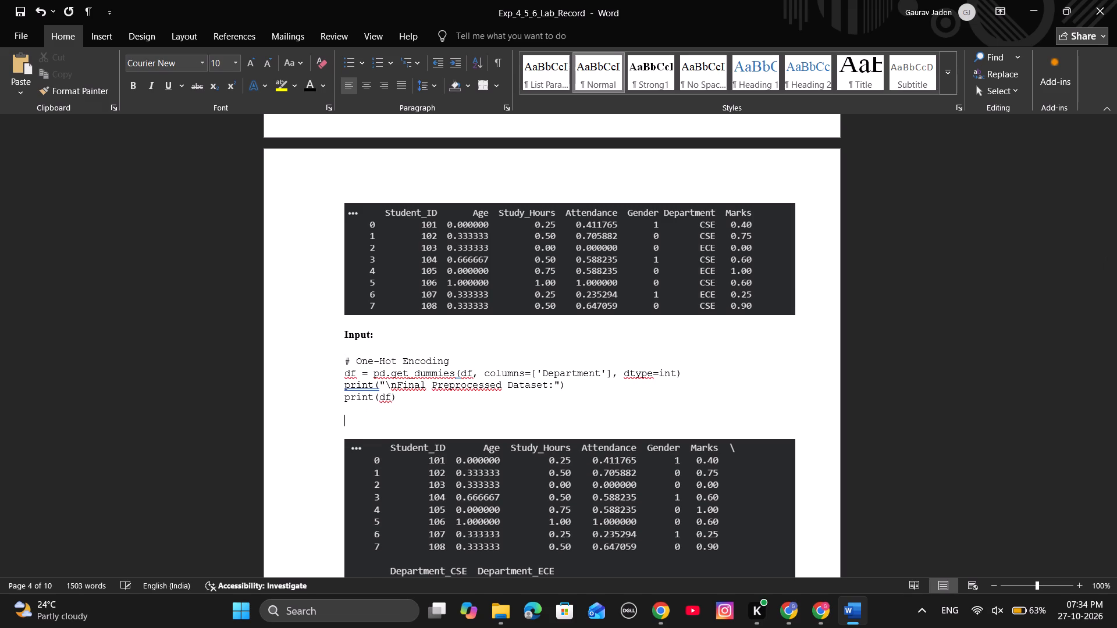
pyautogui.hotkey('ctrl', 'v')
pyautogui.press('Up')
pyautogui.press('Right')
pyautogui.press('Right')
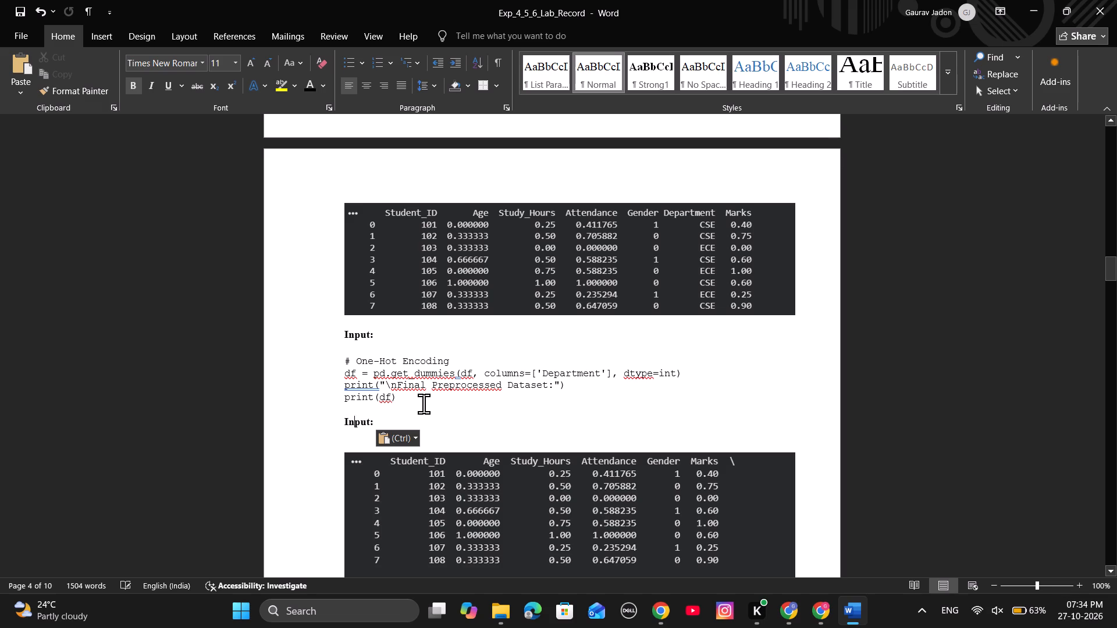
pyautogui.press('Right')
pyautogui.press('Right')
pyautogui.press('Right')
pyautogui.press('BackSpace')
pyautogui.press('BackSpace')
pyautogui.press('BackSpace')
pyautogui.press('BackSpace')
pyautogui.press('BackSpace')
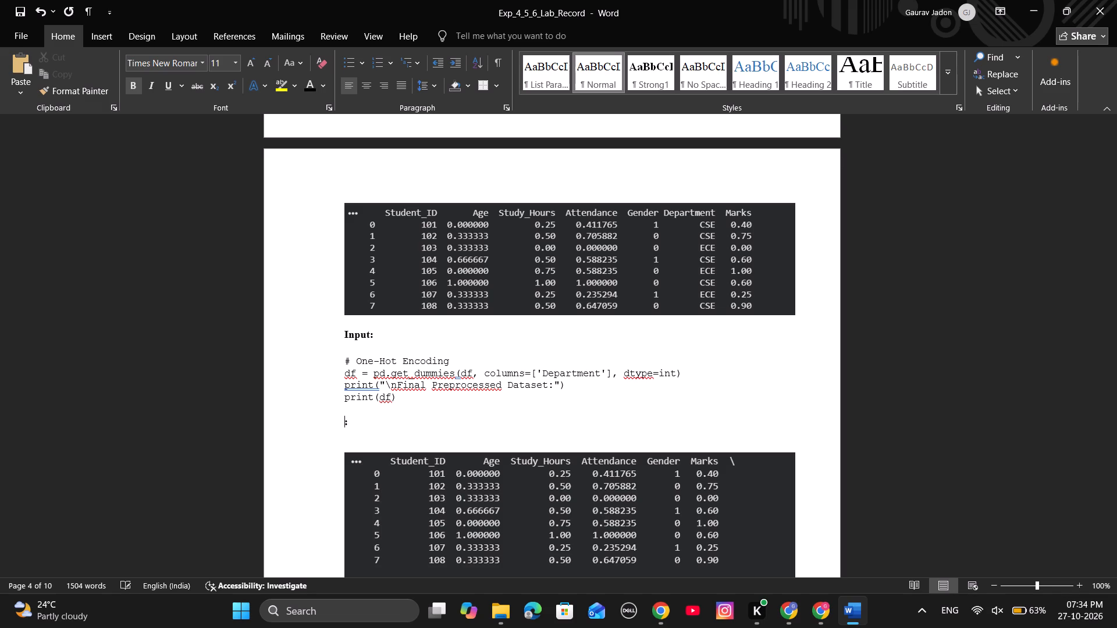
pyautogui.hotkey('shift', 'o')
pyautogui.write('utput')
# Remove the extra blank line between the new "Output:" label and the one-hot encoding screenshot.
pyautogui.click(368, 442)
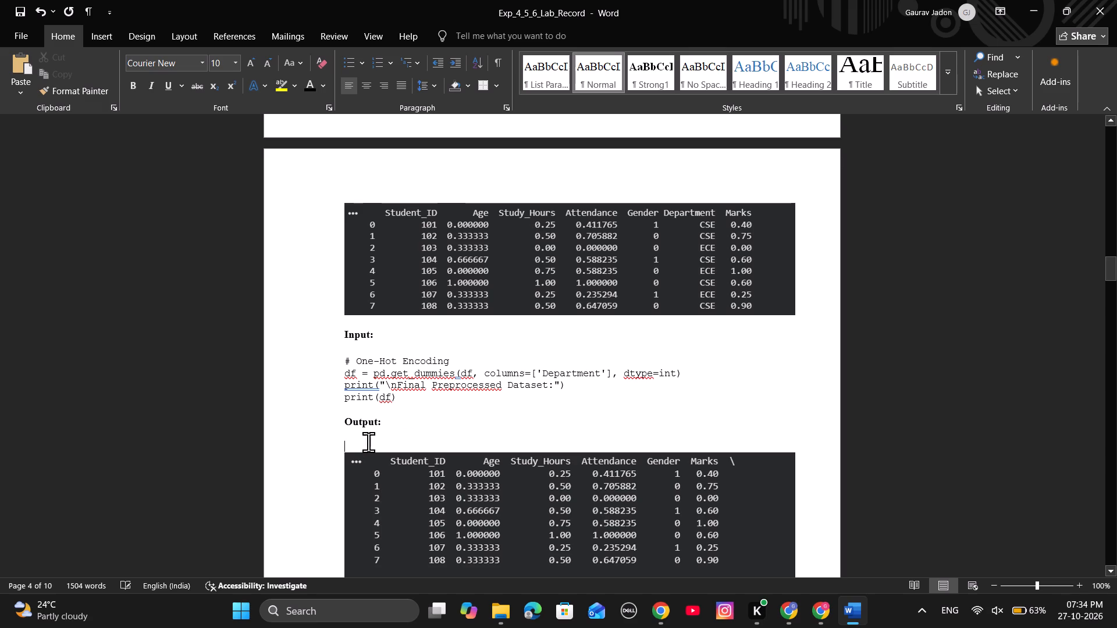
pyautogui.press('BackSpace')
pyautogui.press('BackSpace')
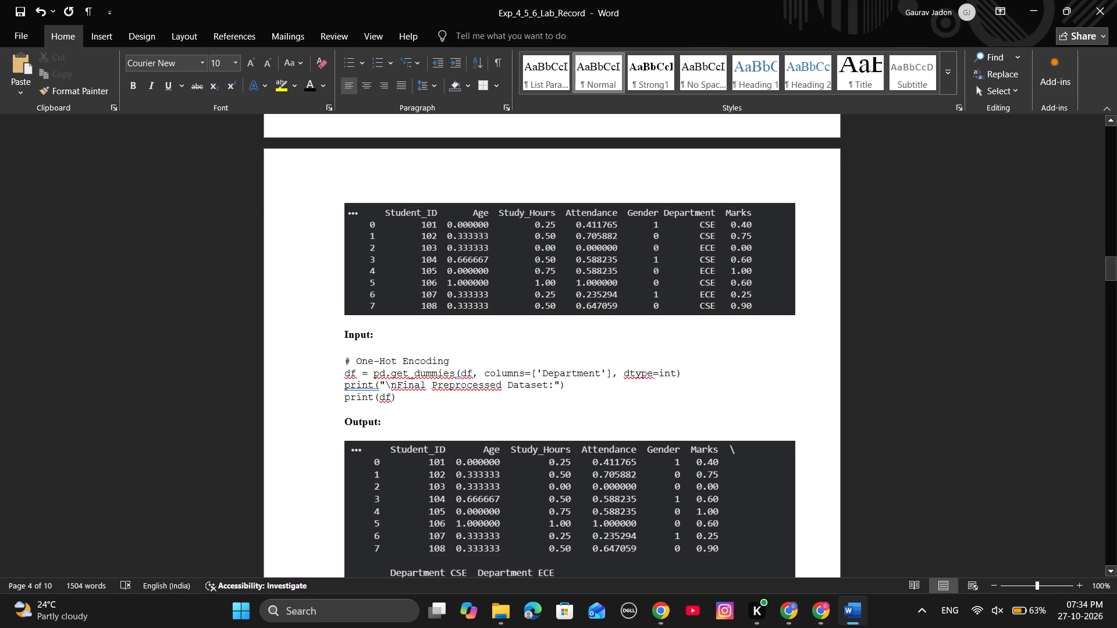
# Delete the whole "EXPECTED OUTPUT" section, including its dataset tables and the closing Dept_CSE/Dept_ECE note, up to the "RESULT" heading.
pyautogui.scroll(-2, 488, 481)
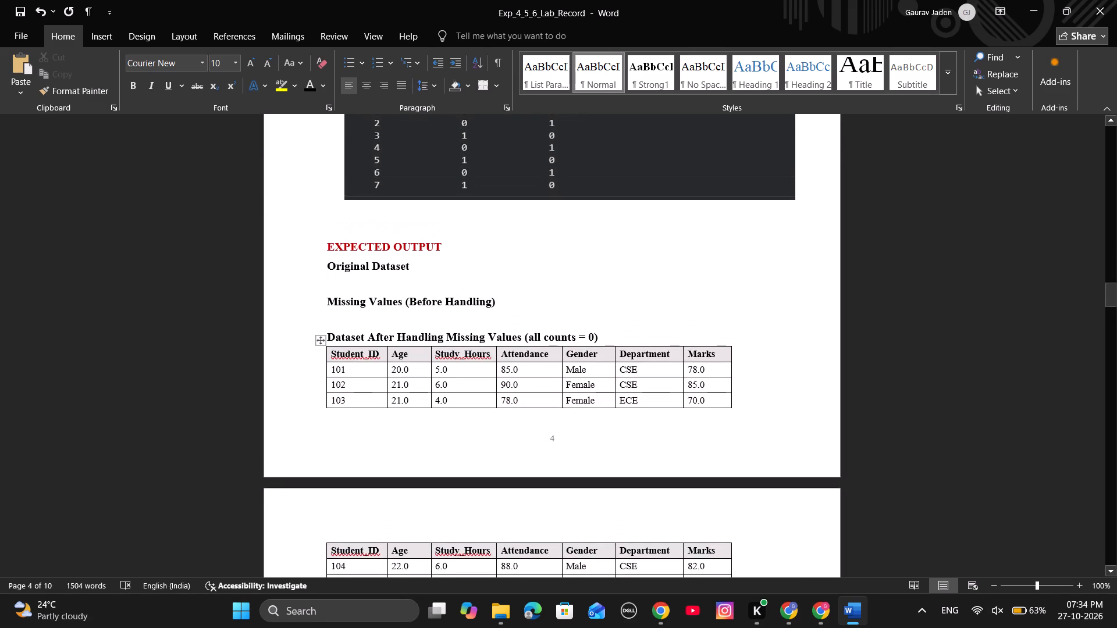
pyautogui.moveTo(329, 246); pyautogui.dragTo(673, 576)
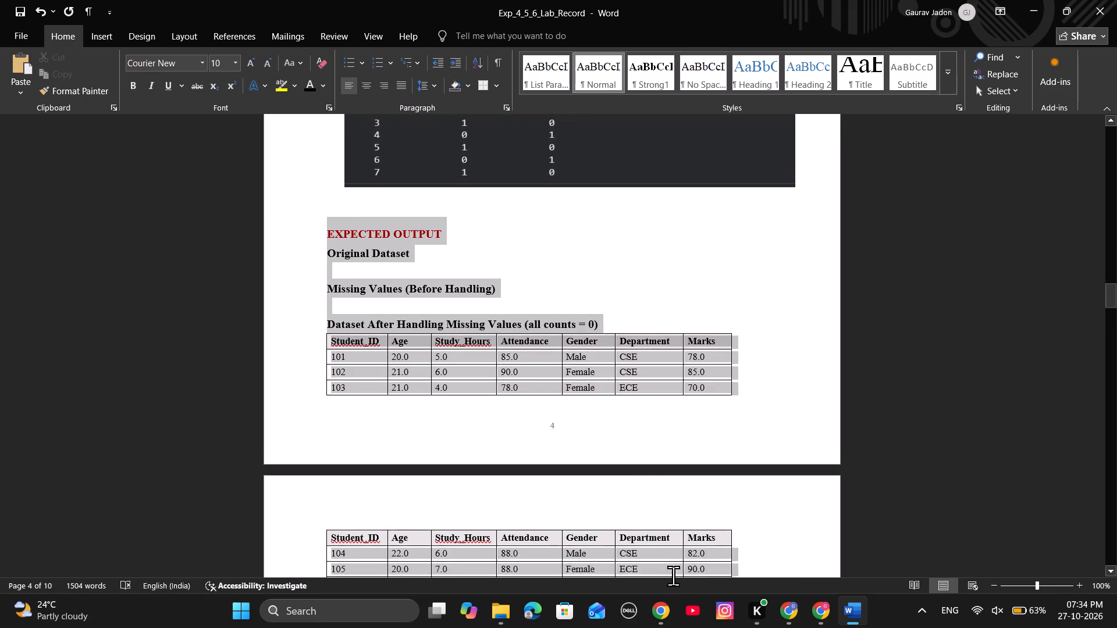
pyautogui.moveTo(673, 576); pyautogui.dragTo(679, 587)
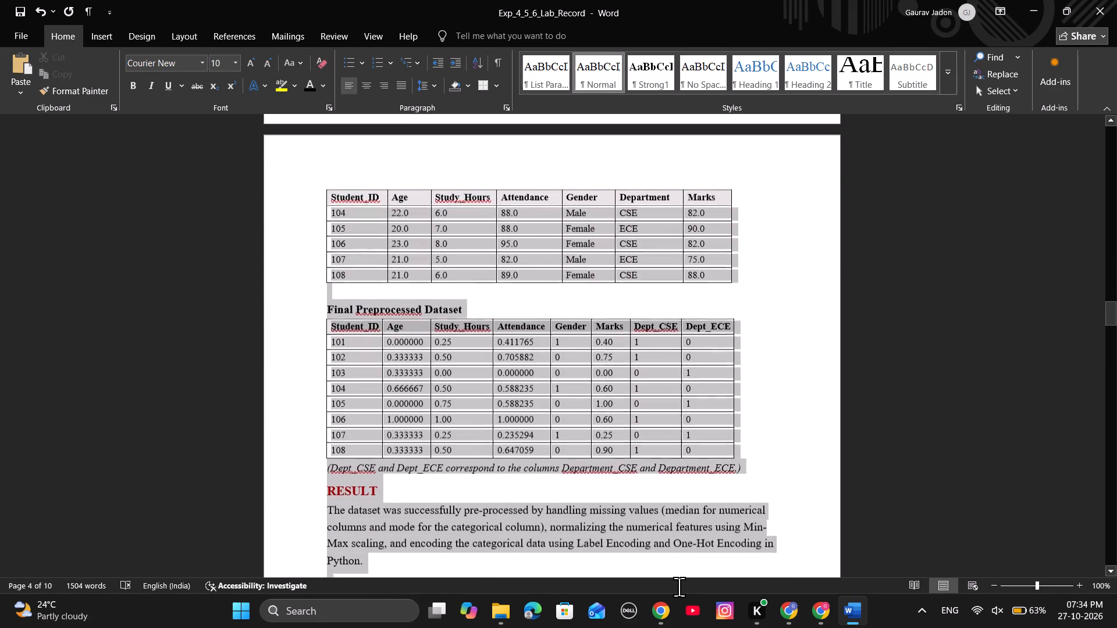
pyautogui.moveTo(679, 587); pyautogui.dragTo(738, 380)
pyautogui.press('BackSpace')
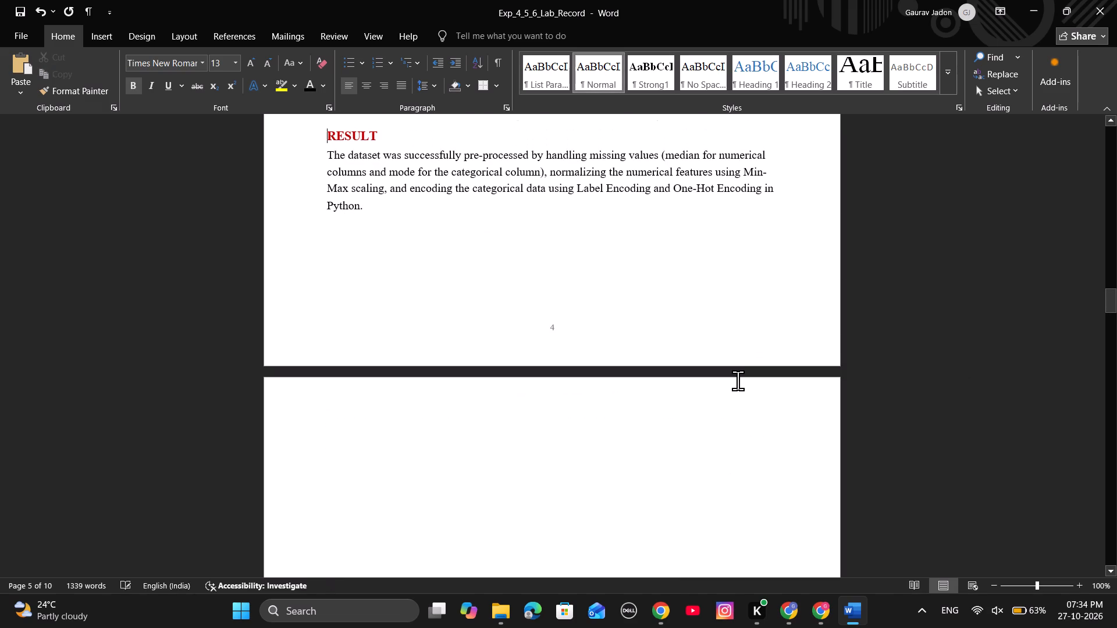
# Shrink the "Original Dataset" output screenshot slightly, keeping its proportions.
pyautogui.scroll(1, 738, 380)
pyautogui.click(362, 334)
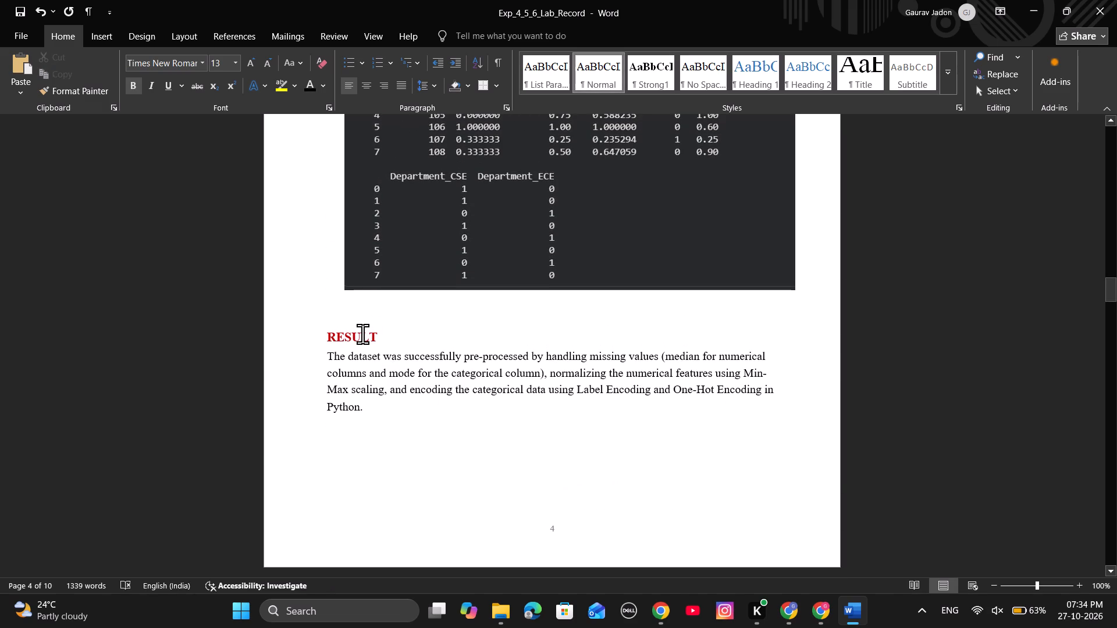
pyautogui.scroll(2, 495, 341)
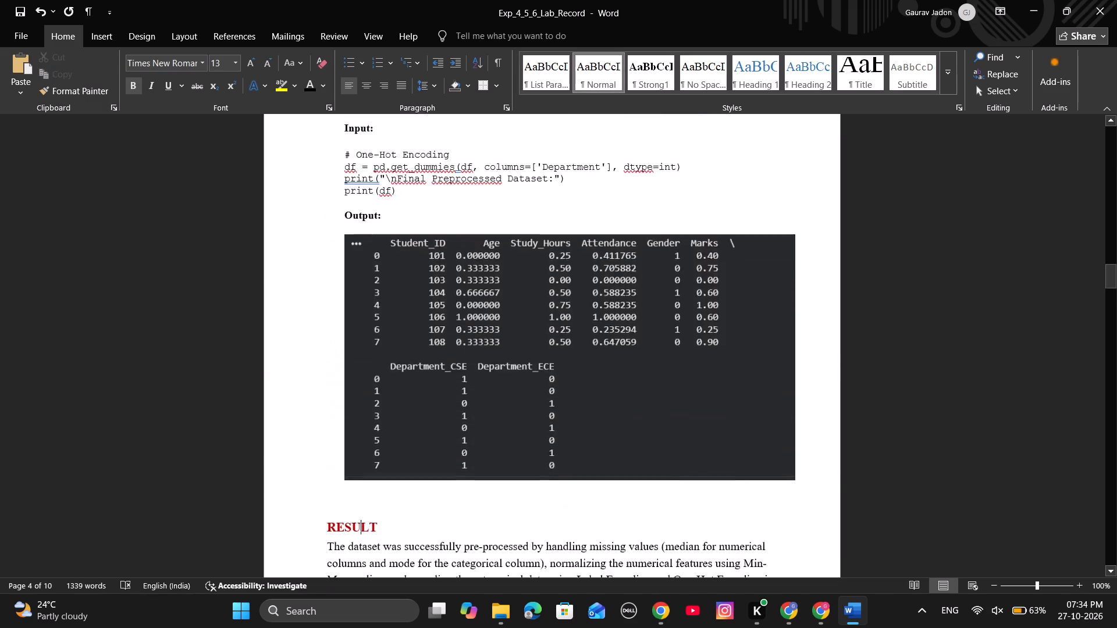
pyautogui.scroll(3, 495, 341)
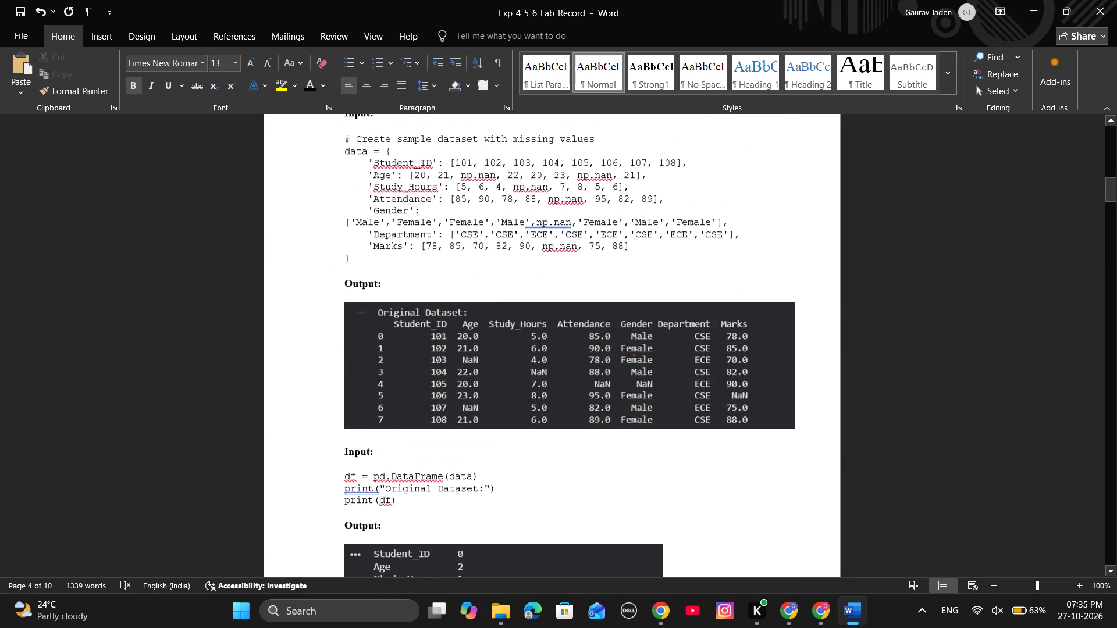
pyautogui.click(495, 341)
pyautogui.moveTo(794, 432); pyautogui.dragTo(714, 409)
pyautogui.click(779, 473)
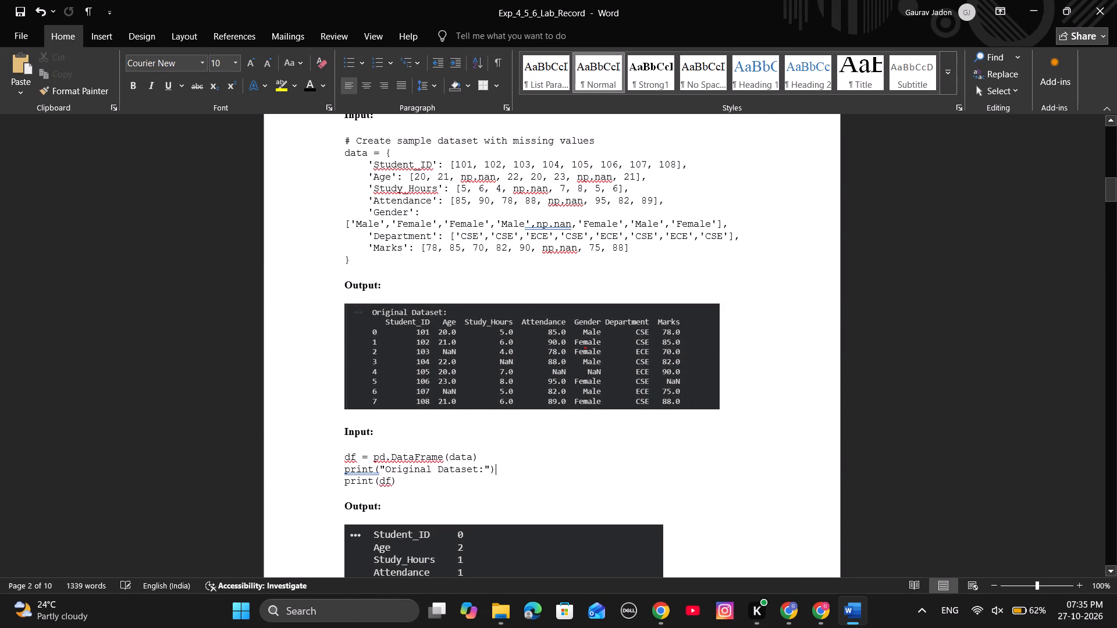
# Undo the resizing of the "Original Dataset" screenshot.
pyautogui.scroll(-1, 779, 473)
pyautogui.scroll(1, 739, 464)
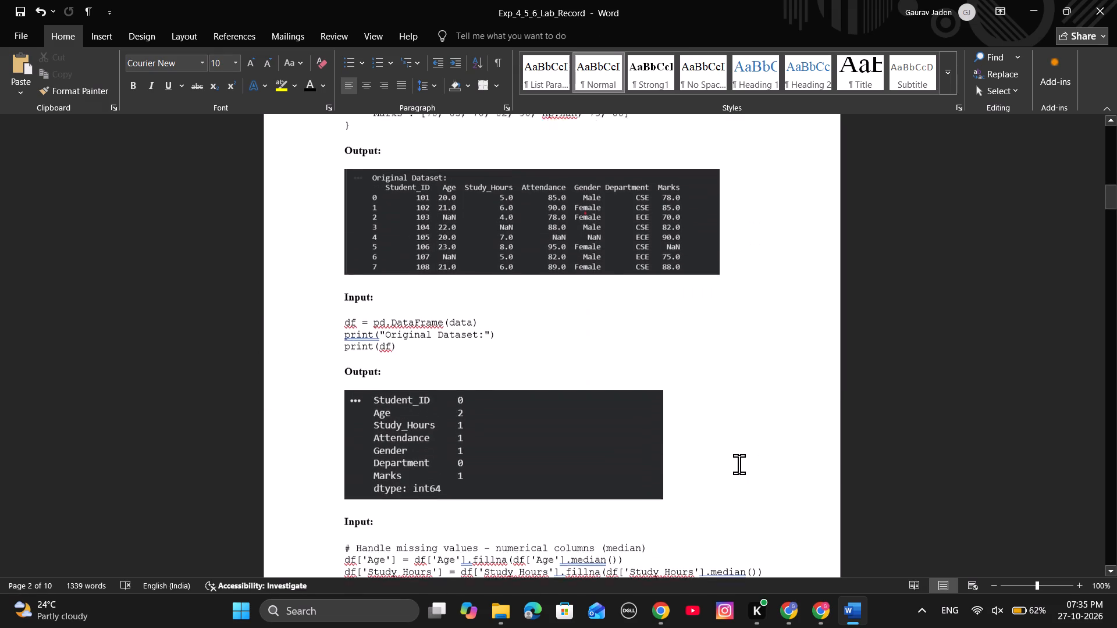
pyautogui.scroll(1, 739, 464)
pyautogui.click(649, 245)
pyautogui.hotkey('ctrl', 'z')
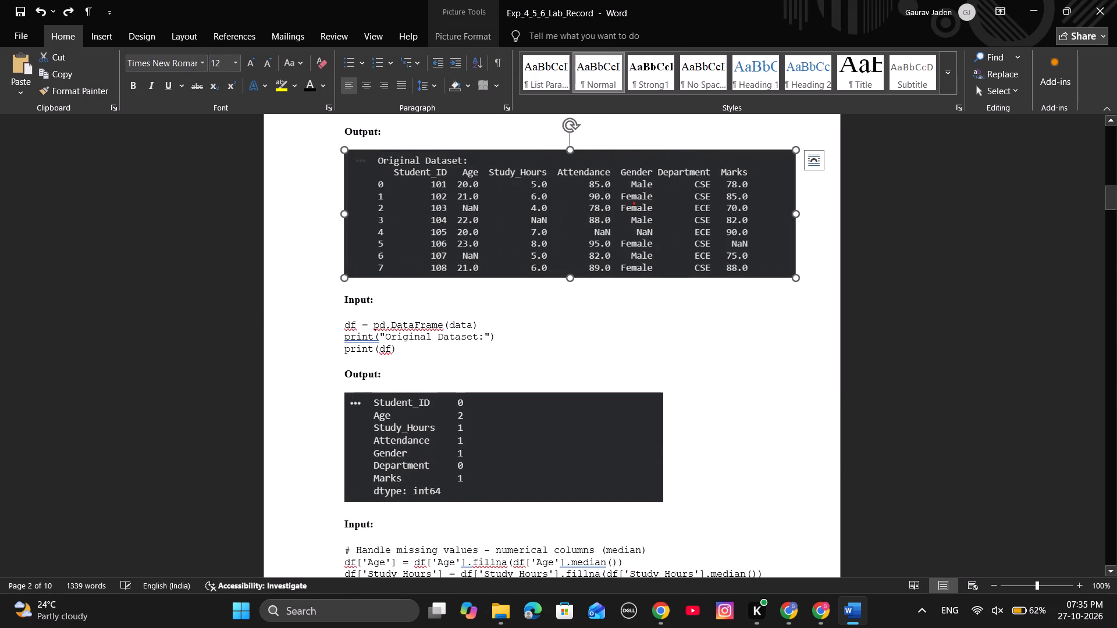
# Shrink the "After Normalization" output screenshot slightly, keeping its proportions, and check the page layout around it.
pyautogui.scroll(-1, 653, 420)
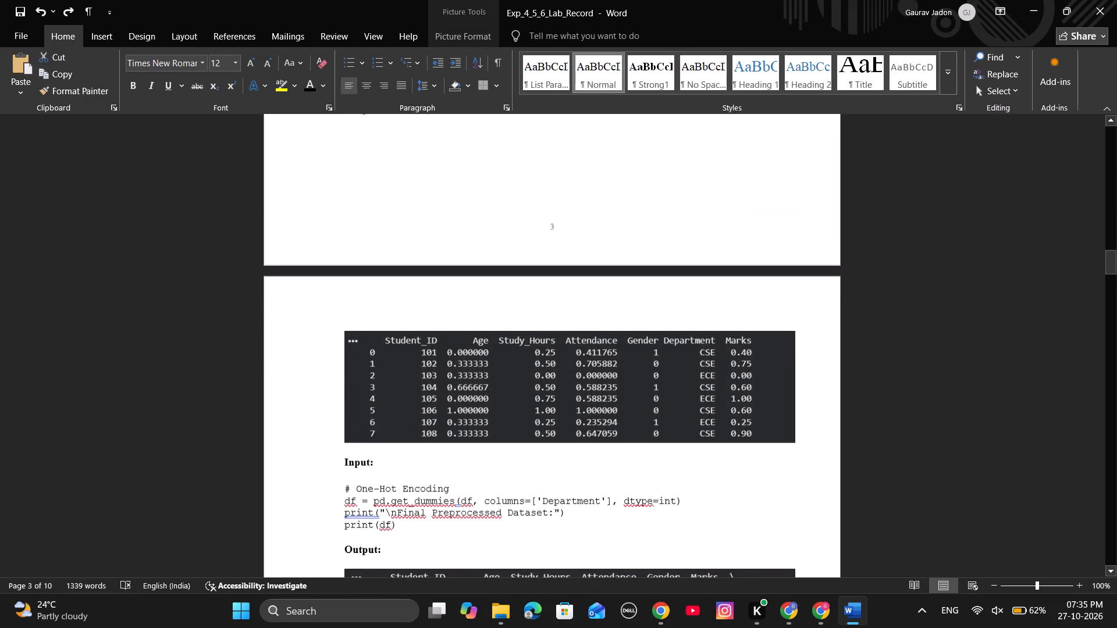
pyautogui.scroll(-2, 653, 420)
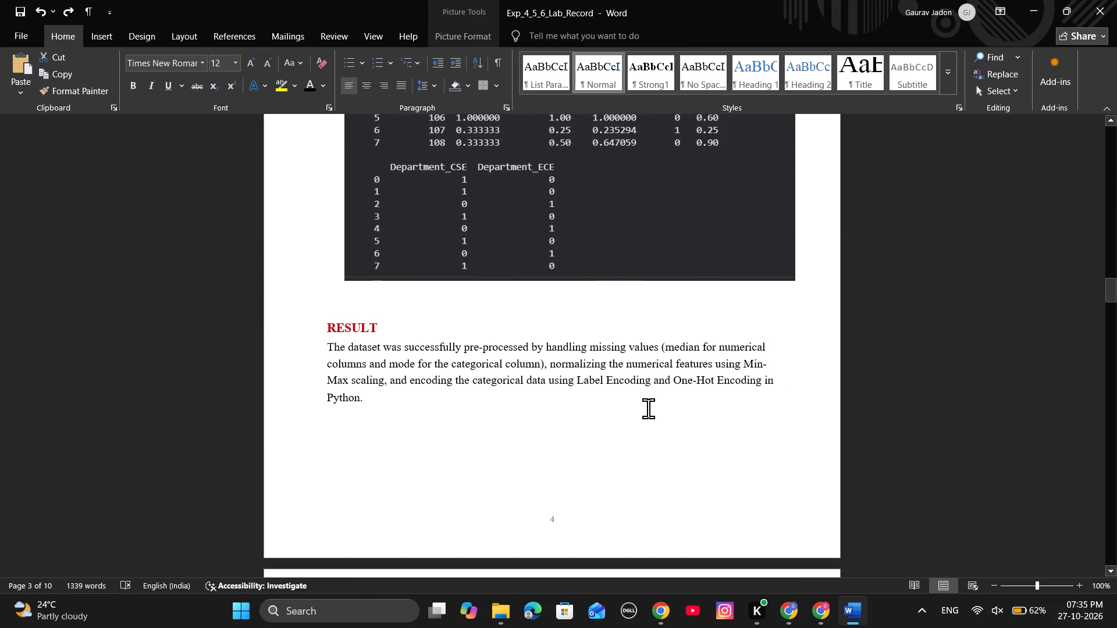
pyautogui.scroll(2, 648, 408)
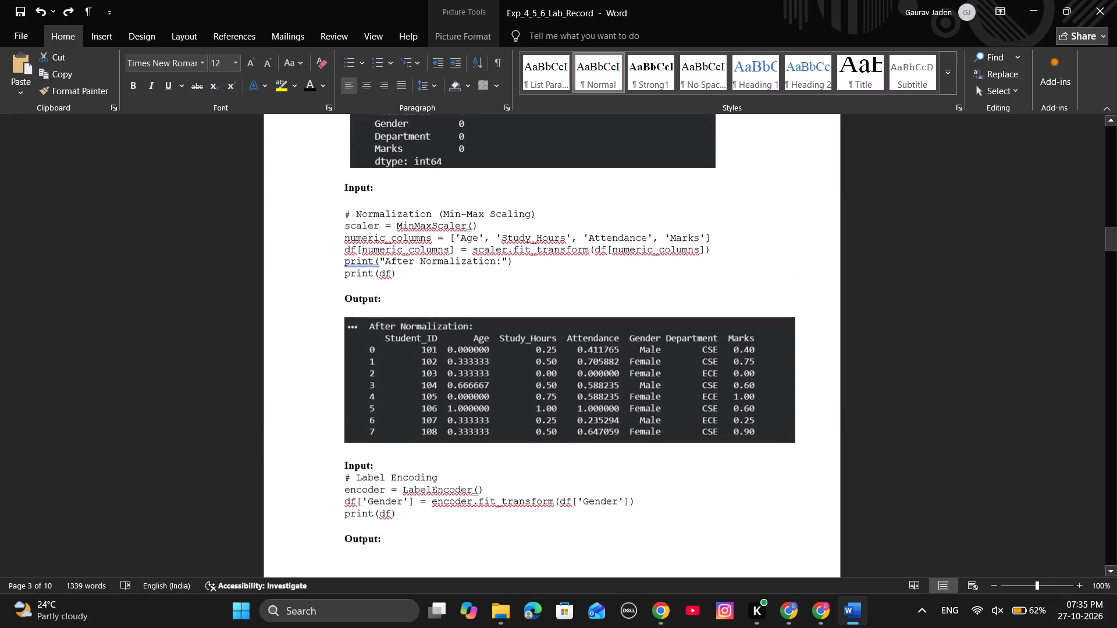
pyautogui.click(648, 408)
pyautogui.click(794, 449)
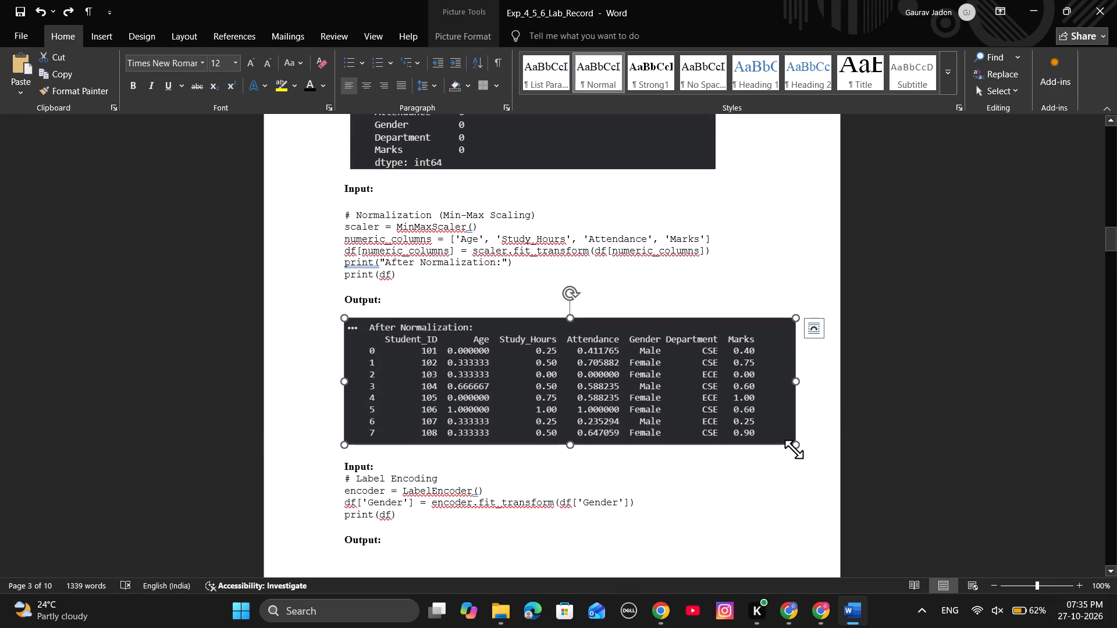
pyautogui.moveTo(794, 449); pyautogui.dragTo(730, 427)
pyautogui.scroll(1, 738, 508)
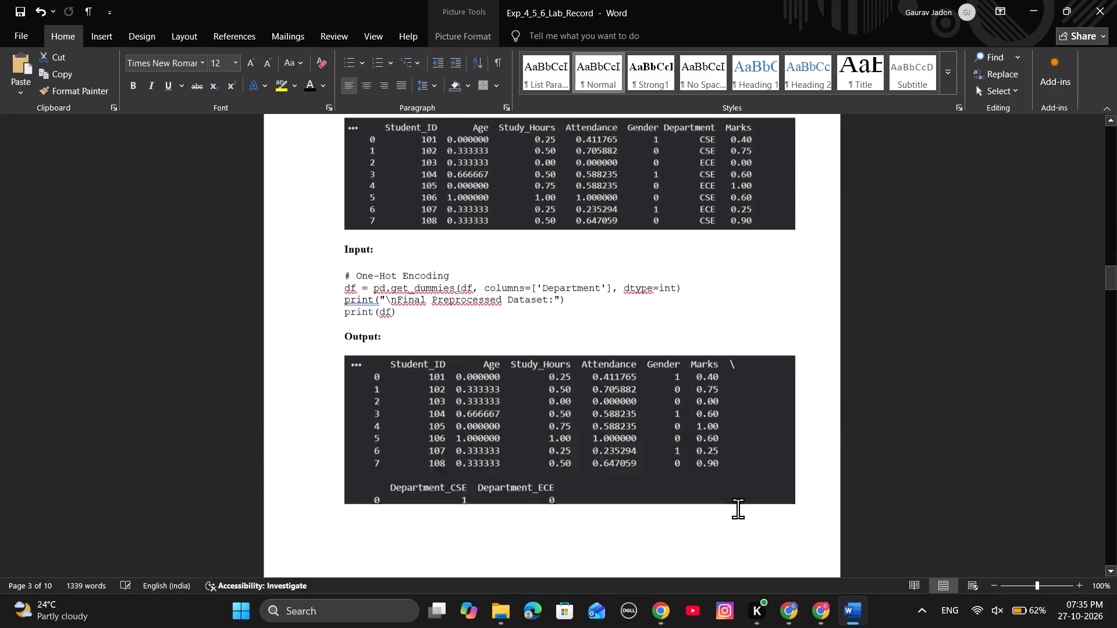
pyautogui.scroll(1, 738, 508)
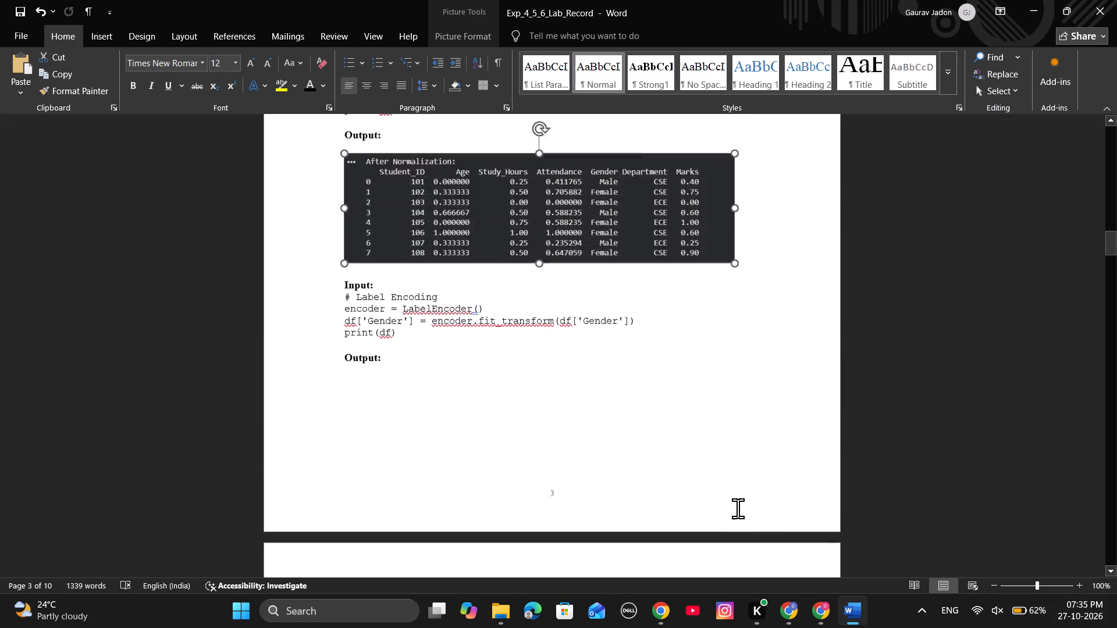
pyautogui.scroll(1, 738, 508)
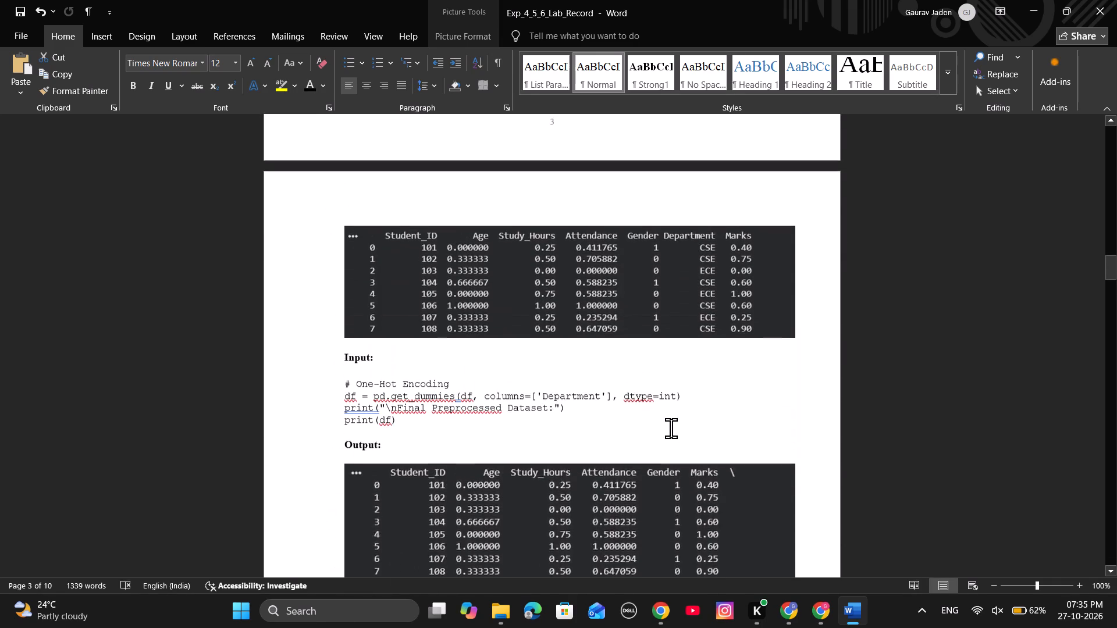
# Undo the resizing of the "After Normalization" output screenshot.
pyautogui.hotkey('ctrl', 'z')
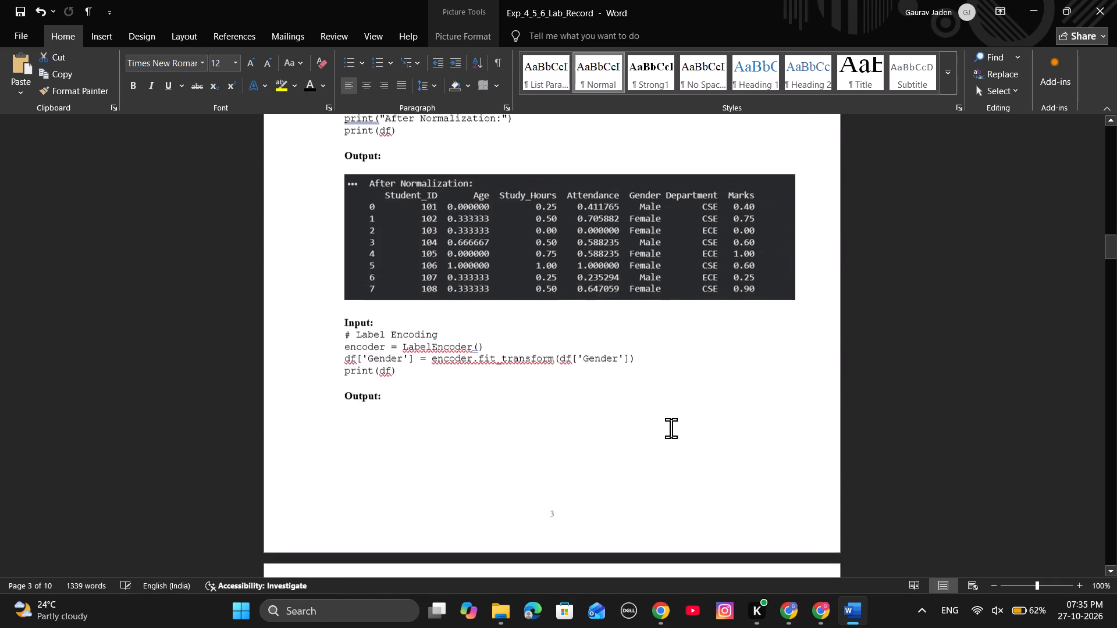
# Push the "Output:" label below the Label Encoding code onto page 4, directly above its screenshot, using blank lines.
pyautogui.click(649, 470)
pyautogui.scroll(-1, 649, 470)
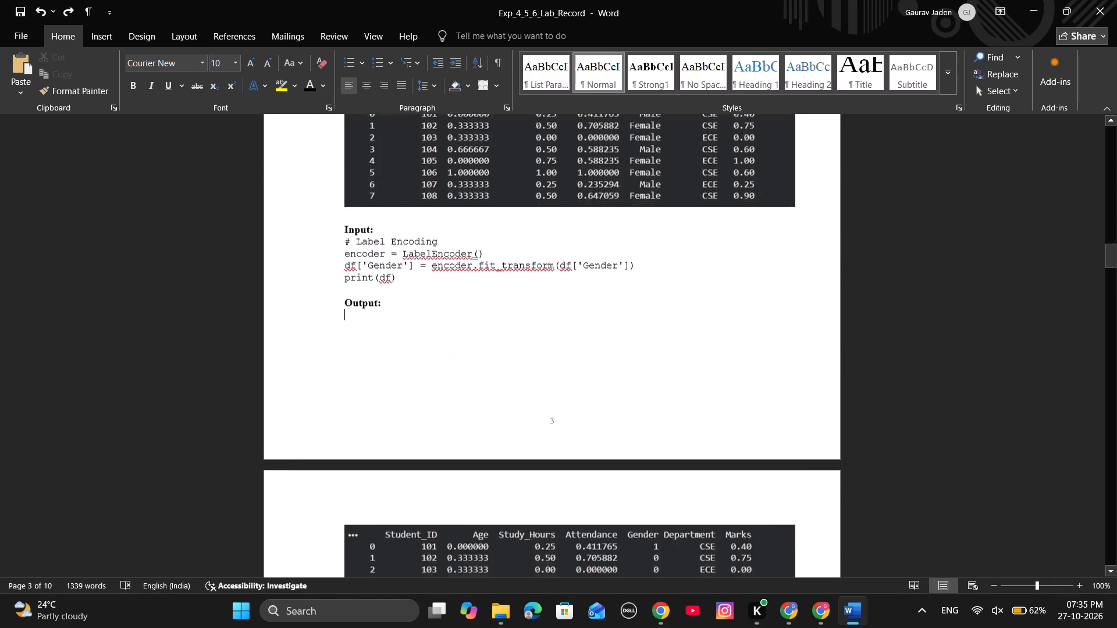
pyautogui.scroll(-2, 649, 470)
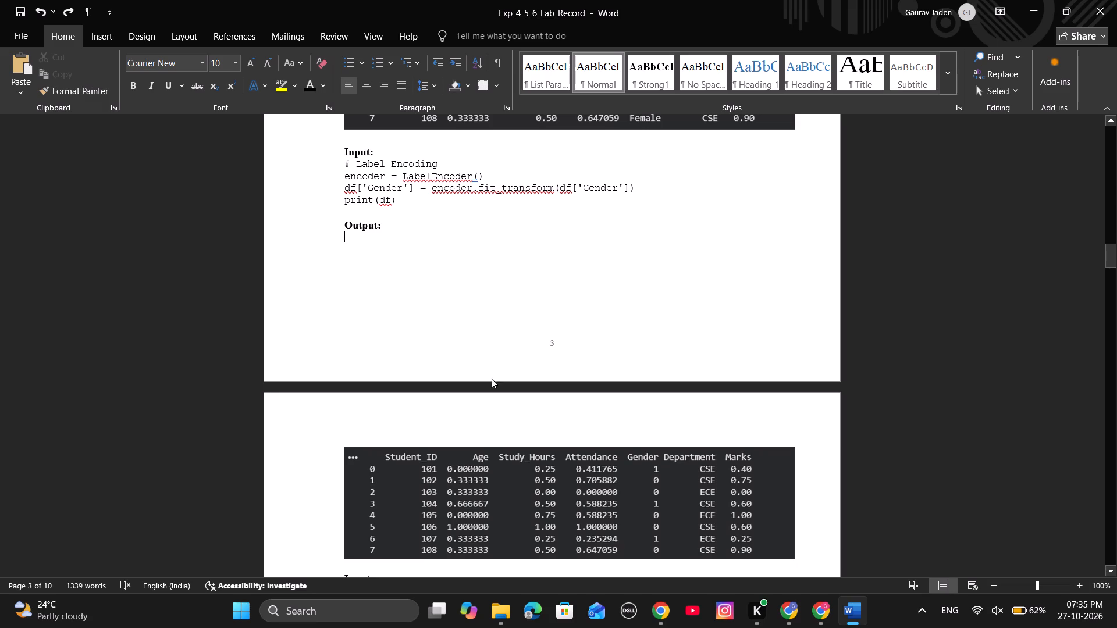
pyautogui.click(344, 225)
pyautogui.press('Return')
pyautogui.press('Return')
pyautogui.press('Return')
pyautogui.press('Return')
pyautogui.press('Return')
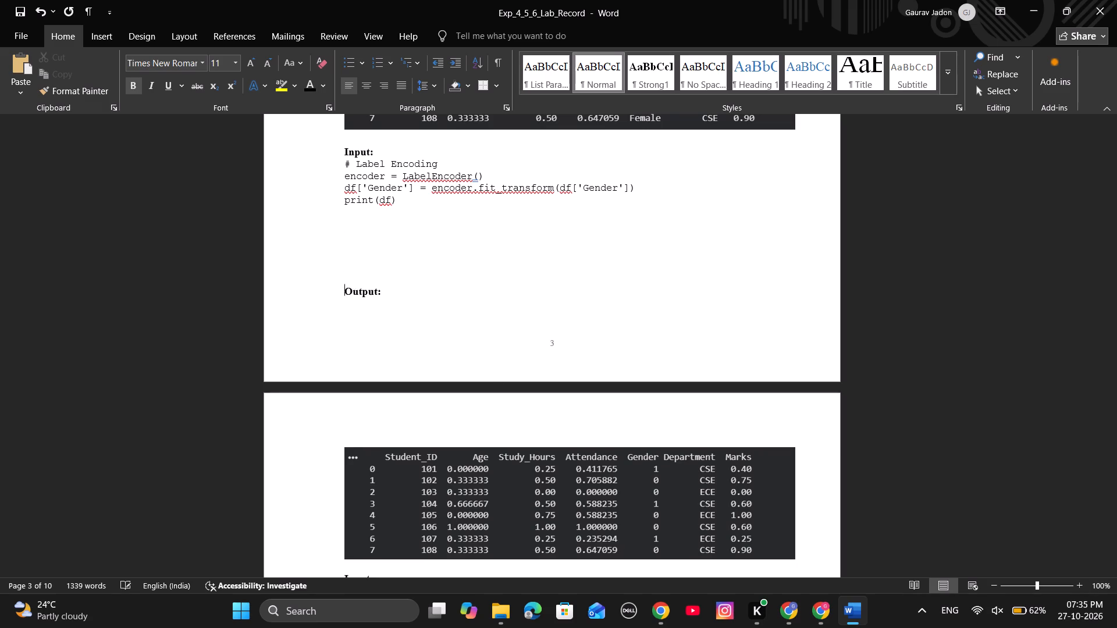
pyautogui.press('Return')
pyautogui.press('Return')
pyautogui.press('Return')
pyautogui.press('Return')
pyautogui.scroll(-1, 344, 225)
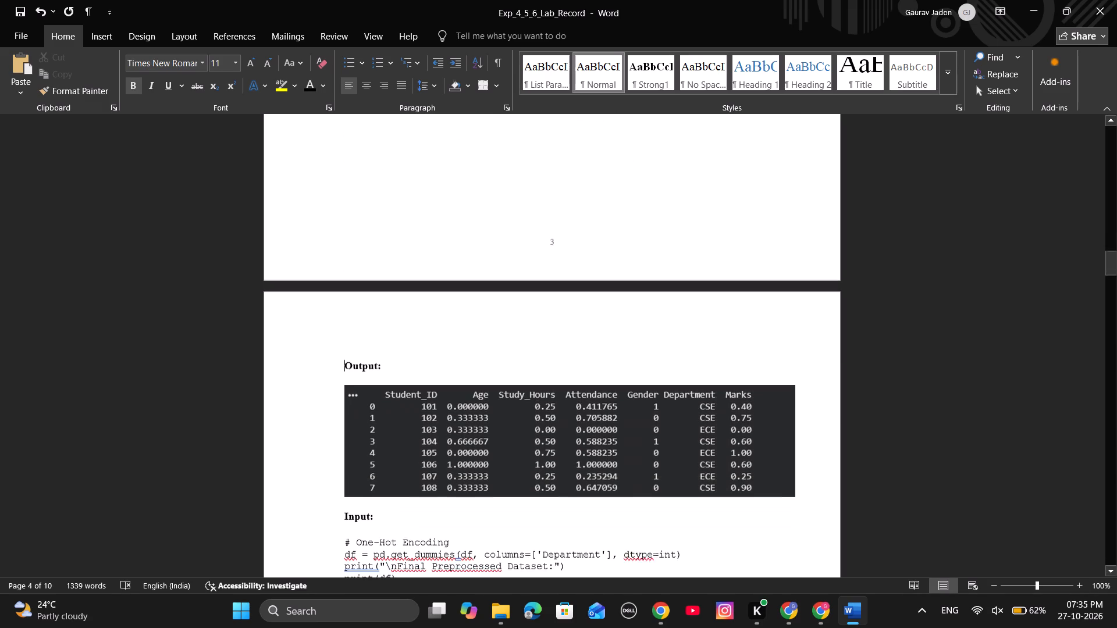
# Insert a blank line between the Label Encoding output screenshot and the "Input:" label of the One-Hot Encoding code.
pyautogui.scroll(-1, 344, 225)
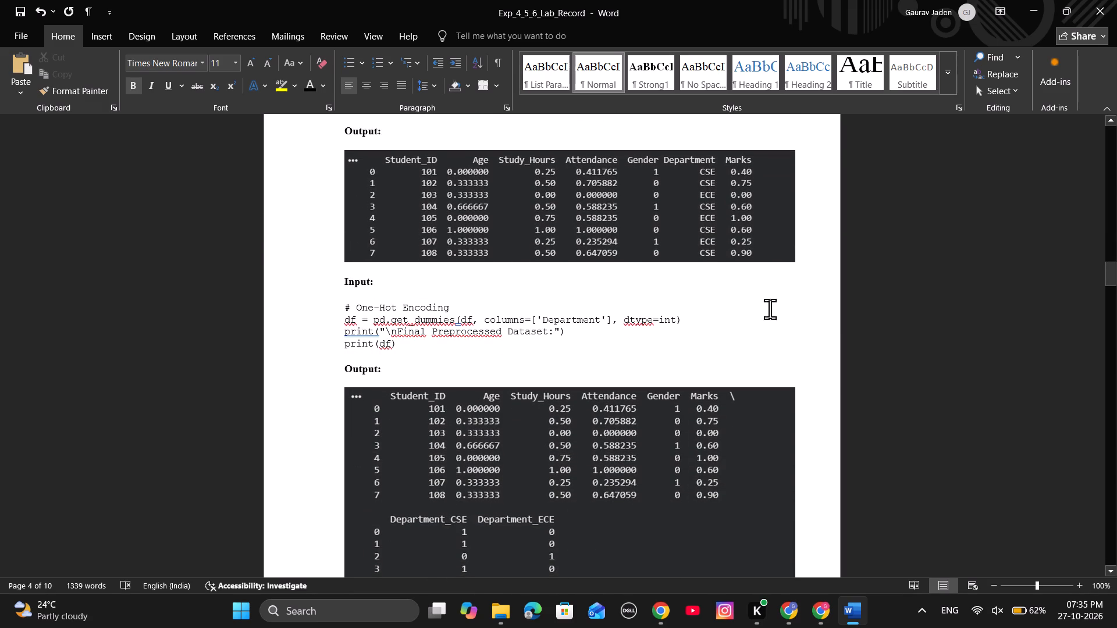
pyautogui.click(817, 258)
pyautogui.press('Return')
# Remove the surplus blank lines above "Exp. No. 5" so the experiment heading starts at the top of page 5.
pyautogui.scroll(-1, 817, 258)
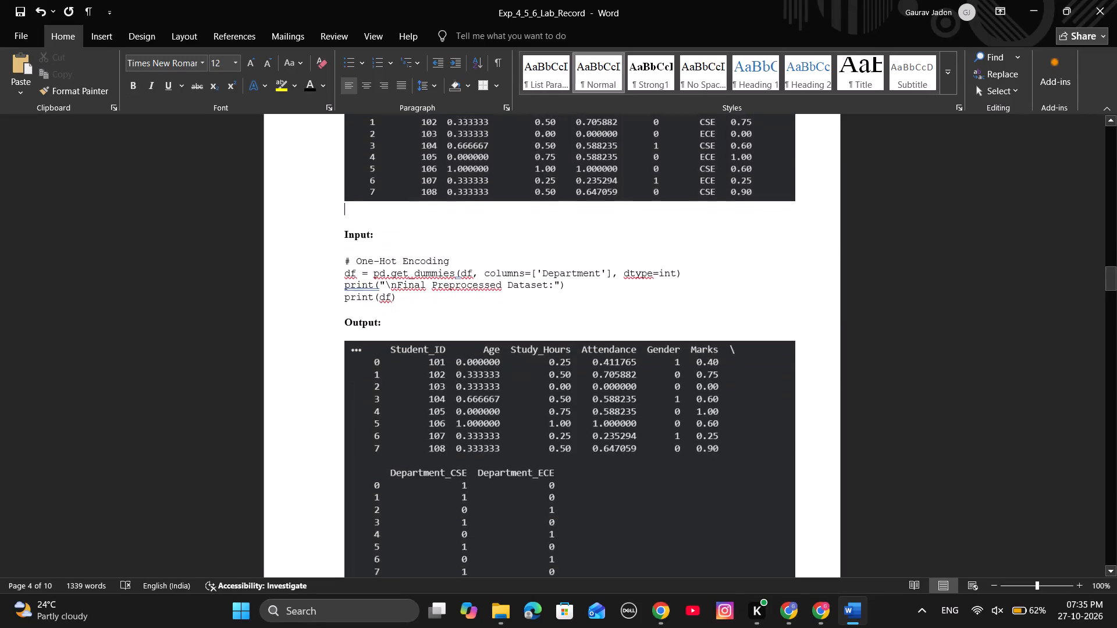
pyautogui.scroll(-1, 817, 258)
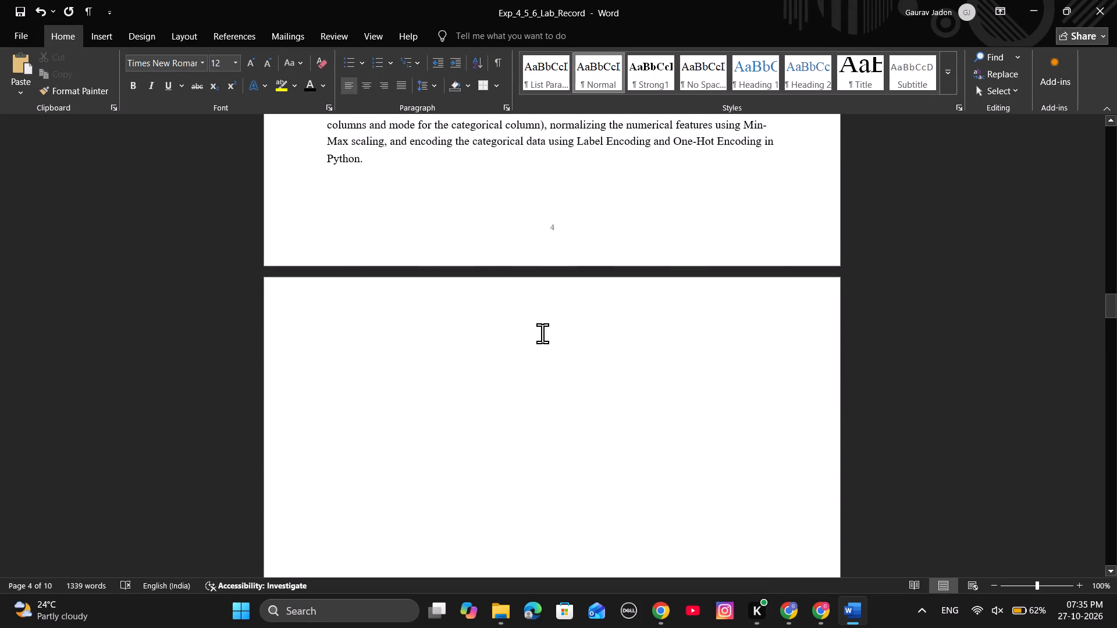
pyautogui.click(538, 333)
pyautogui.scroll(-1, 538, 333)
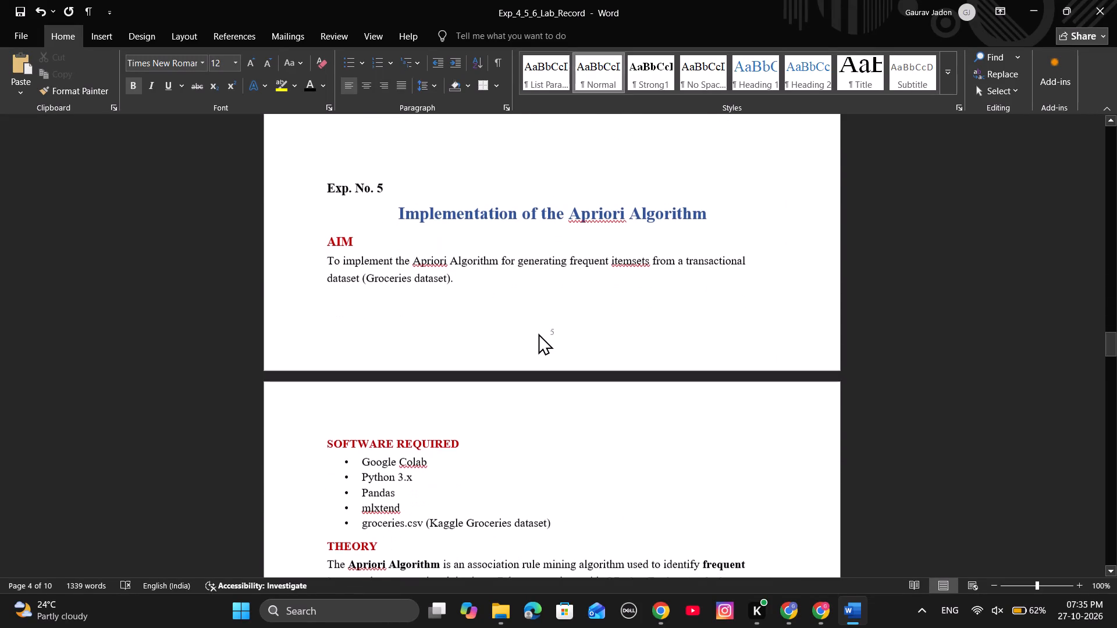
pyautogui.scroll(-1, 538, 333)
pyautogui.click(329, 190)
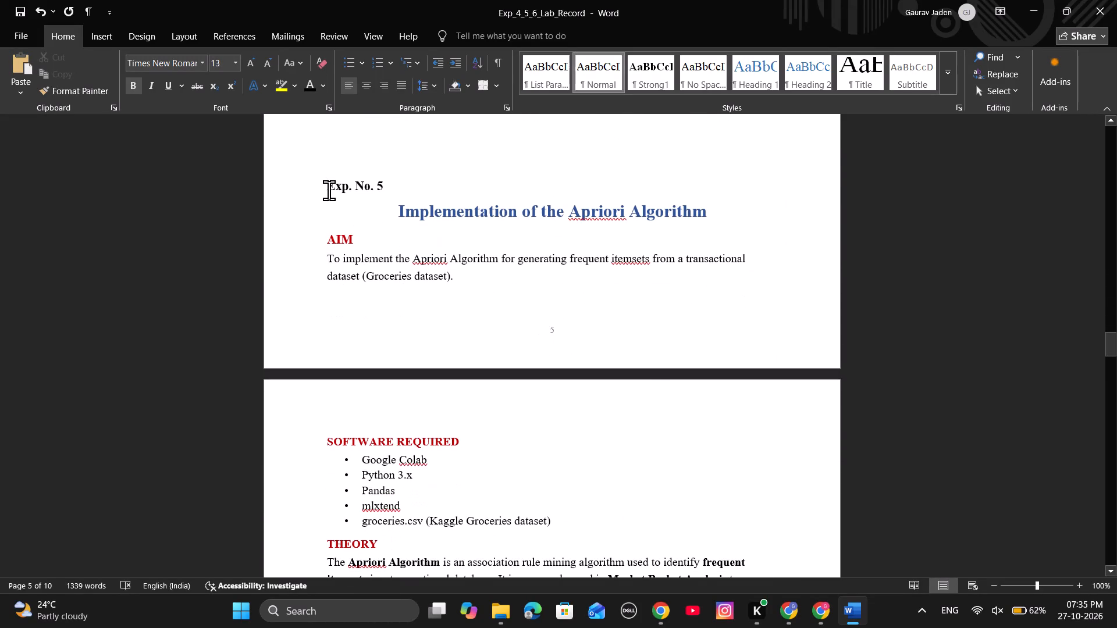
pyautogui.press('BackSpace')
pyautogui.press('BackSpace')
pyautogui.press('BackSpace')
pyautogui.press('BackSpace')
pyautogui.press('BackSpace')
pyautogui.press('BackSpace')
pyautogui.press('BackSpace')
pyautogui.press('BackSpace')
pyautogui.press('BackSpace')
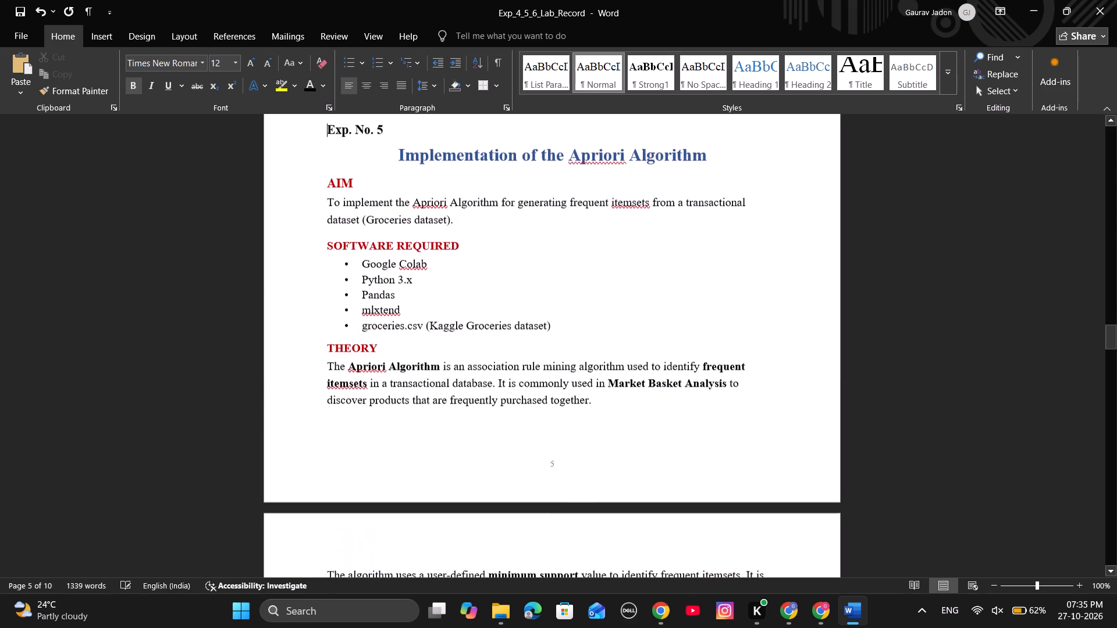
pyautogui.press('BackSpace')
pyautogui.press('BackSpace')
pyautogui.press('BackSpace')
pyautogui.press('BackSpace')
pyautogui.press('BackSpace')
pyautogui.press('BackSpace')
pyautogui.press('BackSpace')
pyautogui.press('BackSpace')
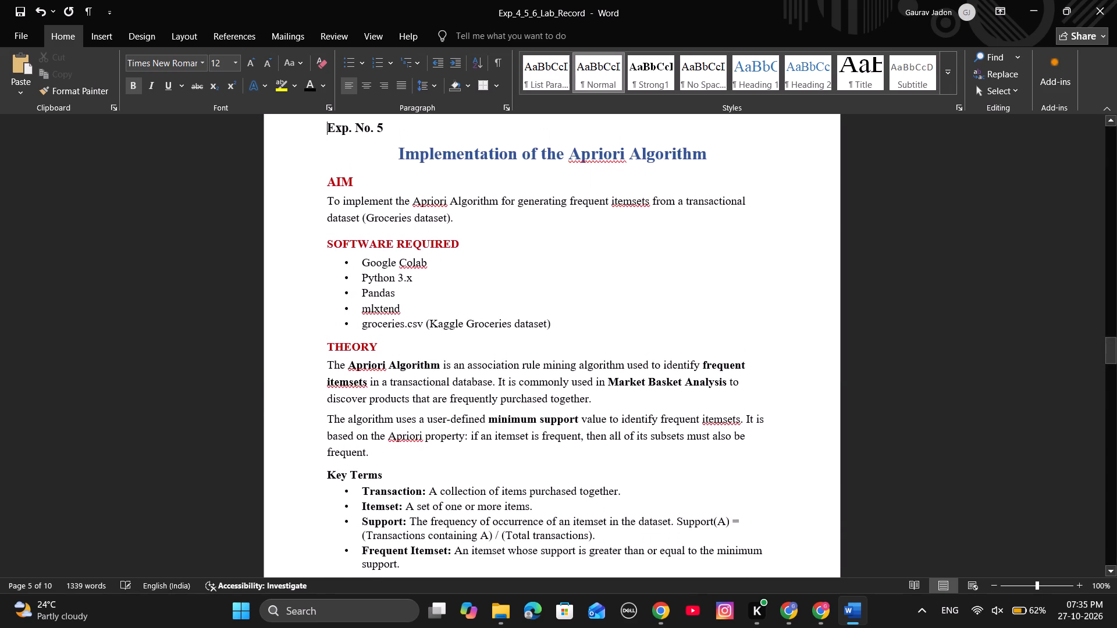
pyautogui.press('BackSpace')
pyautogui.press('BackSpace')
pyautogui.press('BackSpace')
pyautogui.press('BackSpace')
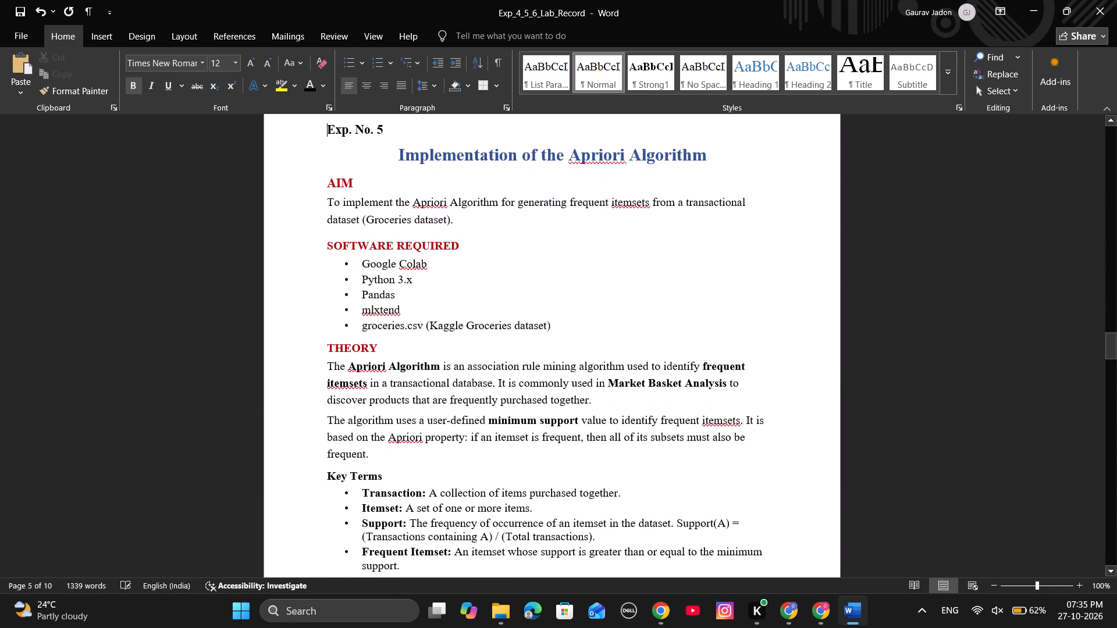
pyautogui.scroll(1, 329, 190)
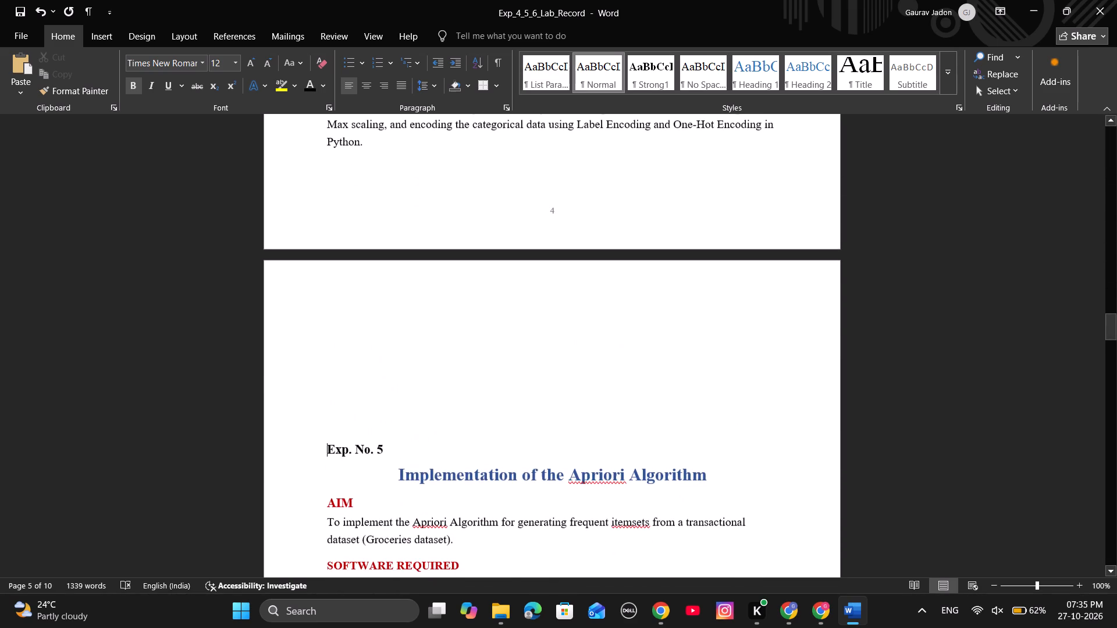
pyautogui.press('BackSpace')
pyautogui.press('BackSpace')
pyautogui.press('BackSpace')
pyautogui.press('BackSpace')
pyautogui.press('BackSpace')
pyautogui.press('BackSpace')
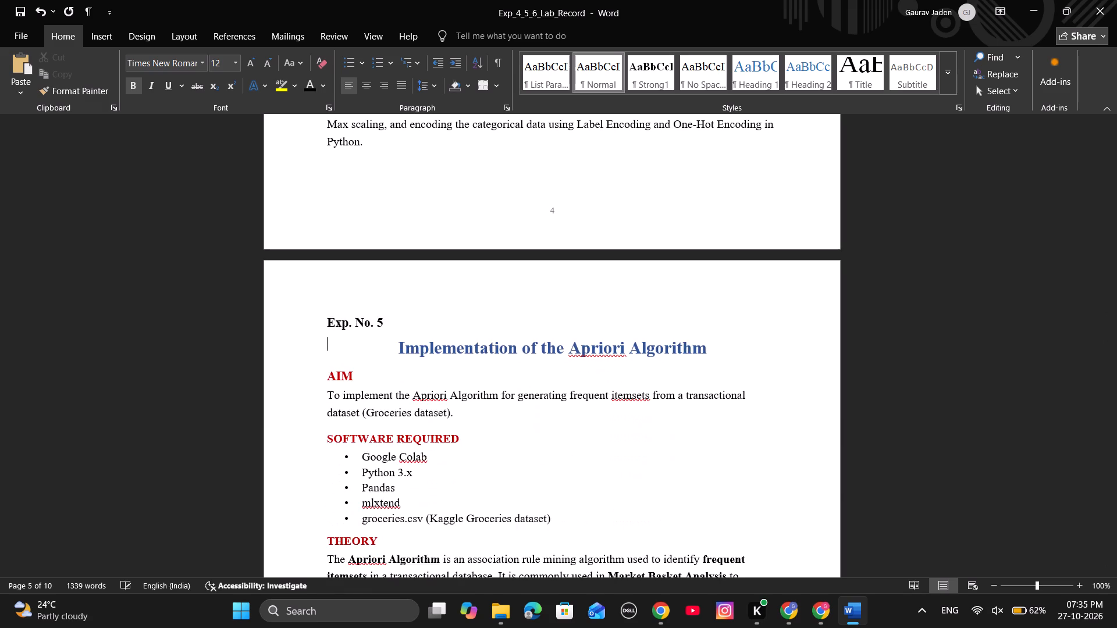
pyautogui.press('BackSpace')
pyautogui.press('Return')
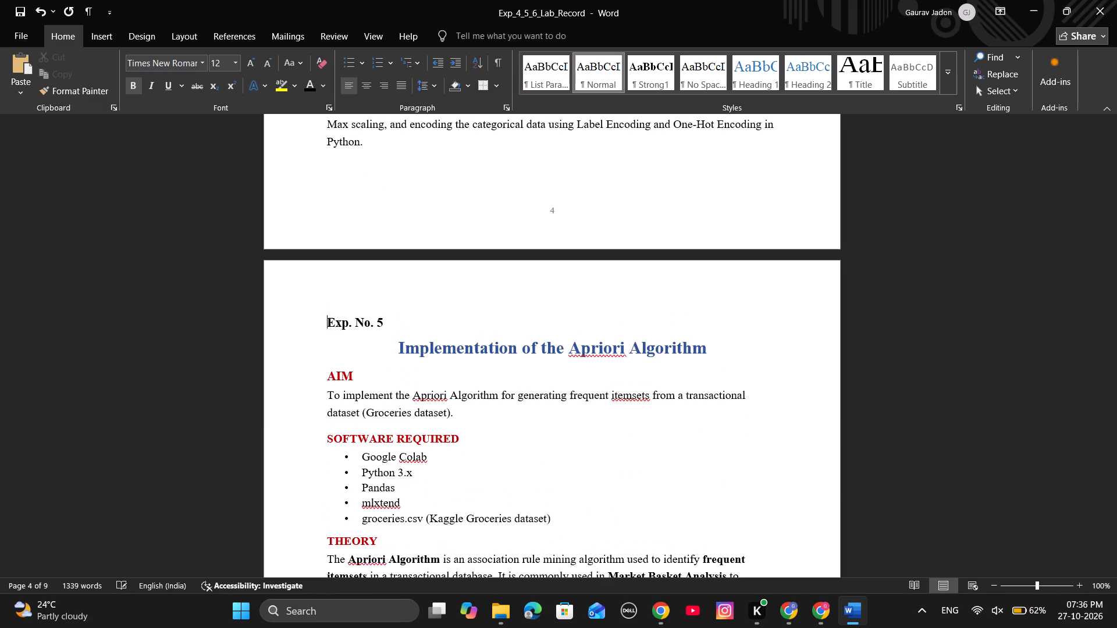
# Set the title "Implementation of the Apriori Algorithm" to font size 15.
pyautogui.click(464, 358)
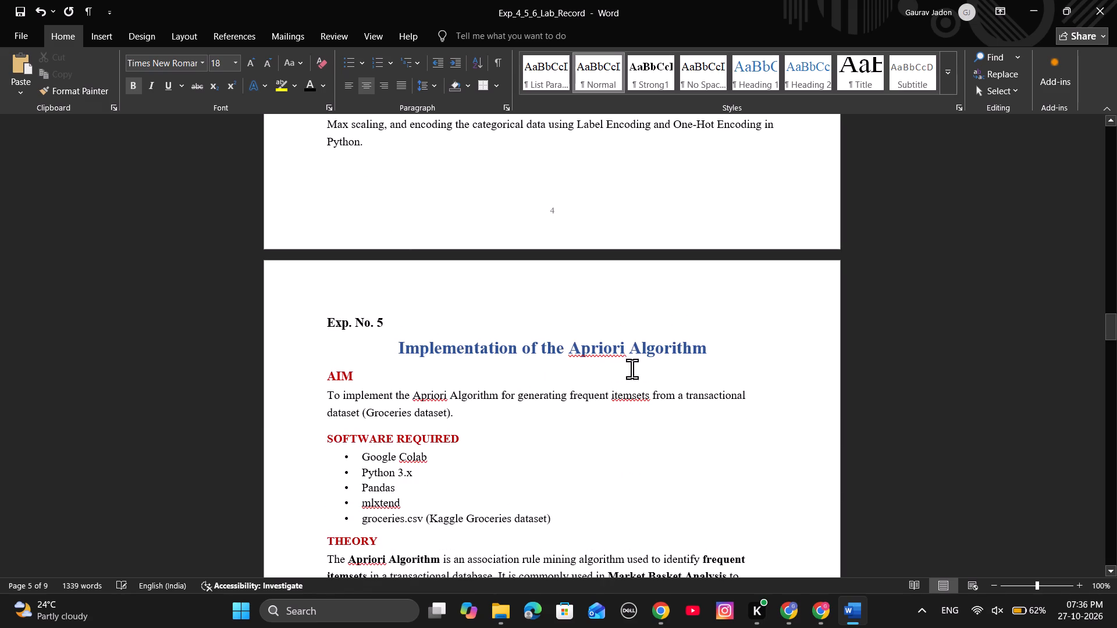
pyautogui.moveTo(717, 352); pyautogui.dragTo(418, 361)
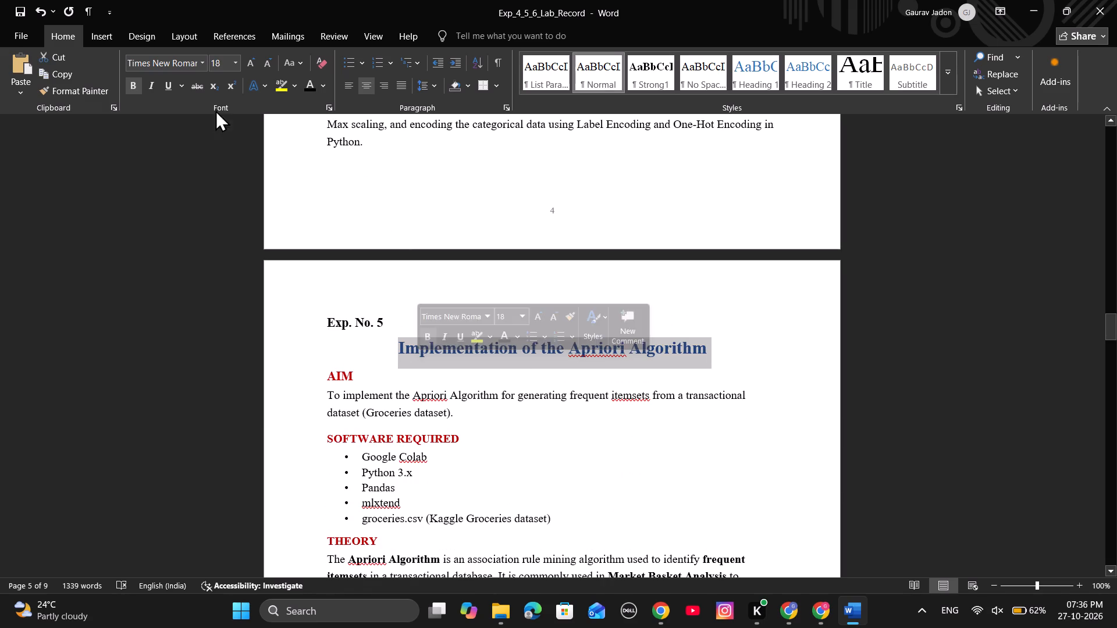
pyautogui.click(221, 65)
pyautogui.press('BackSpace')
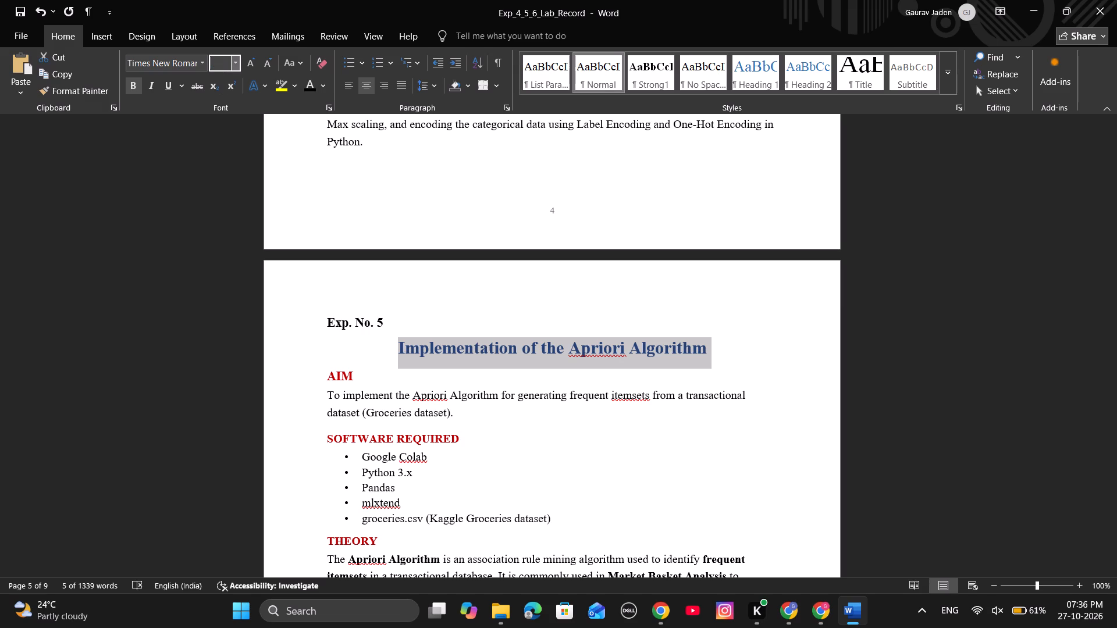
pyautogui.write('15')
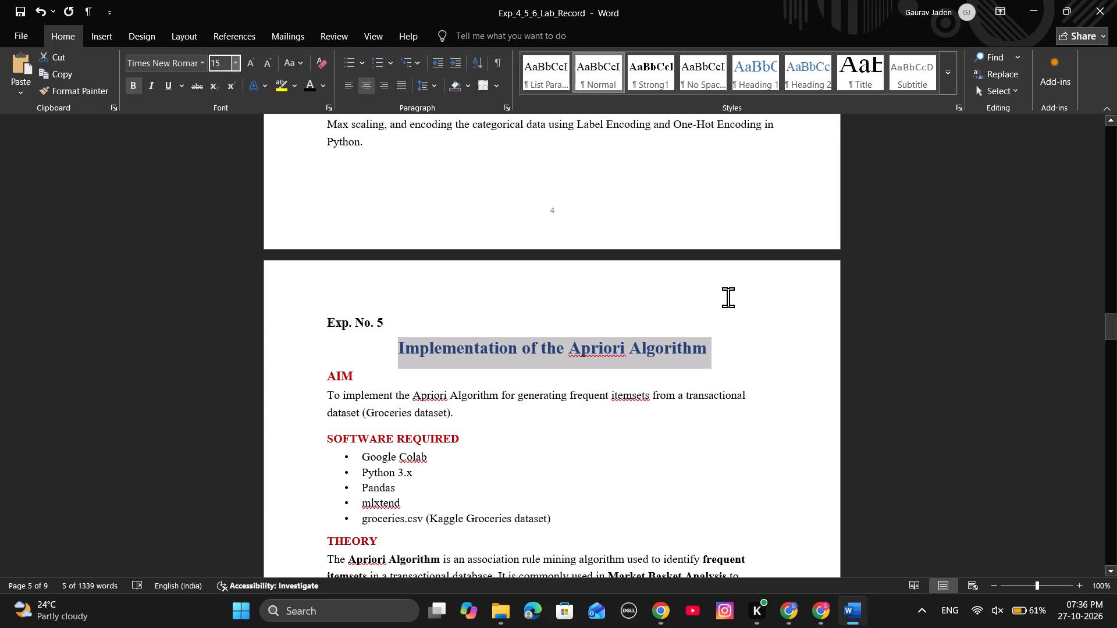
pyautogui.press('Return')
pyautogui.click(741, 402)
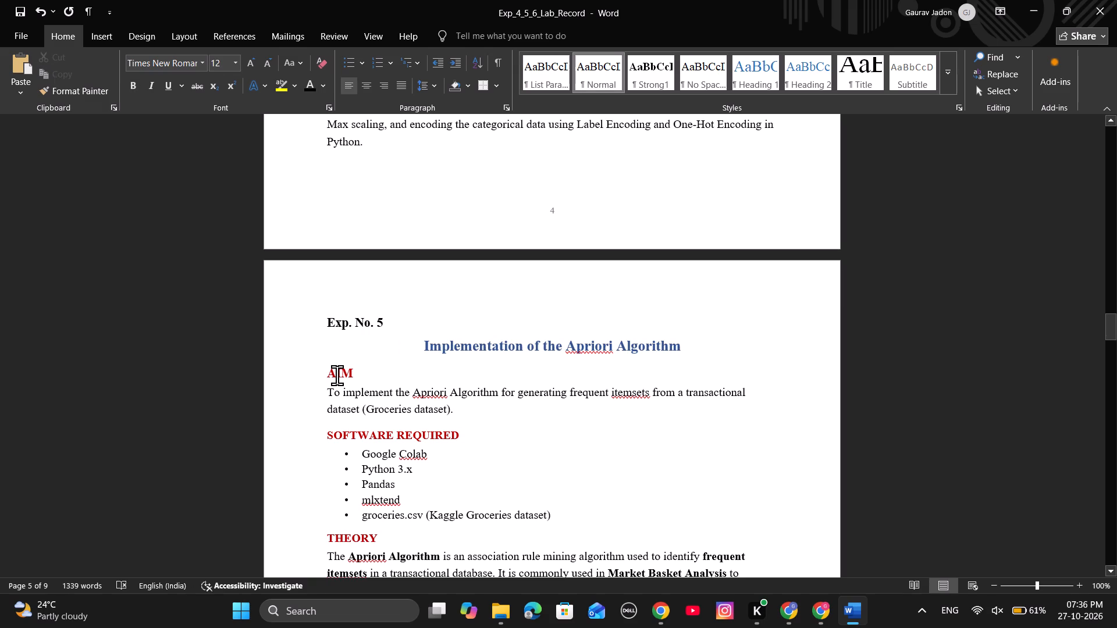
pyautogui.click(337, 375)
# Delete the comment lines "# Experiment 5" and "# Apriori Algorithm using Python" under Experiment 5's PROGRAM heading.
pyautogui.scroll(-1, 461, 480)
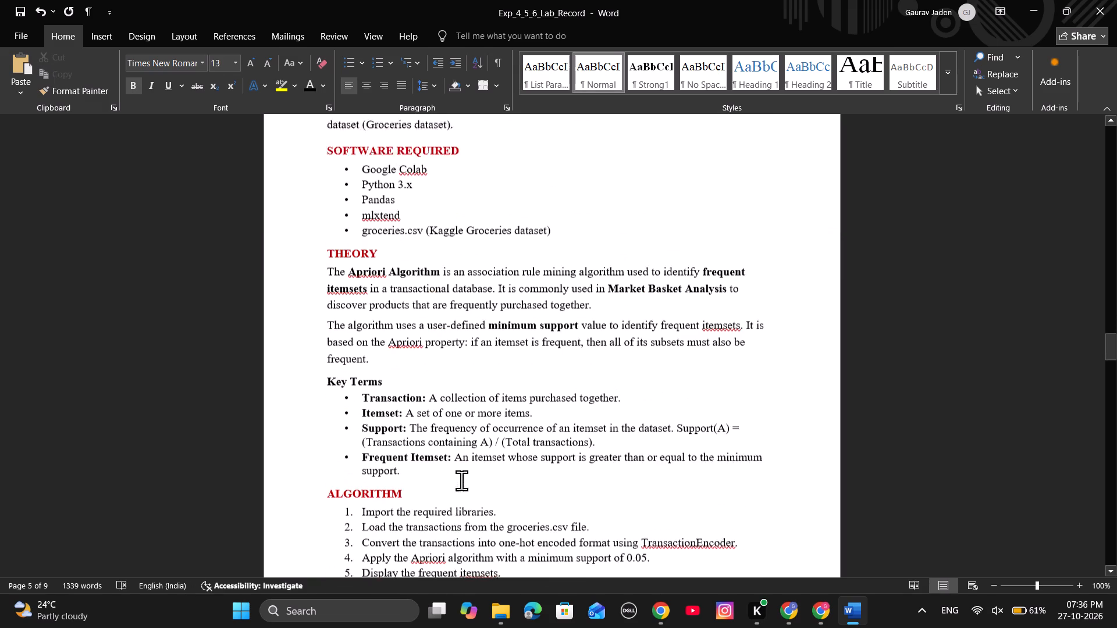
pyautogui.scroll(-1, 461, 480)
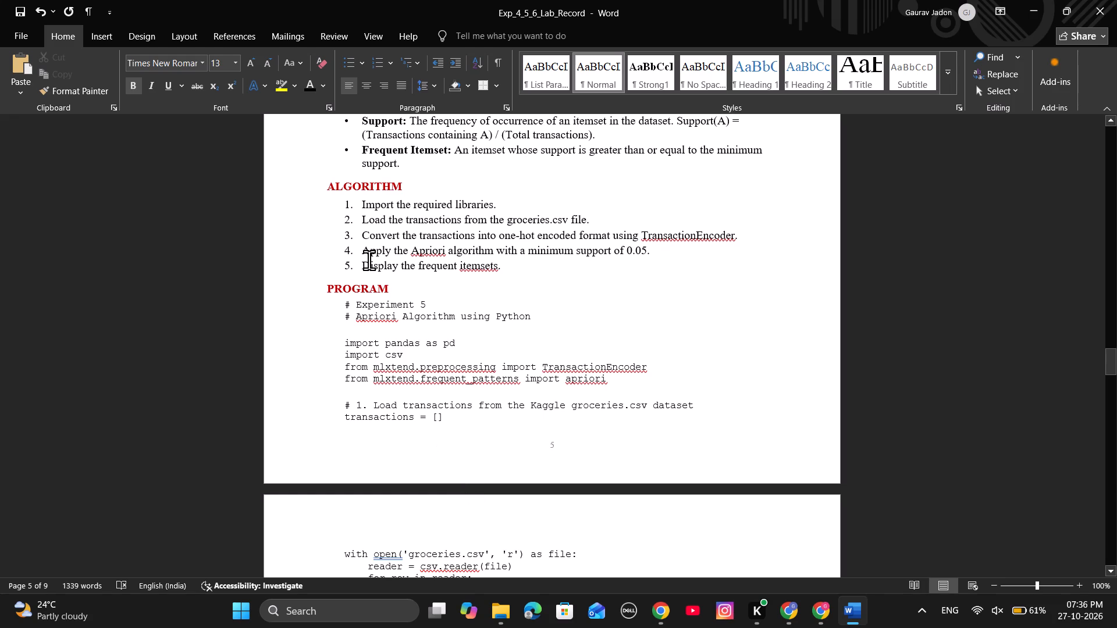
pyautogui.moveTo(464, 301); pyautogui.dragTo(558, 317)
pyautogui.doubleClick(558, 317)
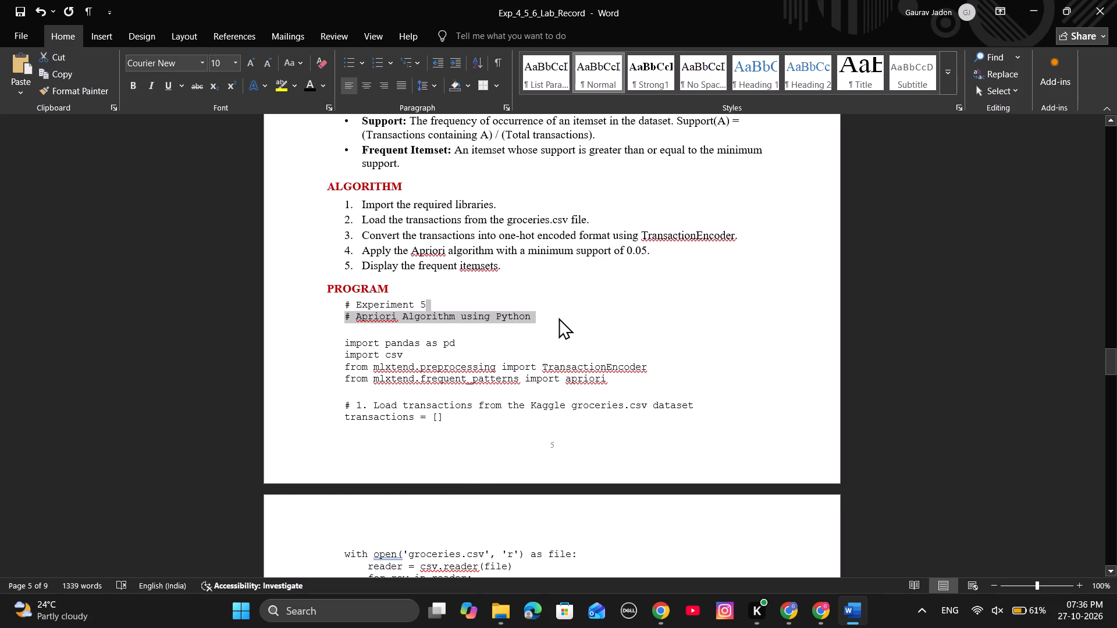
pyautogui.moveTo(558, 317); pyautogui.dragTo(341, 301)
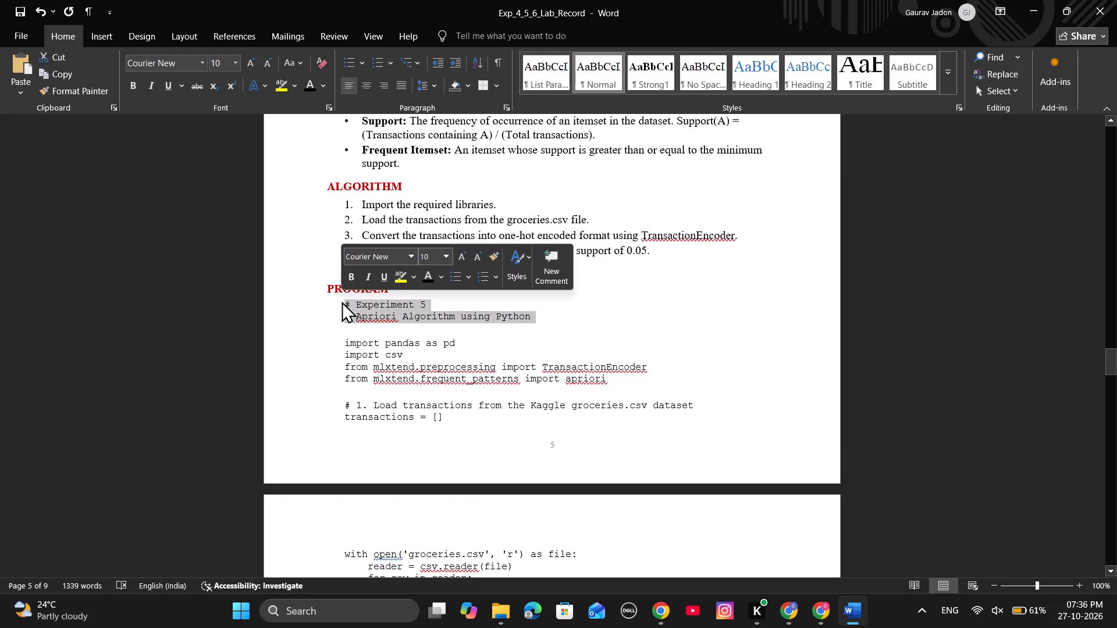
pyautogui.press('BackSpace')
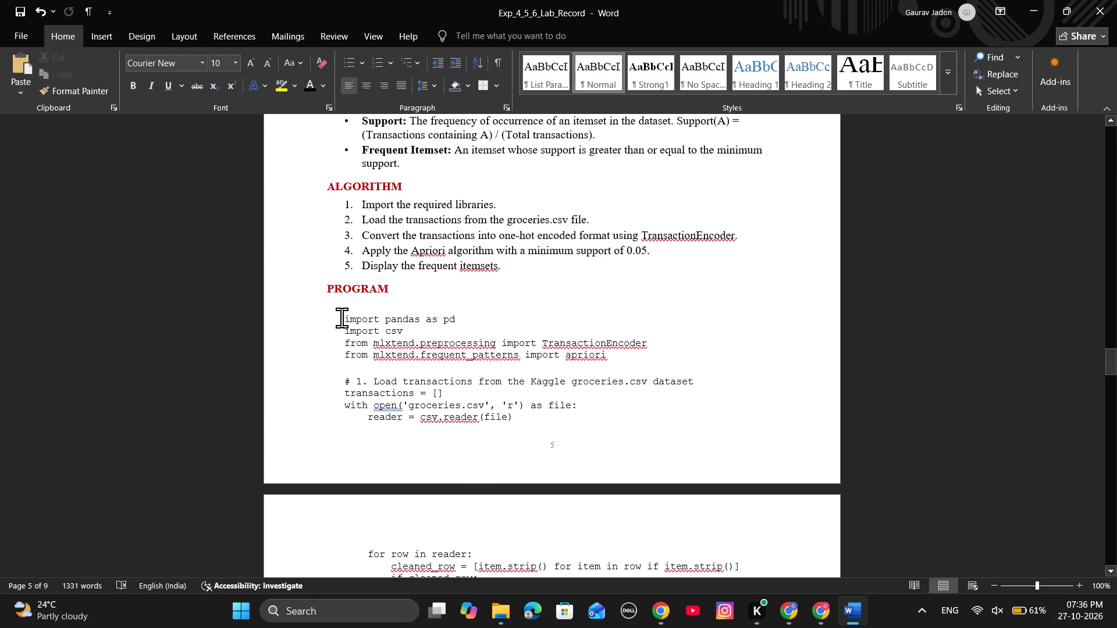
# Paste the bold "Input:" label above Experiment 5's import lines, keeping the code aligned and one blank line between them.
pyautogui.click(346, 324)
pyautogui.click(343, 313)
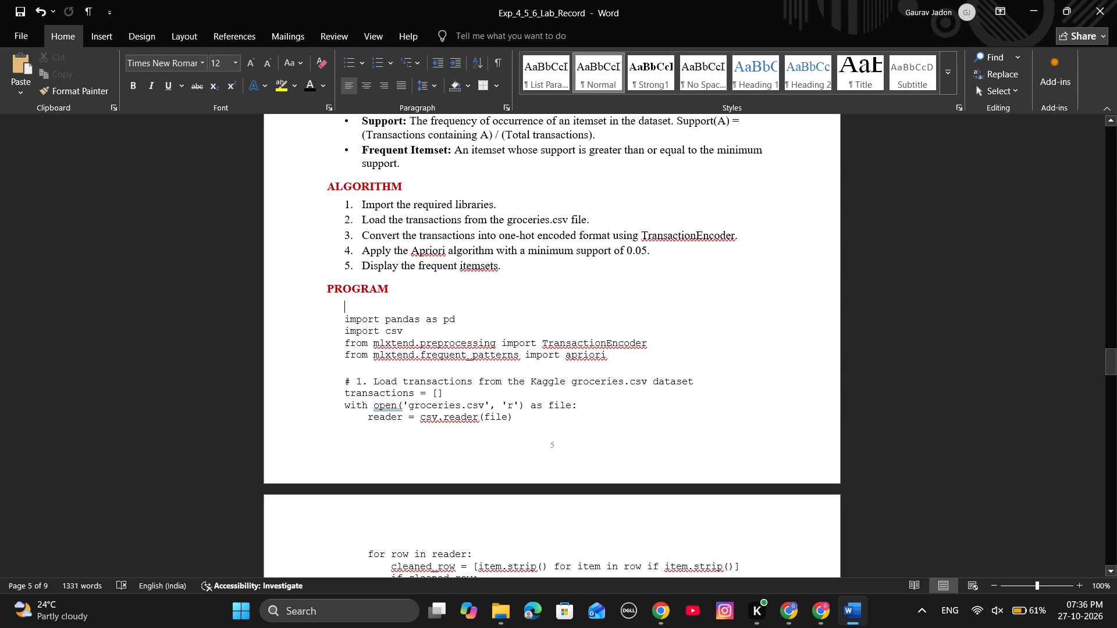
pyautogui.hotkey('ctrl', 'v')
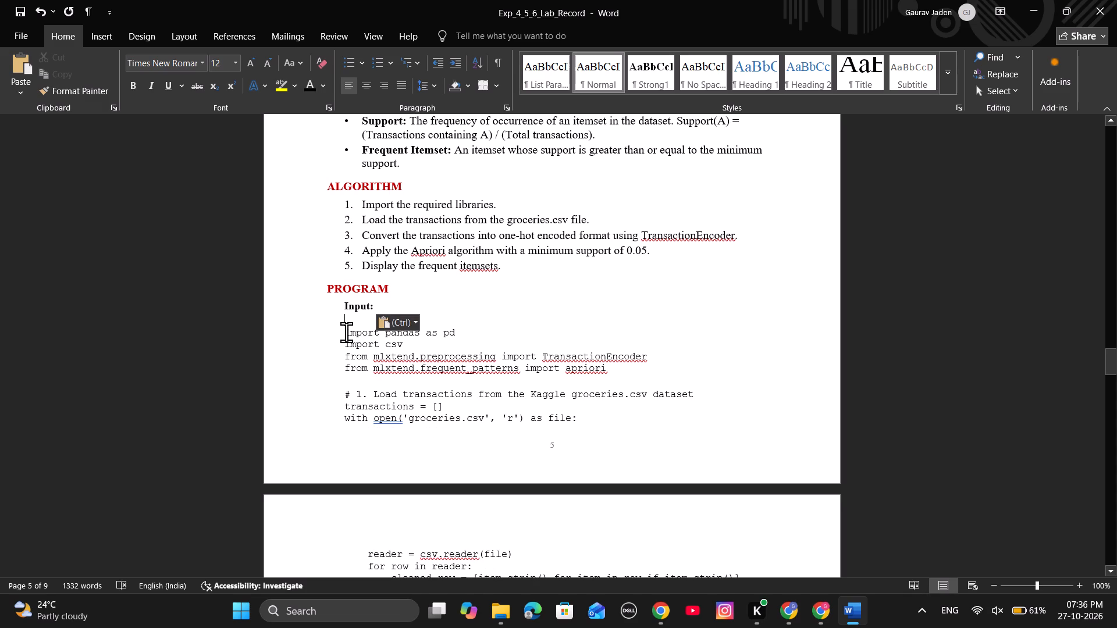
pyautogui.click(346, 332)
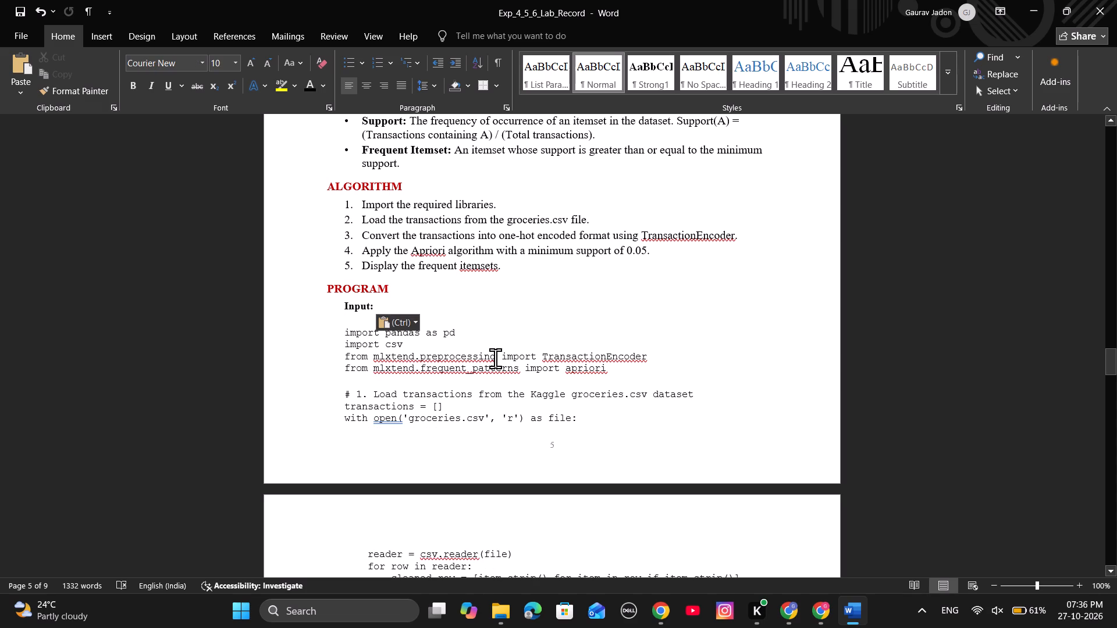
pyautogui.press('BackSpace')
pyautogui.press('BackSpace')
pyautogui.press('space')
pyautogui.press('space')
pyautogui.press('space')
pyautogui.press('space')
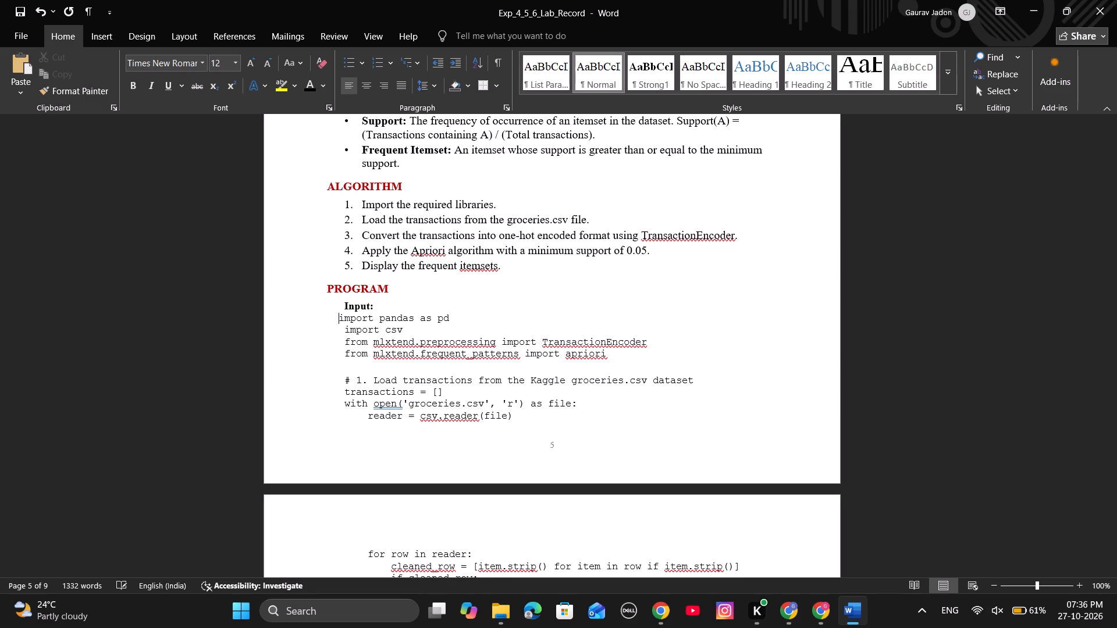
pyautogui.press('space')
pyautogui.press('space')
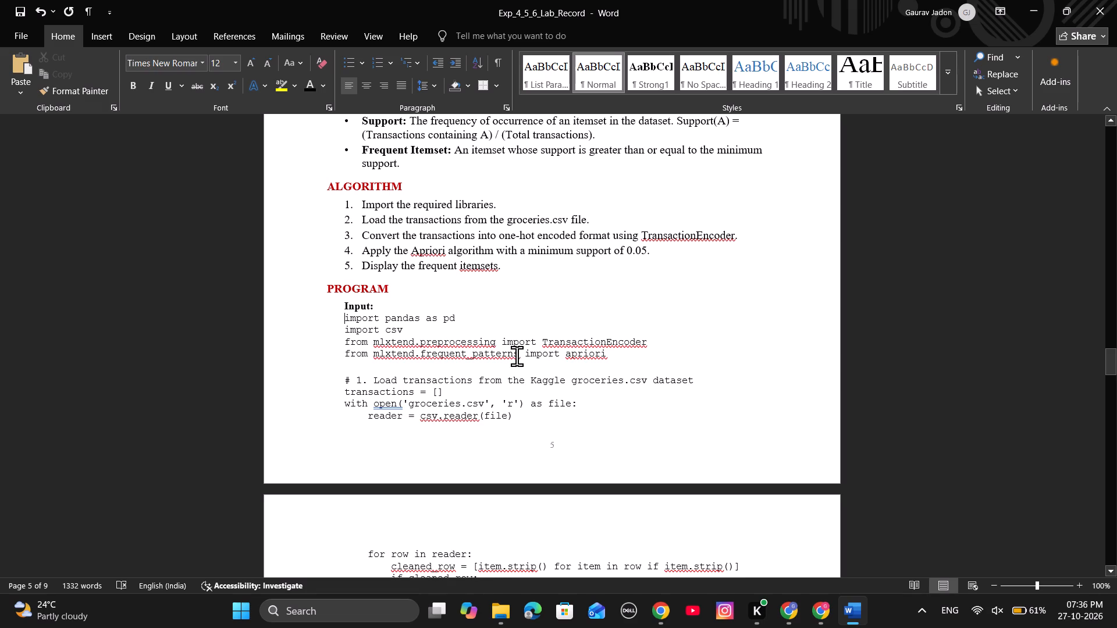
pyautogui.click(412, 311)
pyautogui.press('Return')
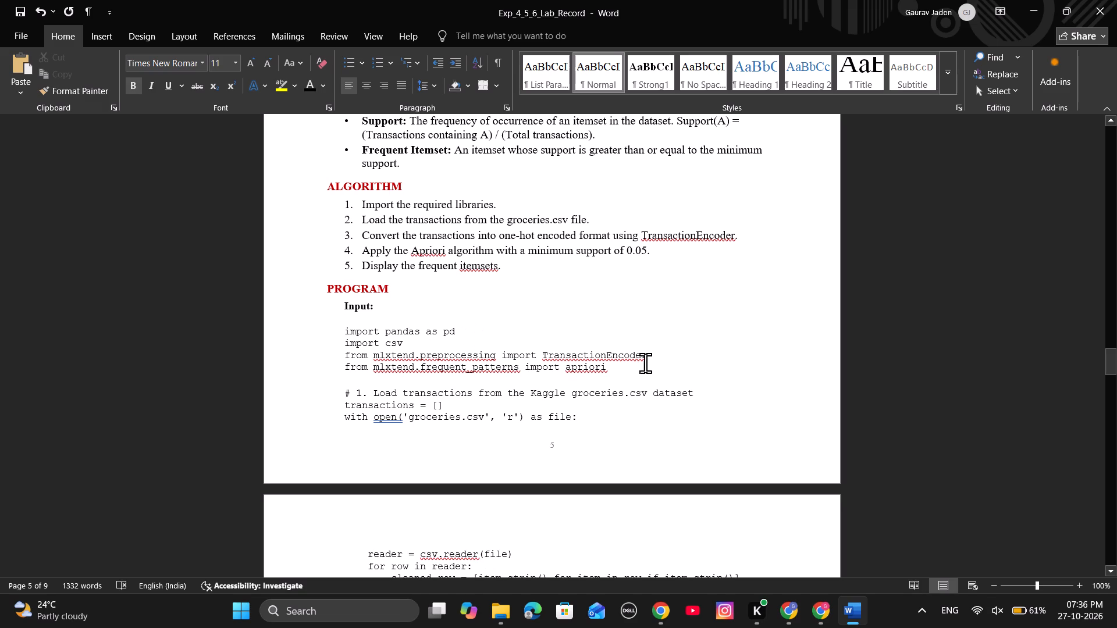
# Insert blank lines after Experiment 5's import lines so the "# 1. Load transactions" code block moves onto page 6.
pyautogui.click(650, 367)
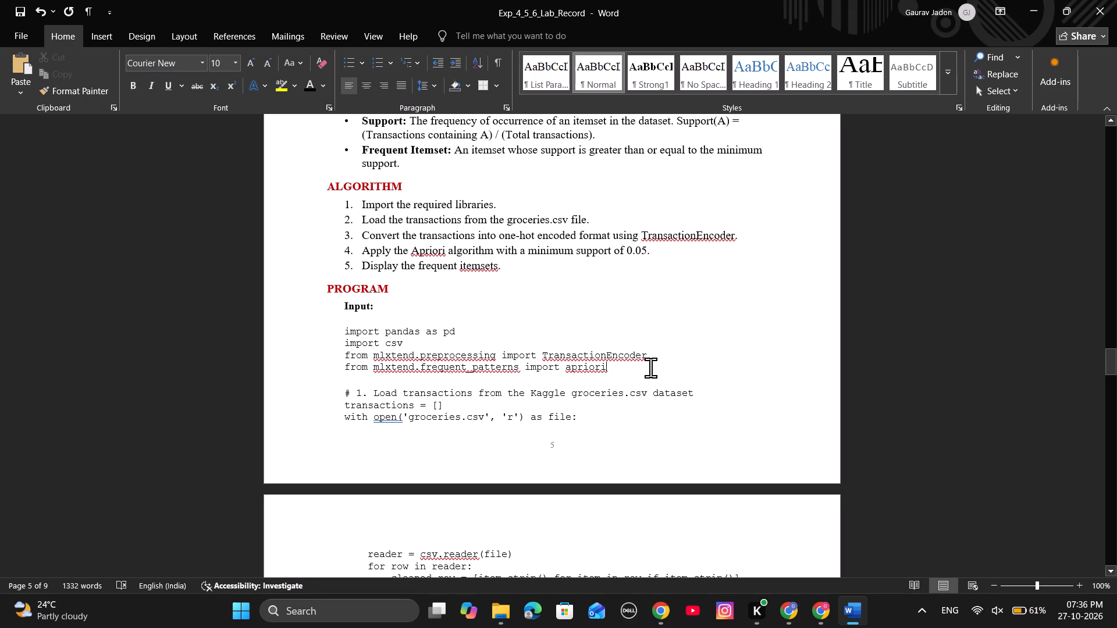
pyautogui.press('Return')
pyautogui.press('Return')
pyautogui.press('Return')
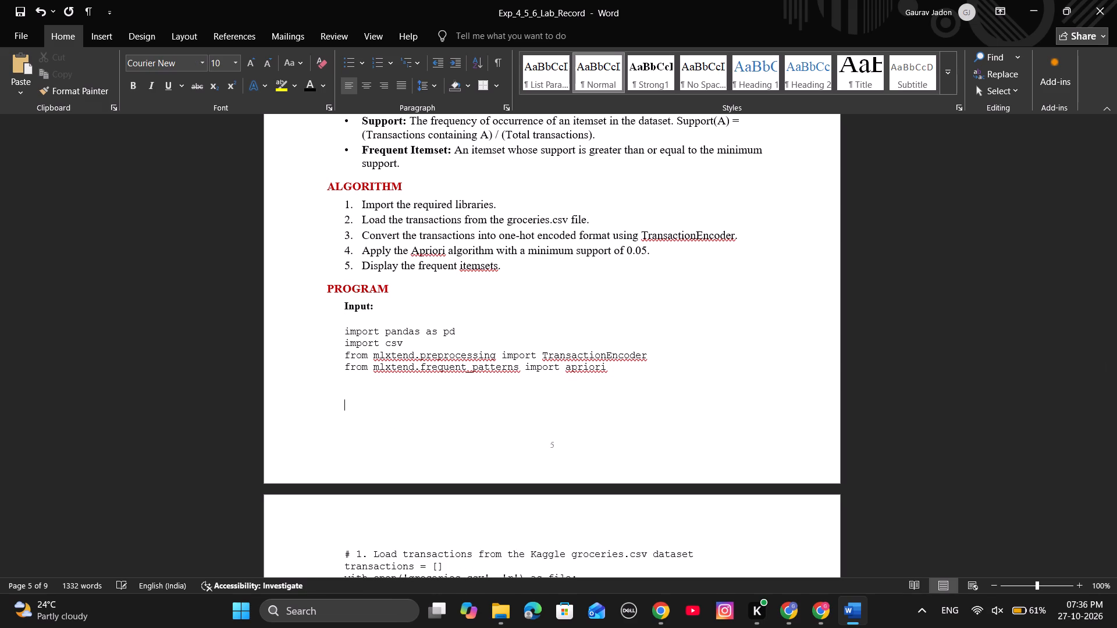
pyautogui.press('Return')
pyautogui.press('Return')
pyautogui.press('Return')
pyautogui.press('BackSpace')
pyautogui.press('BackSpace')
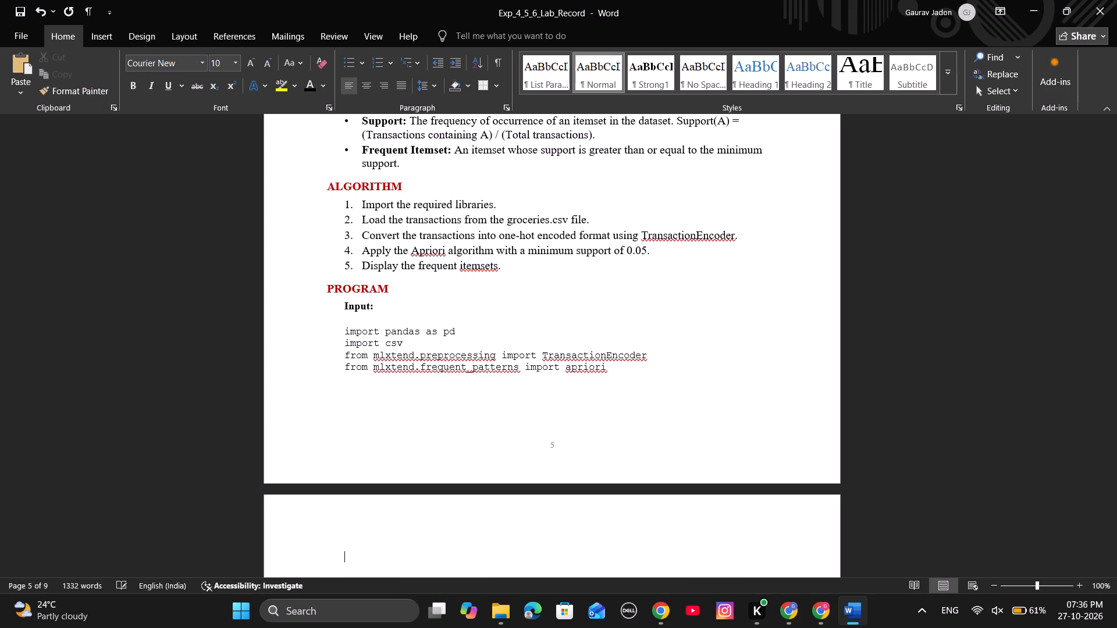
pyautogui.press('Return')
# Paste the bold "Input:" label above the "# 1. Load transactions" code block, leaving one blank line between them.
pyautogui.scroll(-1, 650, 367)
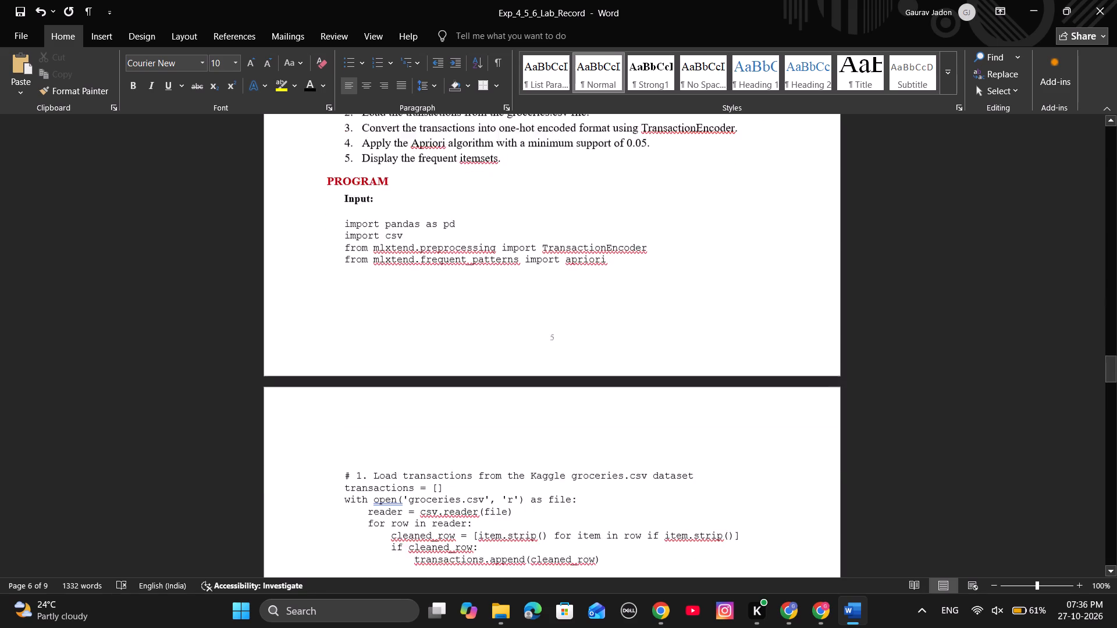
pyautogui.scroll(-1, 650, 367)
pyautogui.hotkey('ctrl', 'v')
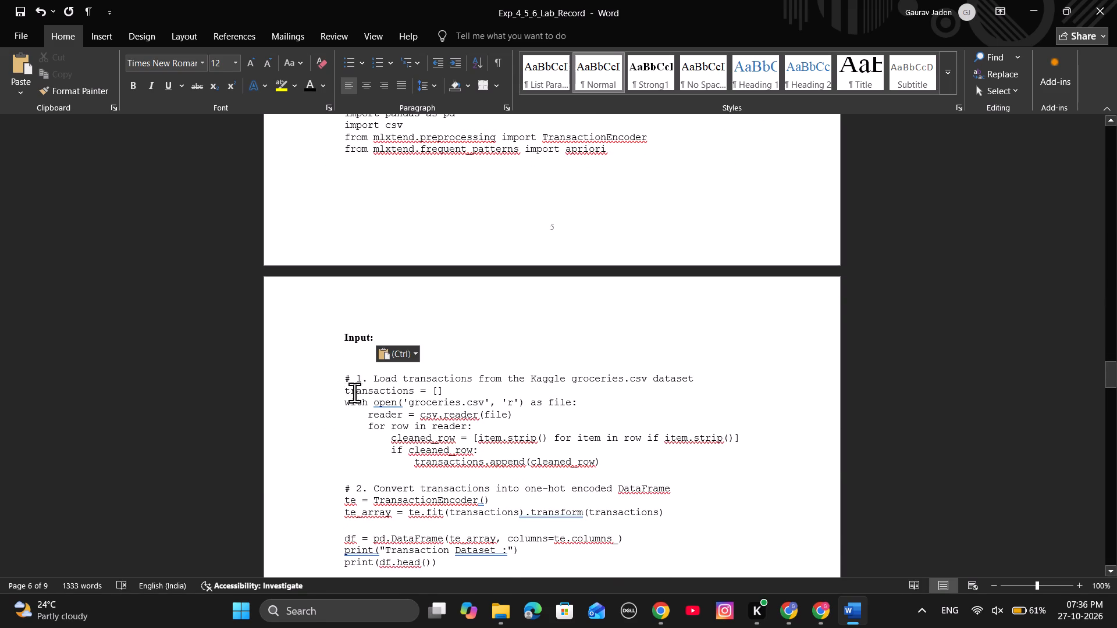
pyautogui.click(343, 381)
pyautogui.press('BackSpace')
pyautogui.press('BackSpace')
pyautogui.press('BackSpace')
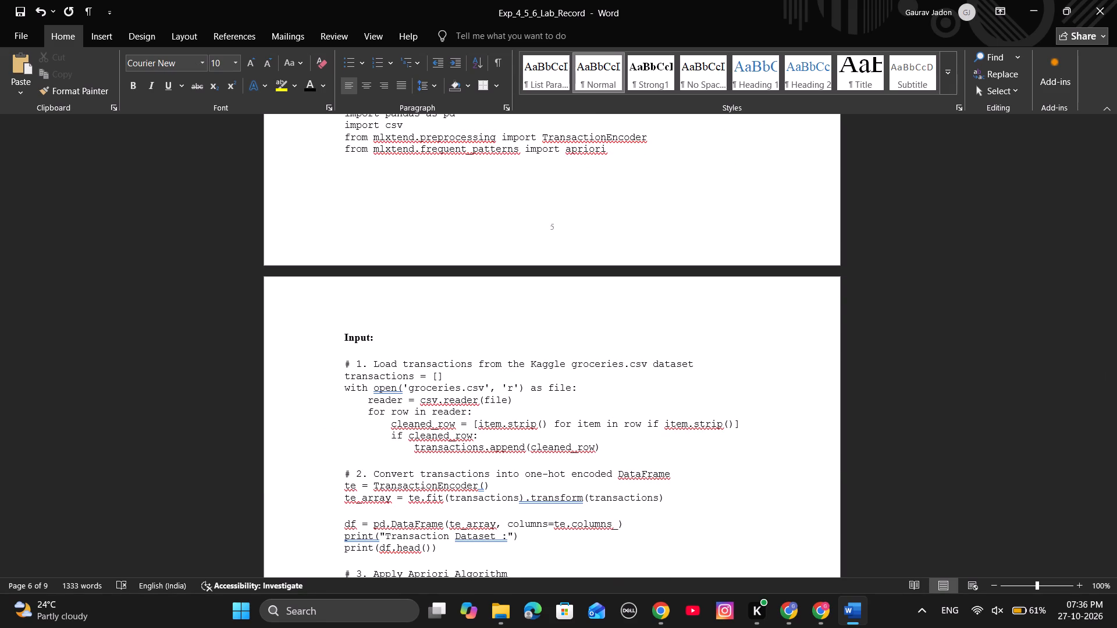
# Paste the "Input:" label above the "# 2. Convert transactions" code, with a blank line before it and the code directly below, aligned.
pyautogui.click(643, 452)
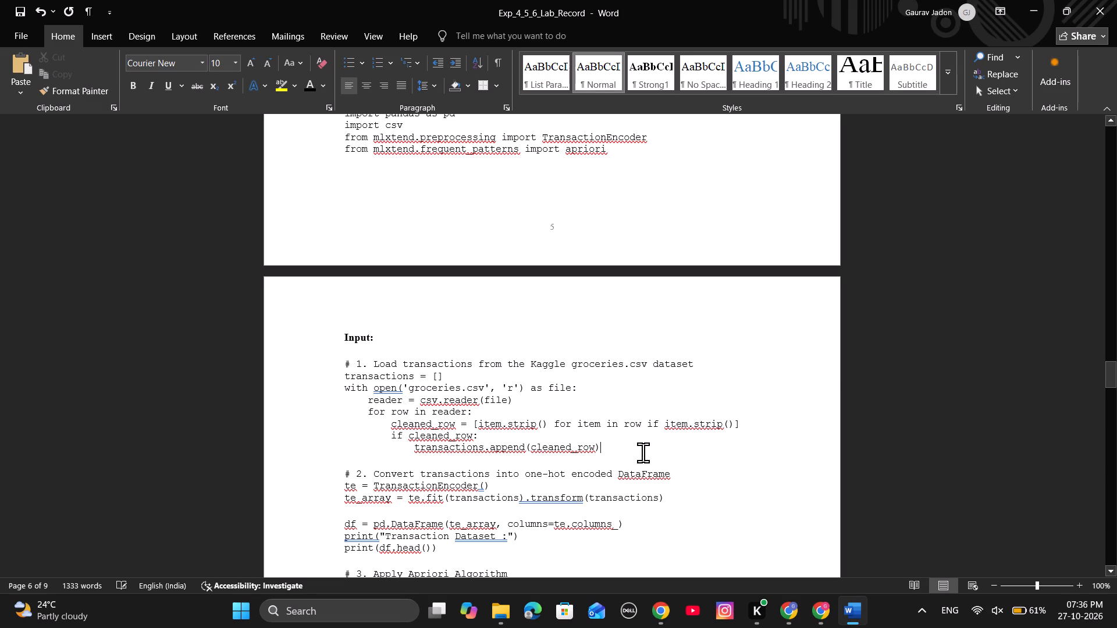
pyautogui.press('Return')
pyautogui.hotkey('ctrl', 'v')
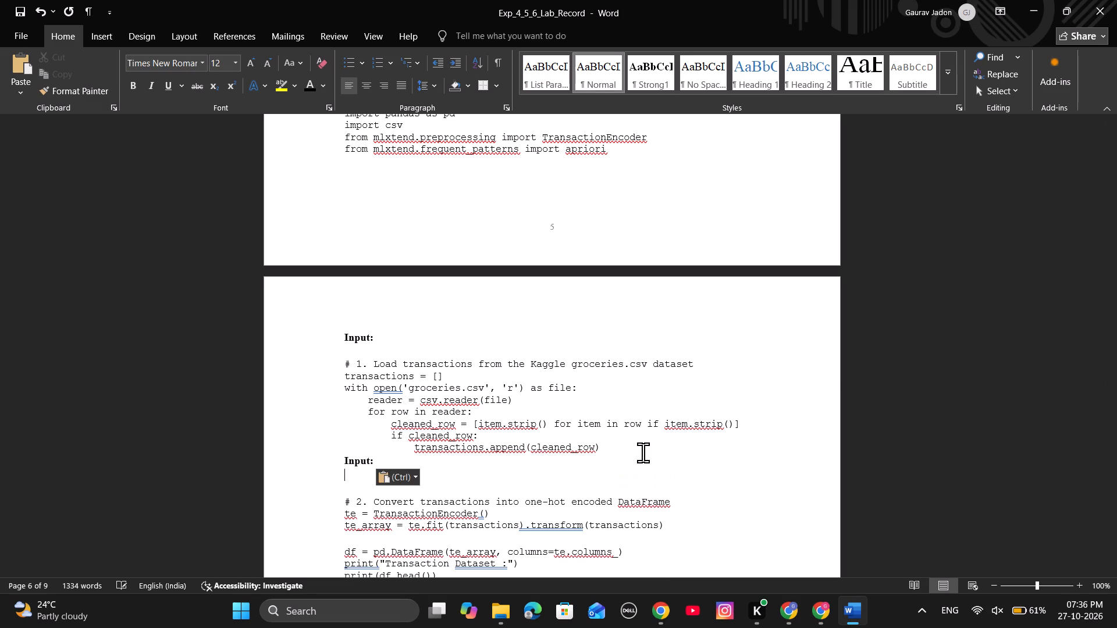
pyautogui.click(346, 505)
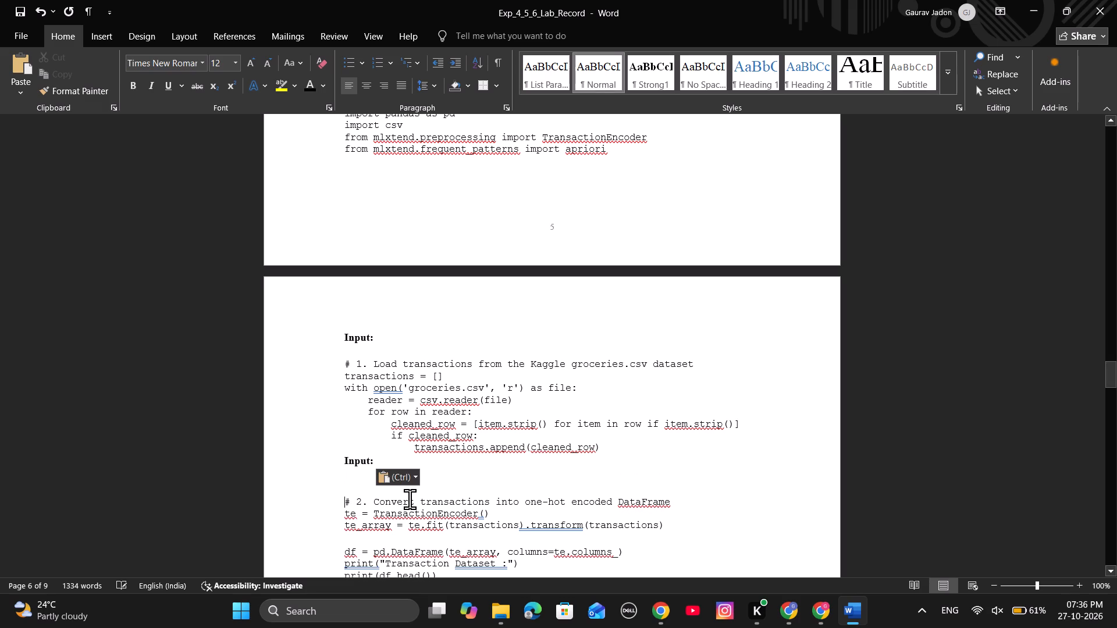
pyautogui.press('BackSpace')
pyautogui.press('BackSpace')
pyautogui.press('BackSpace')
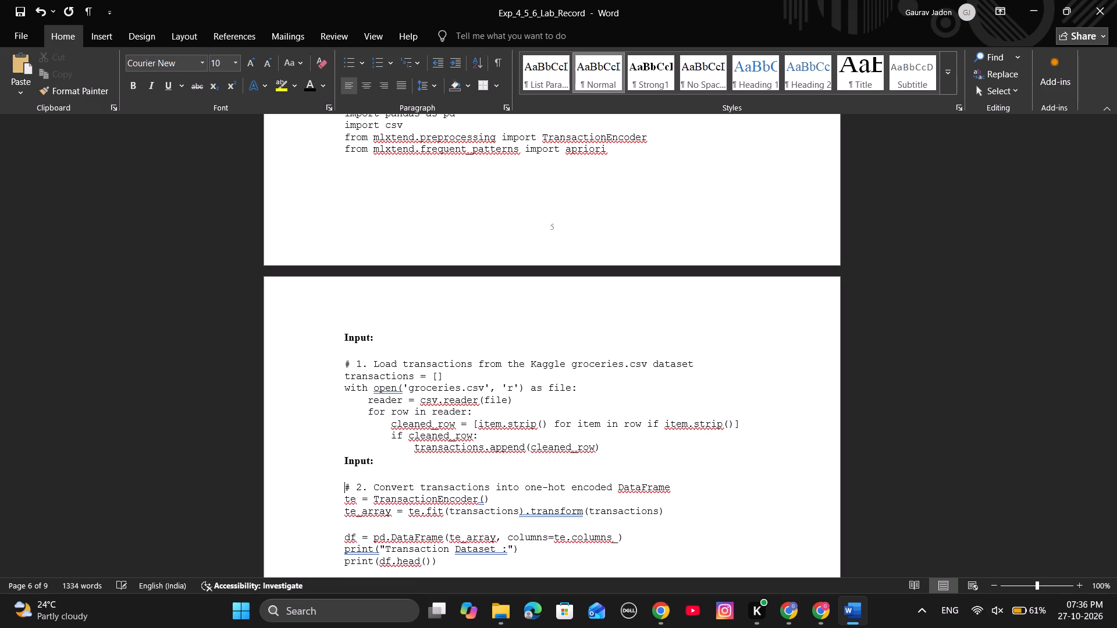
pyautogui.press('BackSpace')
pyautogui.press('BackSpace')
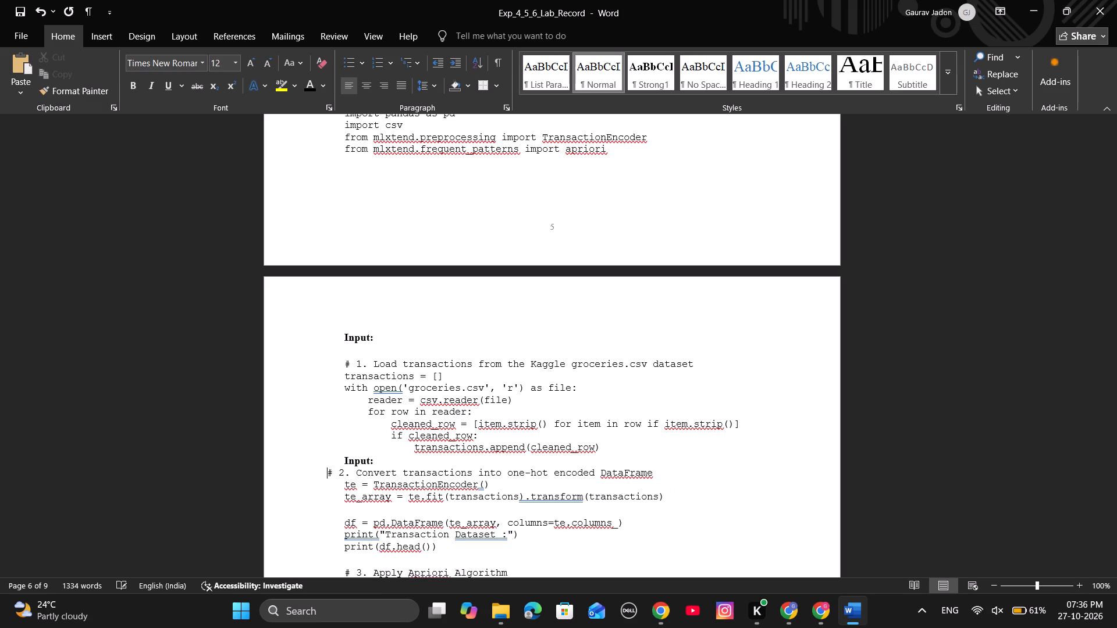
pyautogui.press('space')
pyautogui.press('space')
pyautogui.press('space')
pyautogui.press('space')
pyautogui.press('space')
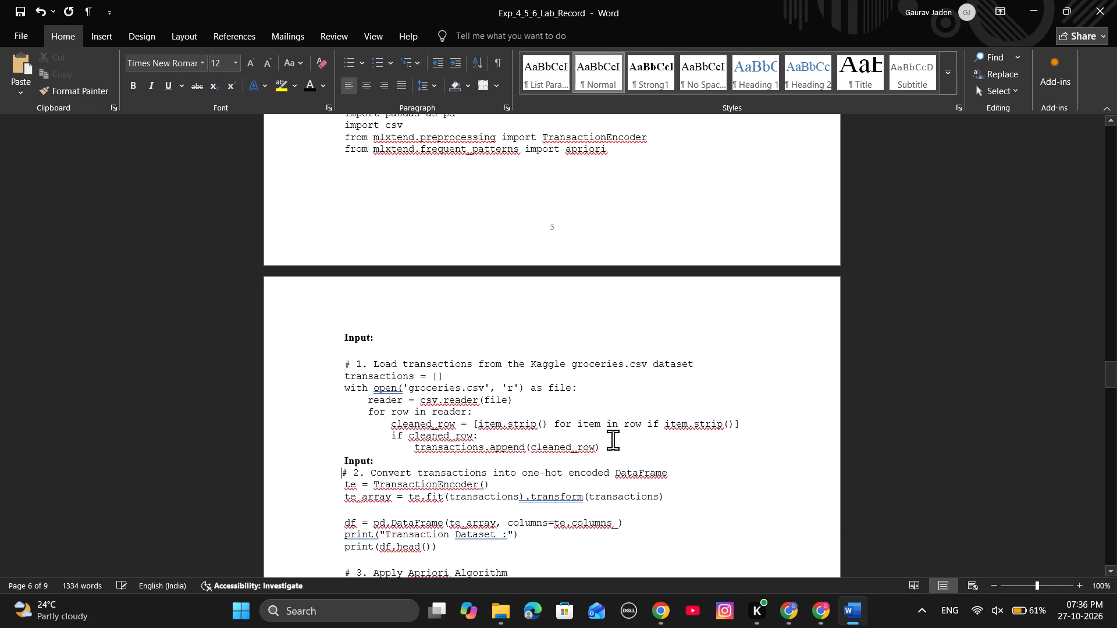
pyautogui.press('space')
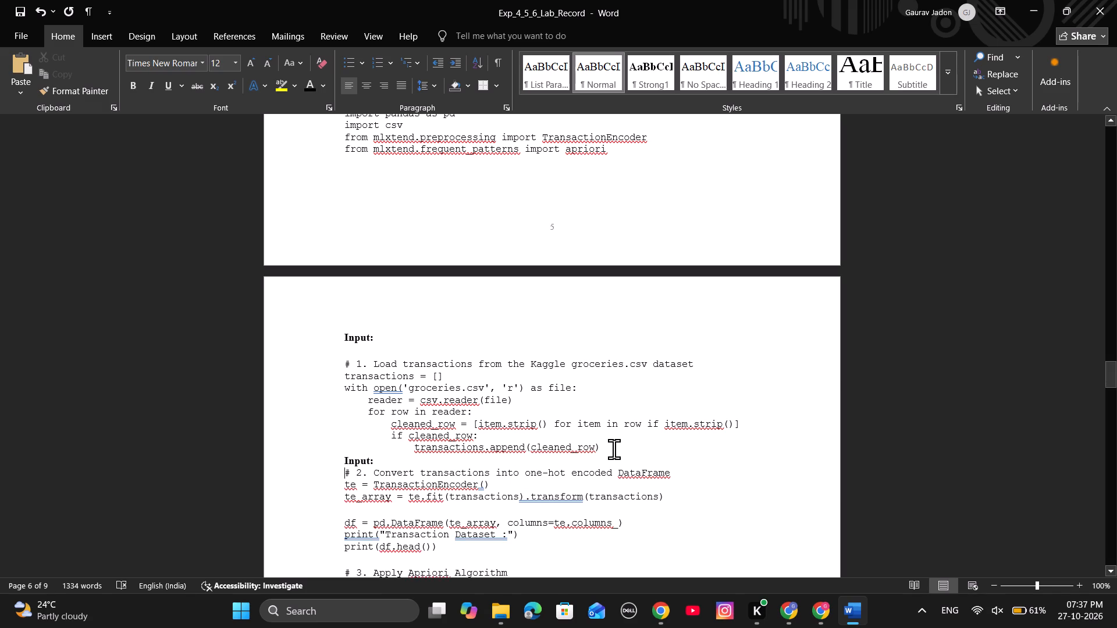
pyautogui.click(614, 449)
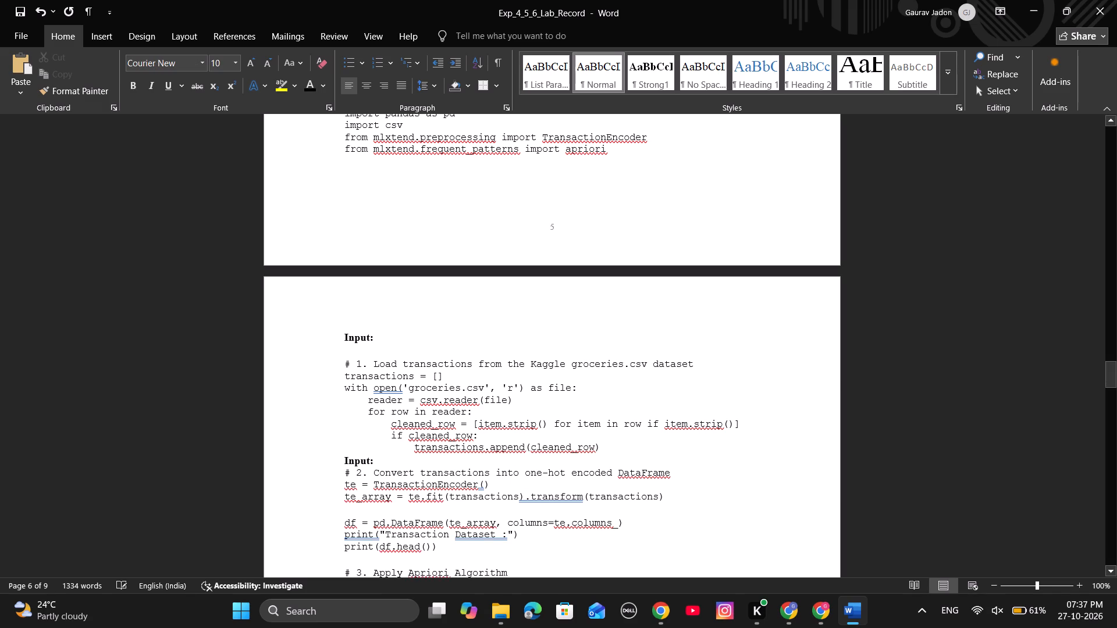
pyautogui.press('Return')
# Delete Experiment 5's EXPECTED OUTPUT section, including the heading, the Transaction Dataset table and the Frequent Itemsets table, up to RESULT.
pyautogui.scroll(-1, 629, 448)
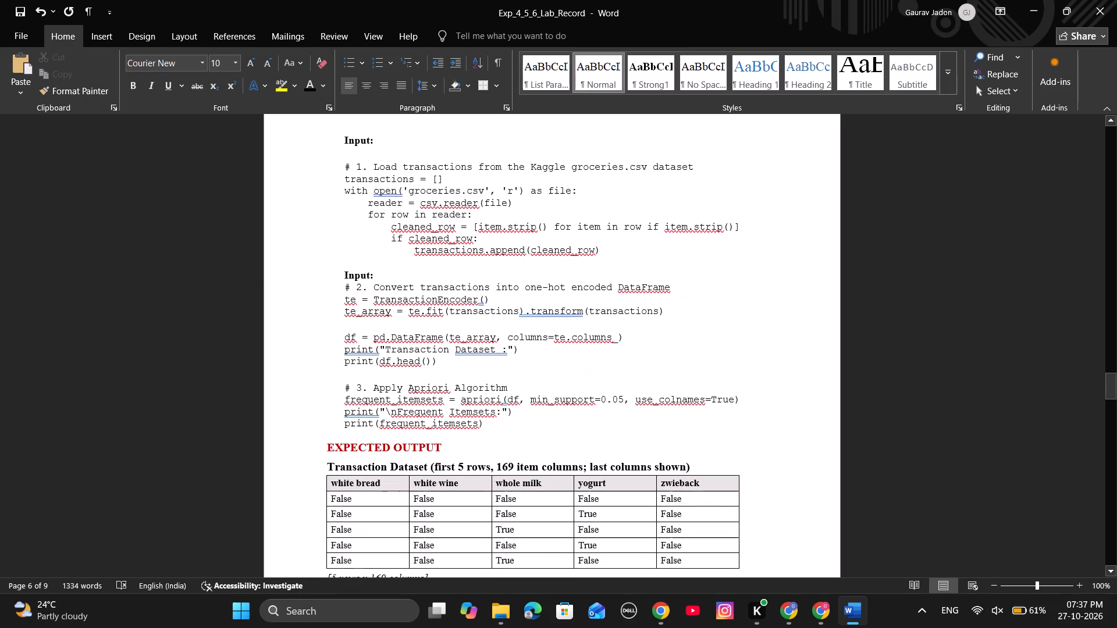
pyautogui.scroll(-1, 629, 448)
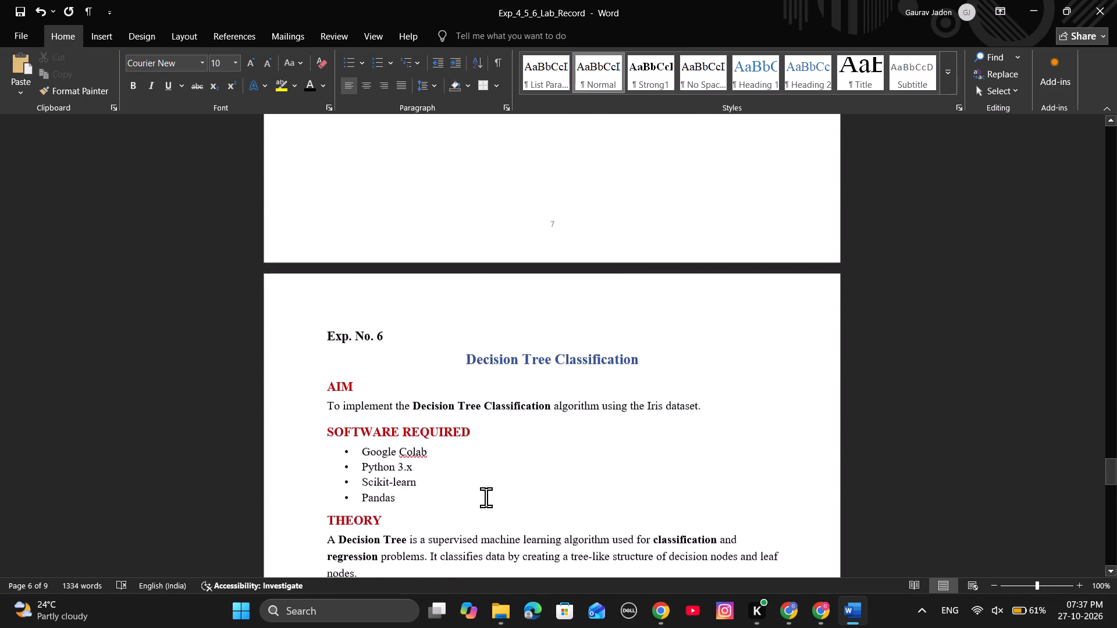
pyautogui.moveTo(671, 377); pyautogui.dragTo(361, 199)
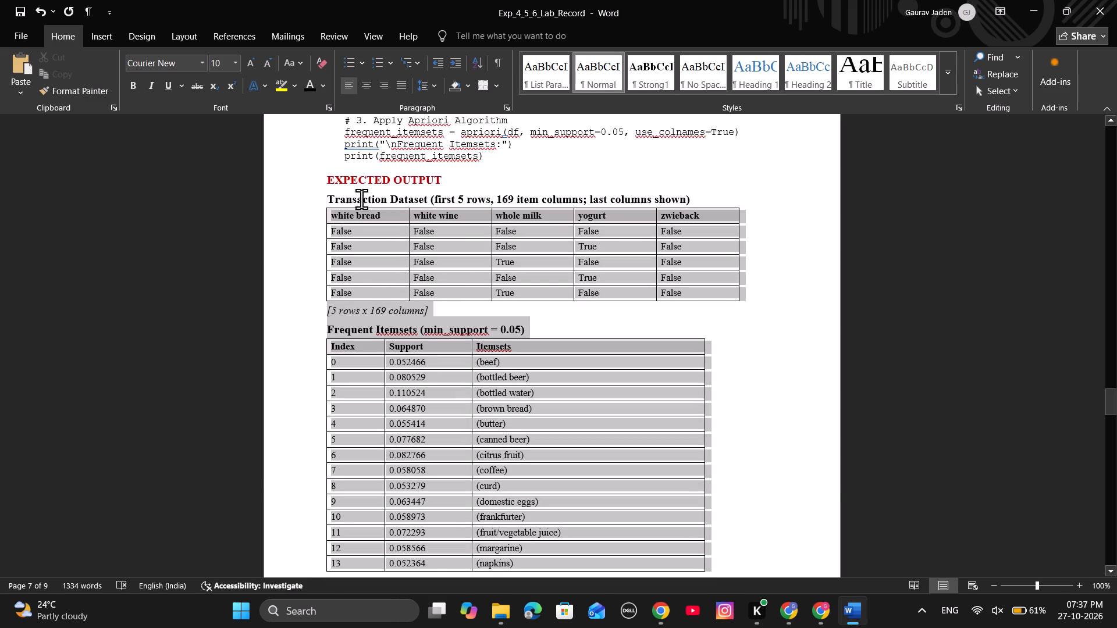
pyautogui.moveTo(361, 199); pyautogui.dragTo(331, 181)
pyautogui.press('BackSpace')
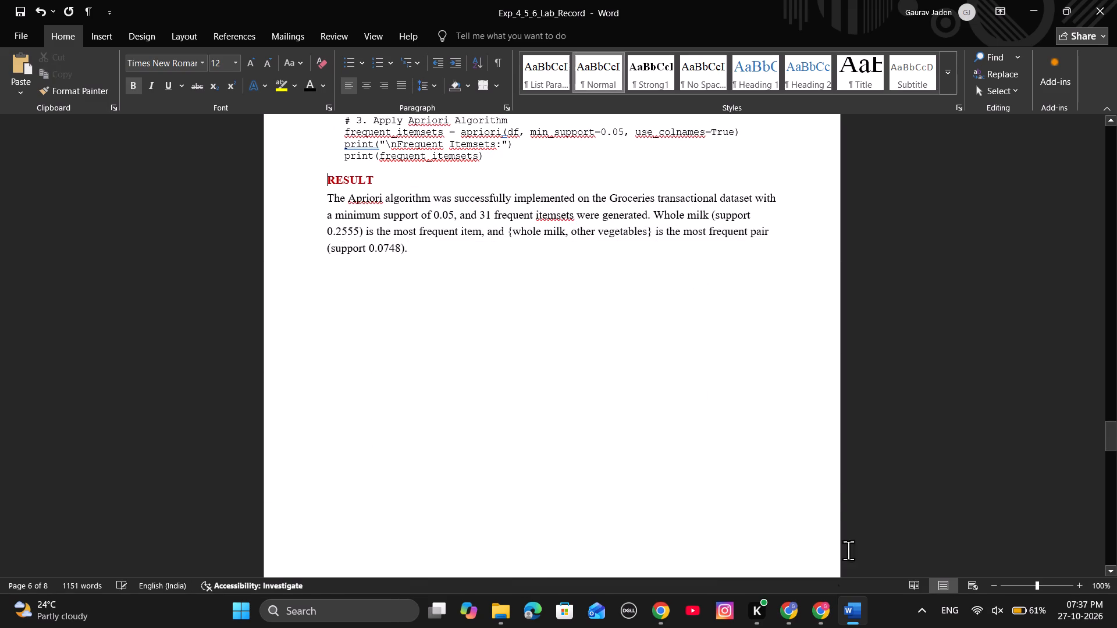
# Switch to the "apriori algorithm.ipynb" Colab notebook in Chrome and run all of its cells.
pyautogui.click(786, 616)
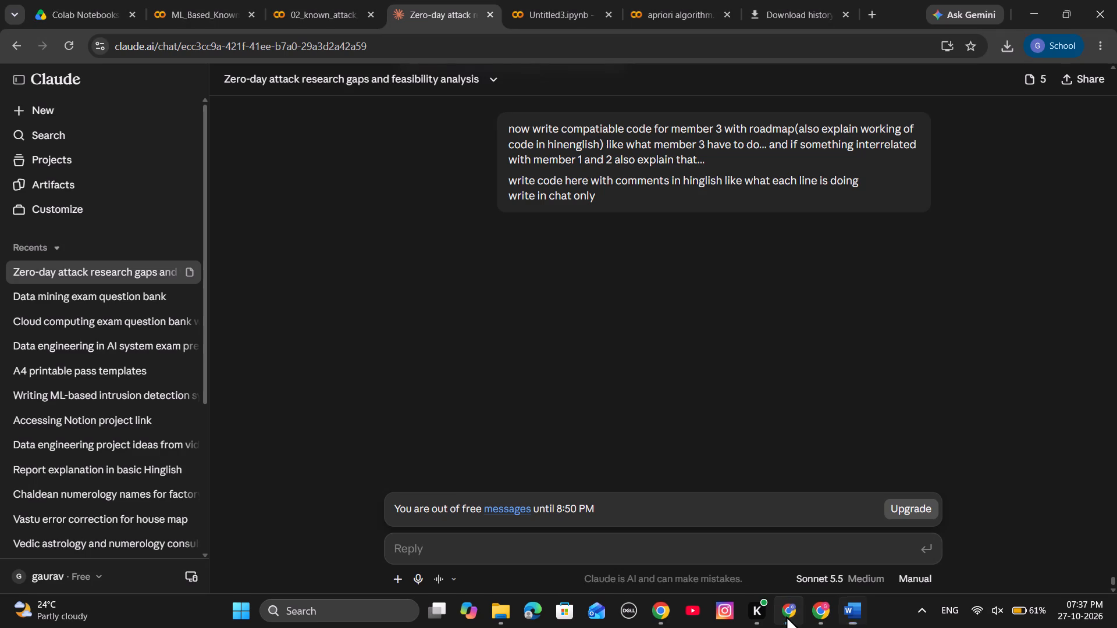
pyautogui.click(684, 19)
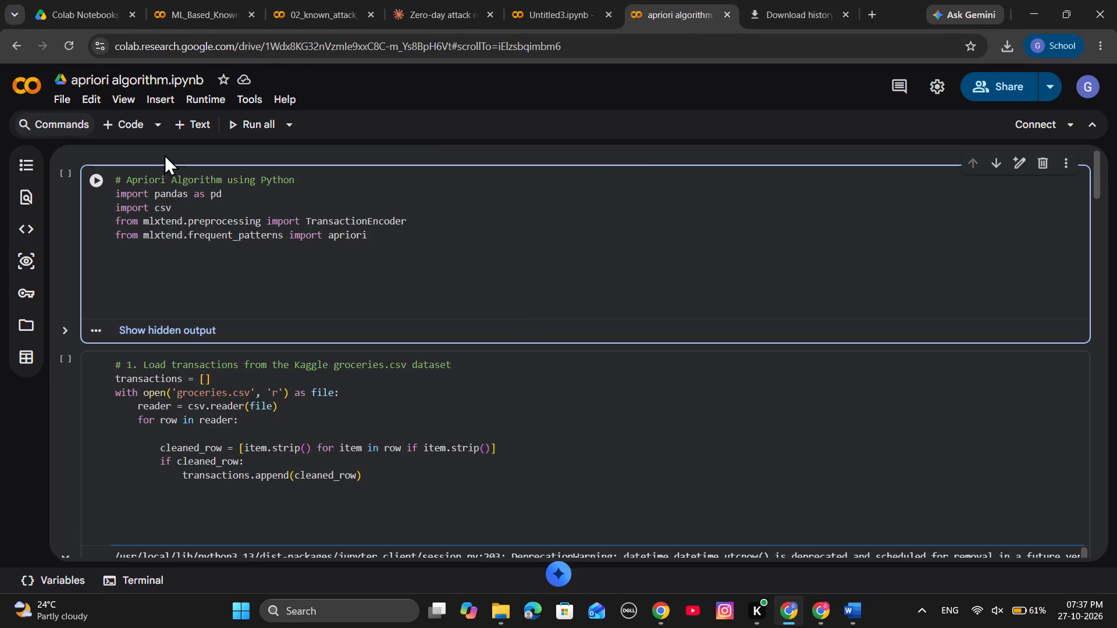
pyautogui.click(202, 95)
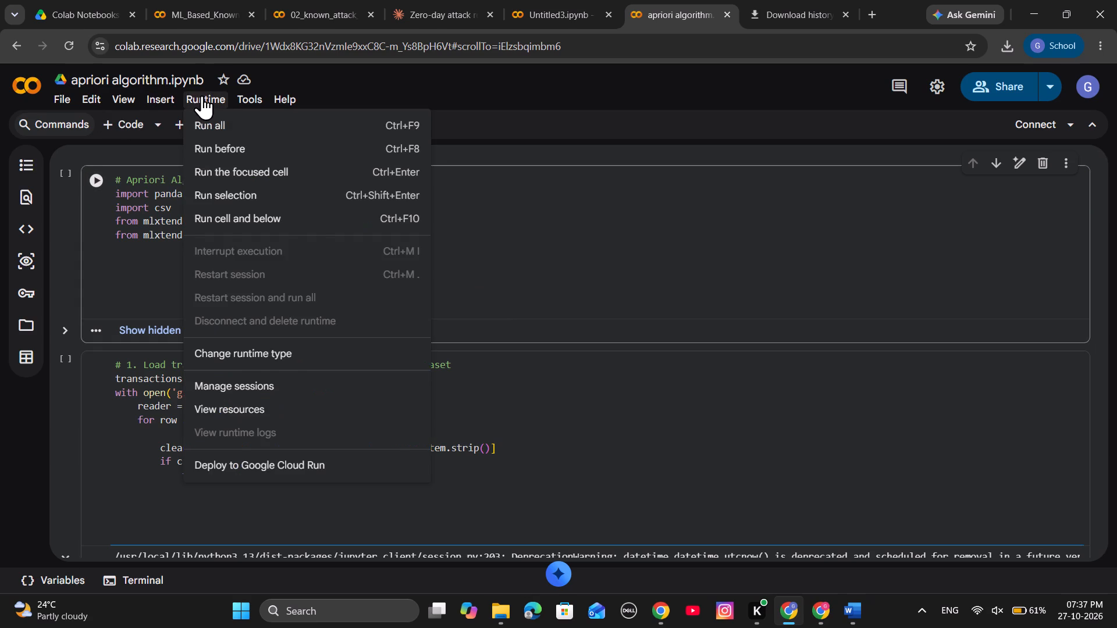
pyautogui.click(227, 127)
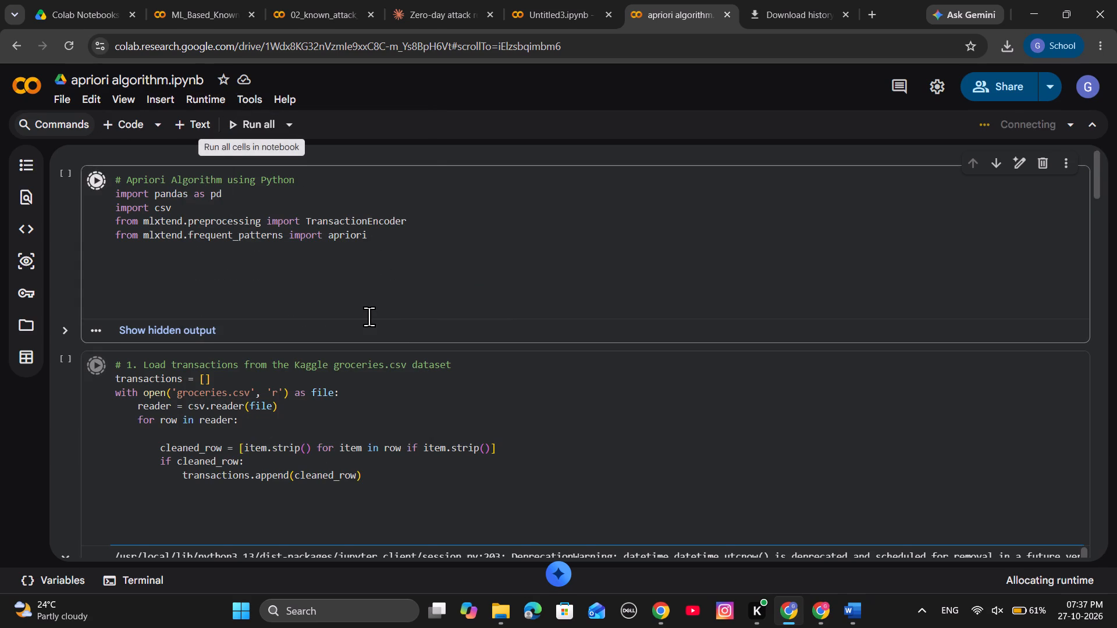
# Examine the notebook's cell outputs, including the Frequent Itemsets list and the Transaction Dataset printed below the TransactionEncoder cell.
pyautogui.scroll(-4, 369, 316)
pyautogui.scroll(1, 369, 316)
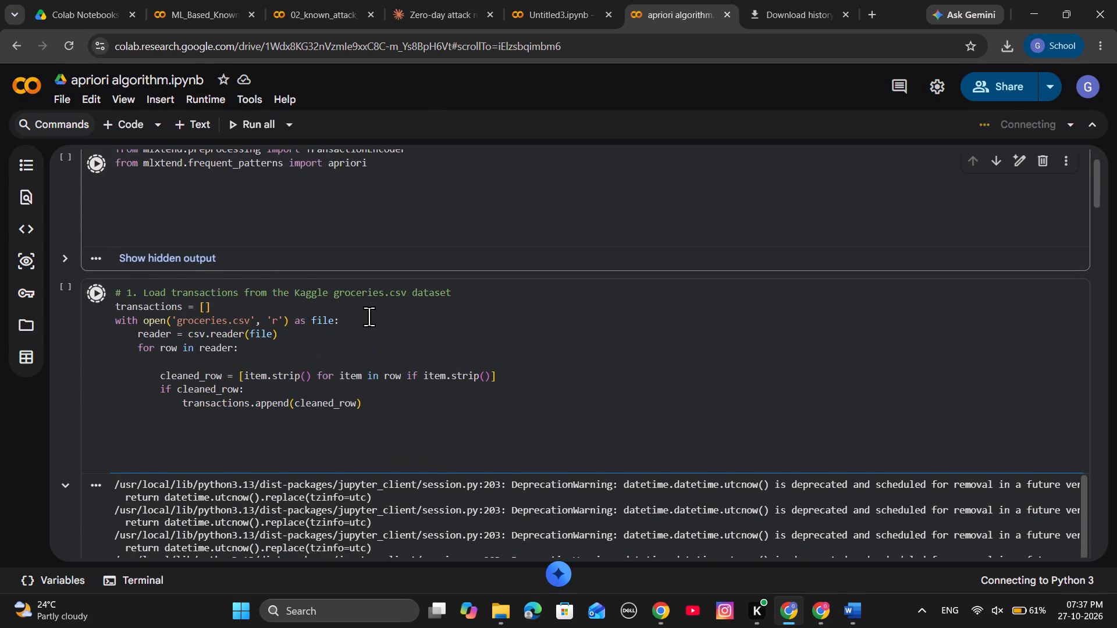
pyautogui.scroll(-9, 369, 316)
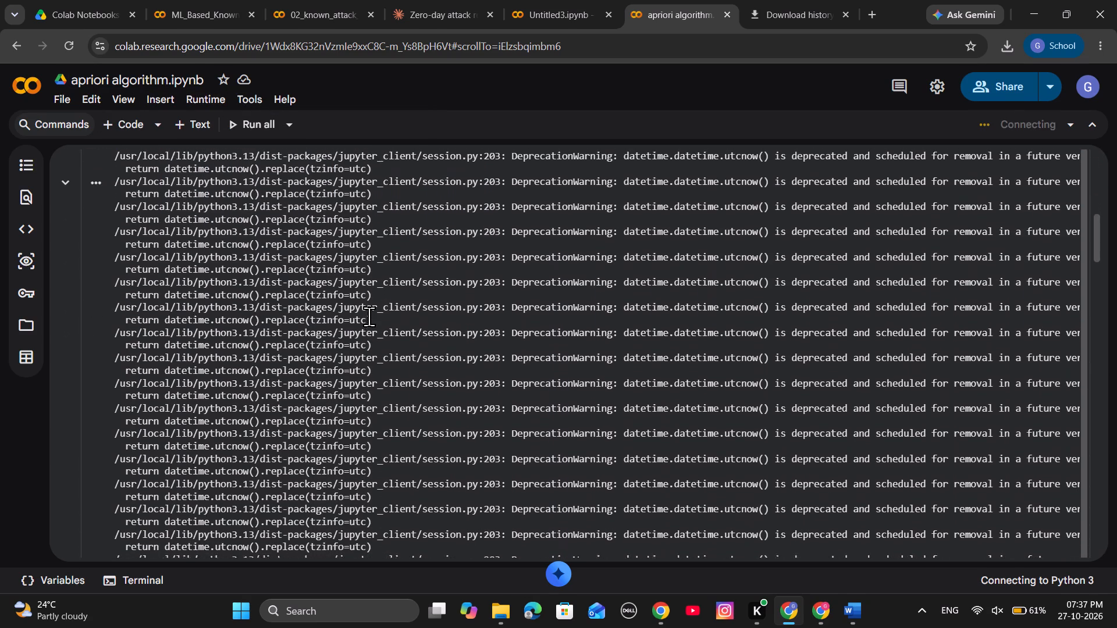
pyautogui.scroll(-6, 369, 316)
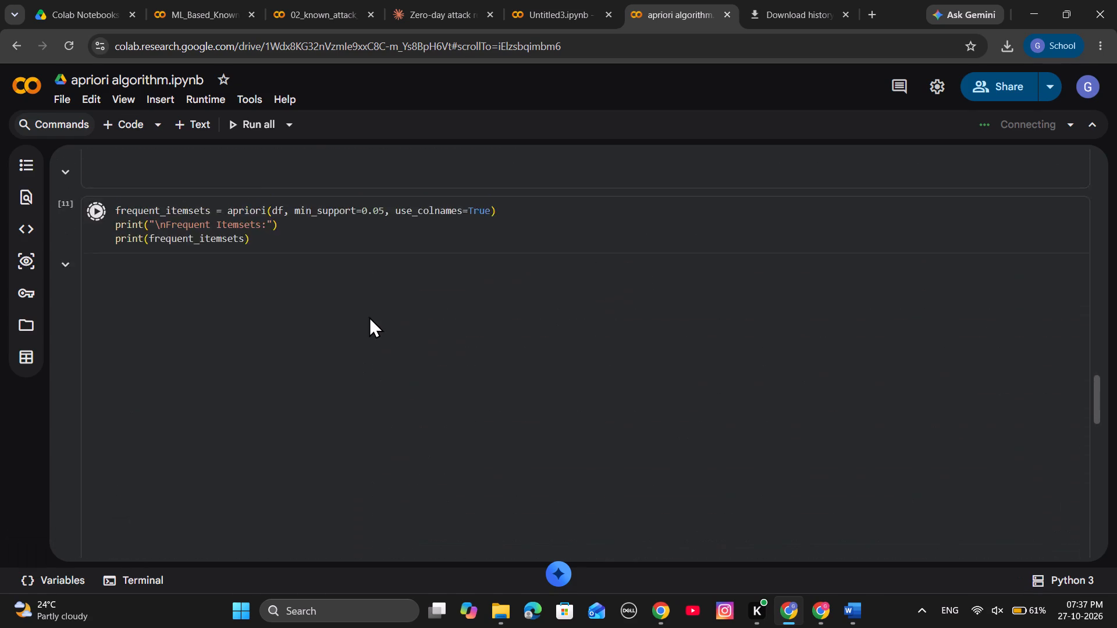
pyautogui.scroll(-2, 369, 316)
pyautogui.scroll(1, 337, 448)
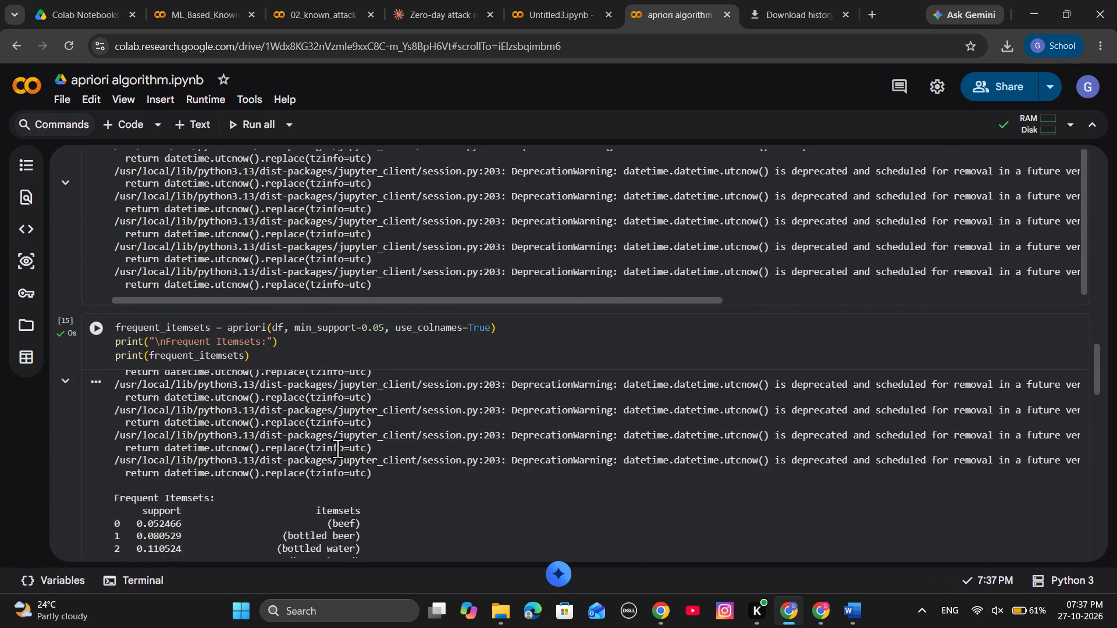
pyautogui.scroll(1, 337, 448)
pyautogui.scroll(-4, 337, 448)
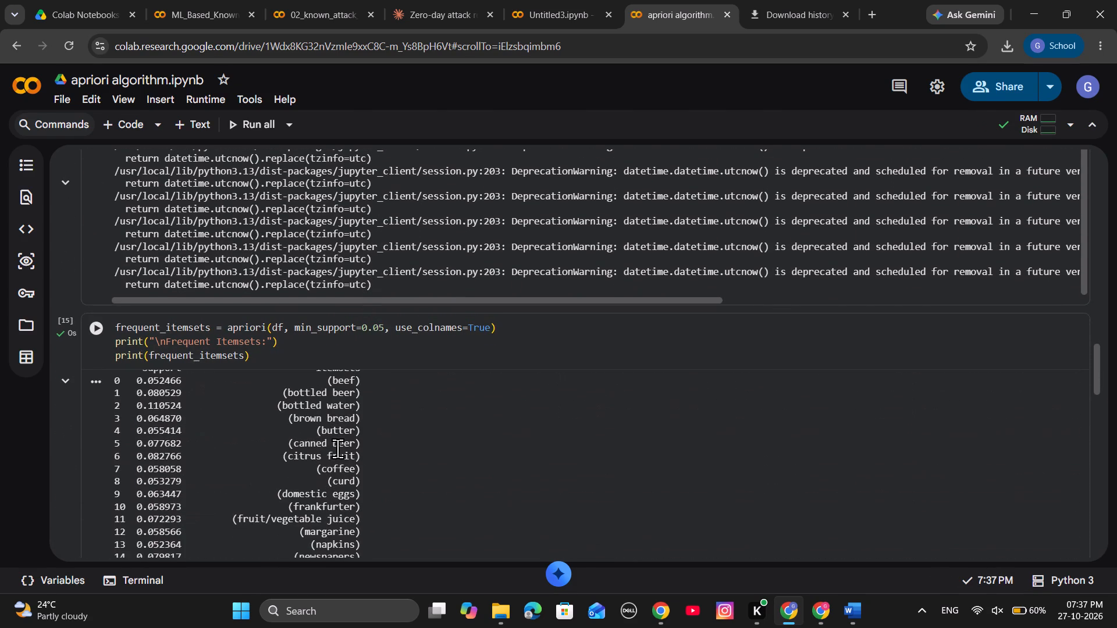
pyautogui.scroll(-9, 368, 216)
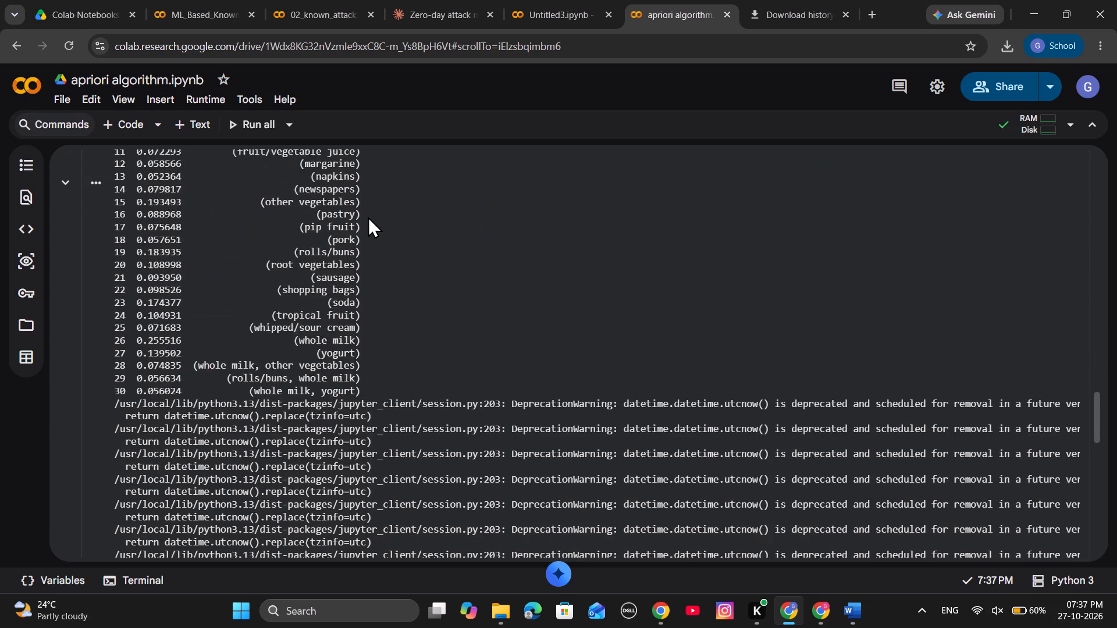
pyautogui.scroll(-9, 368, 216)
pyautogui.scroll(5, 368, 216)
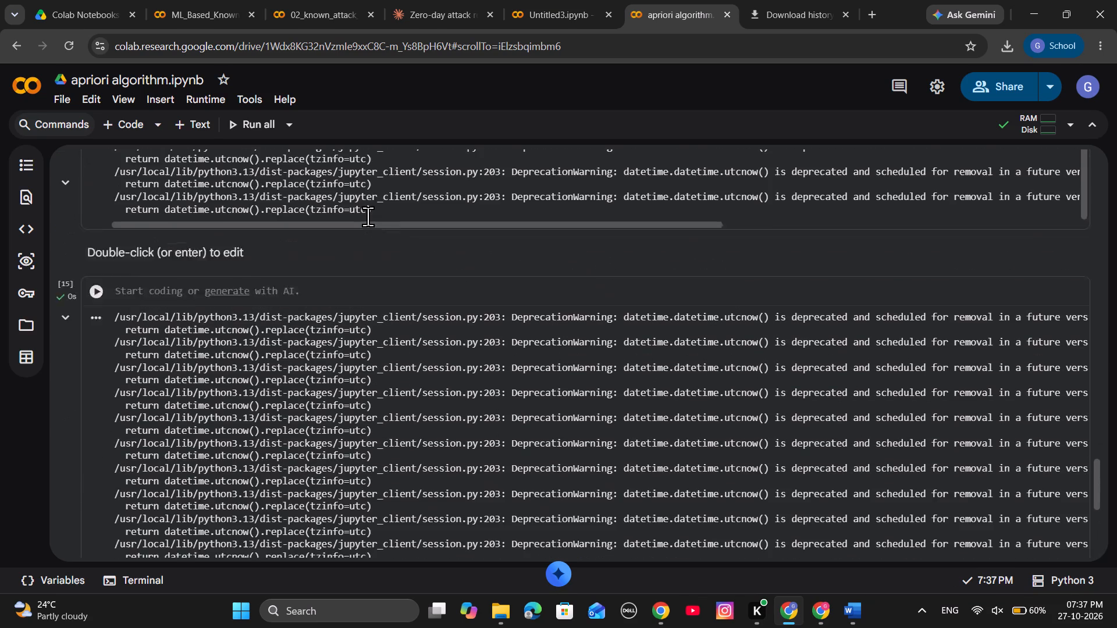
pyautogui.scroll(7, 368, 216)
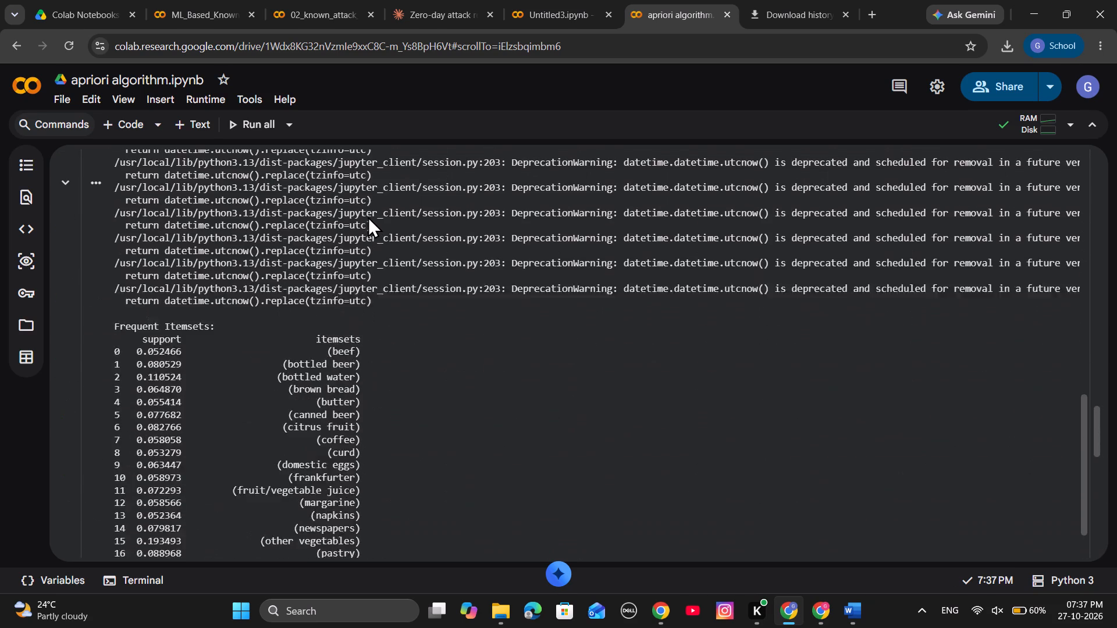
pyautogui.scroll(10, 368, 216)
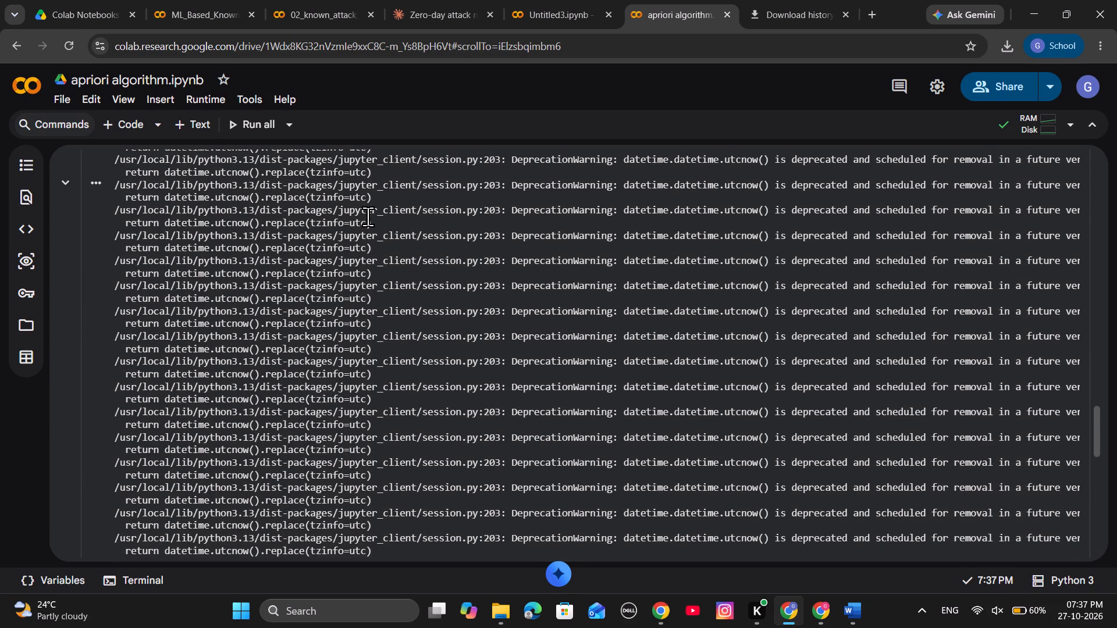
pyautogui.scroll(5, 368, 216)
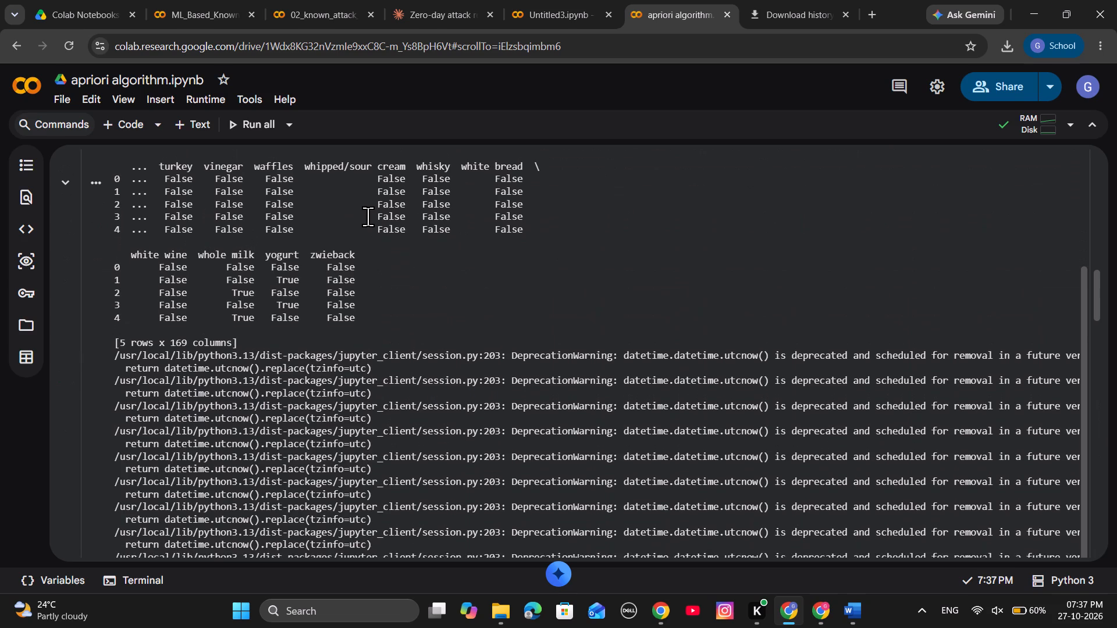
pyautogui.scroll(1, 368, 216)
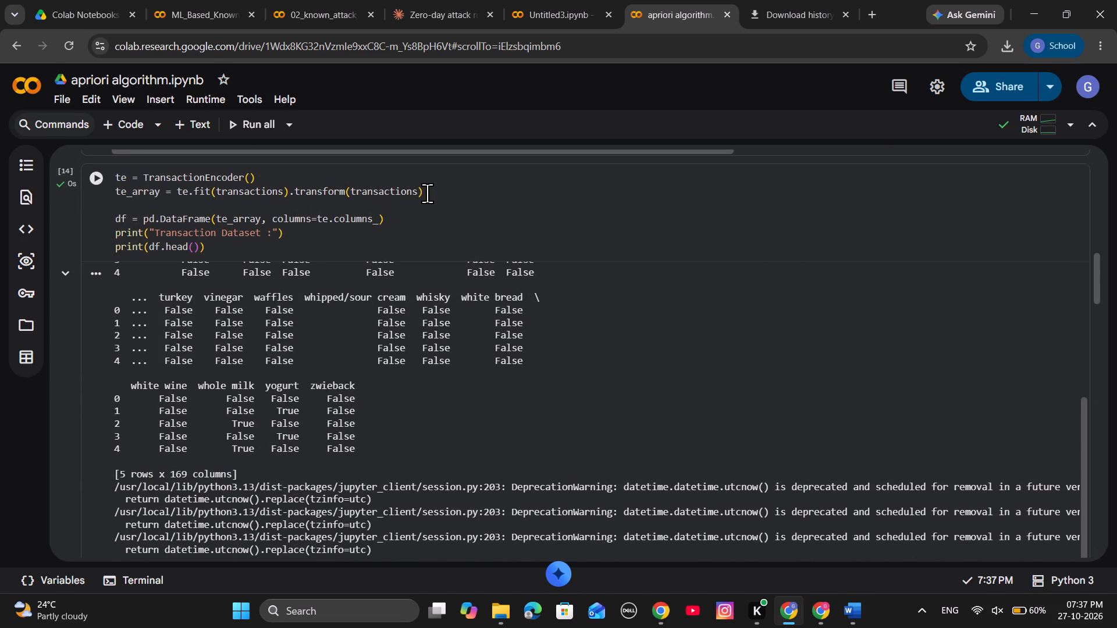
pyautogui.scroll(-1, 427, 193)
pyautogui.click(427, 193)
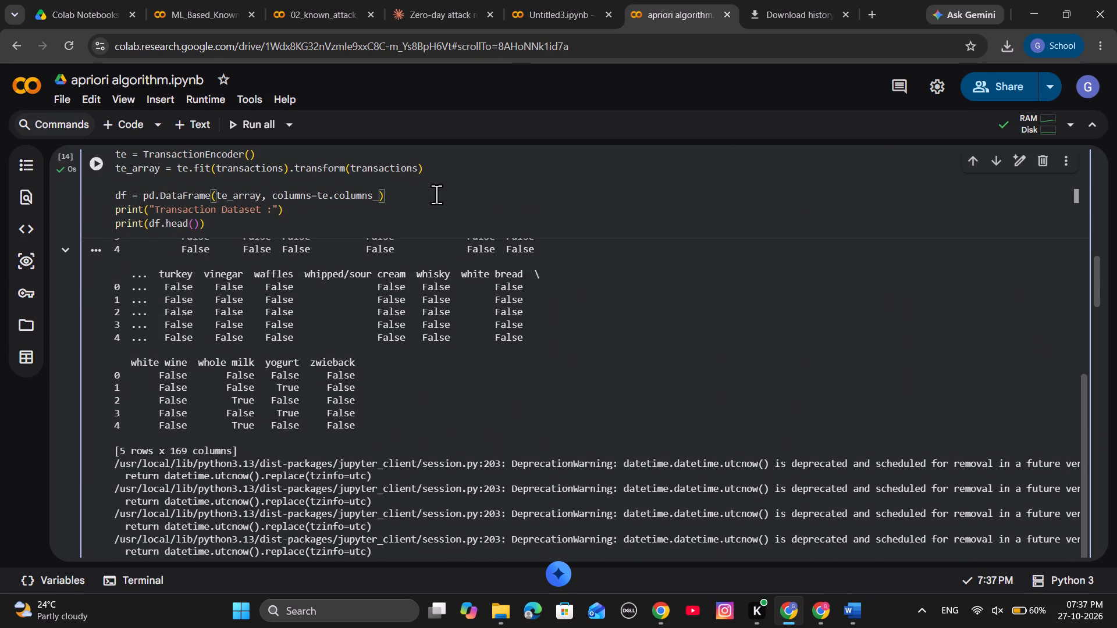
# Capture a screen snip of the Transaction Dataset output in the notebook, from its title down to the row and column summary.
pyautogui.click(450, 215)
pyautogui.scroll(4, 400, 370)
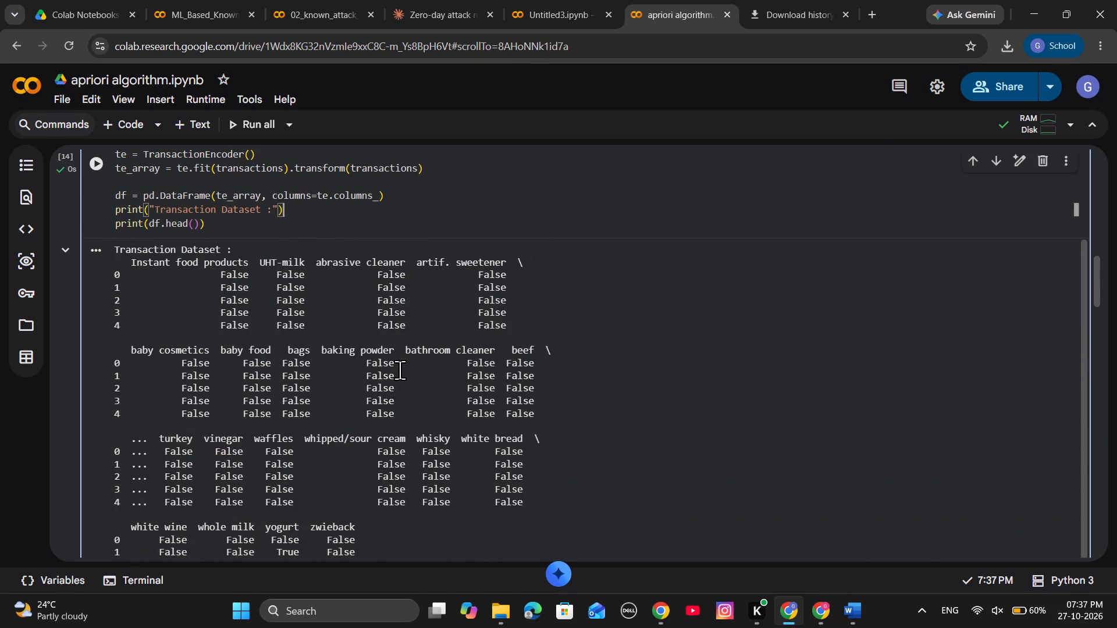
pyautogui.scroll(-1, 400, 370)
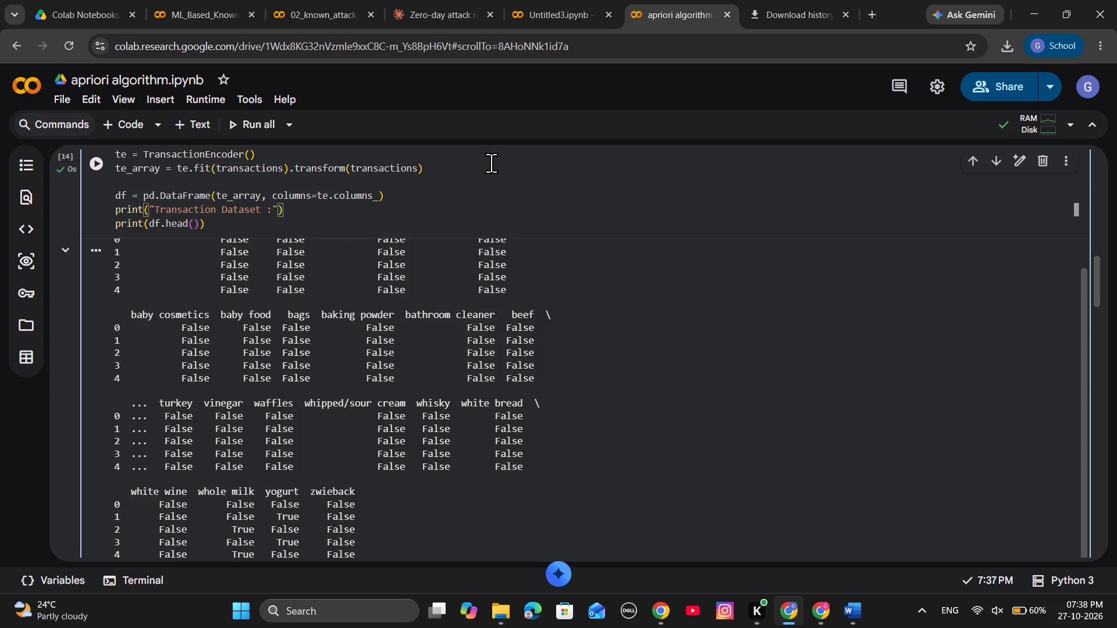
pyautogui.scroll(-1, 491, 163)
pyautogui.click(432, 344)
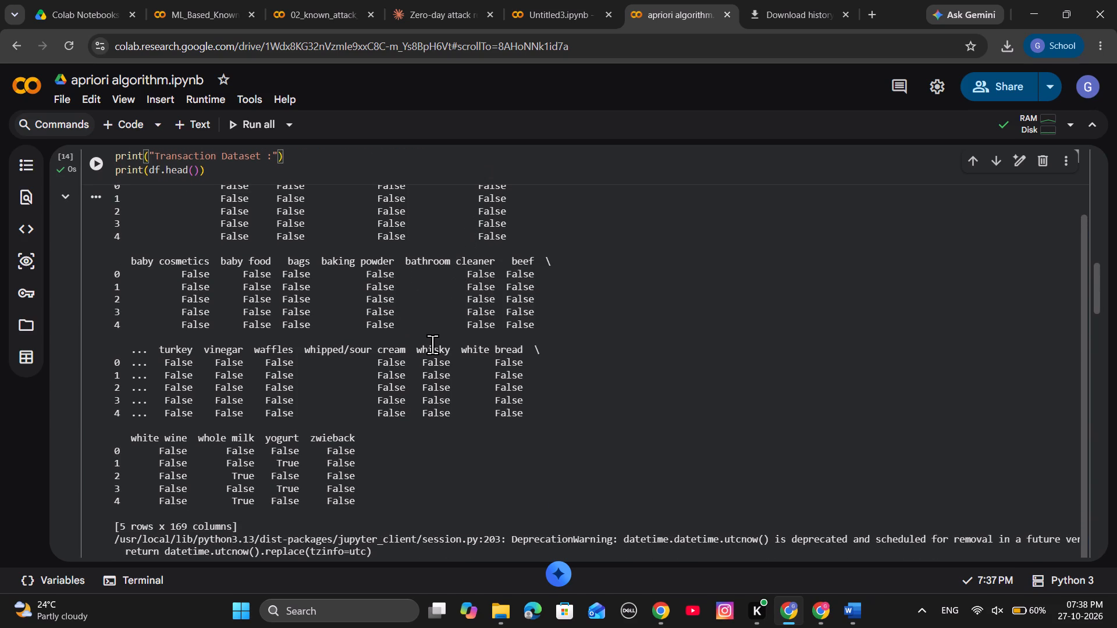
pyautogui.scroll(2, 432, 344)
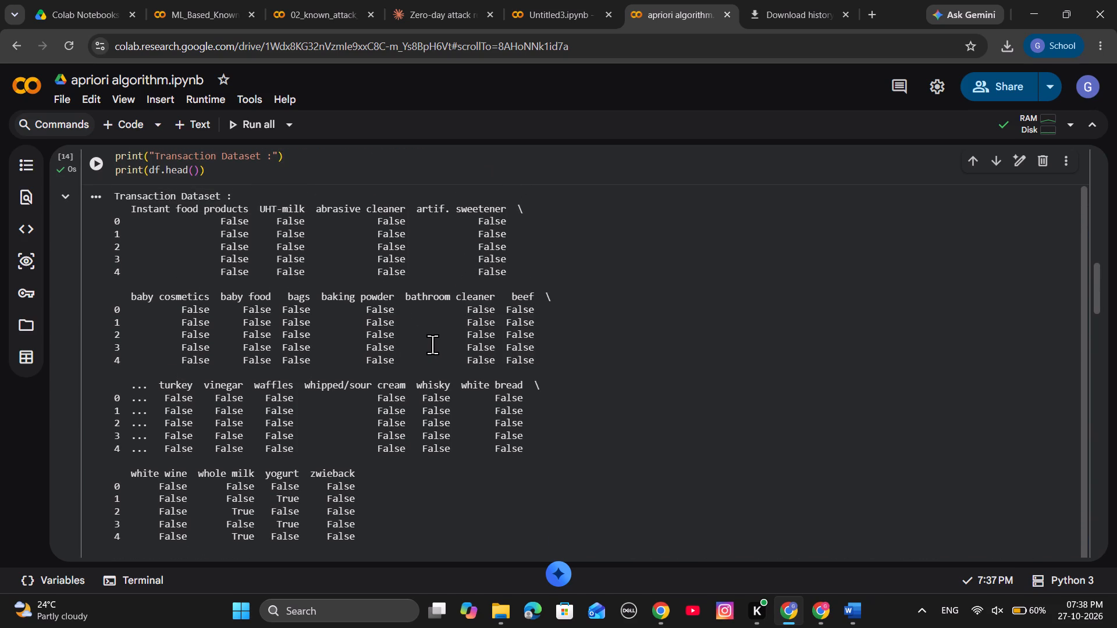
pyautogui.scroll(2, 432, 344)
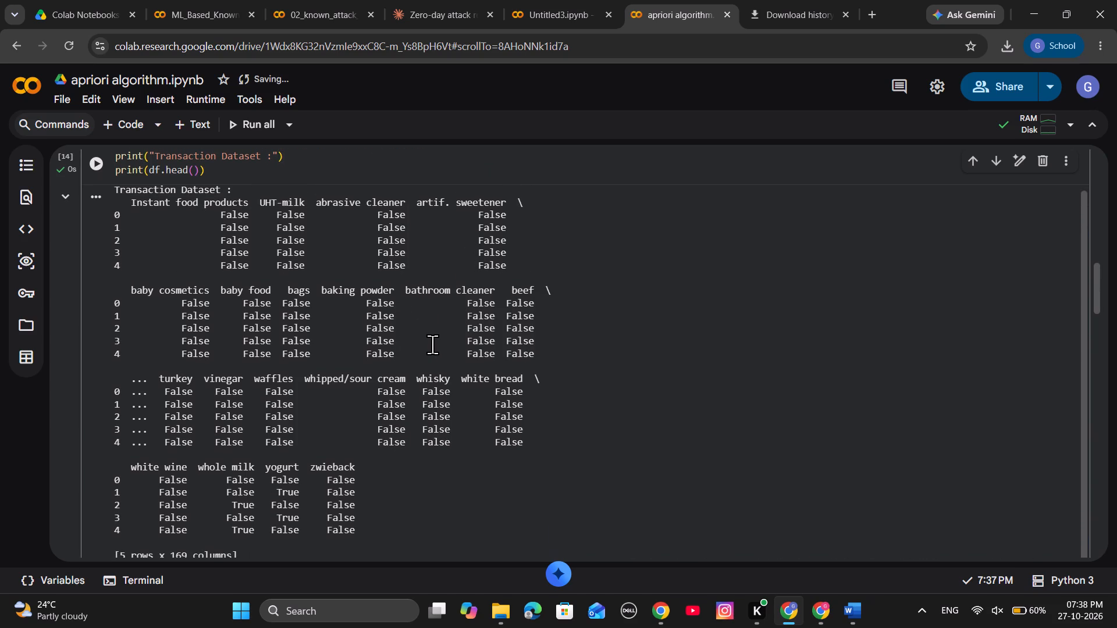
pyautogui.scroll(1, 432, 344)
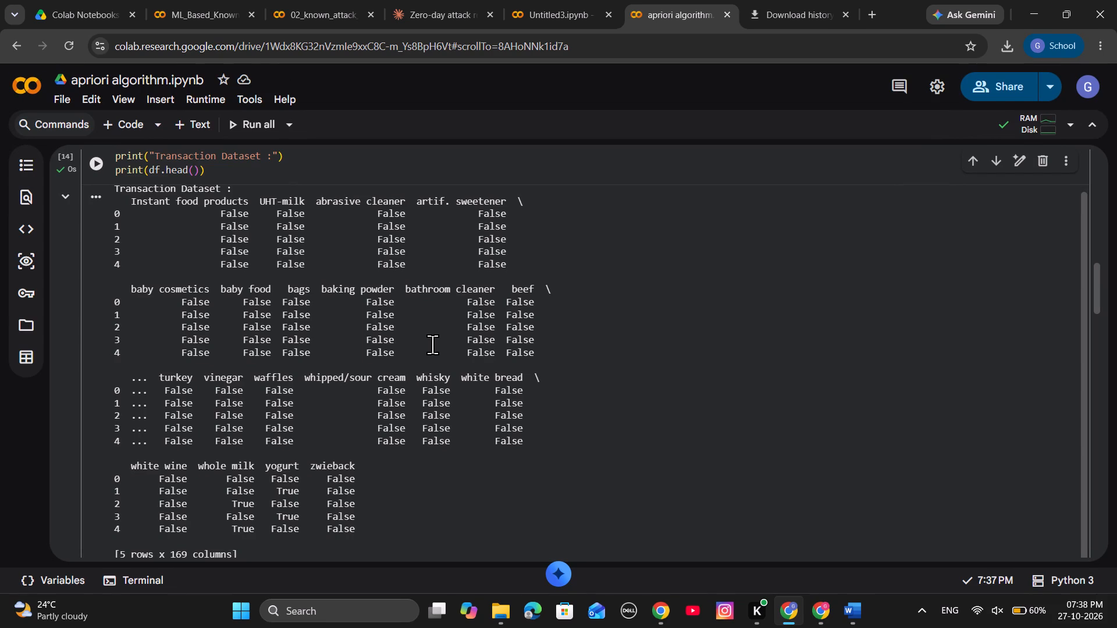
pyautogui.press('shift+super+s')
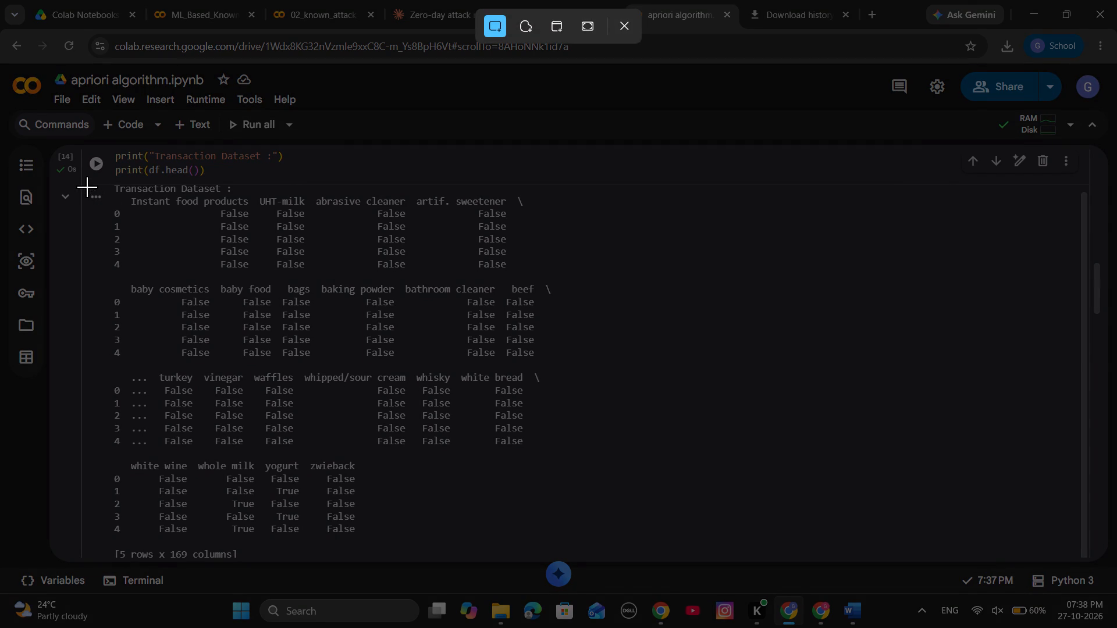
pyautogui.moveTo(83, 182); pyautogui.dragTo(594, 570)
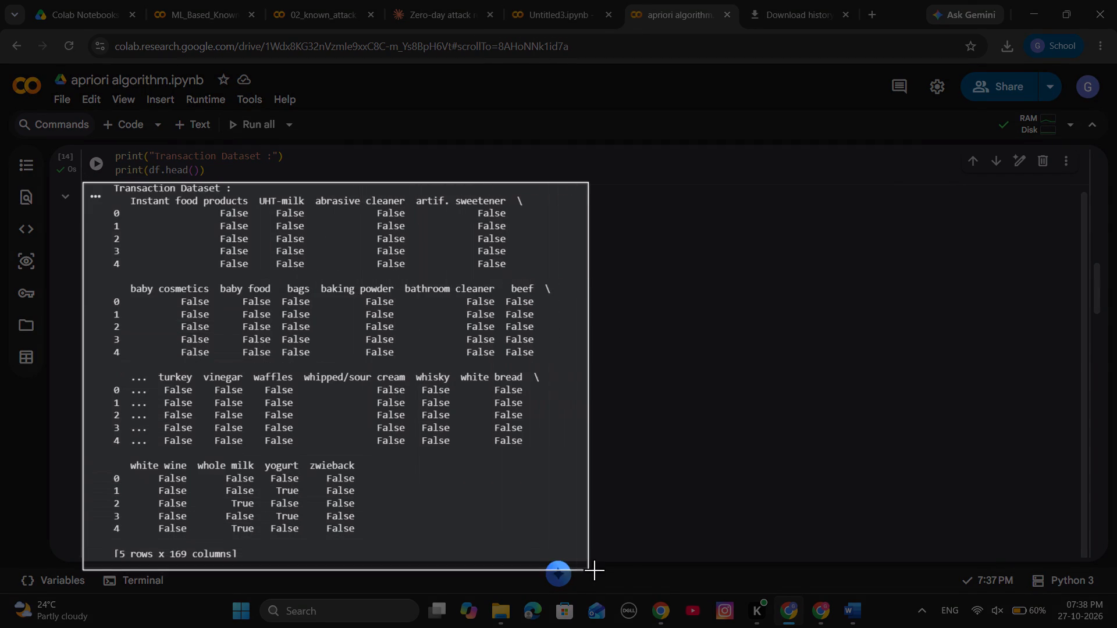
pyautogui.moveTo(594, 570); pyautogui.dragTo(643, 558)
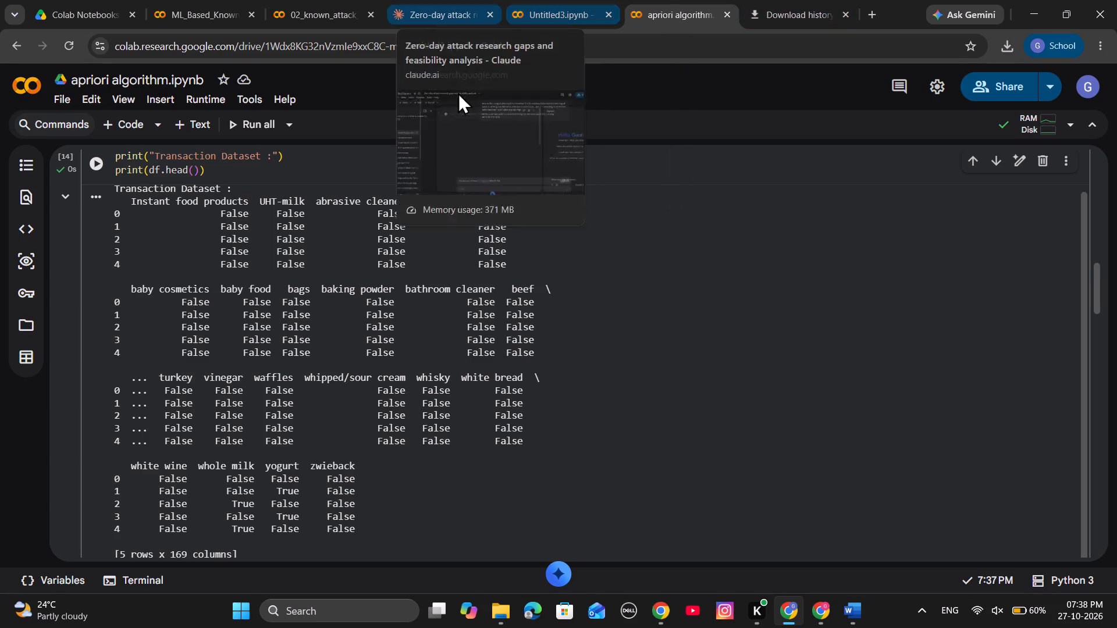
# Switch to the Word lab record and paste the Transaction Dataset screenshot below print(df.head()), with two blank lines added above it.
pyautogui.click(864, 619)
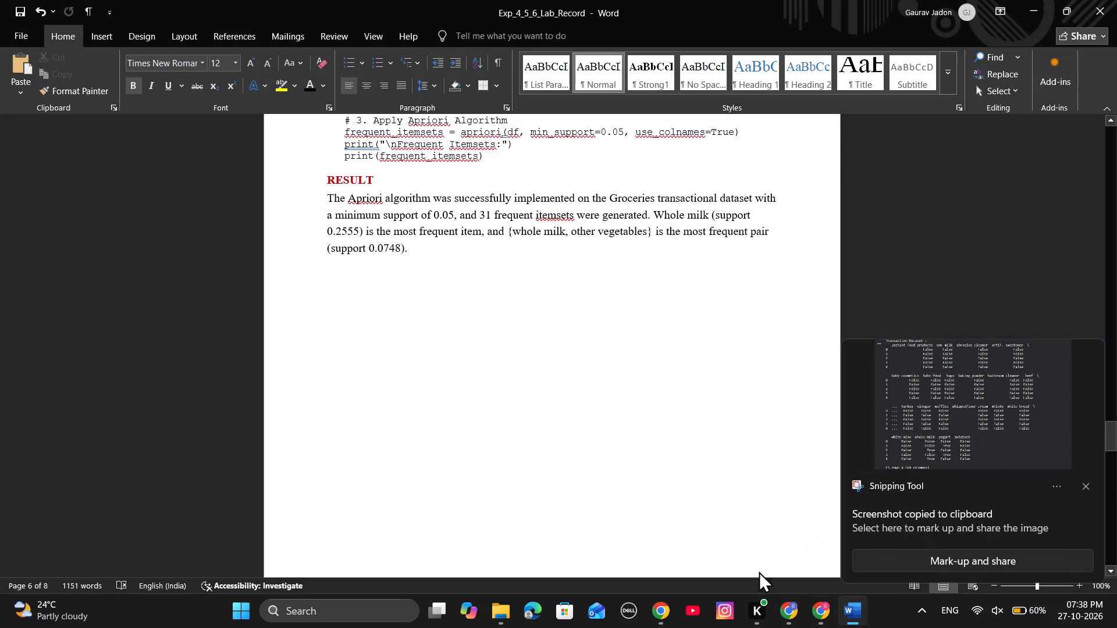
pyautogui.scroll(2, 512, 374)
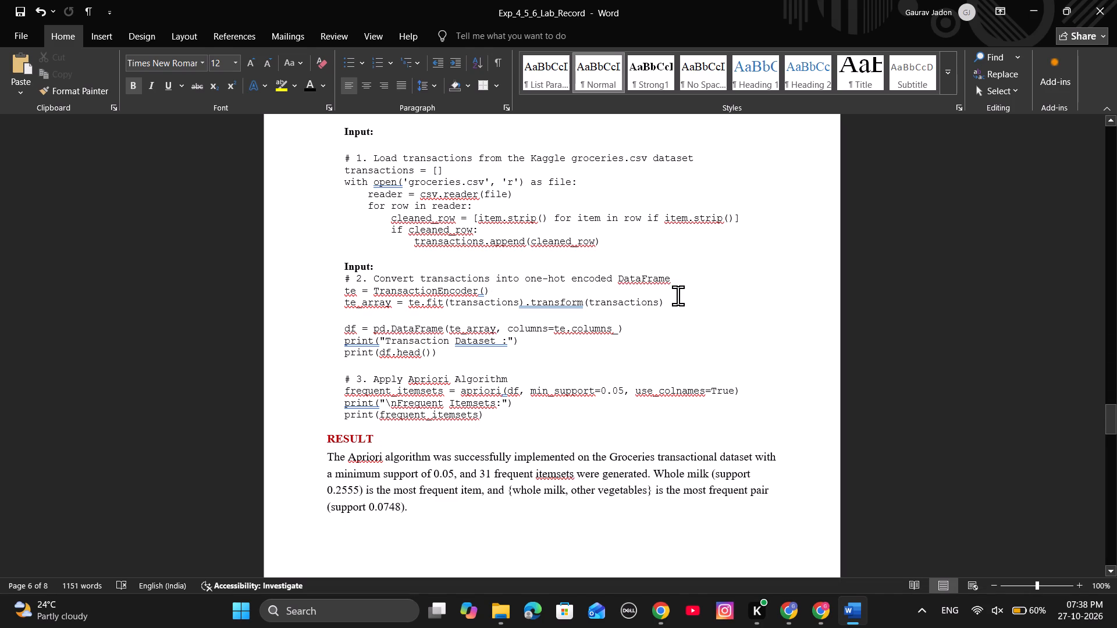
pyautogui.click(463, 361)
pyautogui.press('BackSpace')
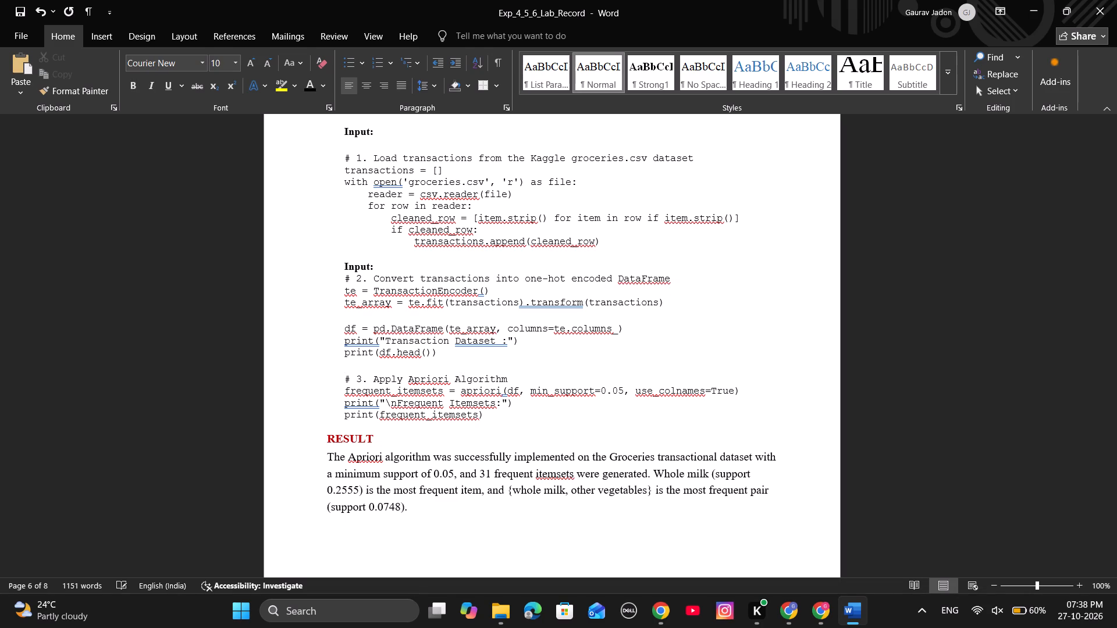
pyautogui.press('Return')
pyautogui.hotkey('ctrl', 'v')
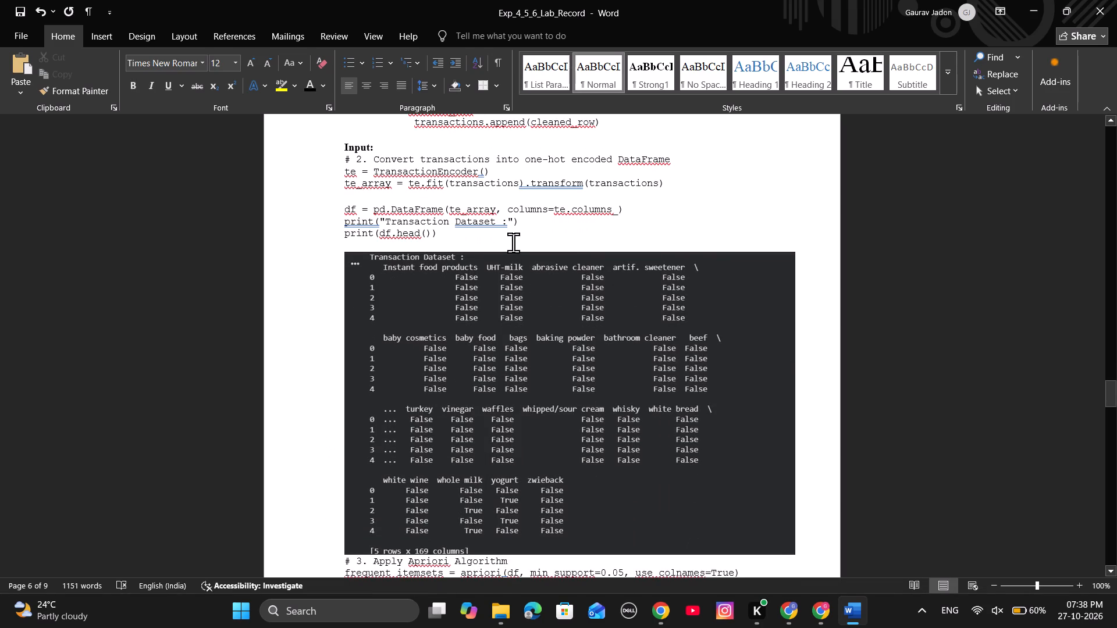
pyautogui.click(513, 235)
pyautogui.press('Return')
pyautogui.press('Return')
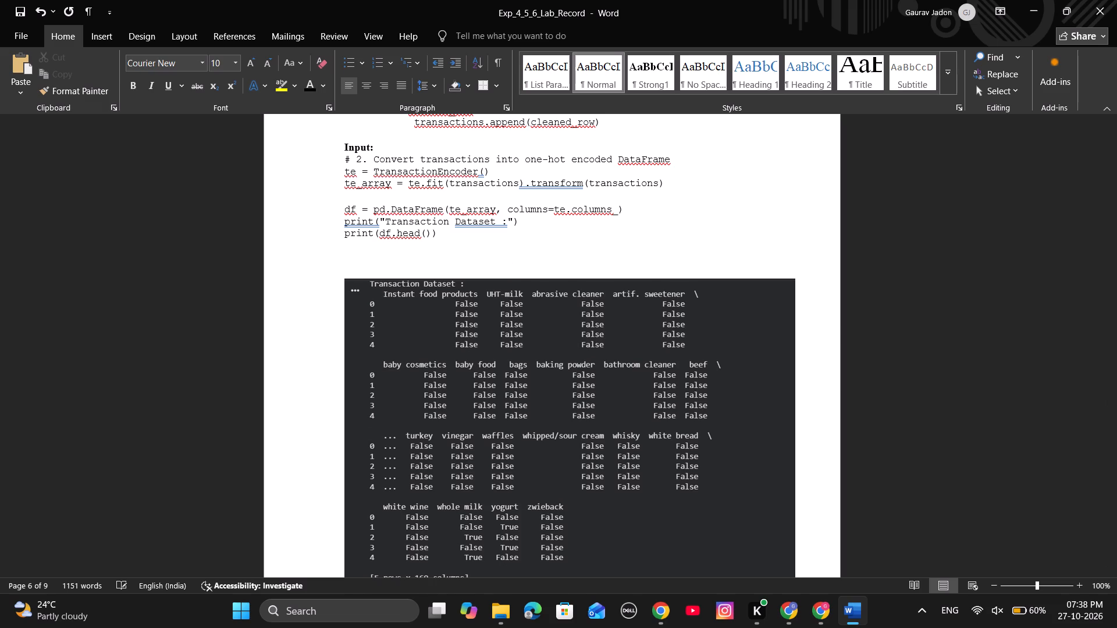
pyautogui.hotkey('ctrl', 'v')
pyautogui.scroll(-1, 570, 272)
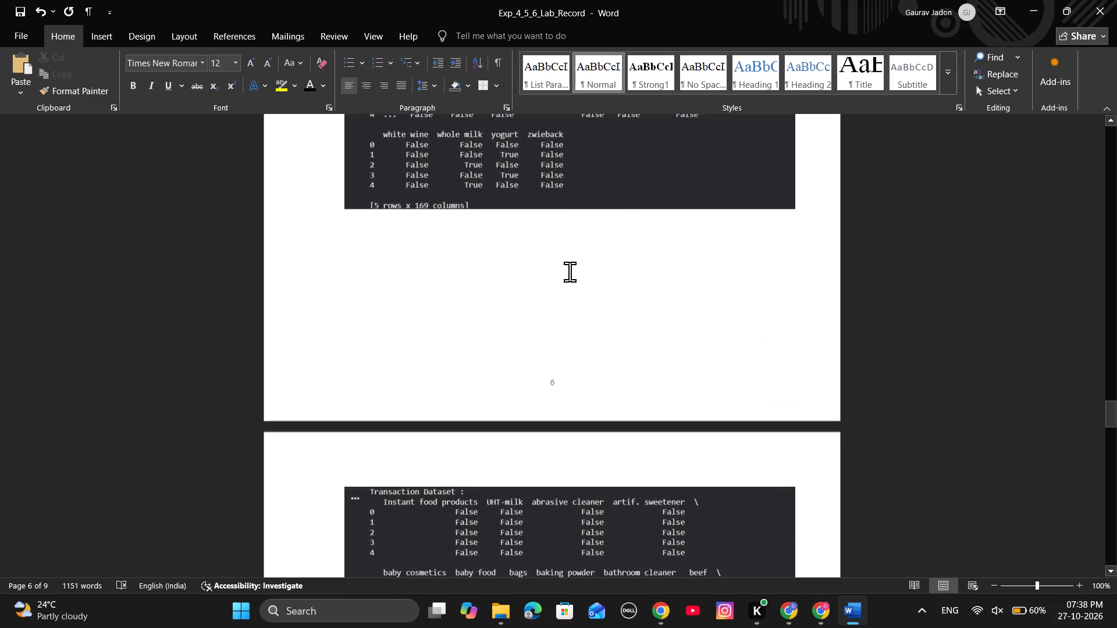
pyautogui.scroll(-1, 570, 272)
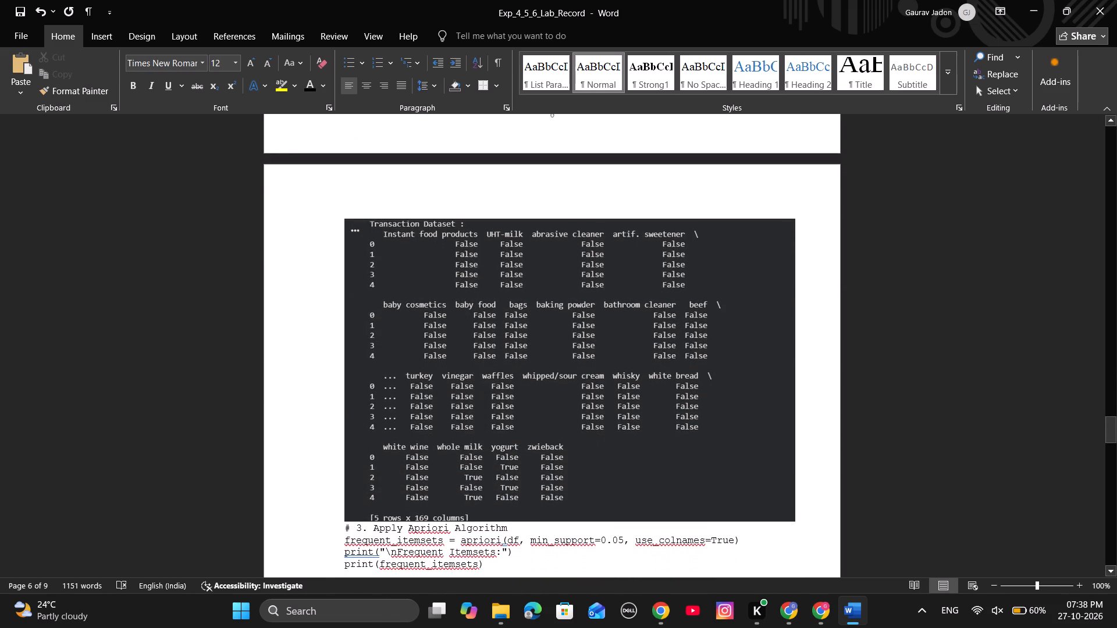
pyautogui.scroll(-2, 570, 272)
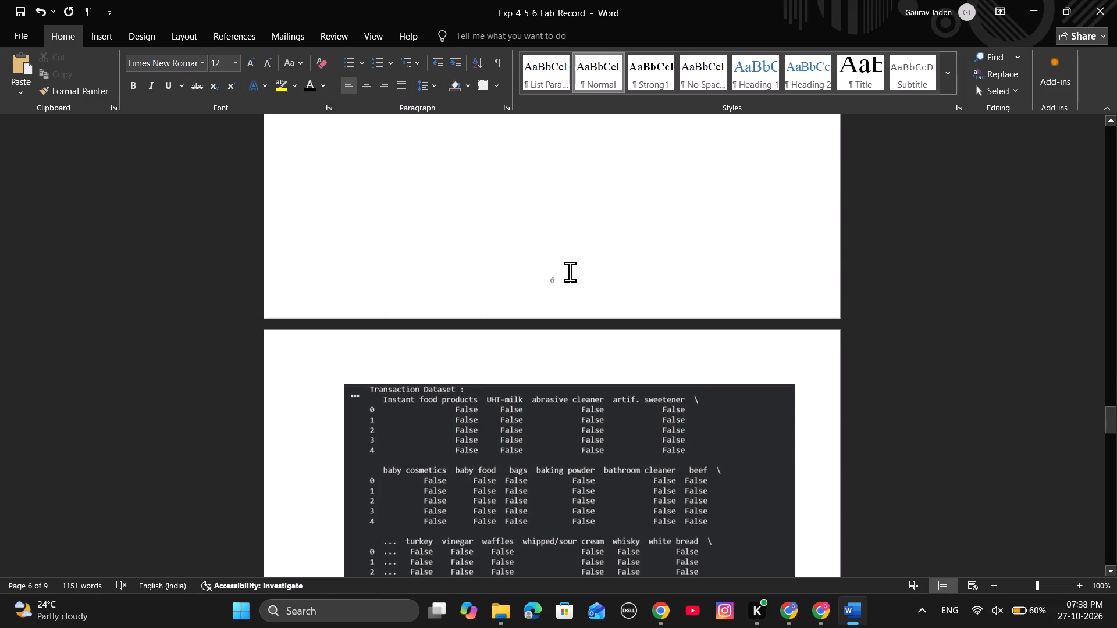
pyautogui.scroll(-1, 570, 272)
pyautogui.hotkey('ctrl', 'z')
# Paste the "Input:" label from the clipboard history above the Transaction Dataset screenshot, and copy that label for reuse.
pyautogui.scroll(-2, 570, 272)
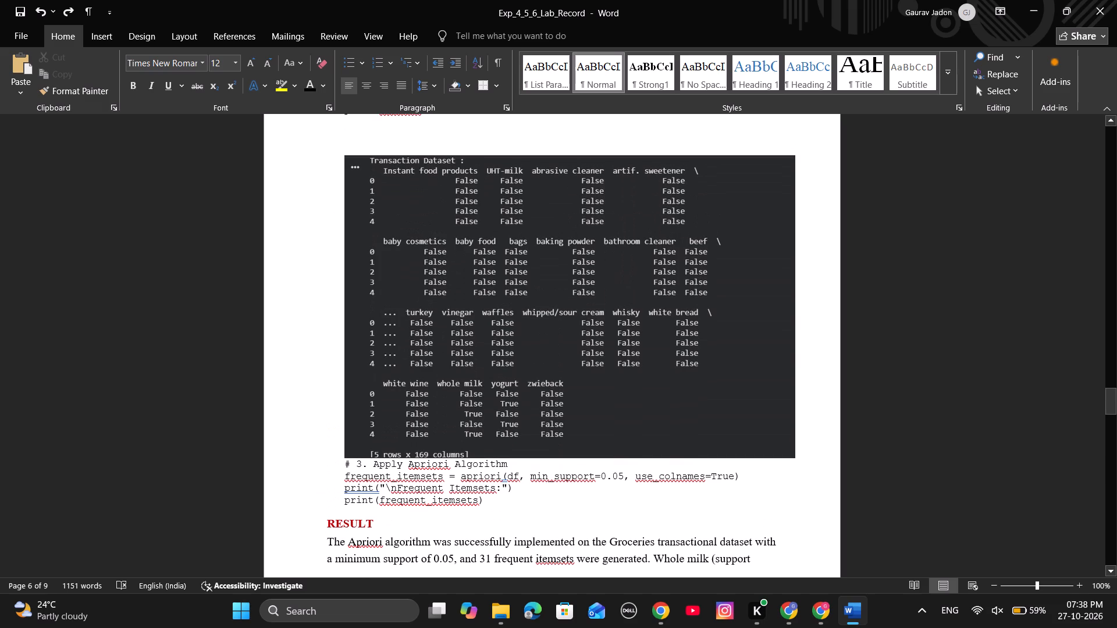
pyautogui.scroll(1, 469, 291)
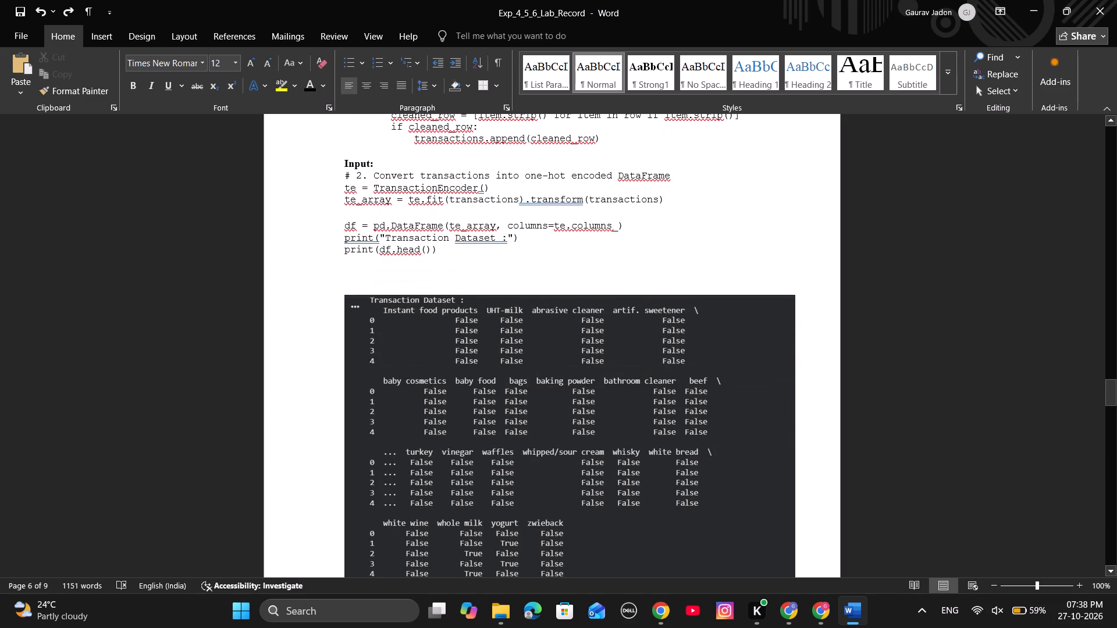
pyautogui.press('super+v')
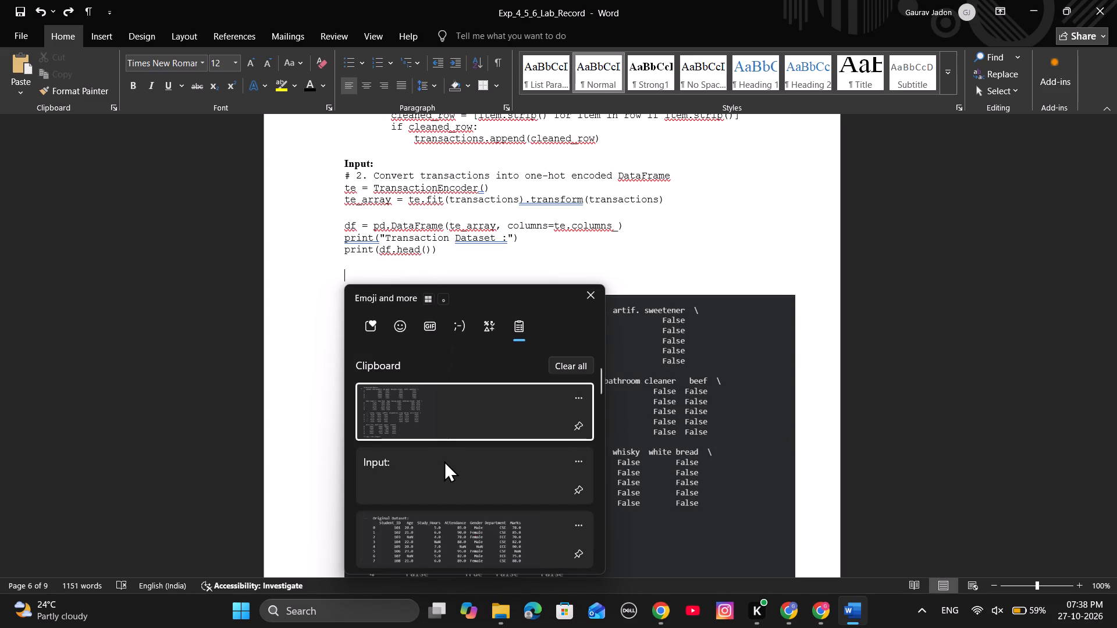
pyautogui.click(444, 462)
pyautogui.hotkey('ctrl', 'v')
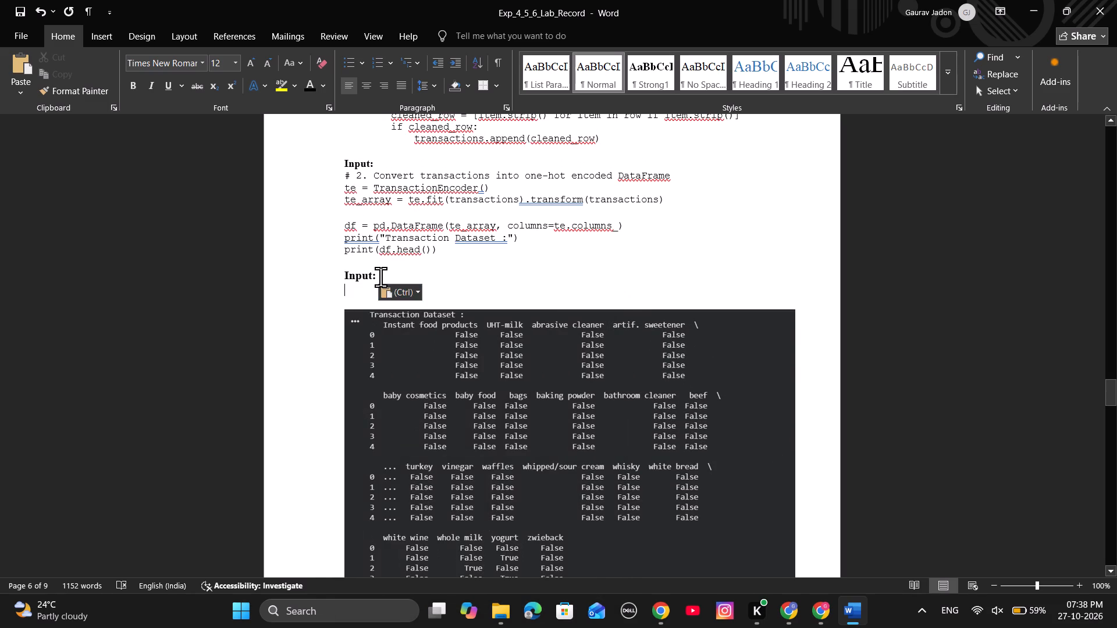
pyautogui.moveTo(380, 277); pyautogui.dragTo(336, 279)
pyautogui.hotkey('ctrl', 'c')
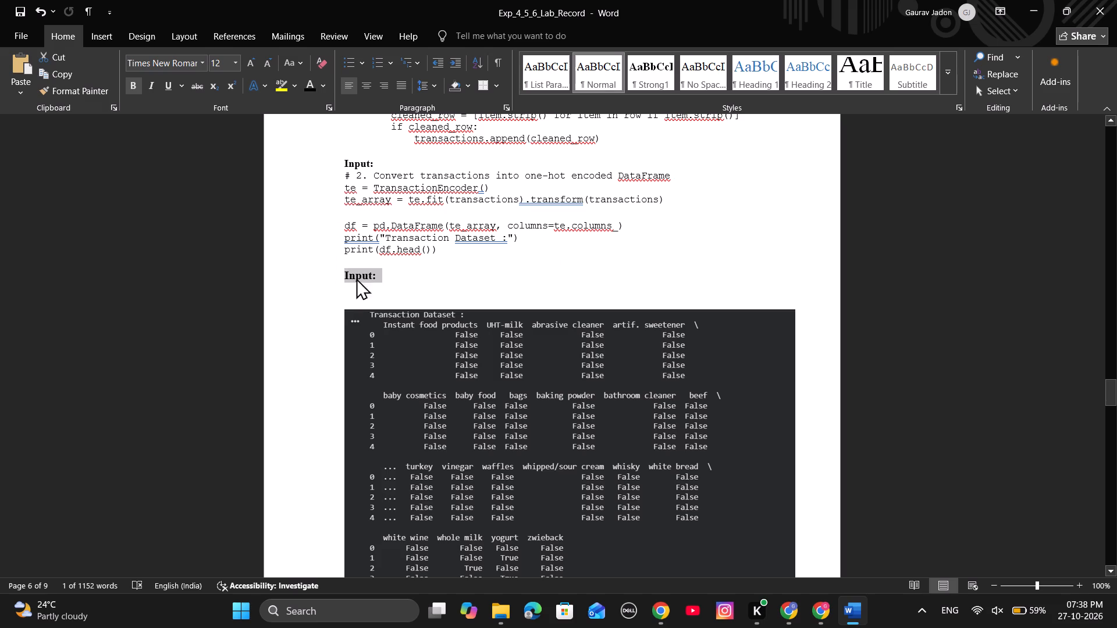
# Change the label above the Transaction Dataset screenshot to "Output:".
pyautogui.click(385, 278)
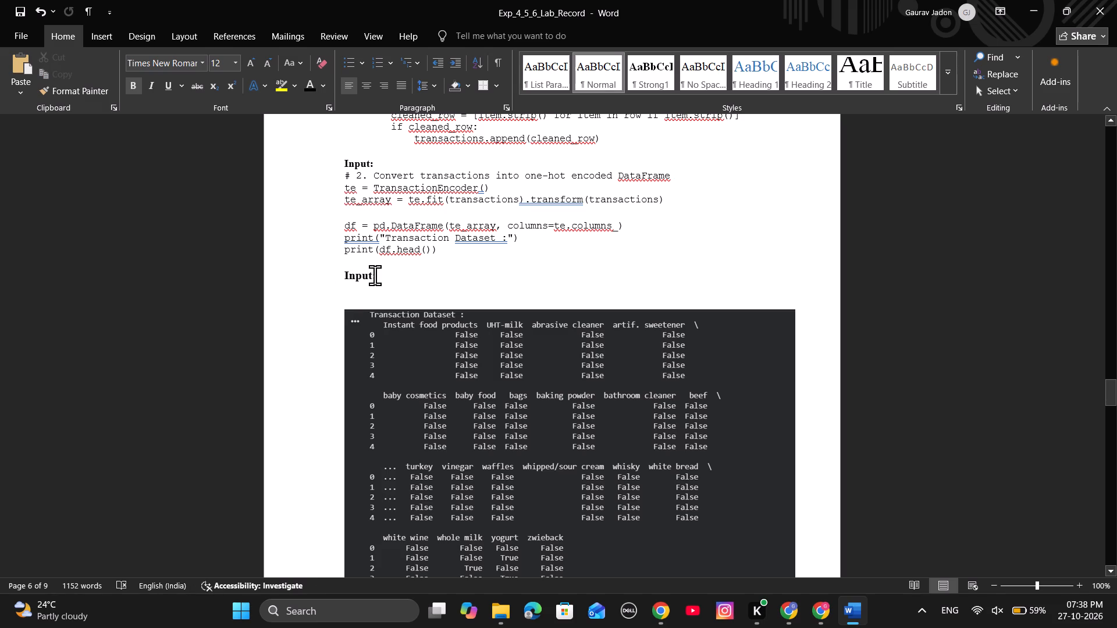
pyautogui.click(359, 275)
pyautogui.press('Left')
pyautogui.press('BackSpace')
pyautogui.press('BackSpace')
pyautogui.press('BackSpace')
pyautogui.hotkey('ctrl', 'z')
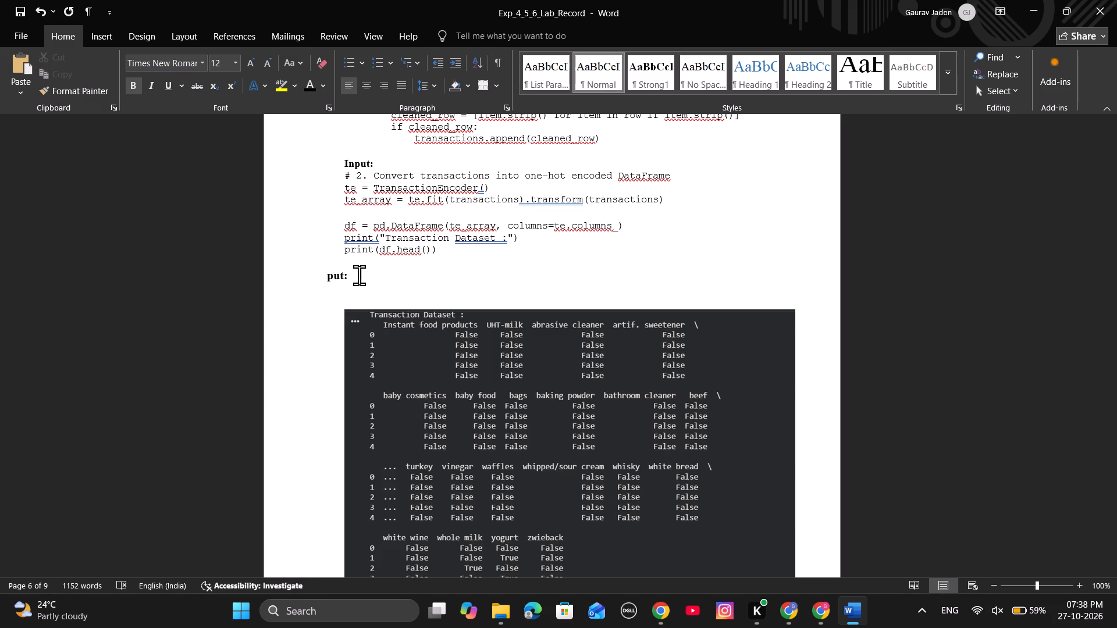
pyautogui.hotkey('shift', 'o')
pyautogui.write('ut')
# Paste the "Input:" label above the "# 3. Apply Apriori Algorithm" code, with a blank line before and after the label.
pyautogui.scroll(-1, 432, 323)
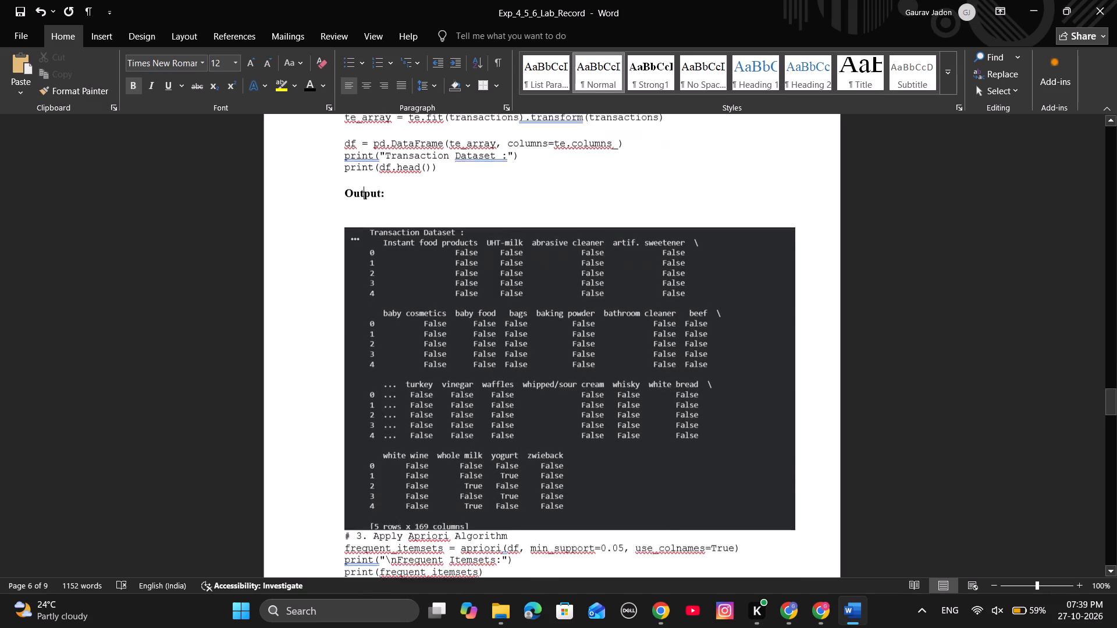
pyautogui.scroll(-2, 432, 323)
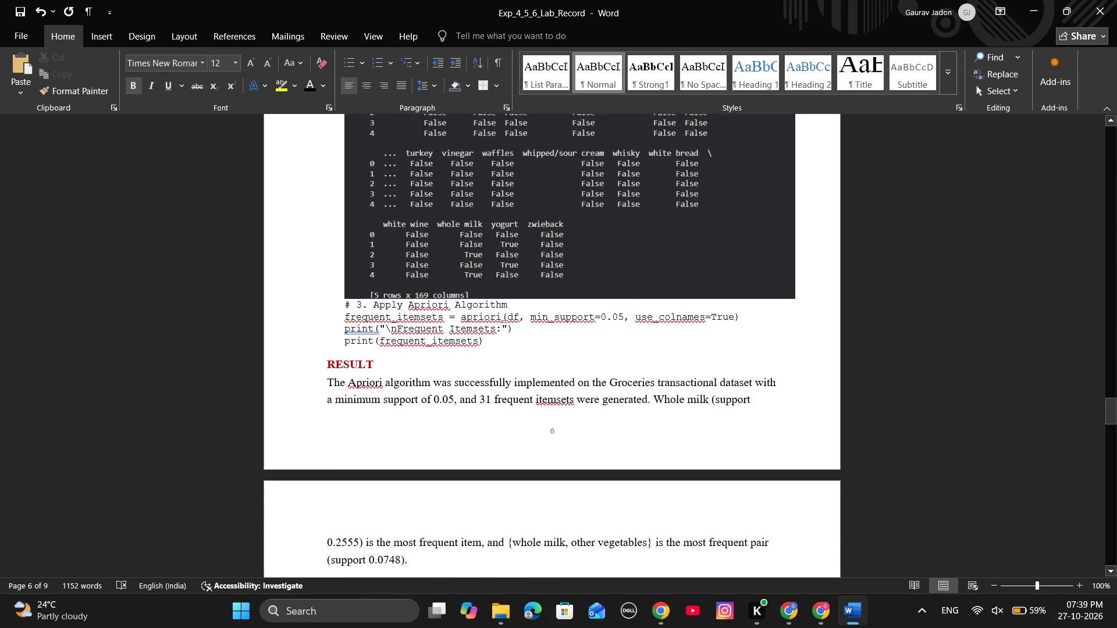
pyautogui.click(342, 306)
pyautogui.press('Return')
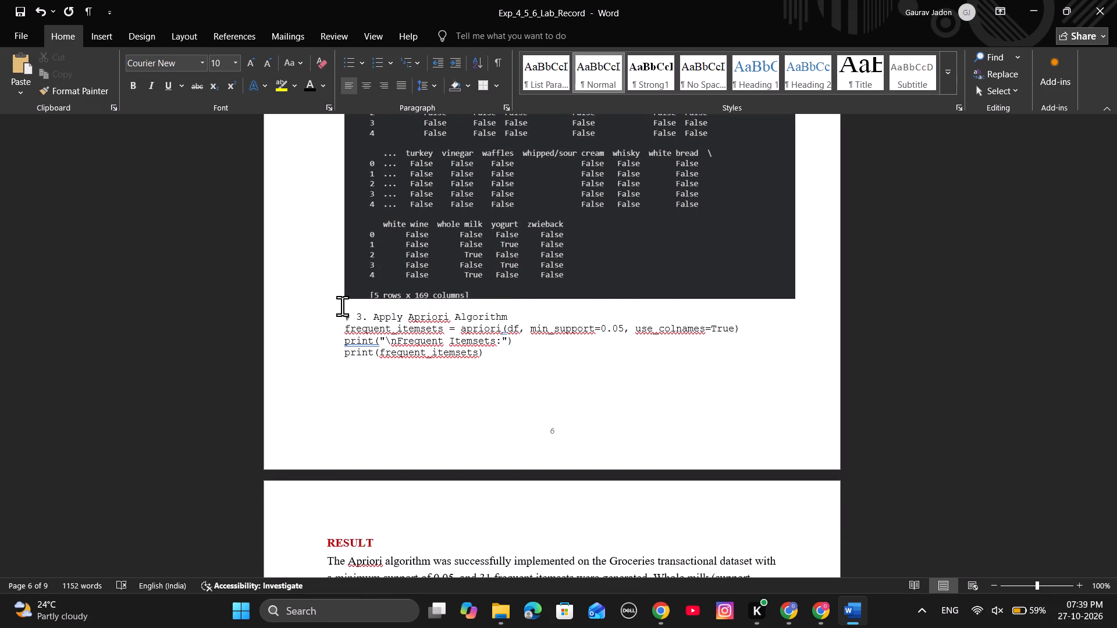
pyautogui.hotkey('ctrl', 'v')
pyautogui.click(382, 317)
pyautogui.press('Return')
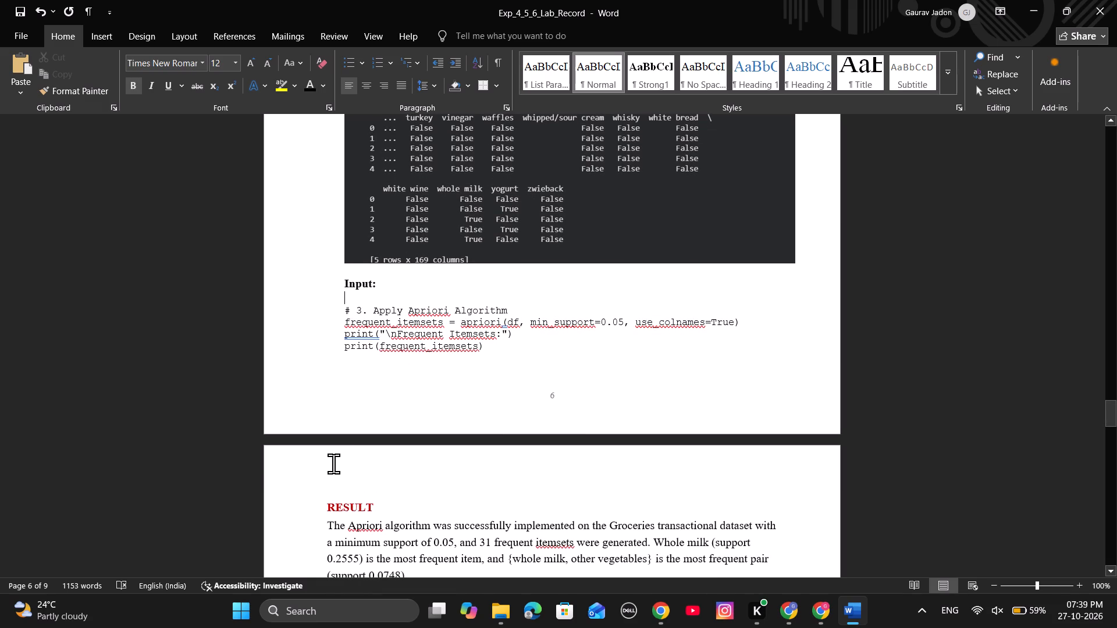
# Paste the copied "Input:" label below print(frequent_itemsets), with a blank line between the code and the label.
pyautogui.click(333, 475)
pyautogui.click(503, 343)
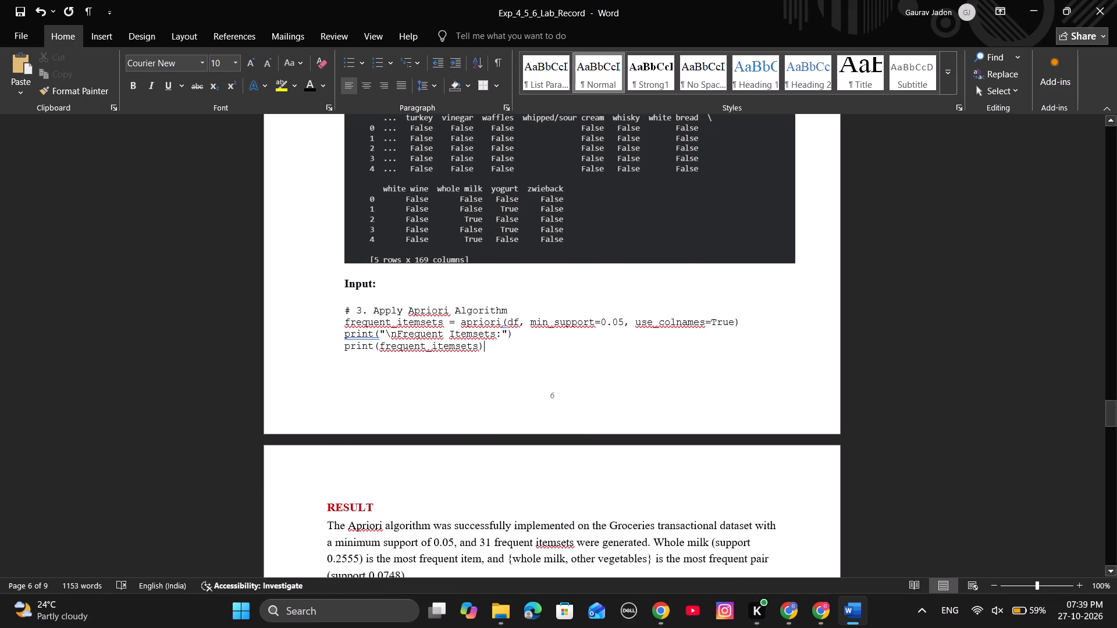
pyautogui.press('Return')
pyautogui.hotkey('ctrl', 'v')
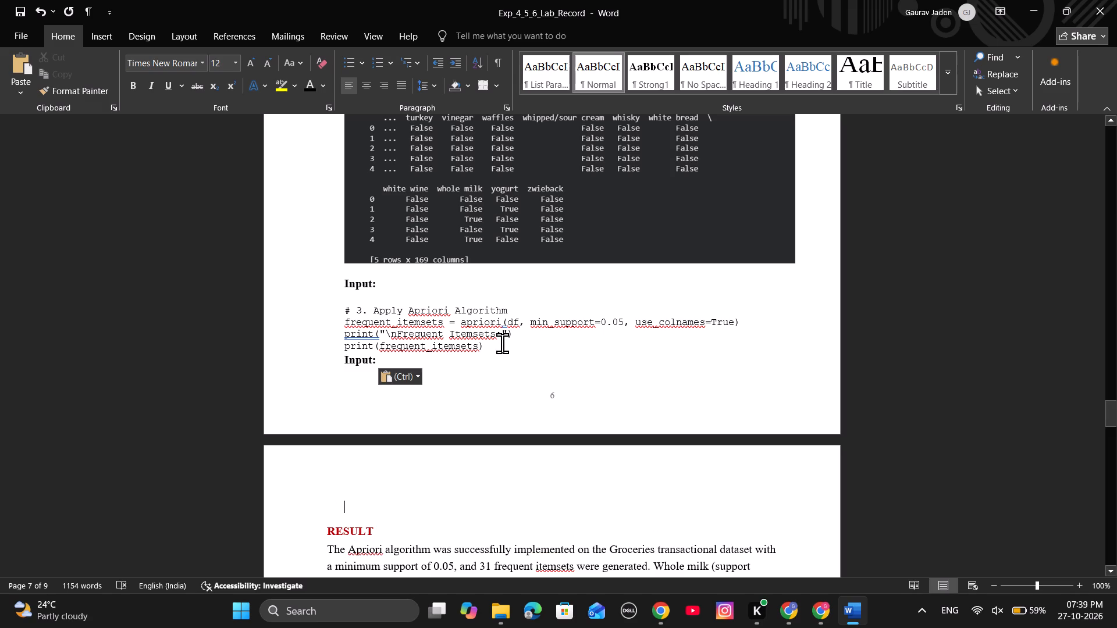
pyautogui.click(502, 343)
pyautogui.press('Return')
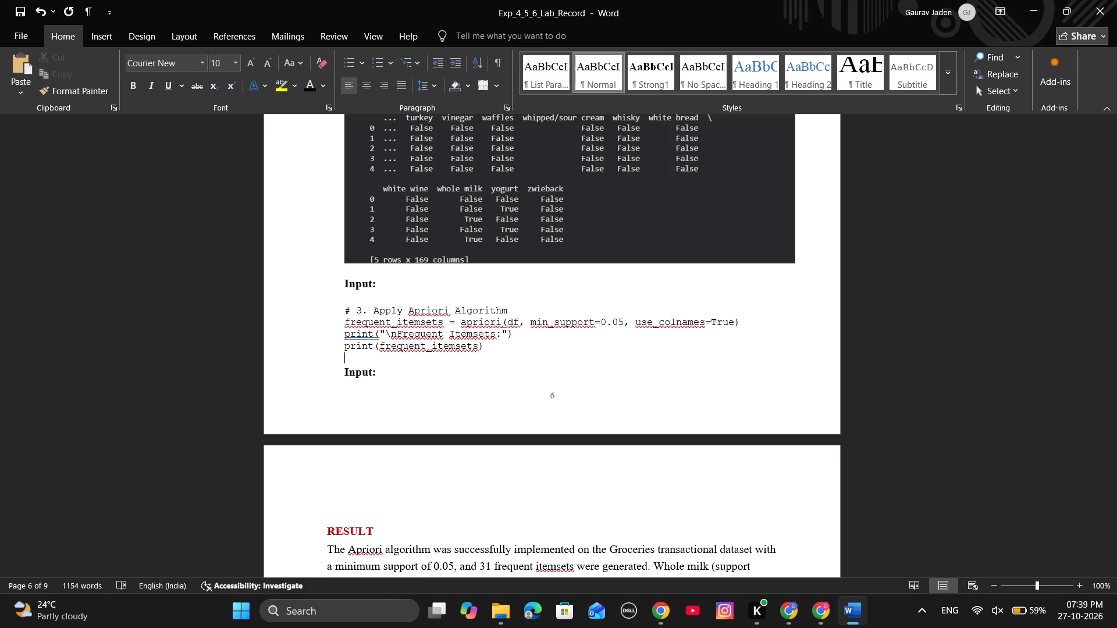
# Change the label below print(frequent_itemsets) to "Ouput:", move it onto the following page with another blank line above, and add a line below it.
pyautogui.press('Right')
pyautogui.press('Right')
pyautogui.press('Right')
pyautogui.press('BackSpace')
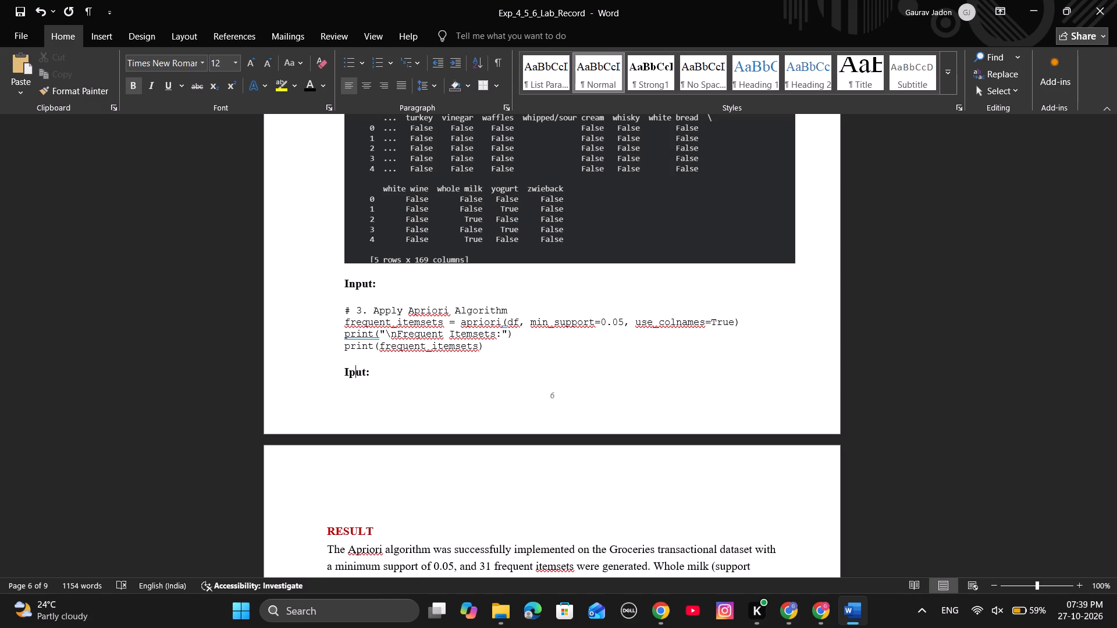
pyautogui.press('BackSpace')
pyautogui.hotkey('shift', 'o')
pyautogui.press('u')
pyautogui.press('Left')
pyautogui.press('Left')
pyautogui.press('Return')
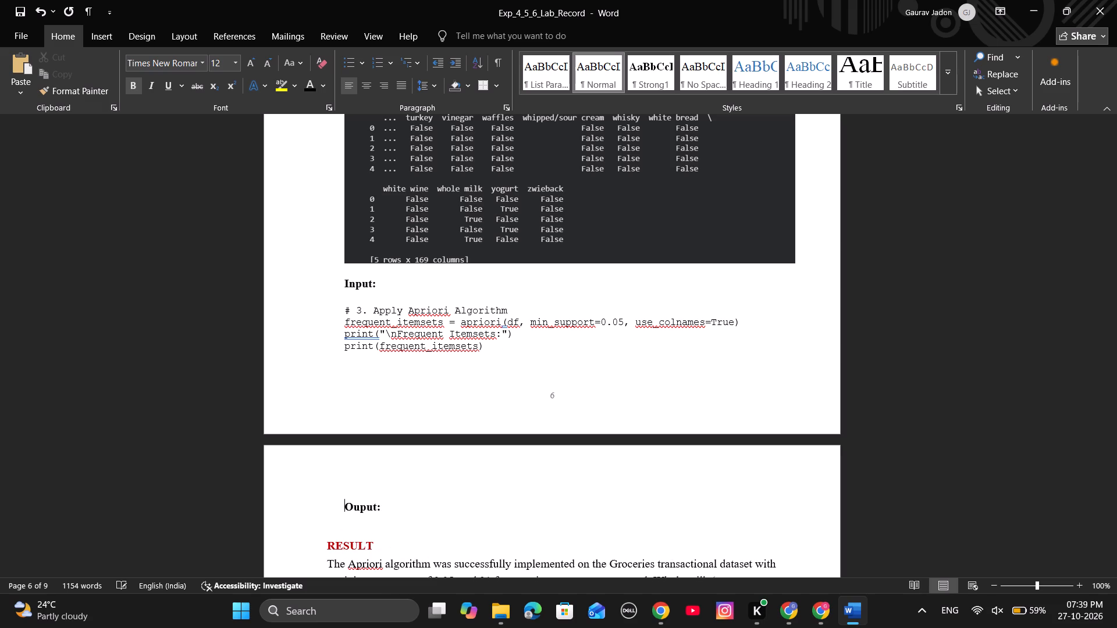
pyautogui.click(393, 514)
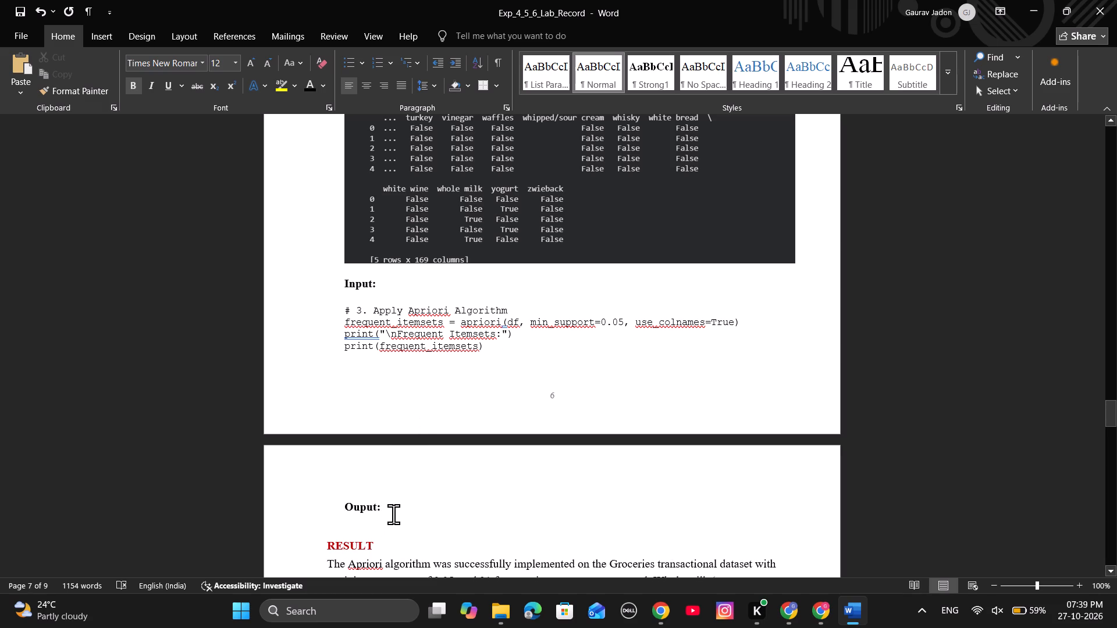
pyautogui.press('Return')
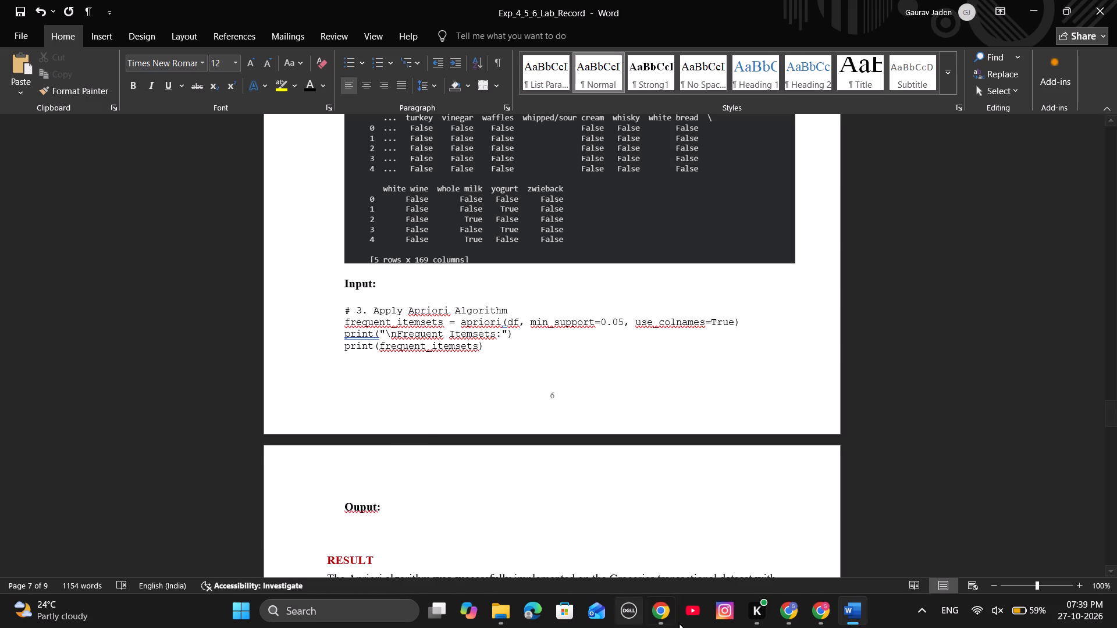
# Switch to the Colab apriori notebook and capture a screenshot of the Frequent Itemsets output, rows 0 to 30, restoring the page zoom to 100%.
pyautogui.click(845, 603)
pyautogui.scroll(-1, 593, 441)
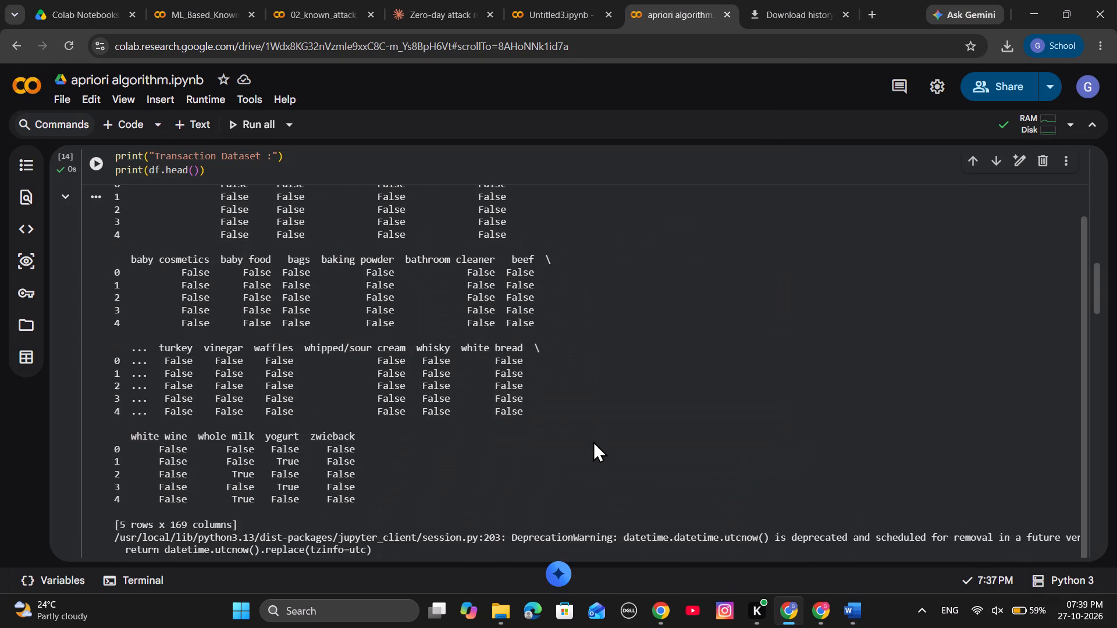
pyautogui.scroll(-4, 593, 441)
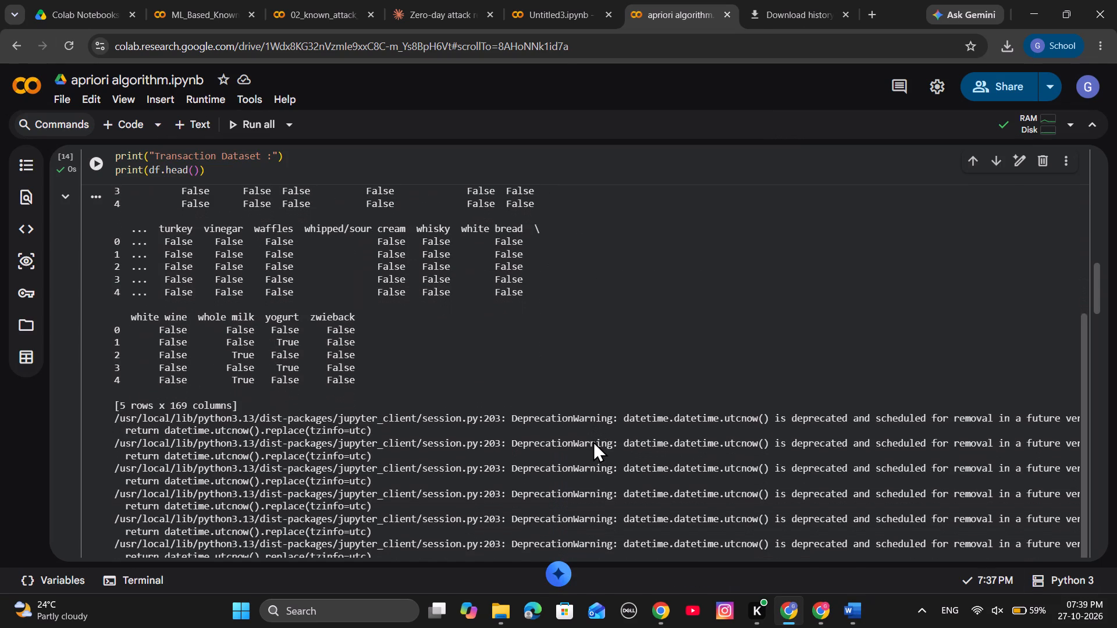
pyautogui.scroll(-10, 593, 441)
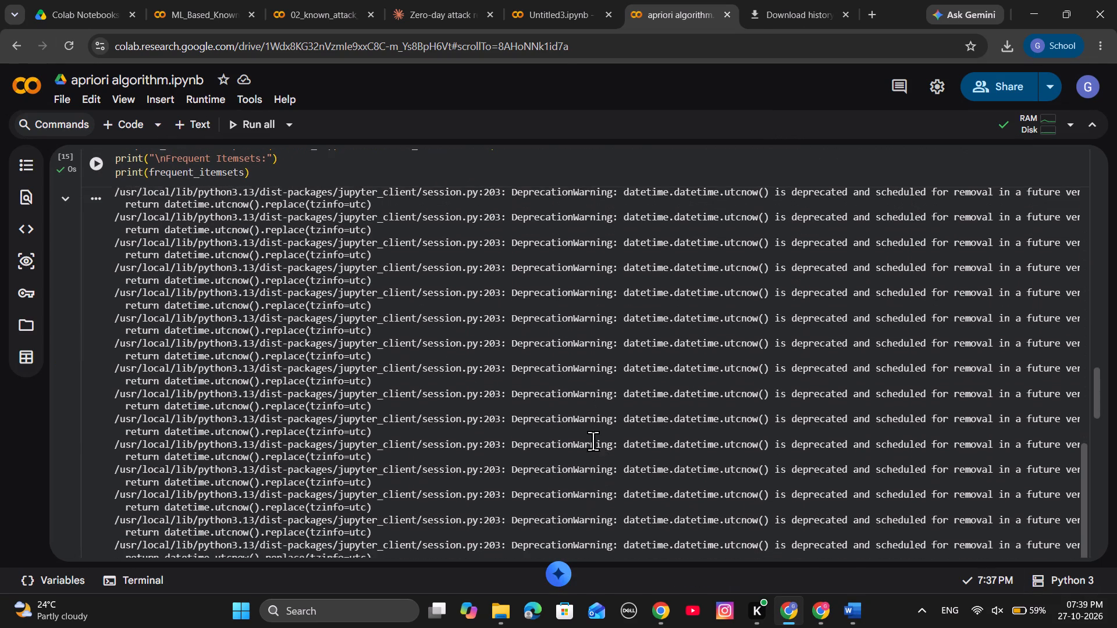
pyautogui.scroll(-3, 593, 441)
pyautogui.scroll(-3, 510, 199)
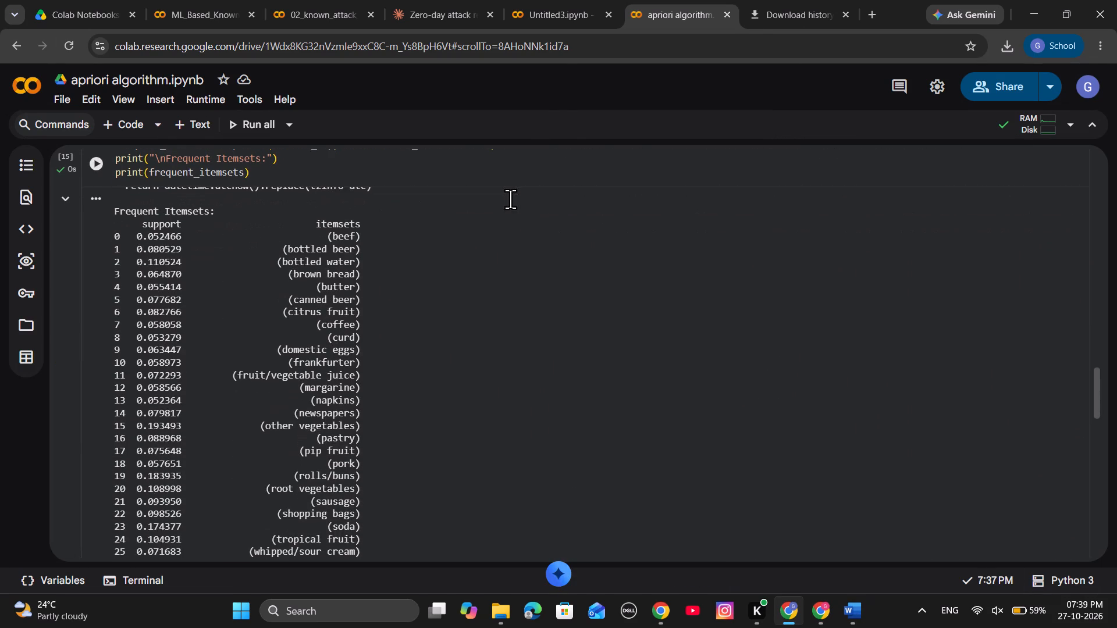
pyautogui.scroll(-1, 510, 199)
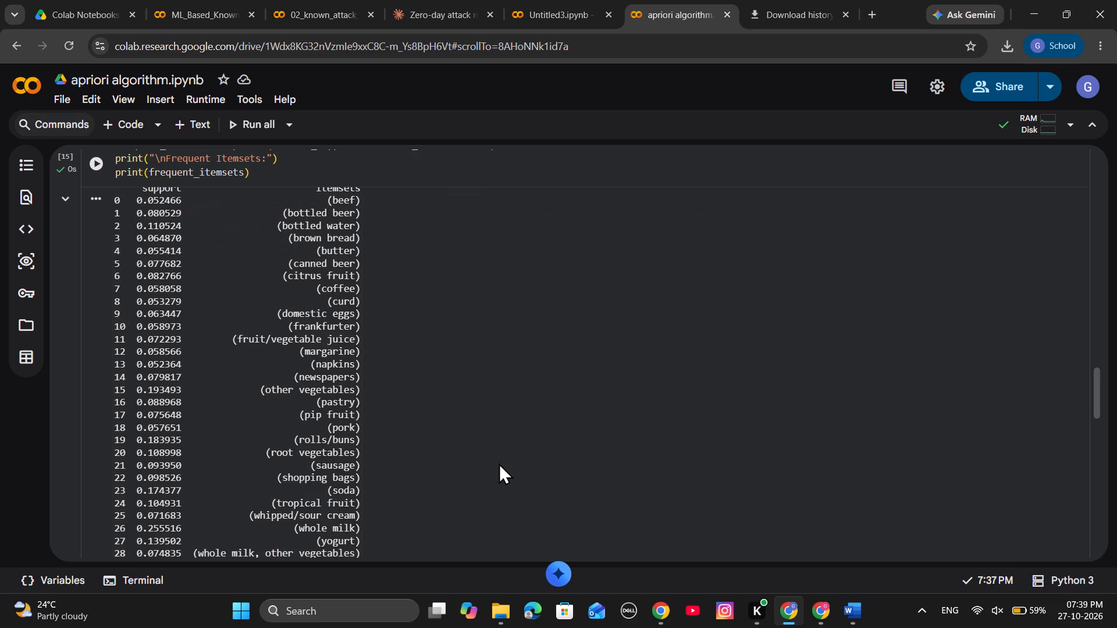
pyautogui.scroll(-2, 499, 463)
pyautogui.scroll(1, 499, 463)
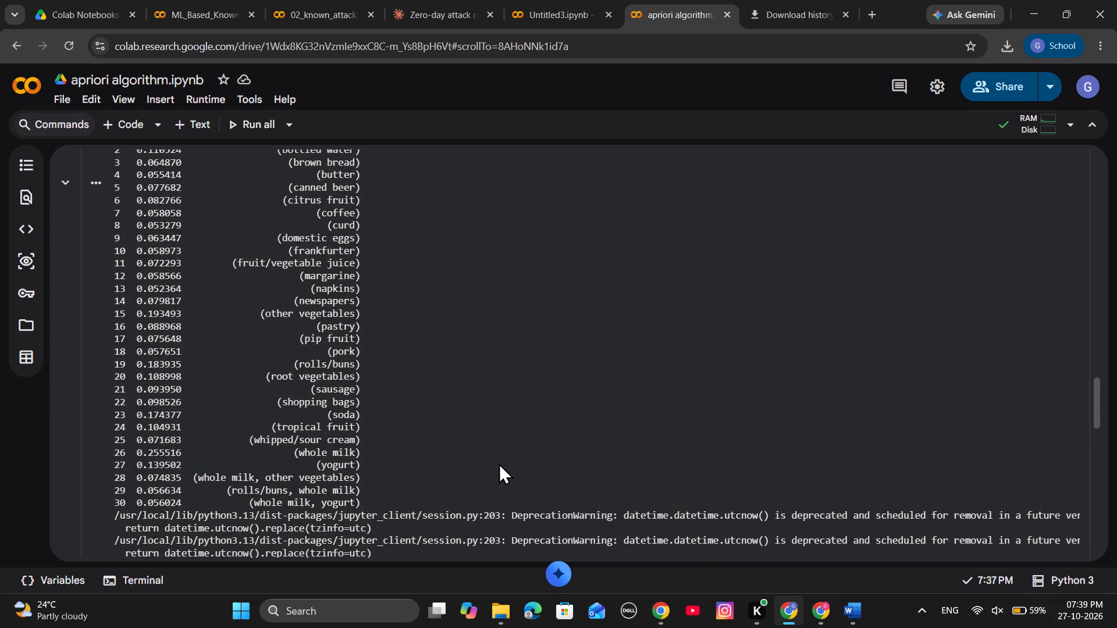
pyautogui.scroll(2, 499, 463)
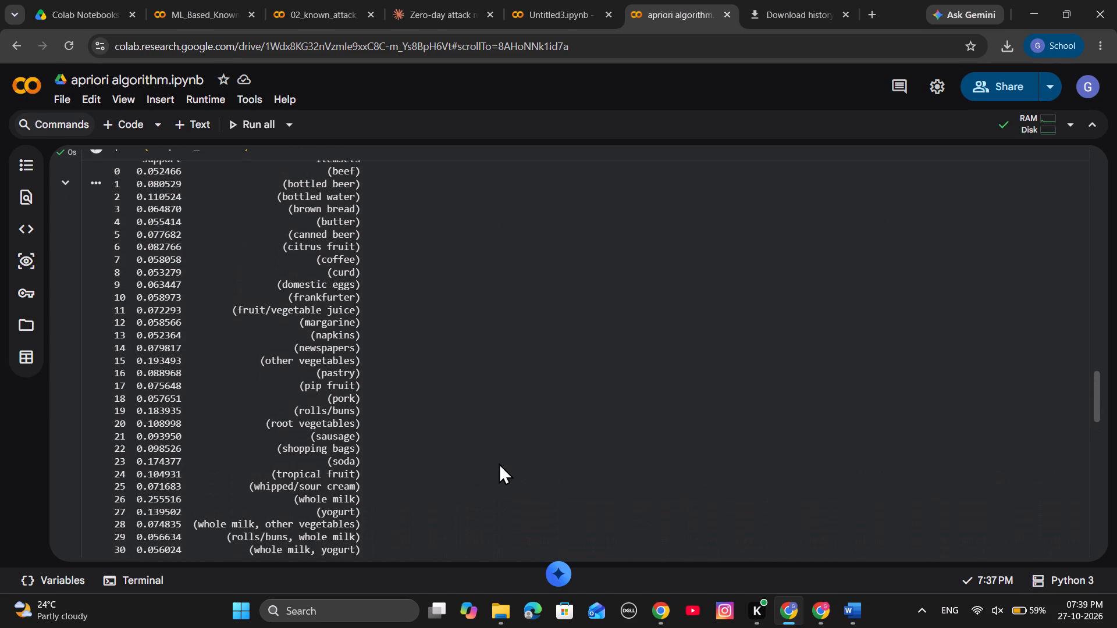
pyautogui.scroll(1, 499, 463)
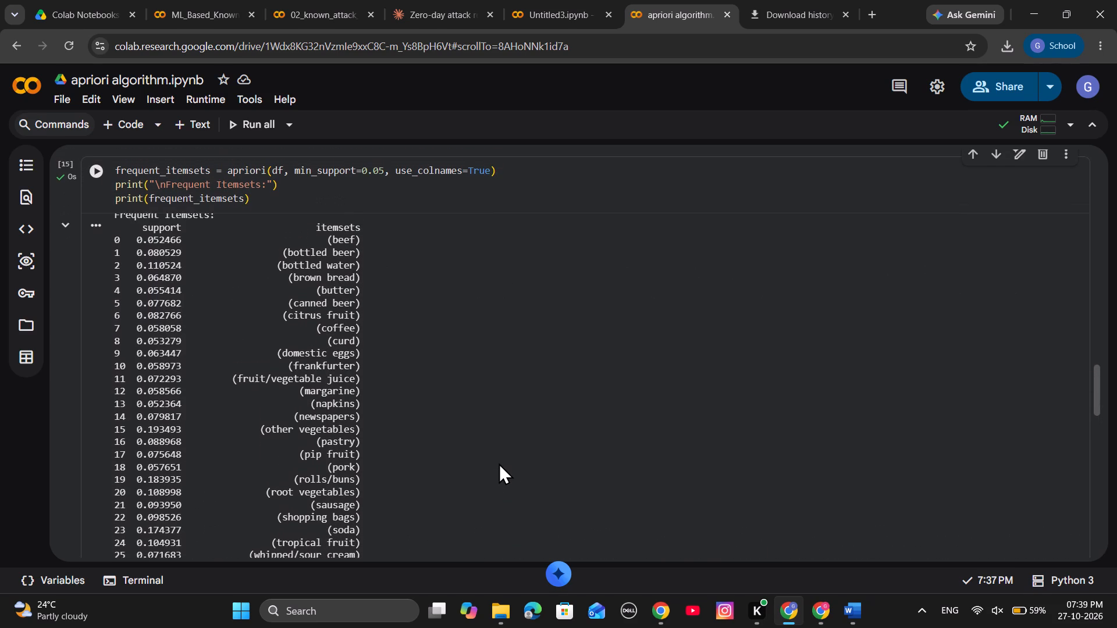
pyautogui.scroll(2, 499, 463)
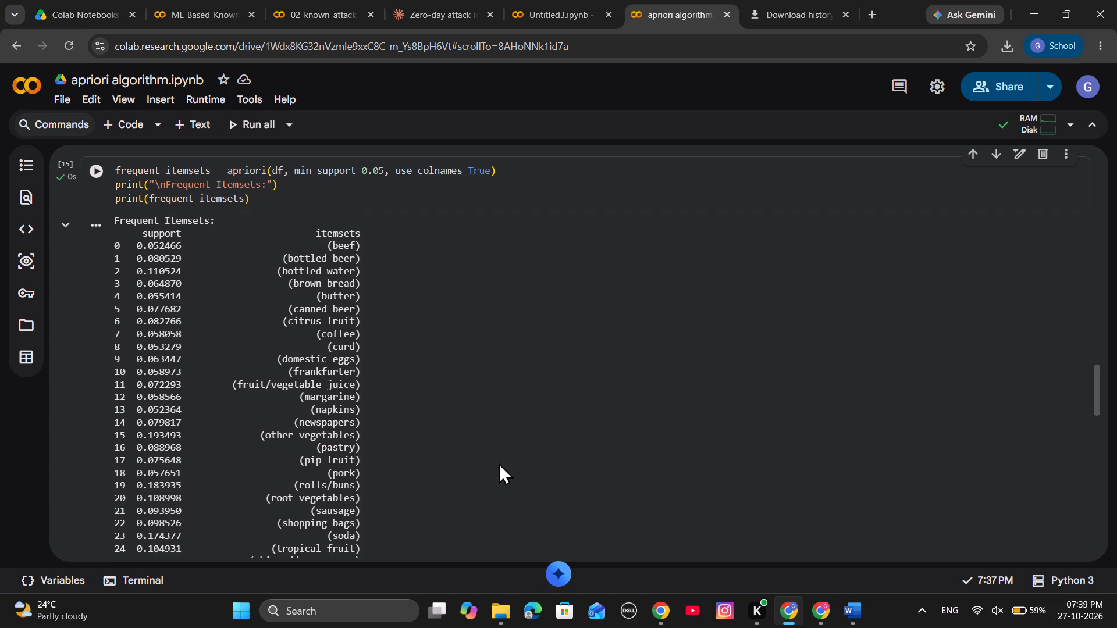
pyautogui.hotkey('ctrl', '-')
pyautogui.hotkey('ctrl', '-')
pyautogui.hotkey('ctrl', '-')
pyautogui.hotkey('ctrl', '-')
pyautogui.hotkey('ctrl', '-')
pyautogui.hotkey('ctrl', '-')
pyautogui.hotkey('ctrl', '-')
pyautogui.hotkey('ctrl', '-')
pyautogui.hotkey('ctrl', '-')
pyautogui.hotkey('ctrl', '-')
pyautogui.hotkey('ctrl', '-')
pyautogui.hotkey('ctrl', '-')
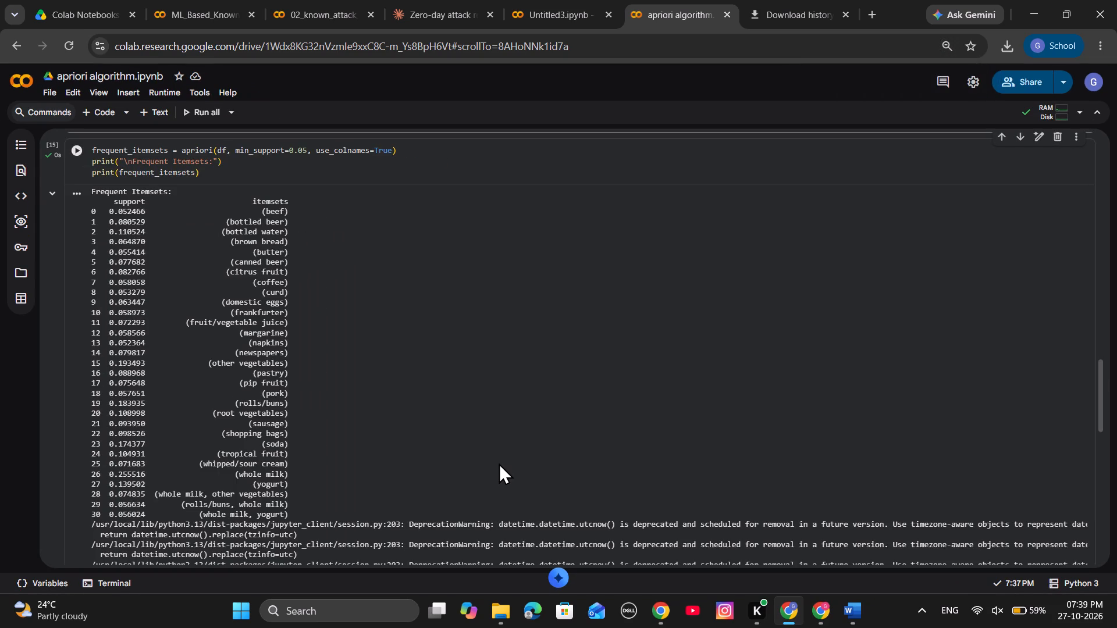
pyautogui.press('shift+super+s')
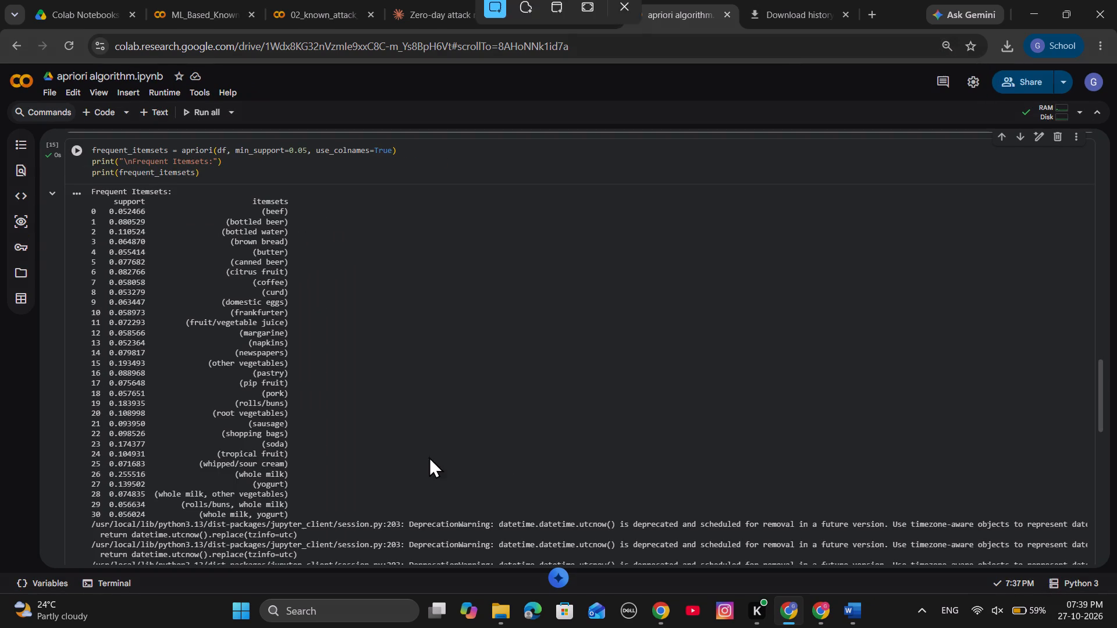
pyautogui.moveTo(66, 187); pyautogui.dragTo(328, 408)
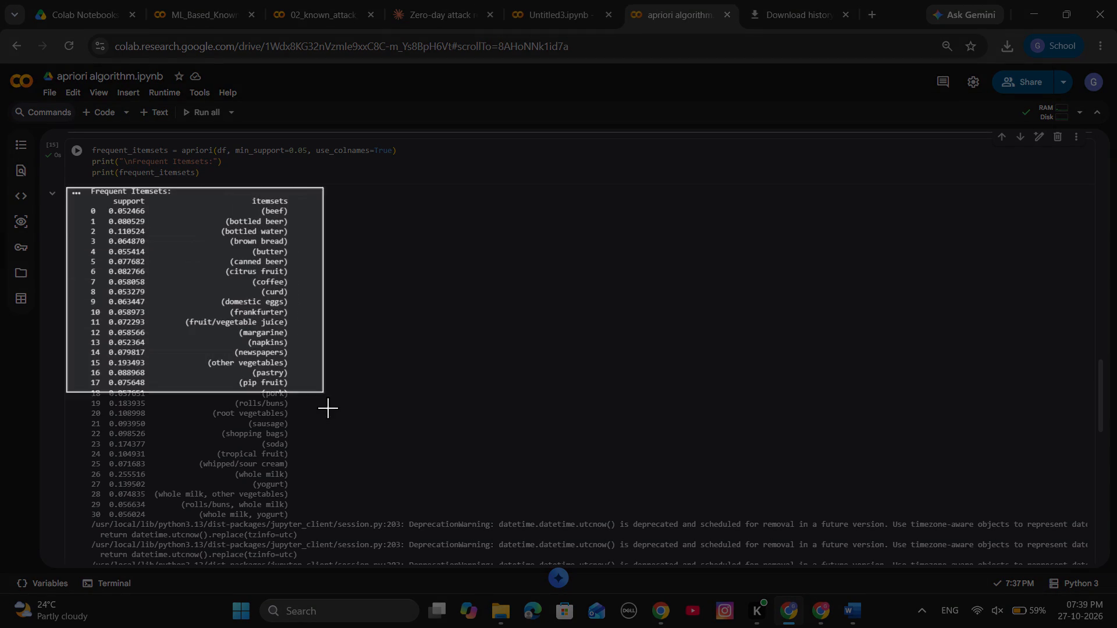
pyautogui.moveTo(328, 408); pyautogui.dragTo(347, 521)
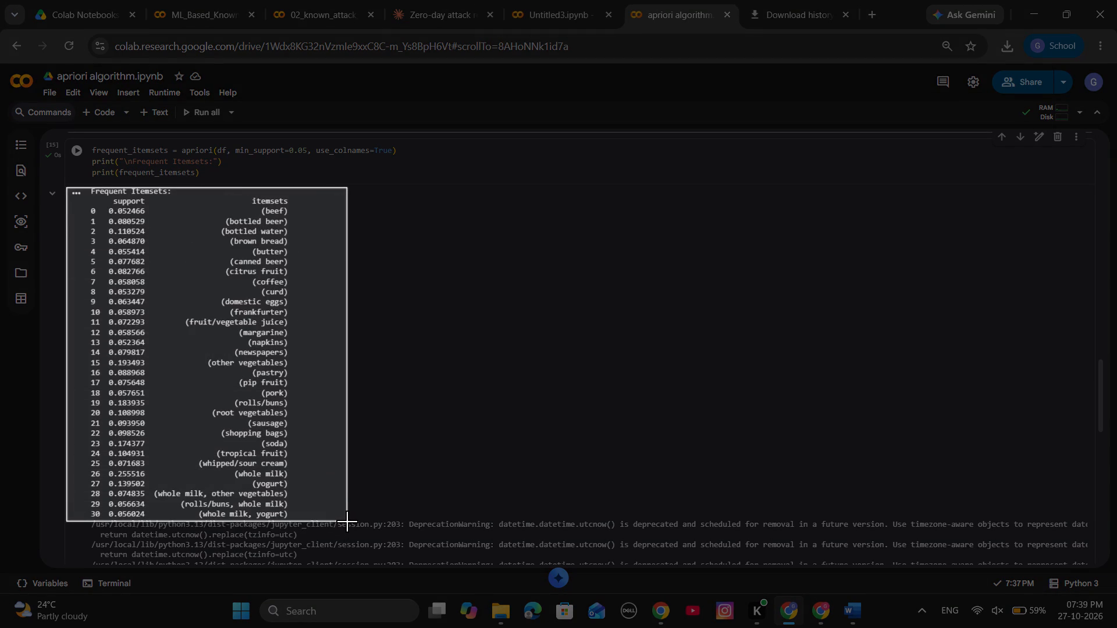
pyautogui.moveTo(347, 521); pyautogui.dragTo(347, 520)
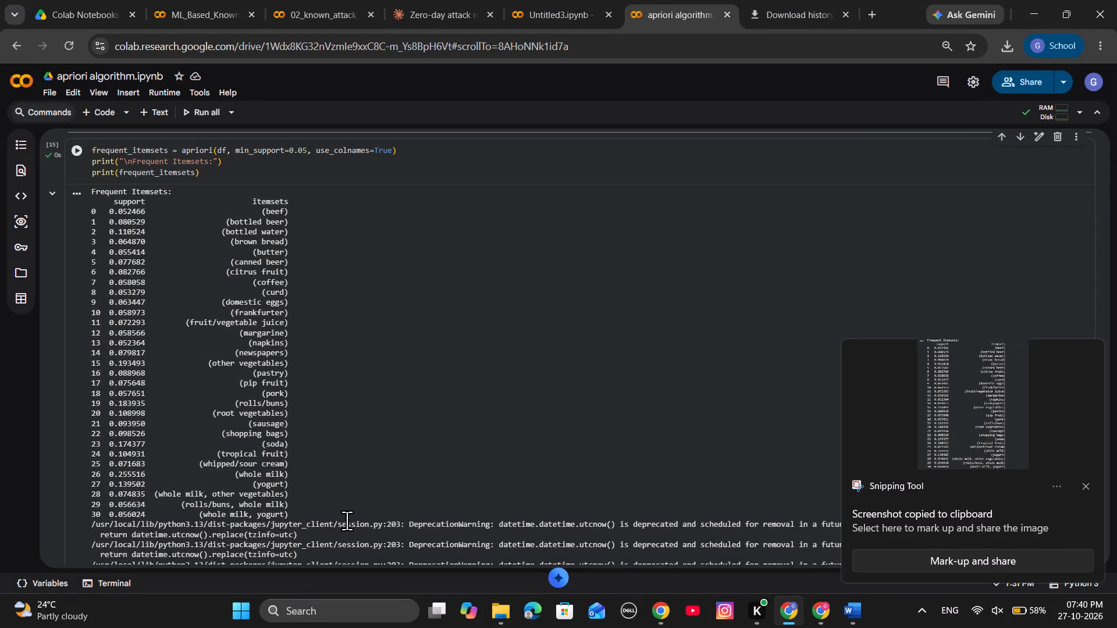
pyautogui.click(483, 320)
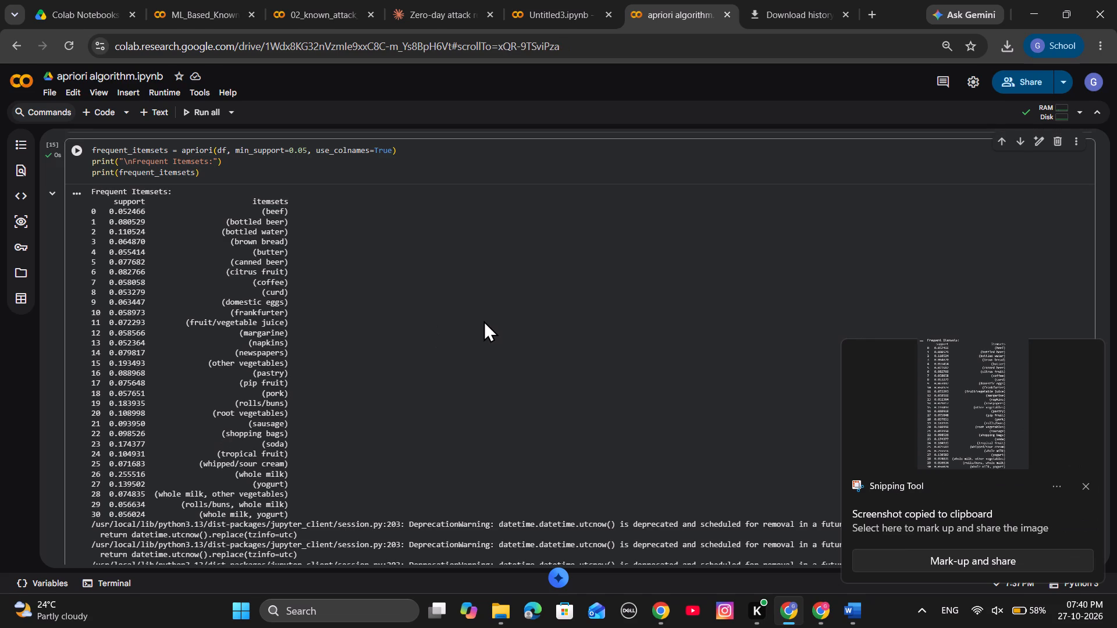
pyautogui.click(483, 320)
pyautogui.click(1086, 490)
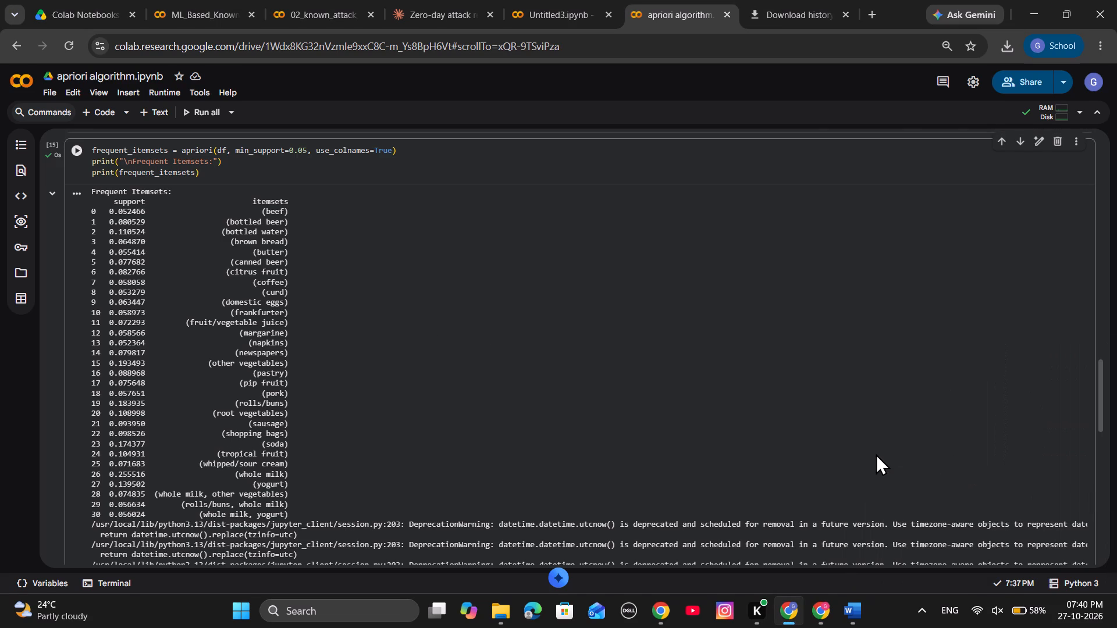
pyautogui.hotkey('ctrl', 'shift', '=')
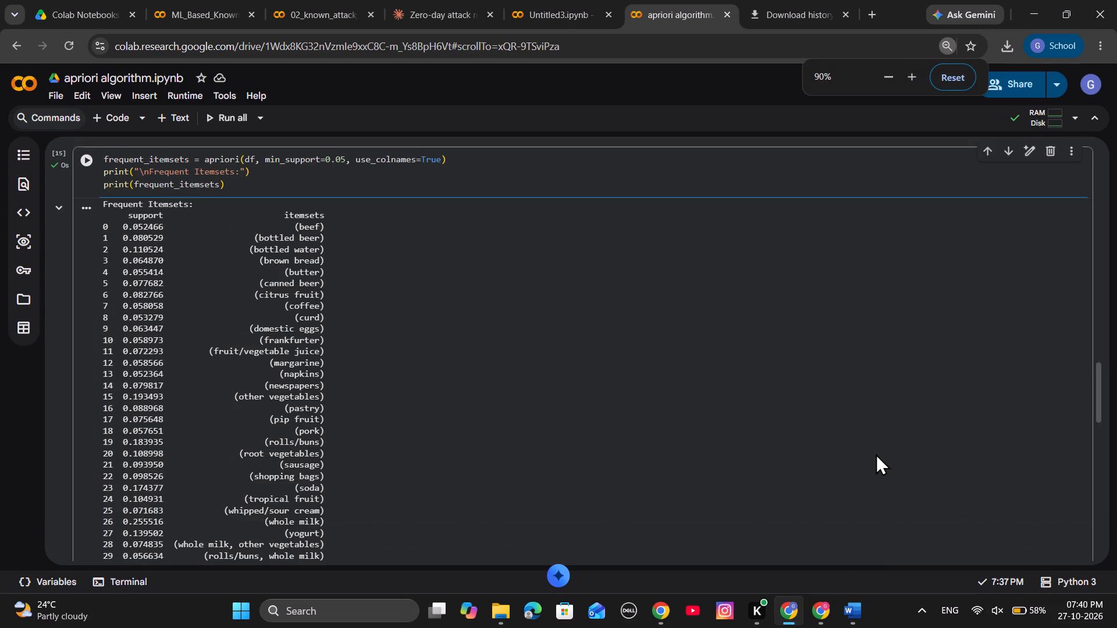
pyautogui.hotkey('ctrl', 'shift', '=')
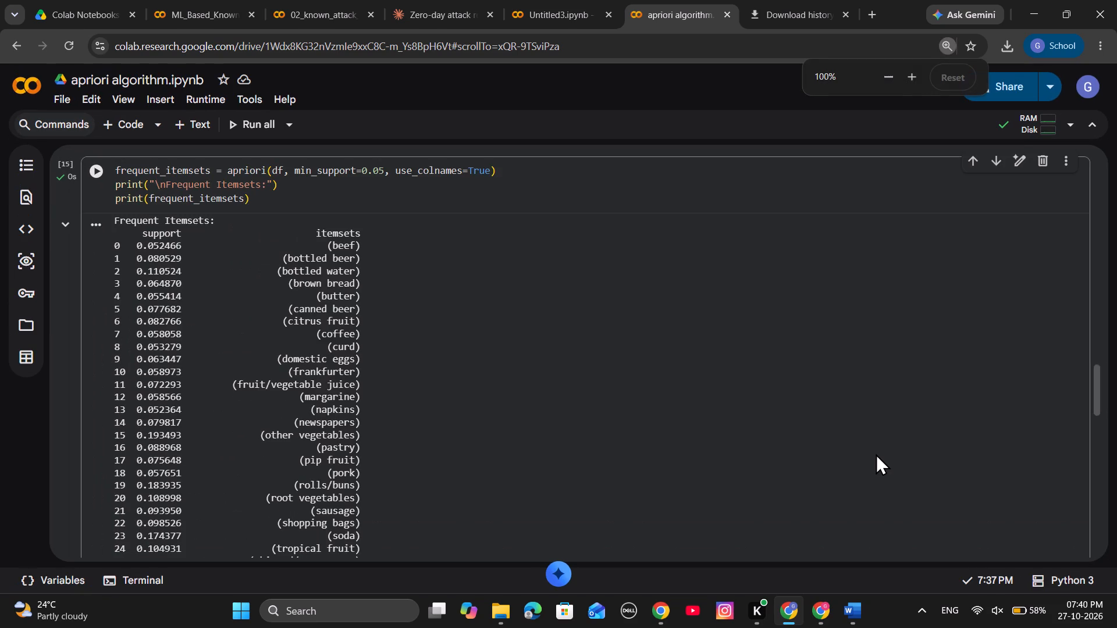
# Switch to the Word lab record, paste the Frequent Itemsets screenshot below the "Ouput:" label, and enlarge it slightly in proportion.
pyautogui.click(848, 604)
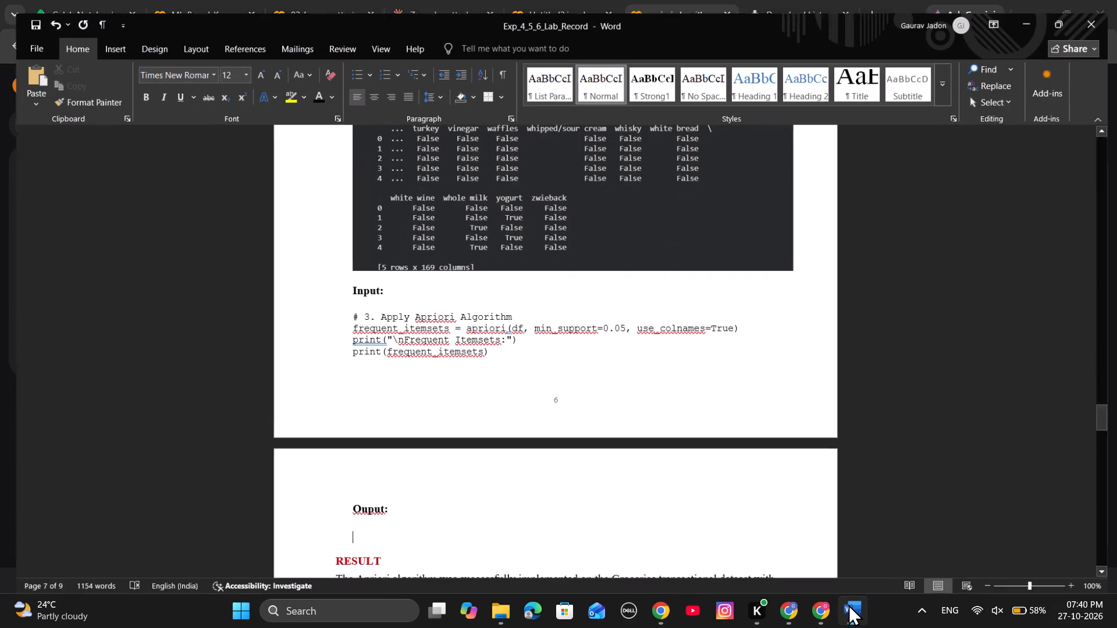
pyautogui.hotkey('ctrl', 'v')
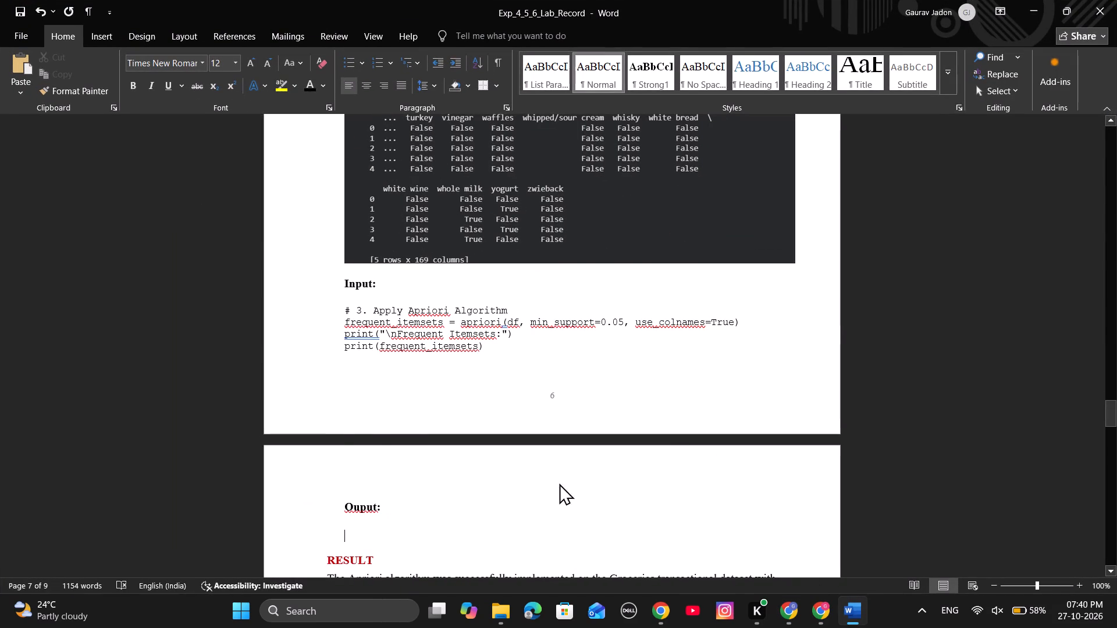
pyautogui.click(559, 483)
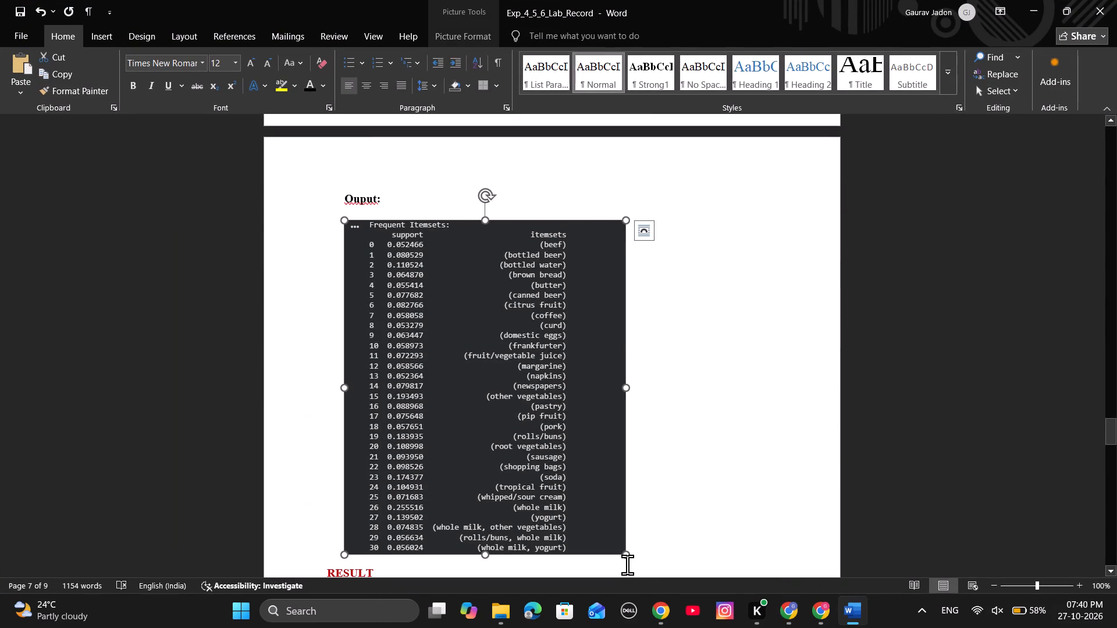
pyautogui.moveTo(625, 558); pyautogui.dragTo(643, 580)
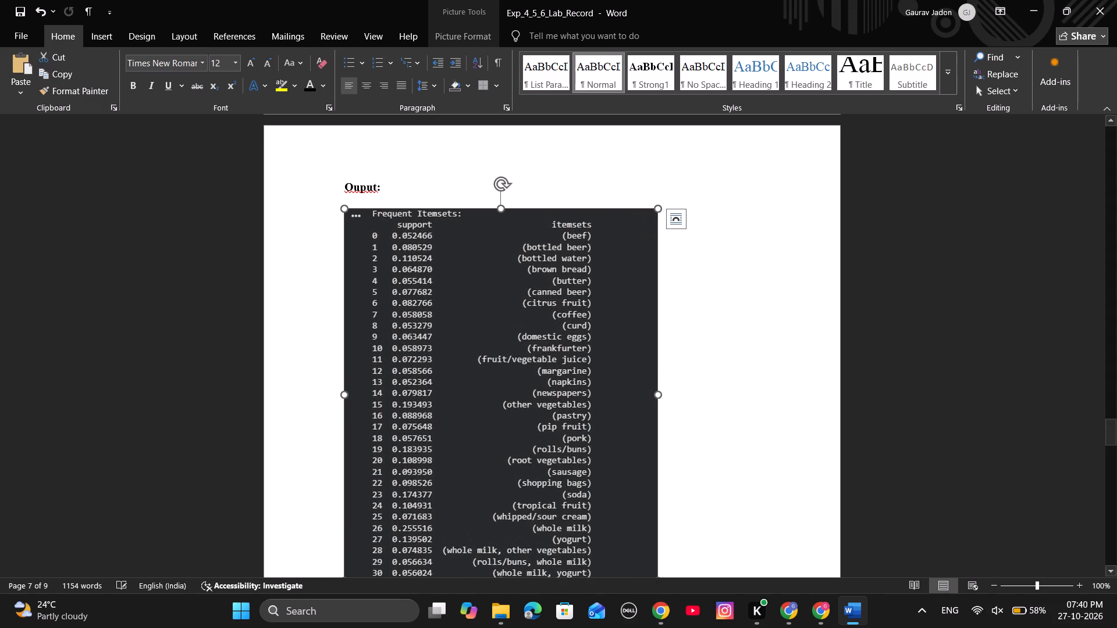
pyautogui.click(703, 473)
# Delete the "Input:" label above the "# 1. Load transactions from the Kaggle groceries.csv dataset" code.
pyautogui.scroll(1, 703, 473)
pyautogui.scroll(-1, 703, 473)
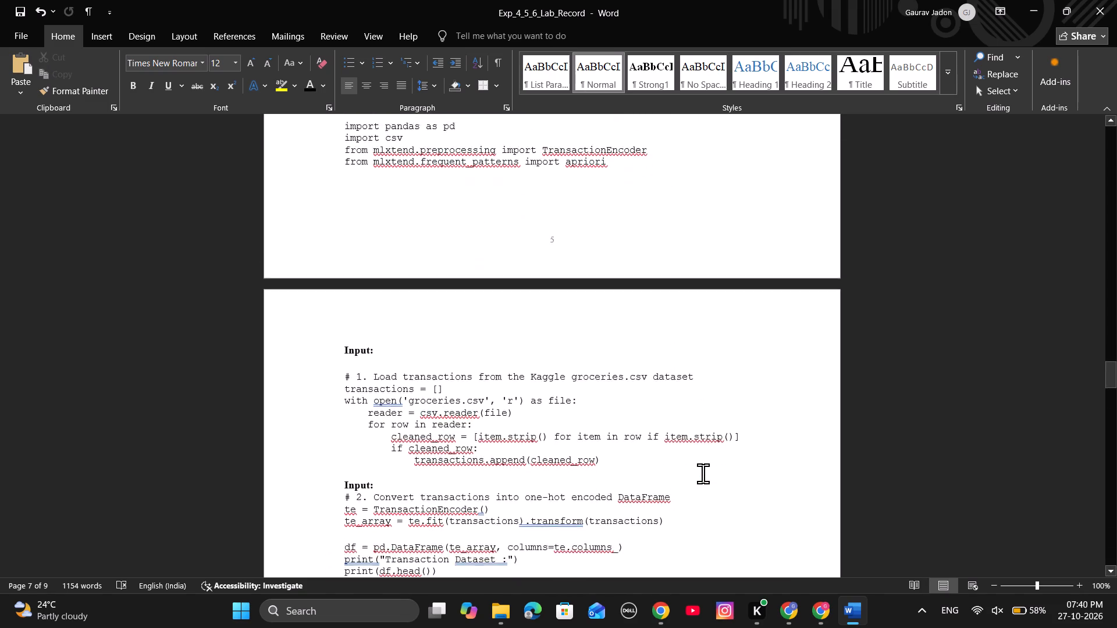
pyautogui.scroll(-1, 703, 473)
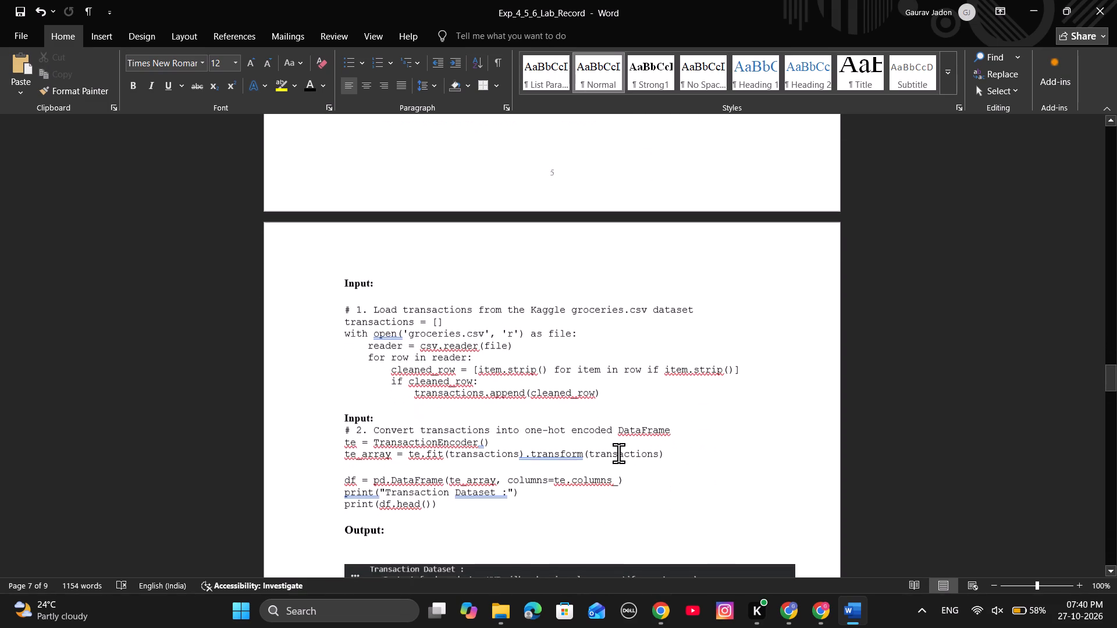
pyautogui.moveTo(422, 292); pyautogui.dragTo(327, 276)
pyautogui.press('BackSpace')
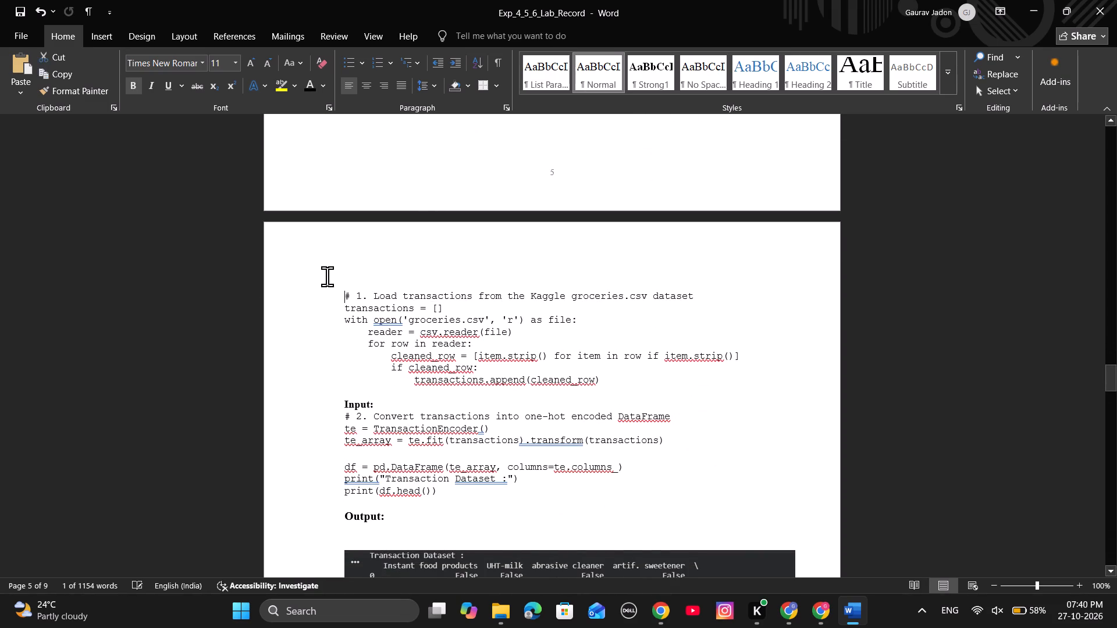
# Delete the "Input:" label above the "# 2. Convert transactions" comment, keeping one blank line between the two code blocks.
pyautogui.click(379, 396)
pyautogui.moveTo(379, 396); pyautogui.dragTo(357, 394)
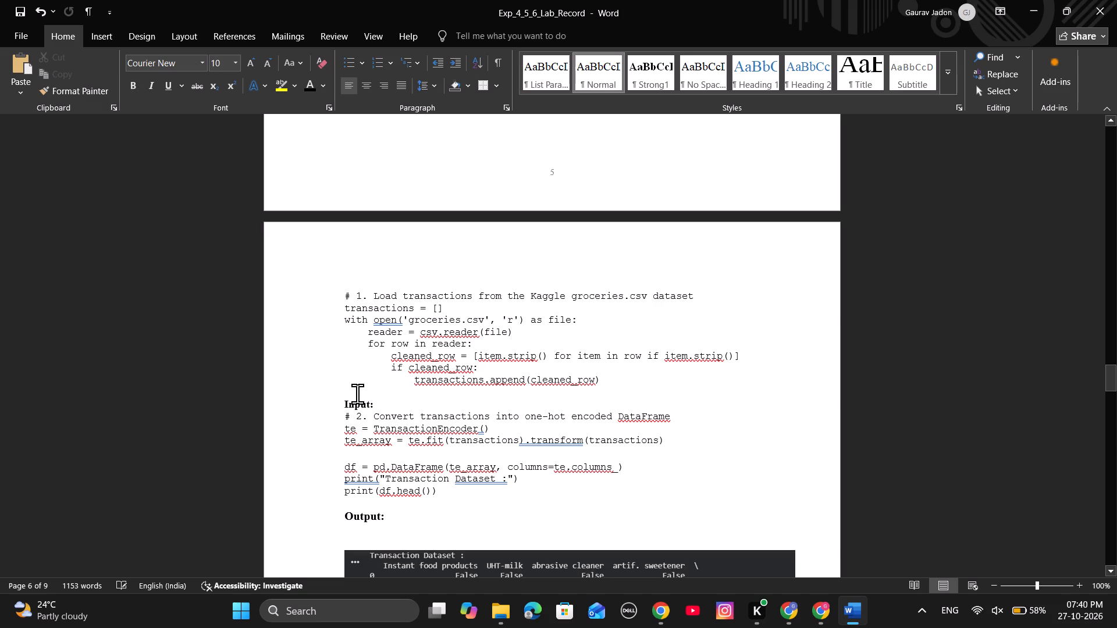
pyautogui.moveTo(357, 394); pyautogui.dragTo(386, 405)
pyautogui.press('BackSpace')
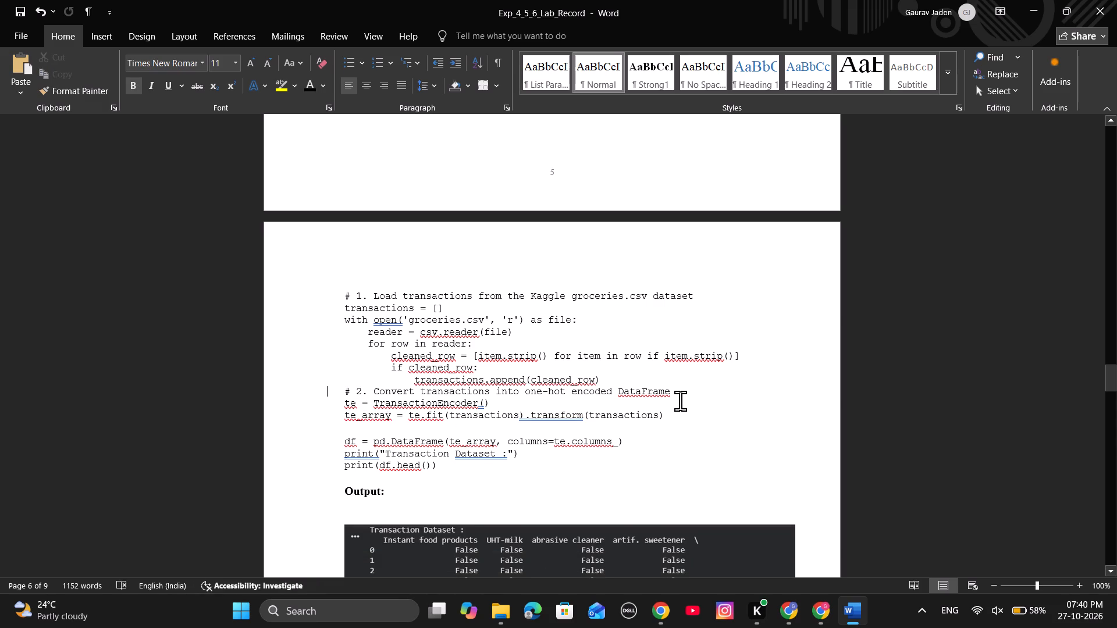
pyautogui.click(659, 379)
pyautogui.press('Return')
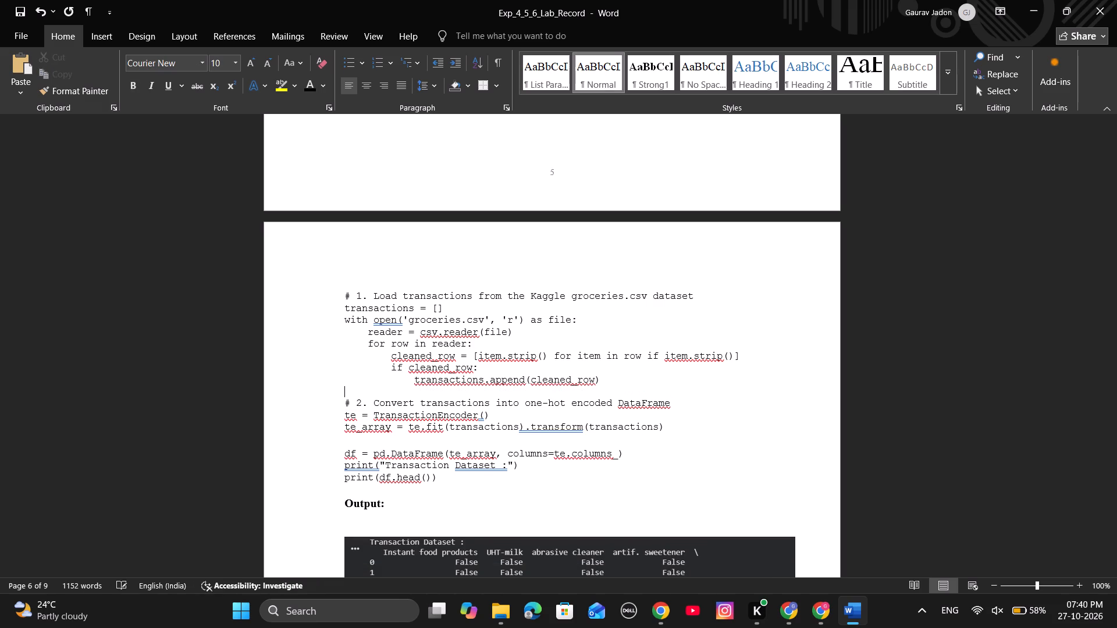
# Bold the comment lines "# 2. Convert transactions into one-hot encoded DataFrame" and "# 1. Load transactions from the Kaggle groceries.csv dataset".
pyautogui.moveTo(674, 409); pyautogui.dragTo(335, 405)
pyautogui.click(343, 373)
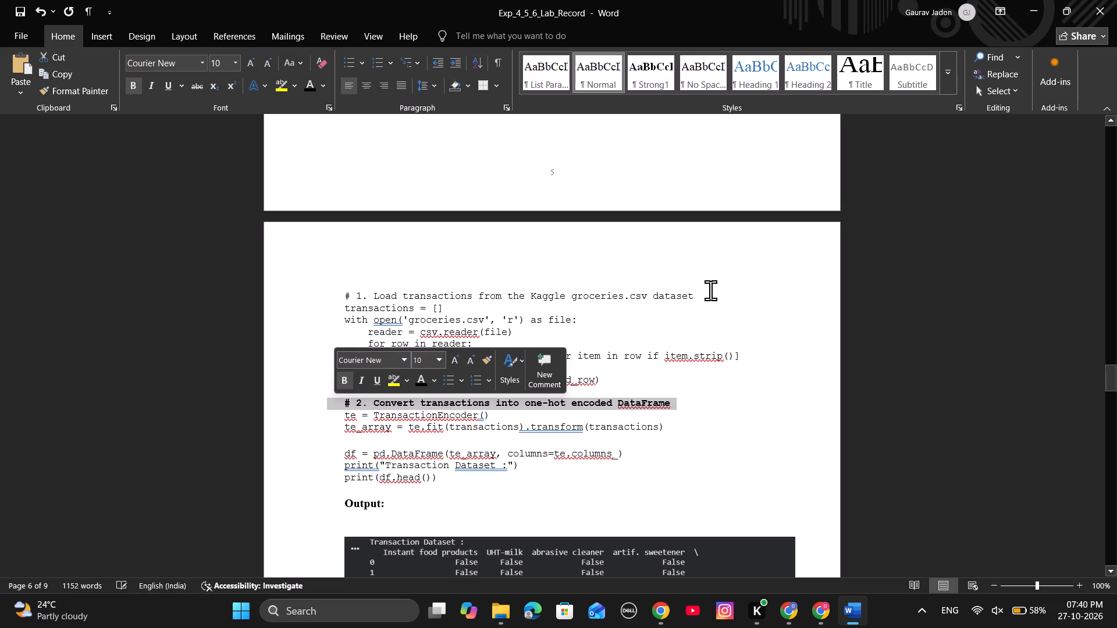
pyautogui.moveTo(710, 301); pyautogui.dragTo(367, 286)
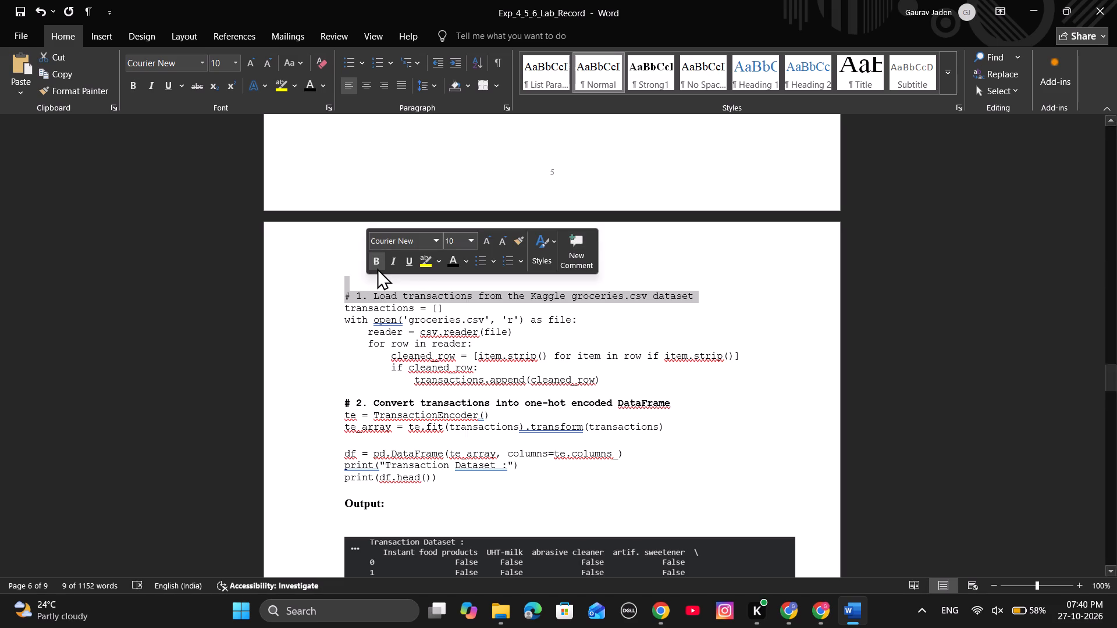
pyautogui.click(377, 267)
# Insert a blank line below the "# 2. Convert transactions into one-hot encoded DataFrame" comment.
pyautogui.scroll(-1, 583, 471)
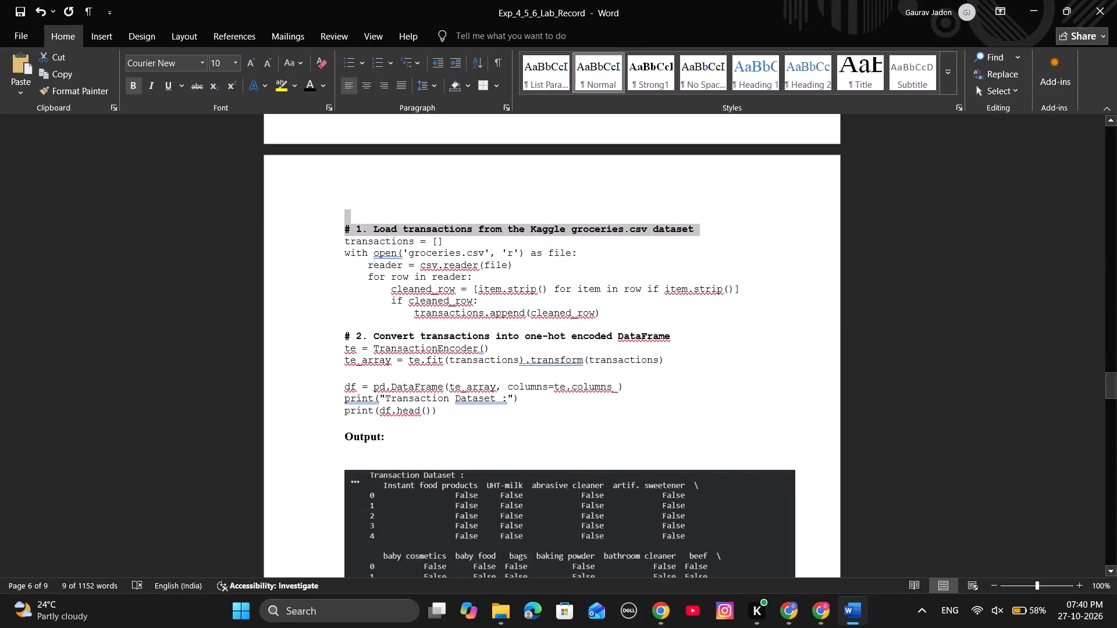
pyautogui.scroll(-2, 583, 471)
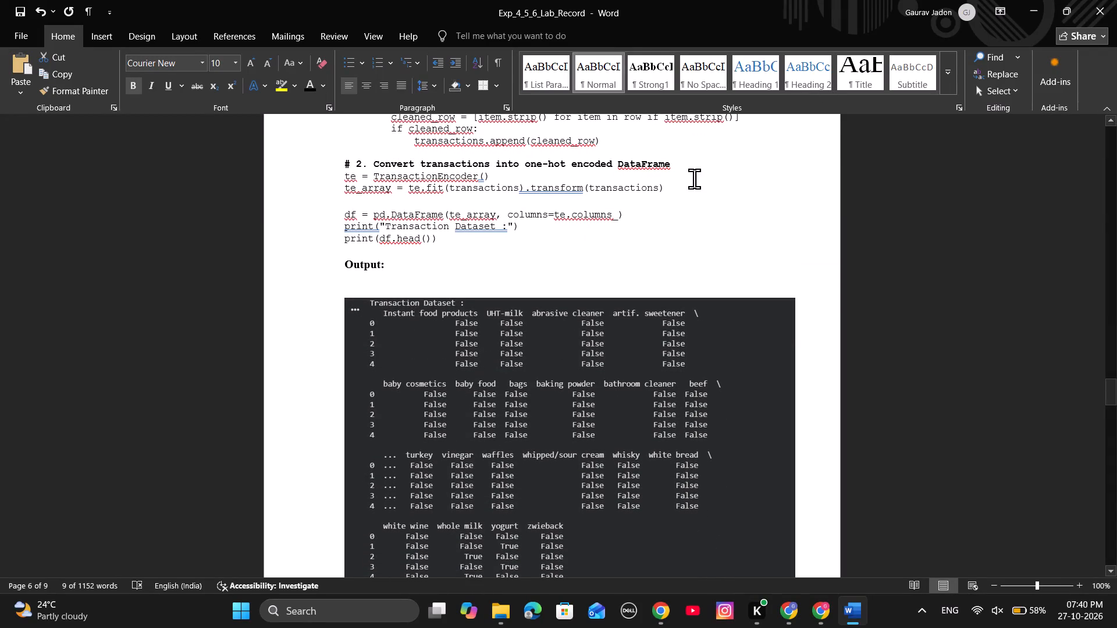
pyautogui.click(692, 168)
pyautogui.press('Return')
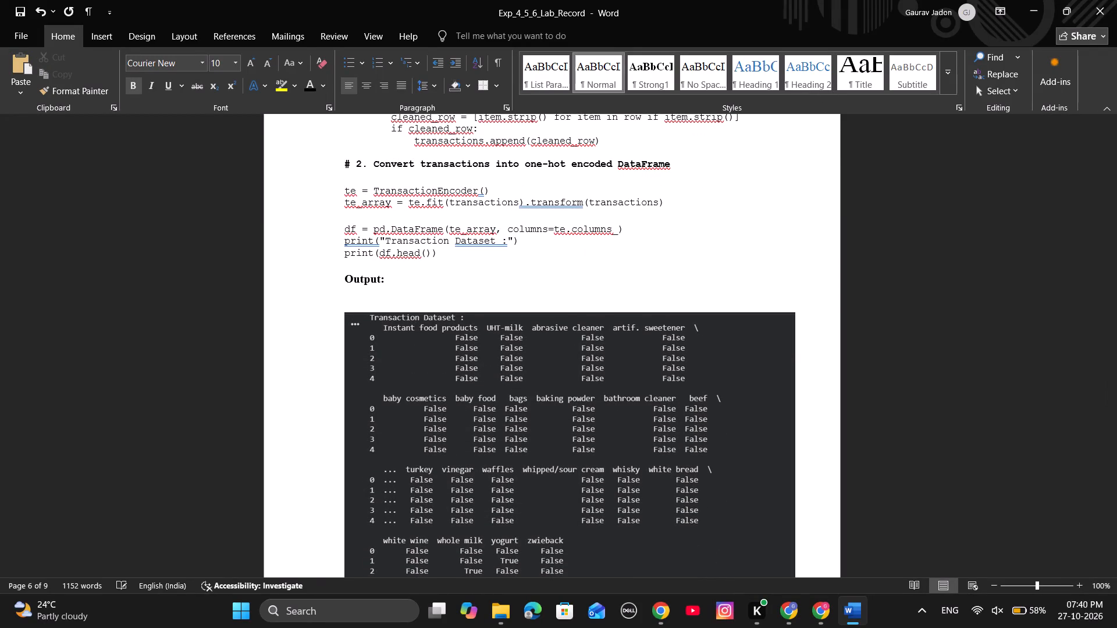
# Insert a blank line between the Frequent Itemsets screenshot and the RESULT heading of the Apriori experiment.
pyautogui.scroll(-1, 657, 274)
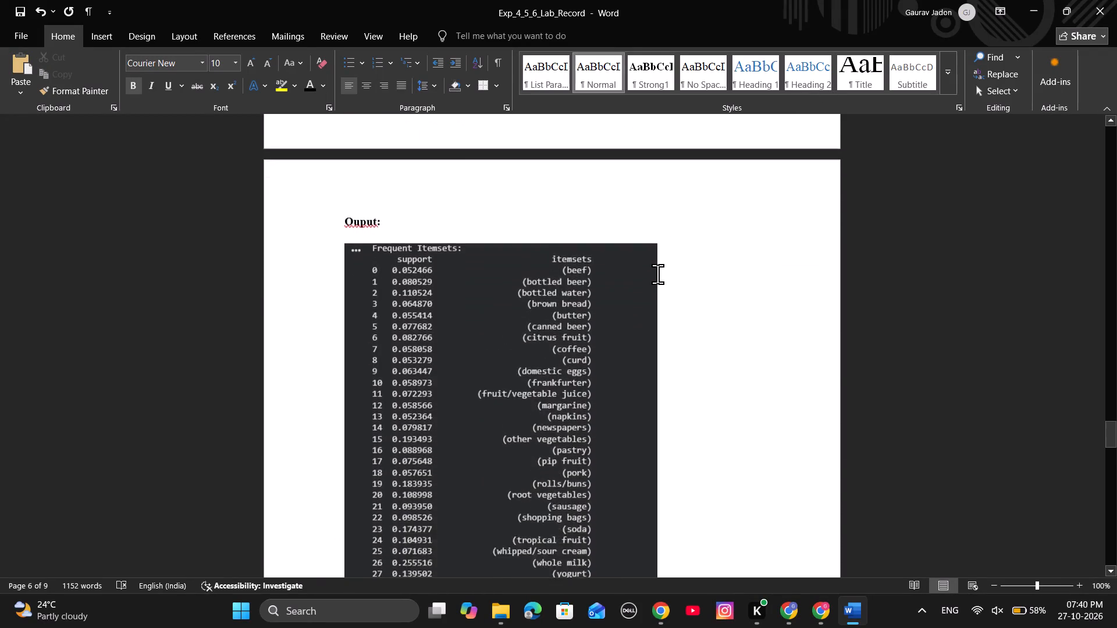
pyautogui.scroll(-1, 657, 274)
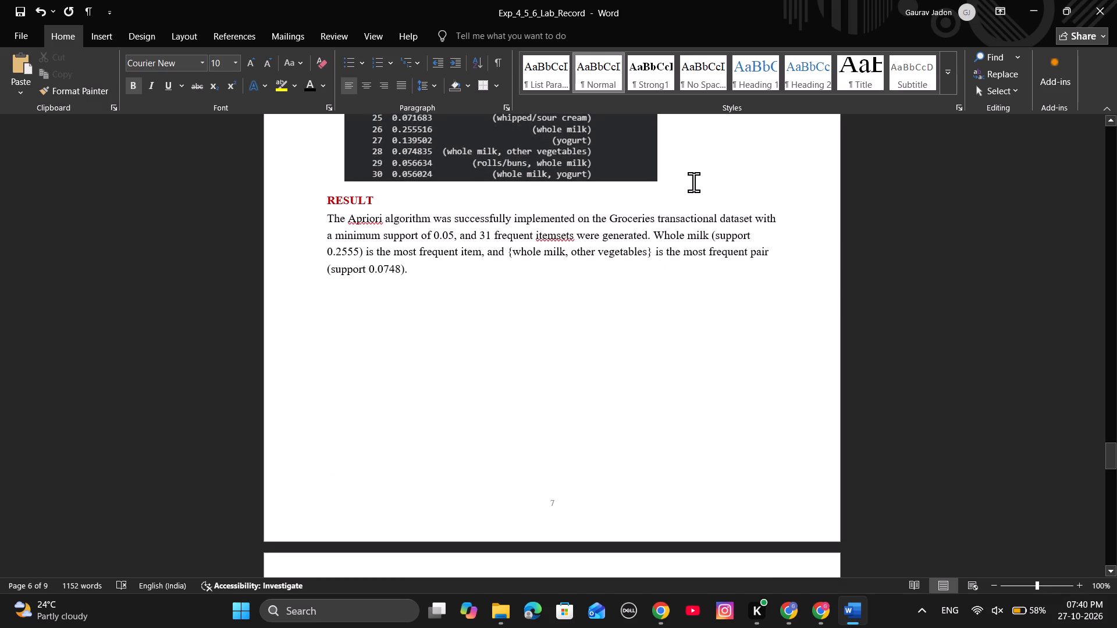
pyautogui.click(693, 182)
pyautogui.click(328, 207)
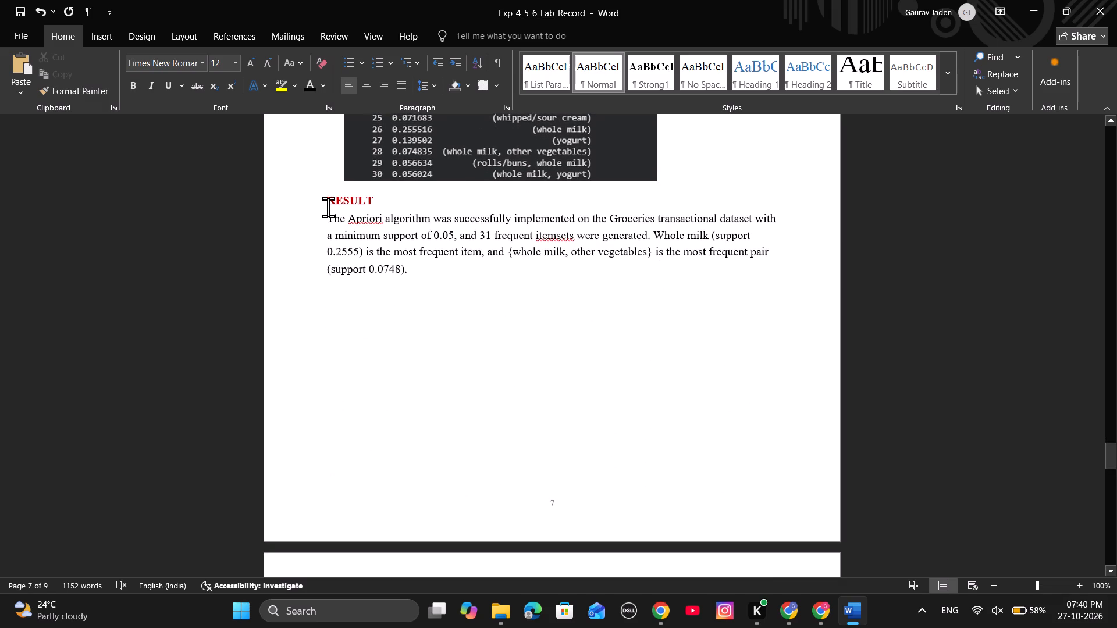
pyautogui.press('Return')
# Delete the comment lines "# Experiment 6" and "# Decision Tree Classification using Iris Dataset" under the PROGRAM heading of experiment 6.
pyautogui.scroll(-1, 367, 322)
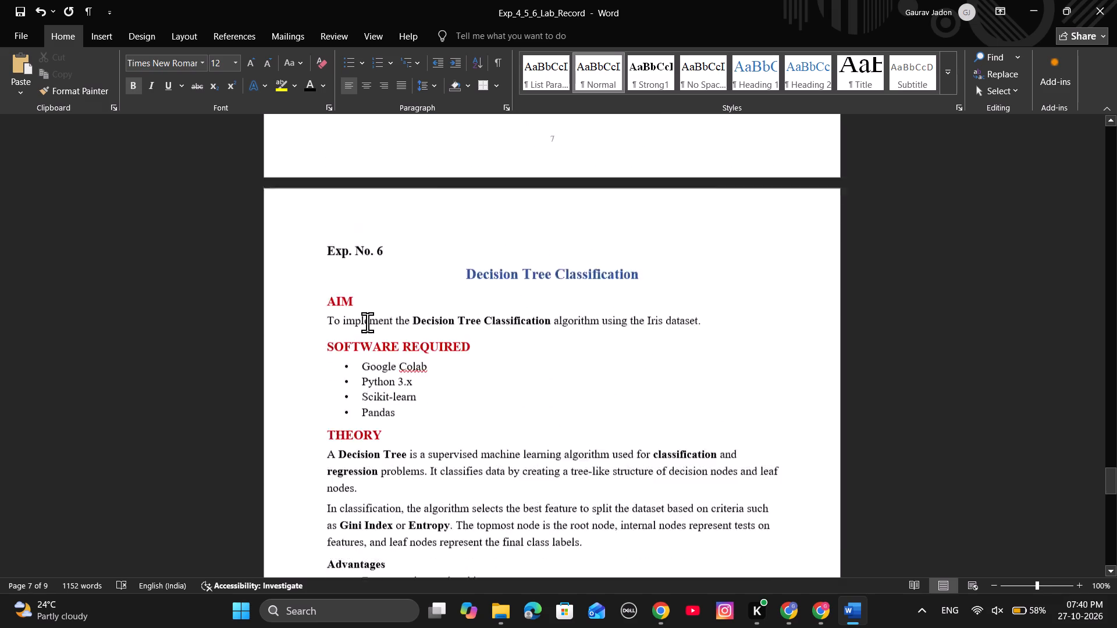
pyautogui.scroll(-1, 367, 322)
pyautogui.scroll(1, 332, 174)
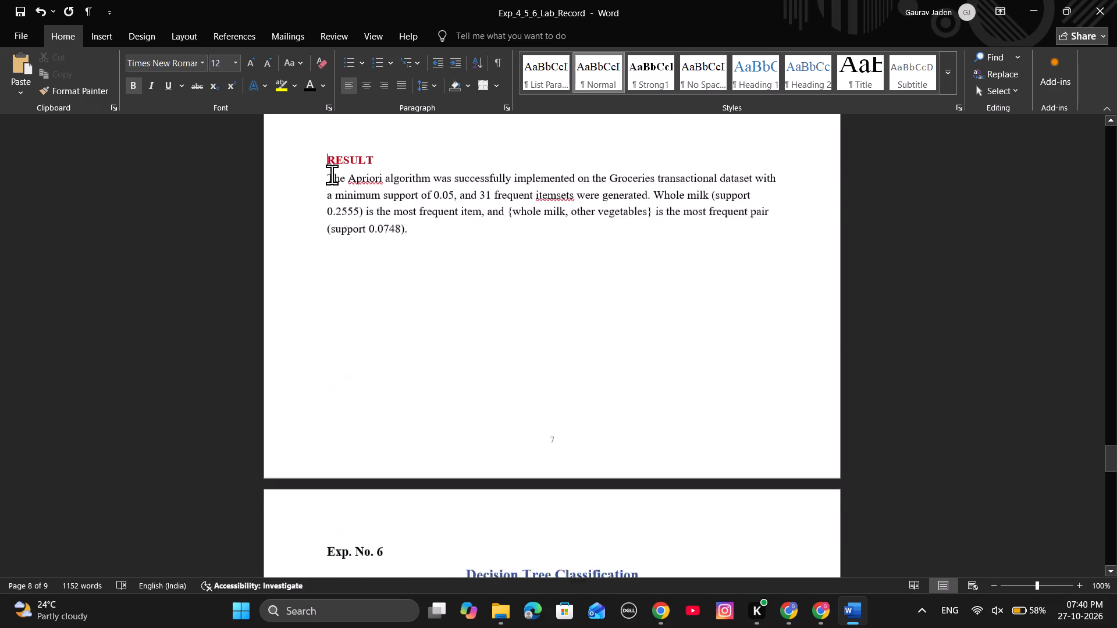
pyautogui.click(515, 311)
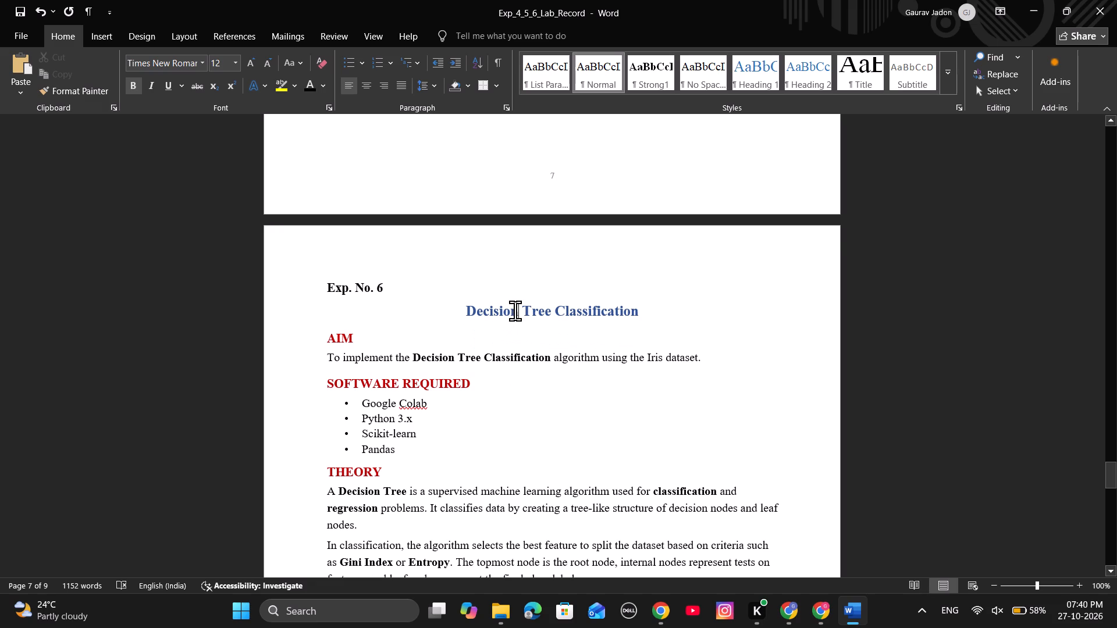
pyautogui.scroll(-1, 674, 390)
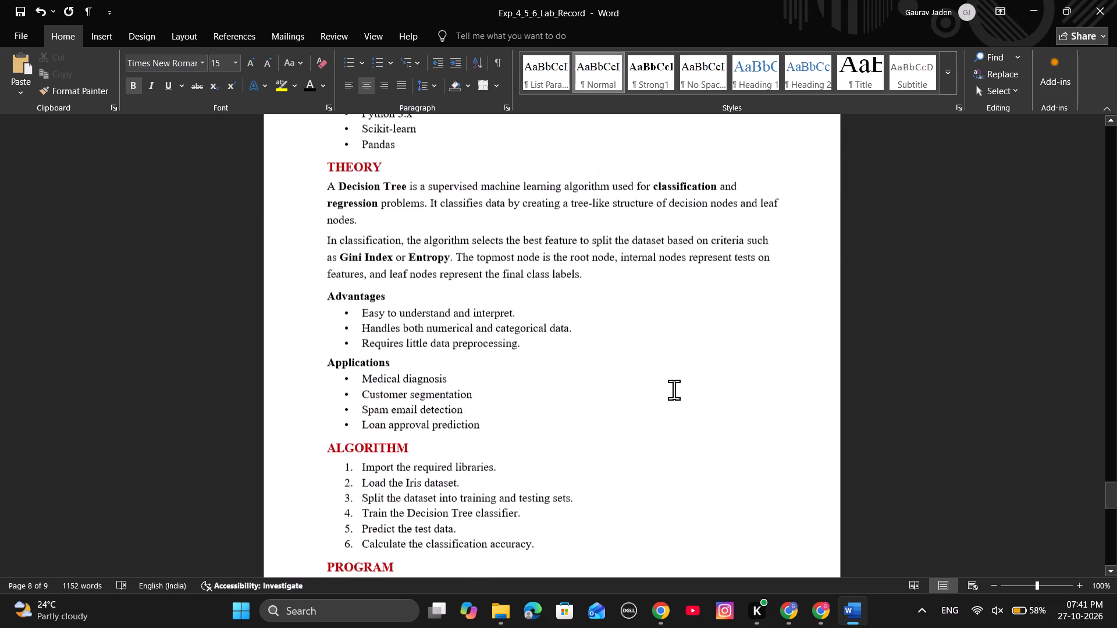
pyautogui.scroll(-1, 674, 390)
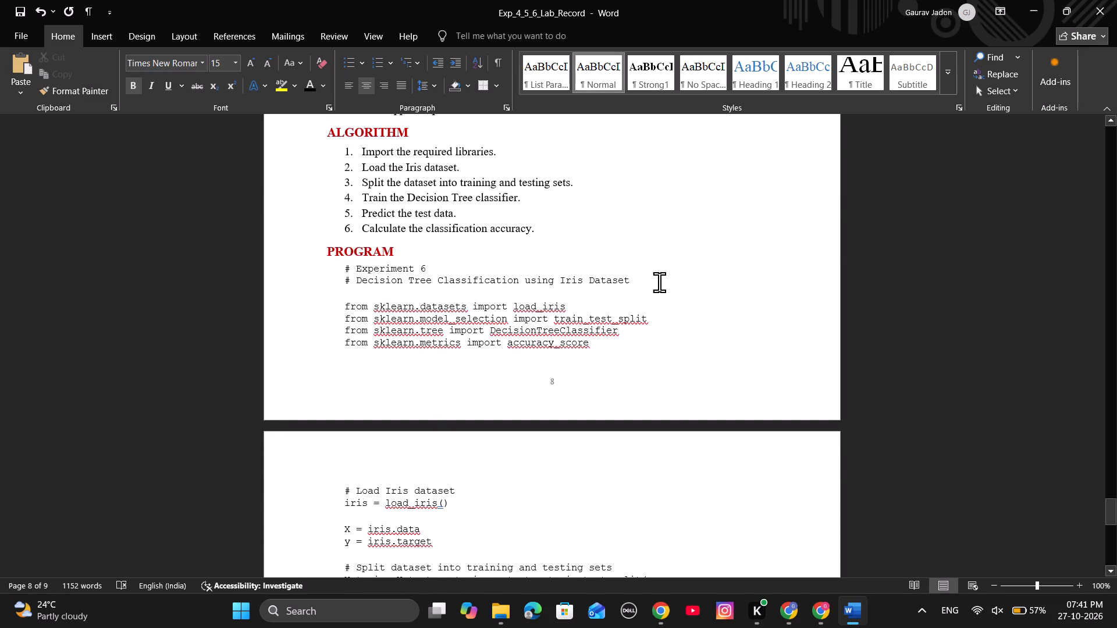
pyautogui.moveTo(659, 282); pyautogui.dragTo(340, 273)
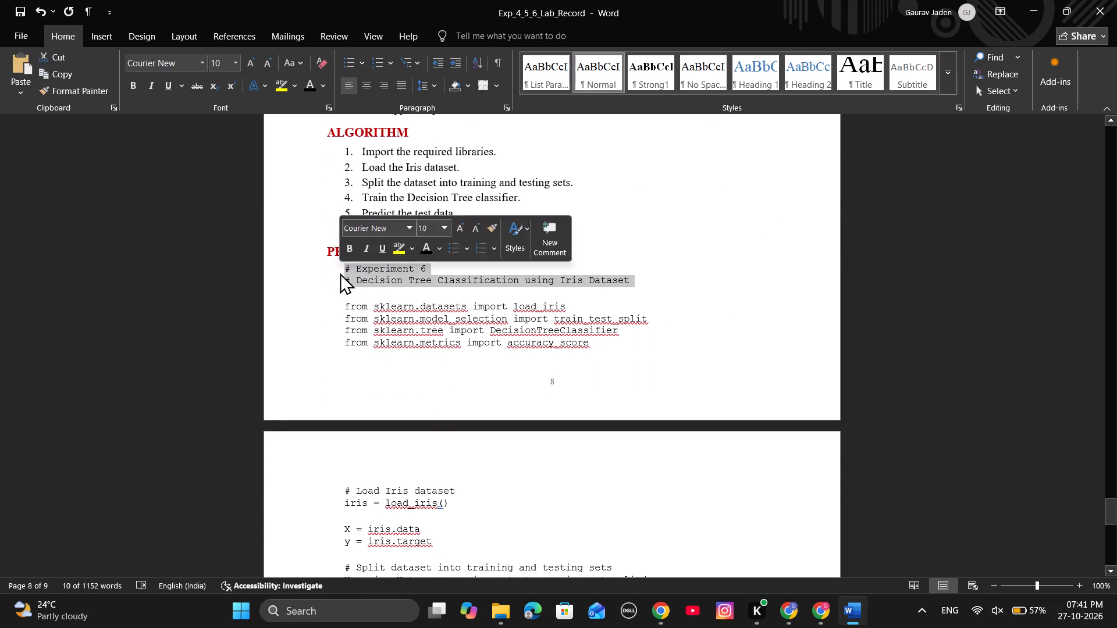
pyautogui.press('BackSpace')
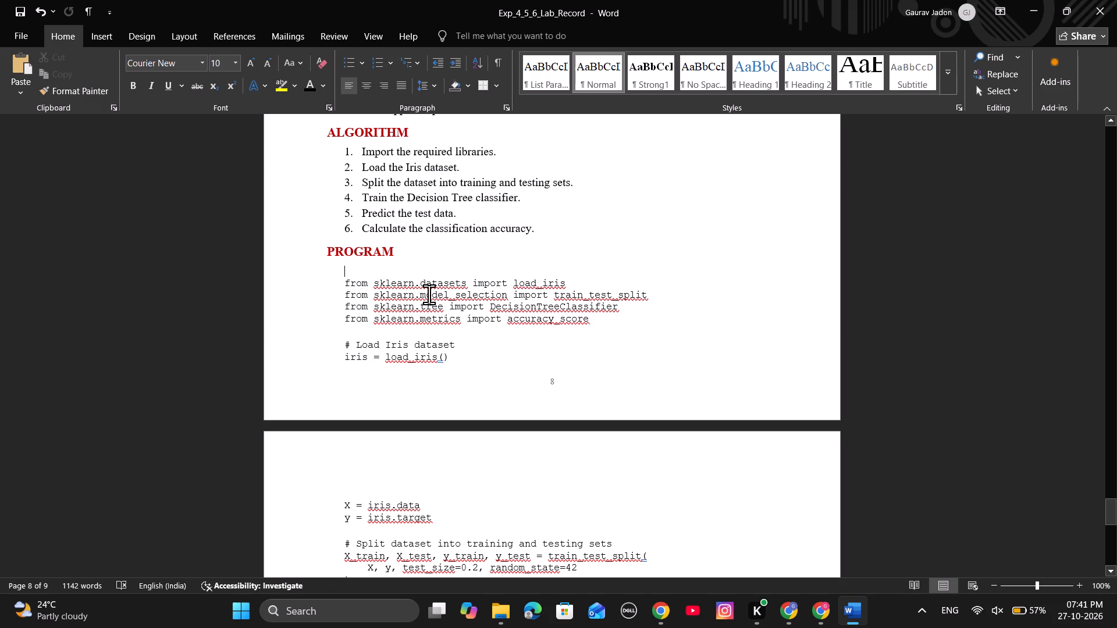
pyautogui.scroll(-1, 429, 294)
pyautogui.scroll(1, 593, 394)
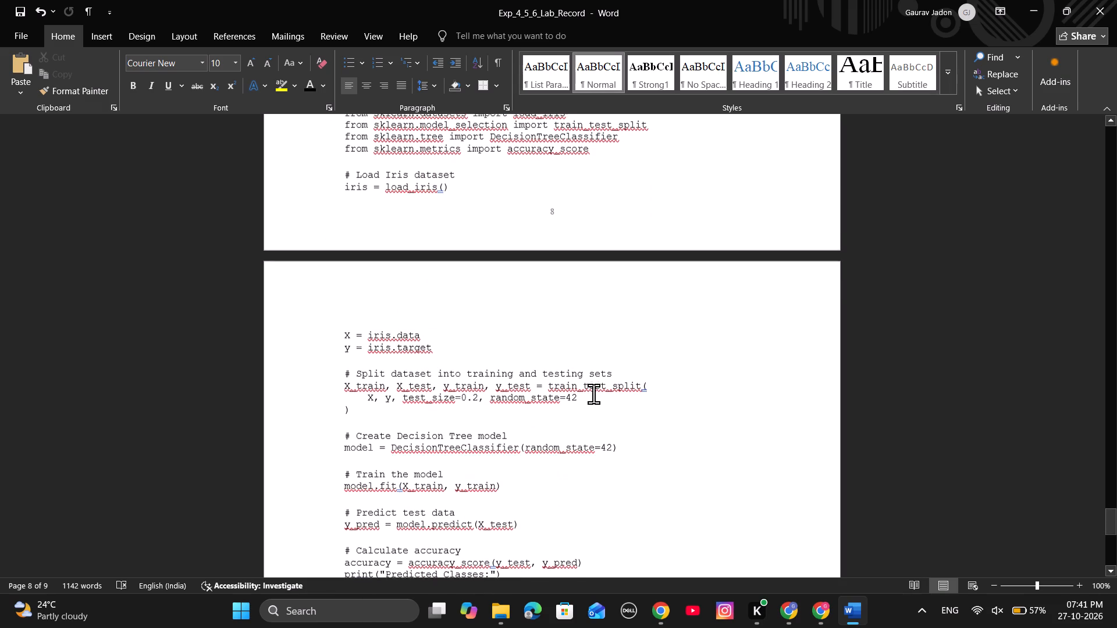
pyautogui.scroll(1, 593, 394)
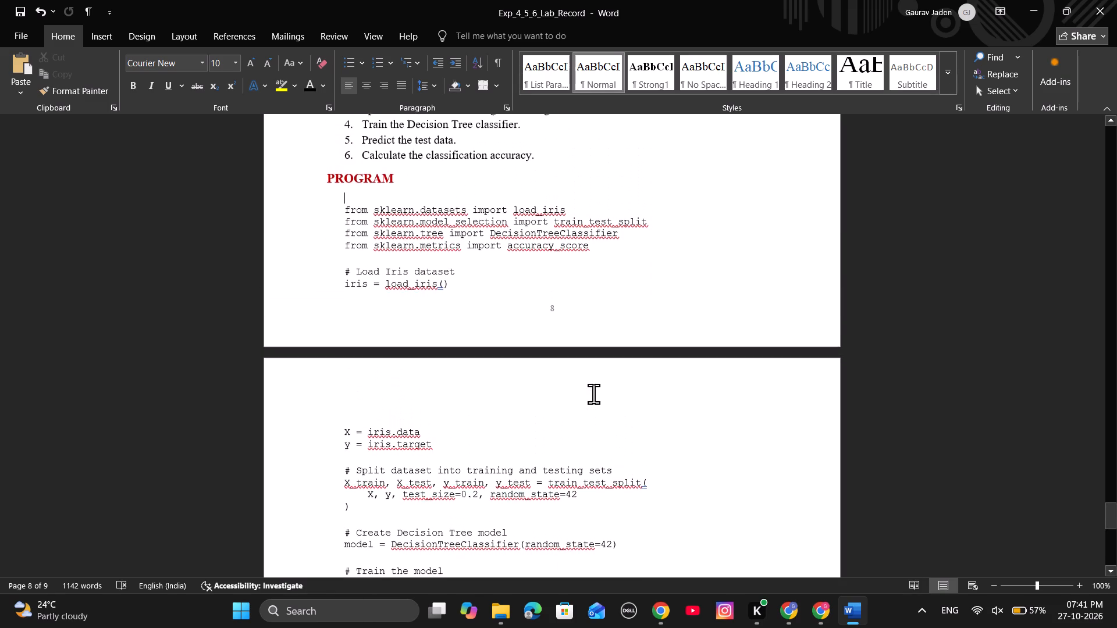
# Paste the bold "Input:" label from the clipboard history between the PROGRAM heading and the sklearn import lines of experiment 6.
pyautogui.press('Return')
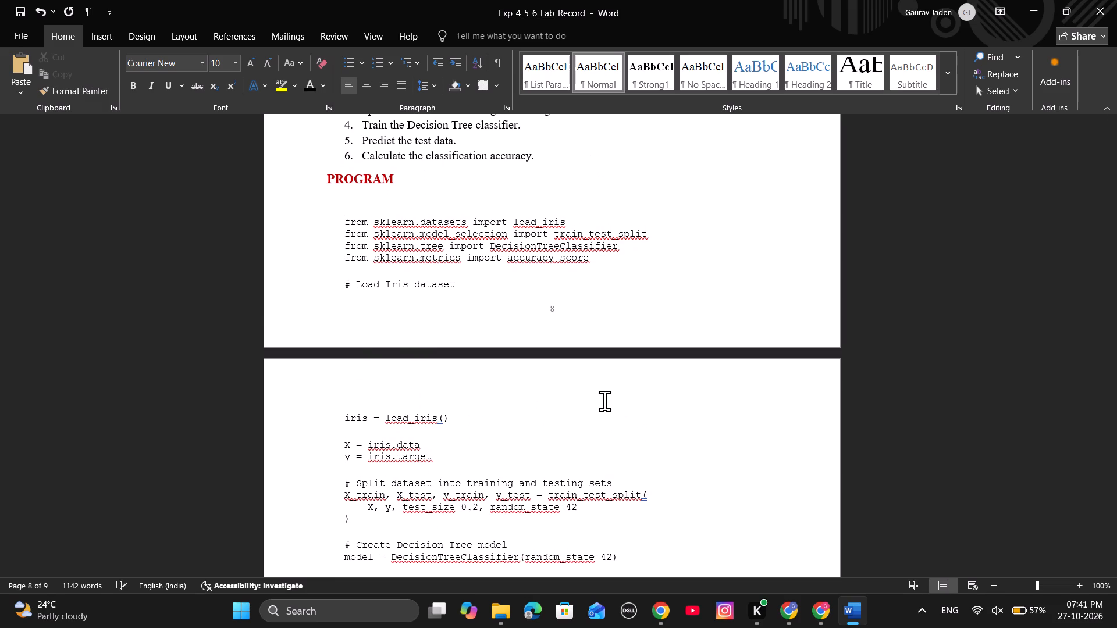
pyautogui.hotkey('ctrl', 'v')
pyautogui.click(604, 401)
pyautogui.press('BackSpace')
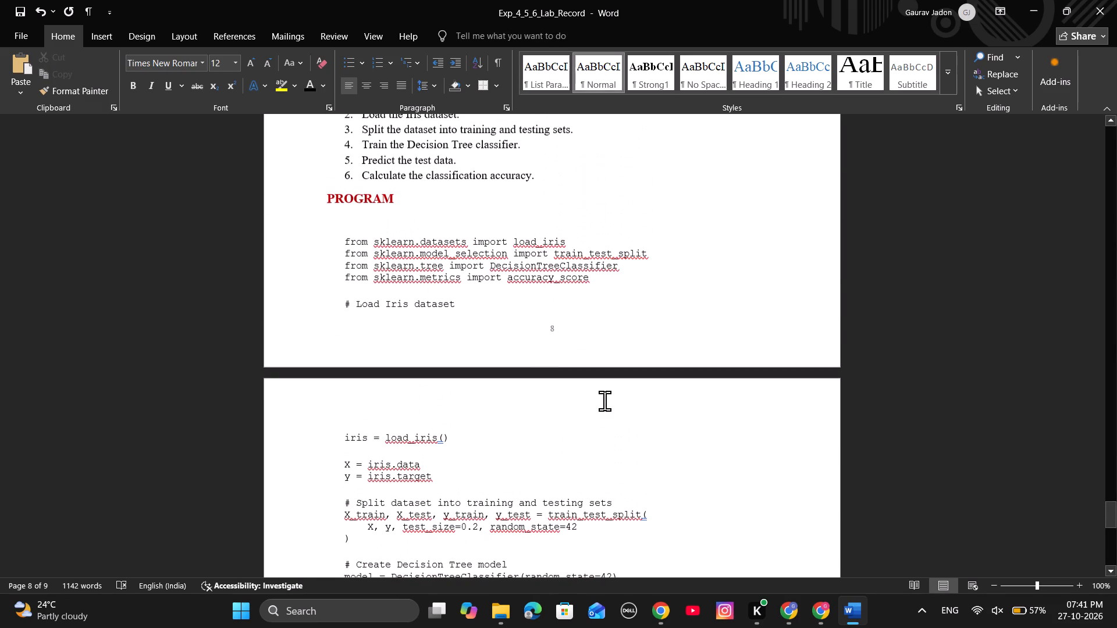
pyautogui.press('super+v')
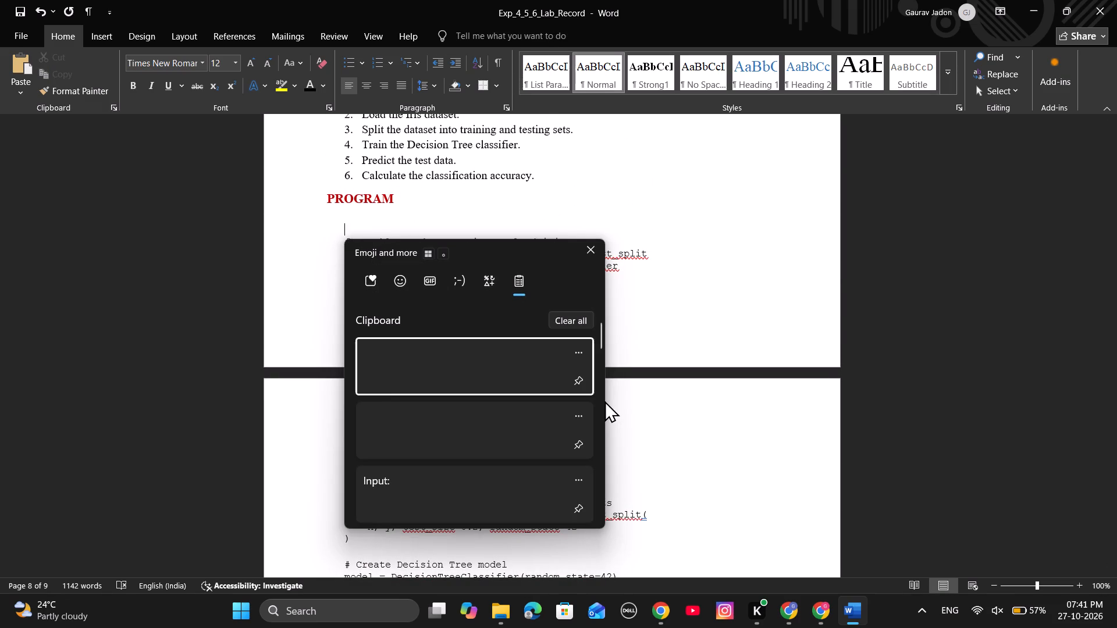
pyautogui.click(452, 481)
pyautogui.hotkey('ctrl', 'v')
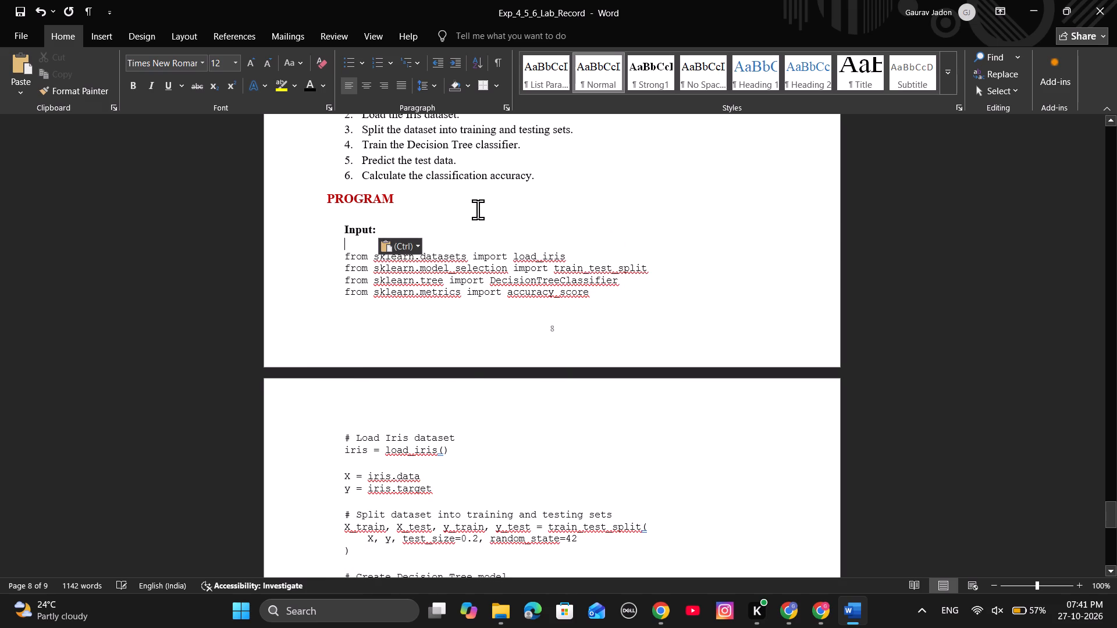
# Copy the "Input:" label under the PROGRAM heading of experiment 6 for reuse.
pyautogui.moveTo(386, 223); pyautogui.dragTo(319, 229)
pyautogui.hotkey('ctrl', 'c')
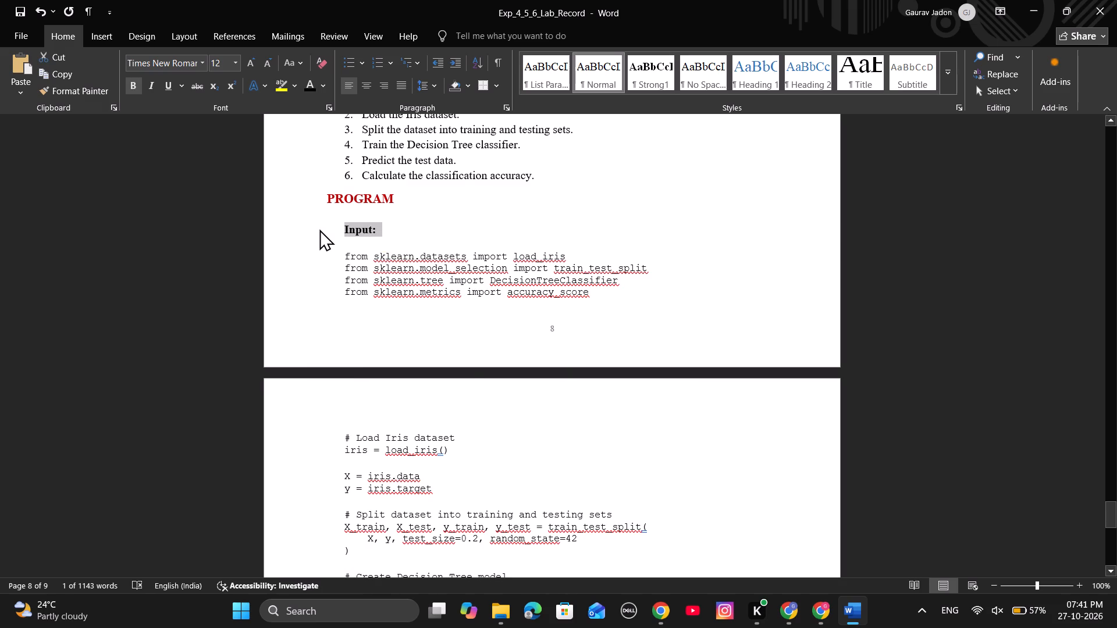
pyautogui.click(426, 259)
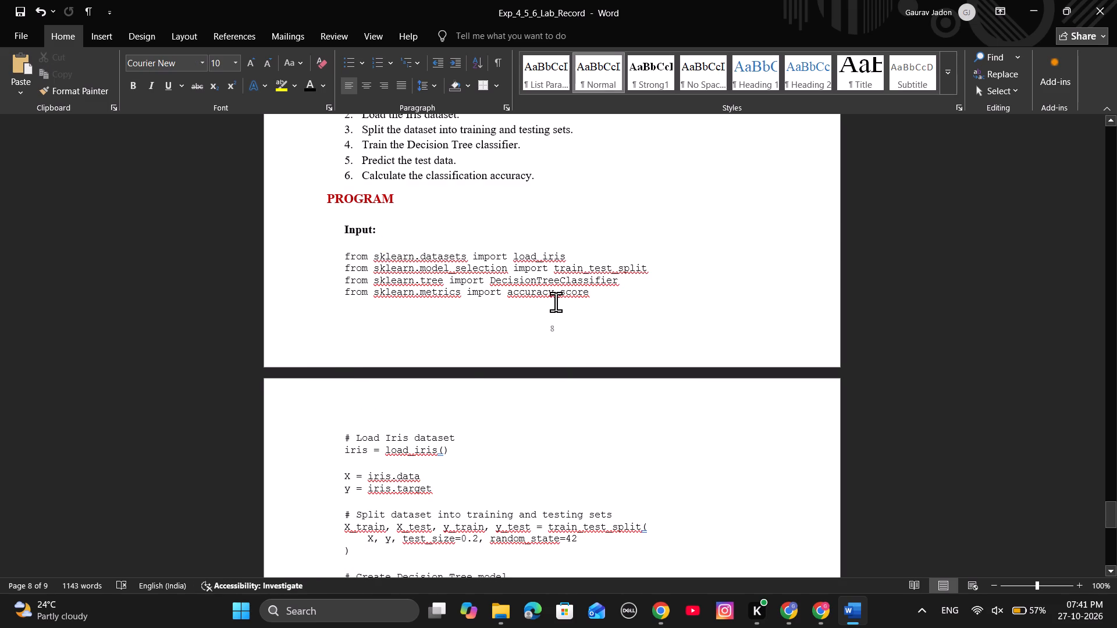
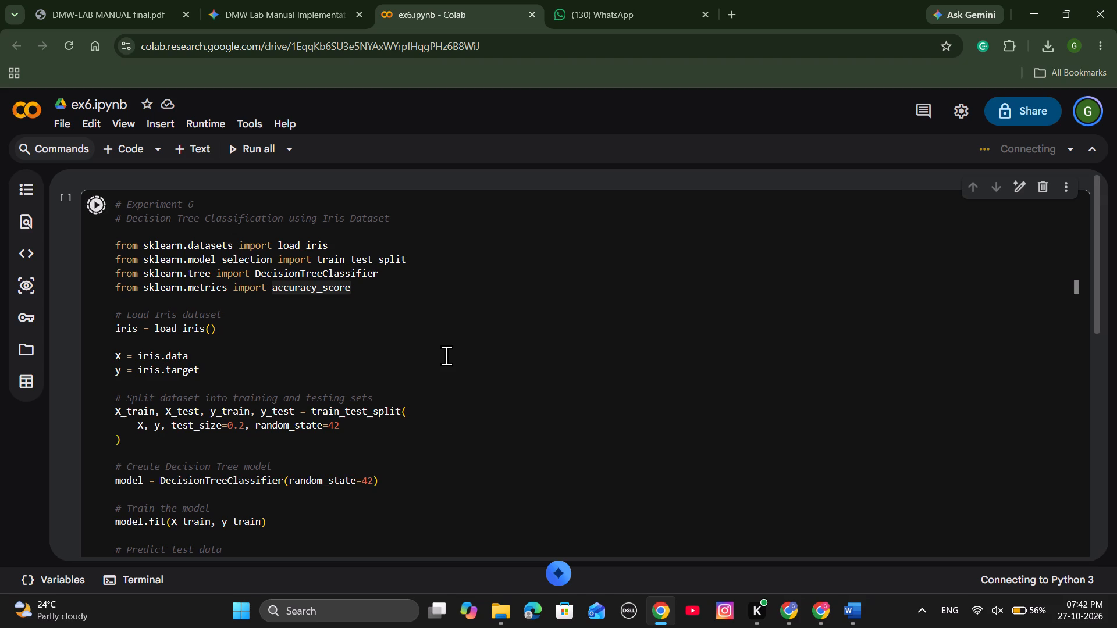
# Capture a screenshot of the Predicted Classes output lines of ex6.ipynb in Colab.
pyautogui.scroll(-6, 446, 355)
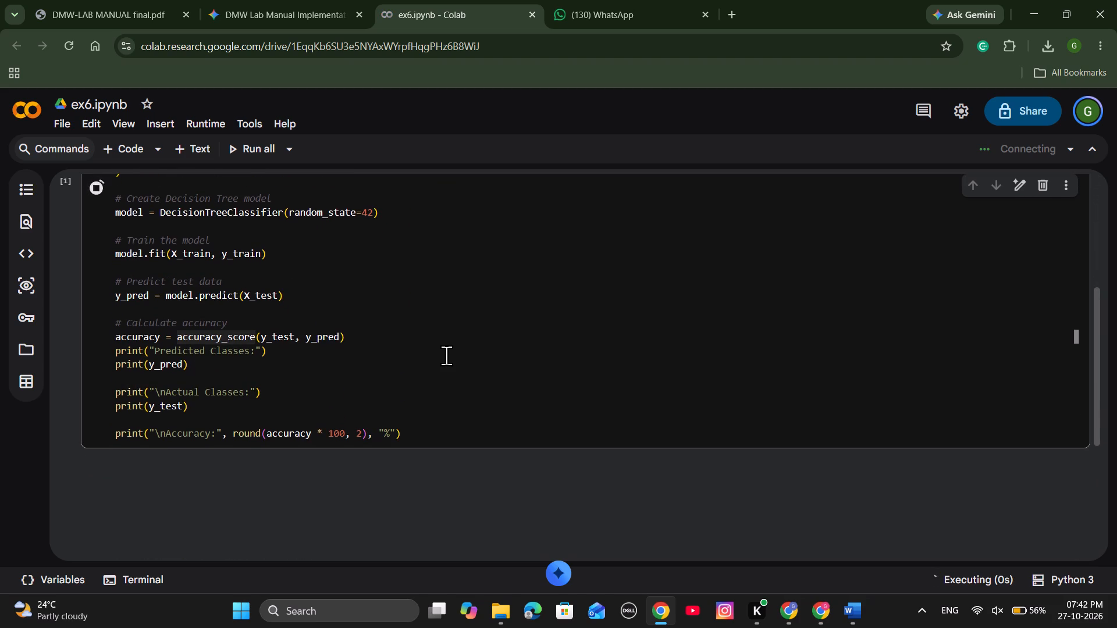
pyautogui.scroll(2, 446, 355)
pyautogui.scroll(-1, 446, 355)
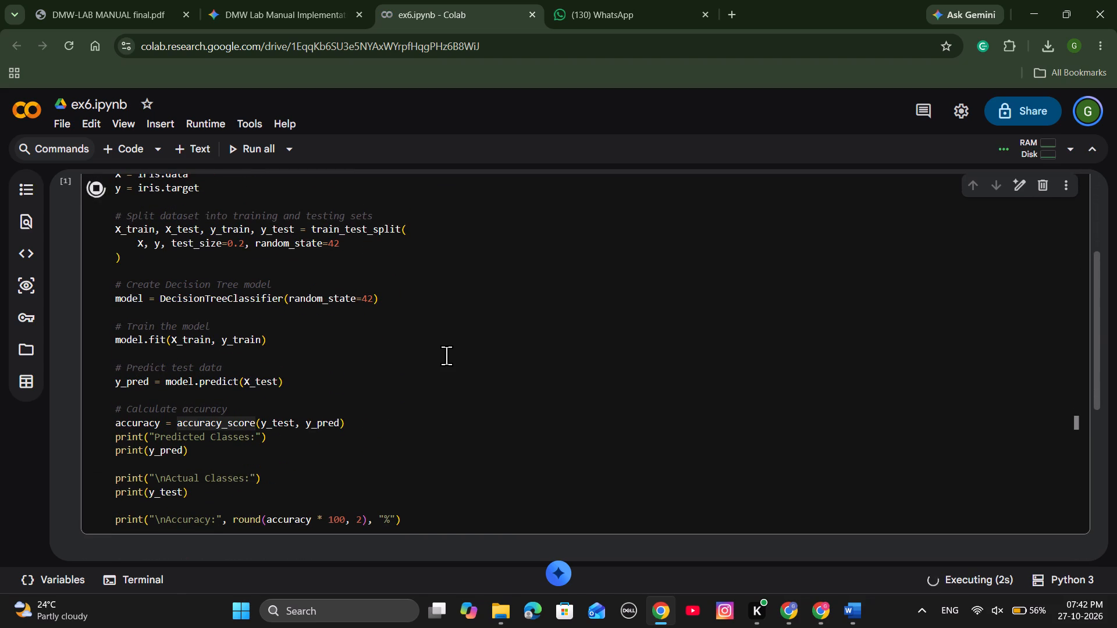
pyautogui.scroll(-1, 446, 355)
pyautogui.scroll(-1, 613, 435)
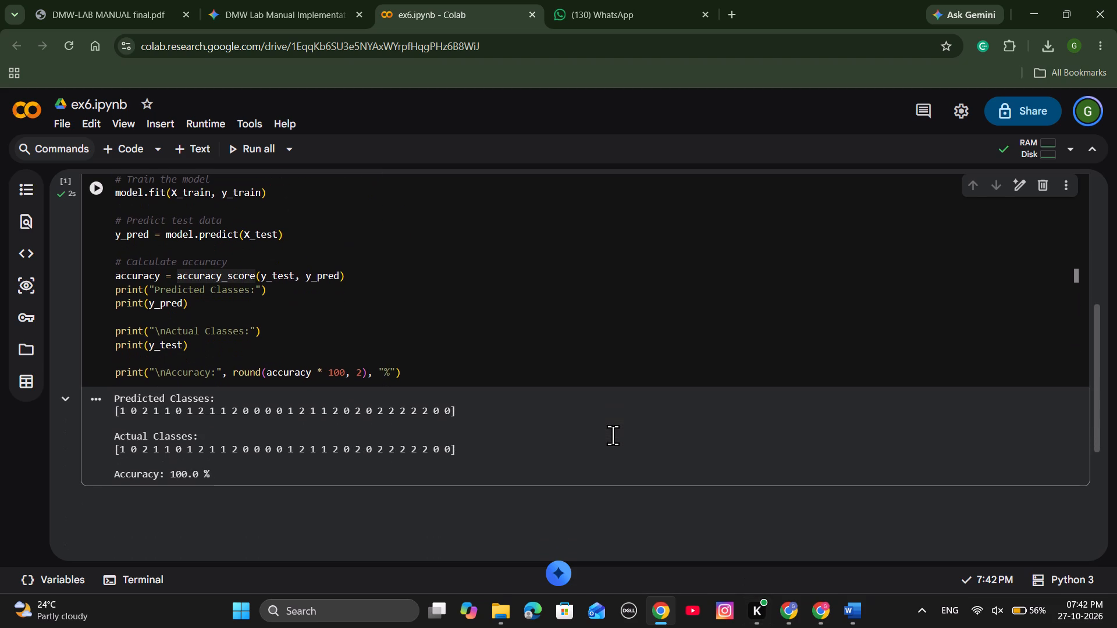
pyautogui.scroll(-2, 613, 435)
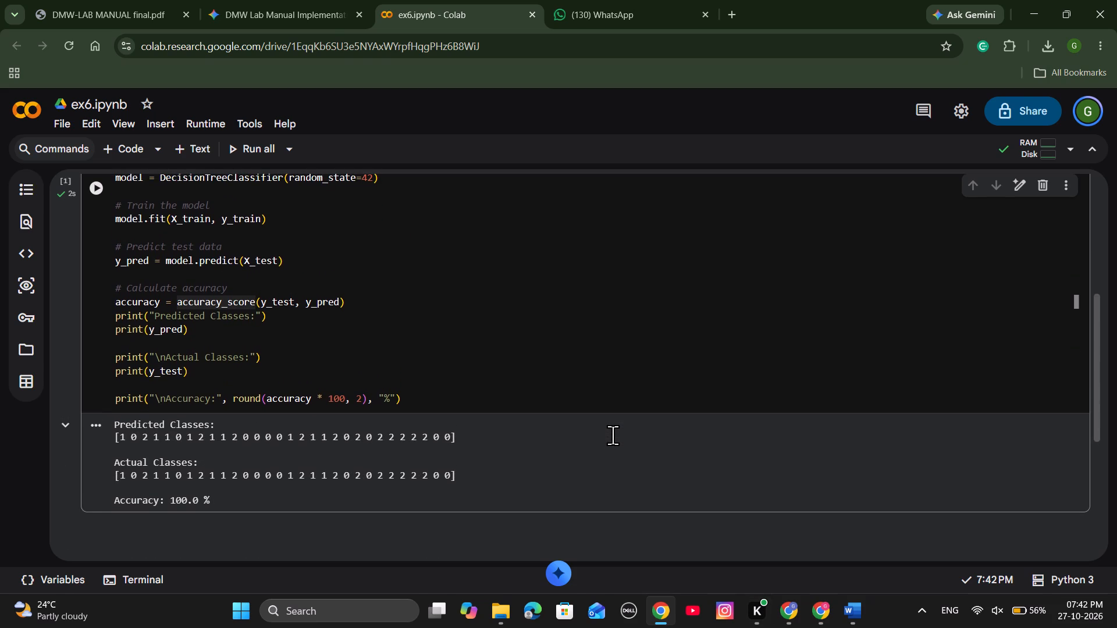
pyautogui.scroll(-3, 613, 435)
pyautogui.press('shift+super+s')
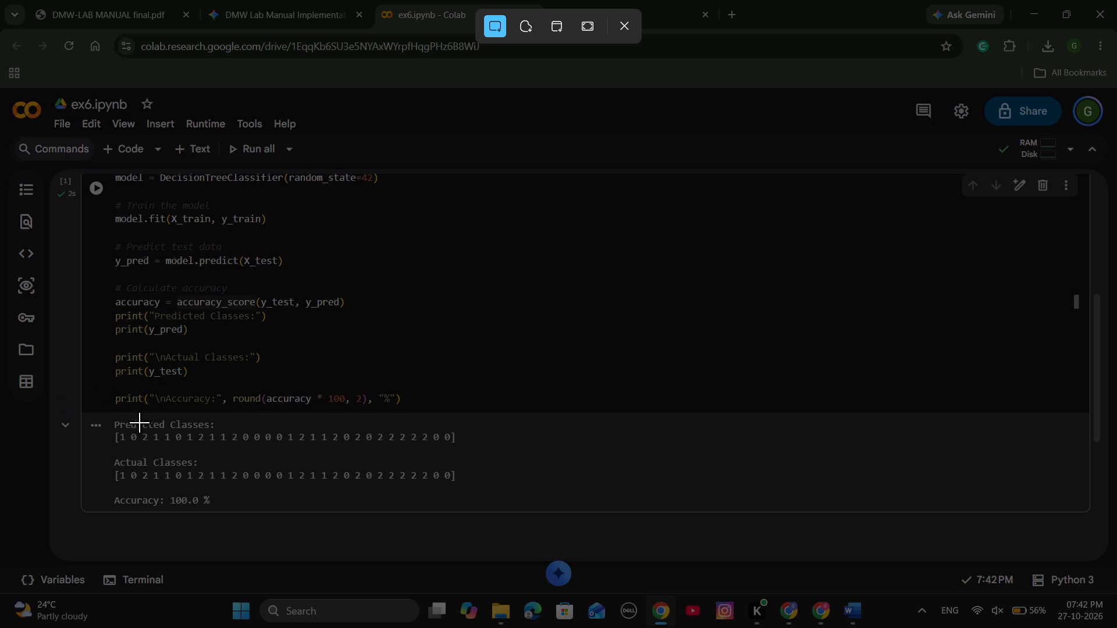
pyautogui.moveTo(109, 418); pyautogui.dragTo(291, 447)
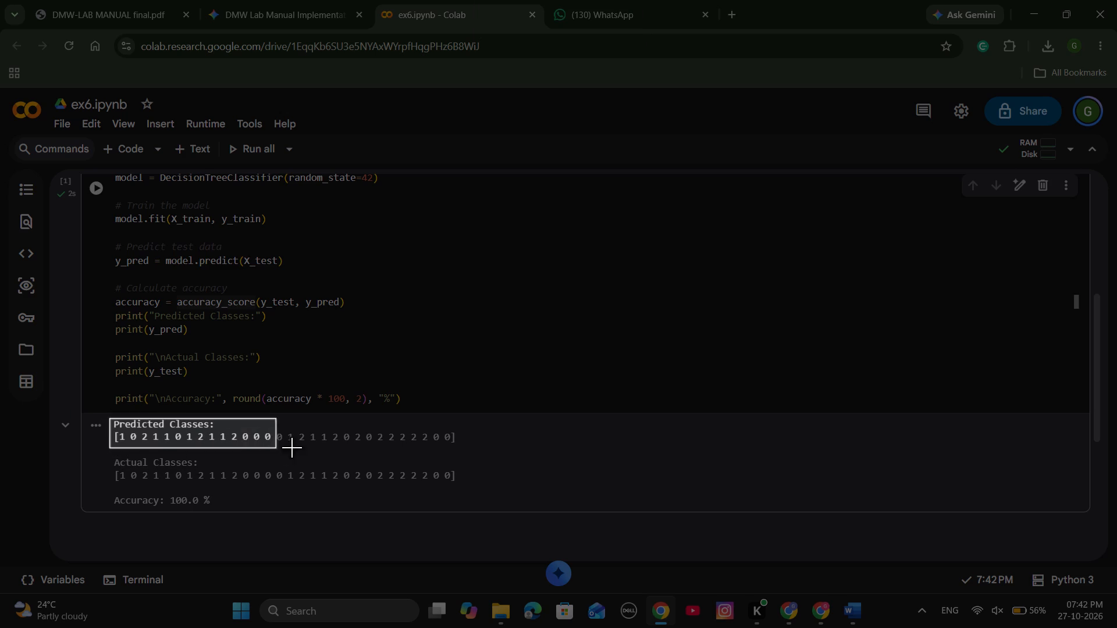
pyautogui.moveTo(291, 447); pyautogui.dragTo(502, 451)
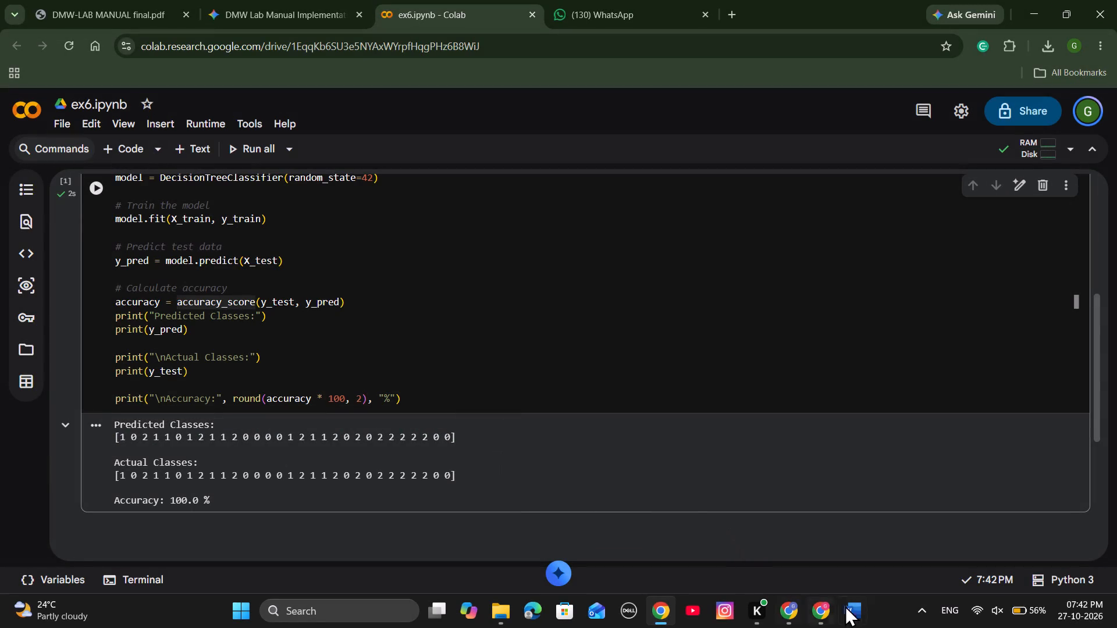
# Switch to Word and paste the Predicted Classes screenshot below print(y_pred) in experiment 6, separated by a blank line.
pyautogui.click(856, 610)
pyautogui.scroll(-1, 561, 545)
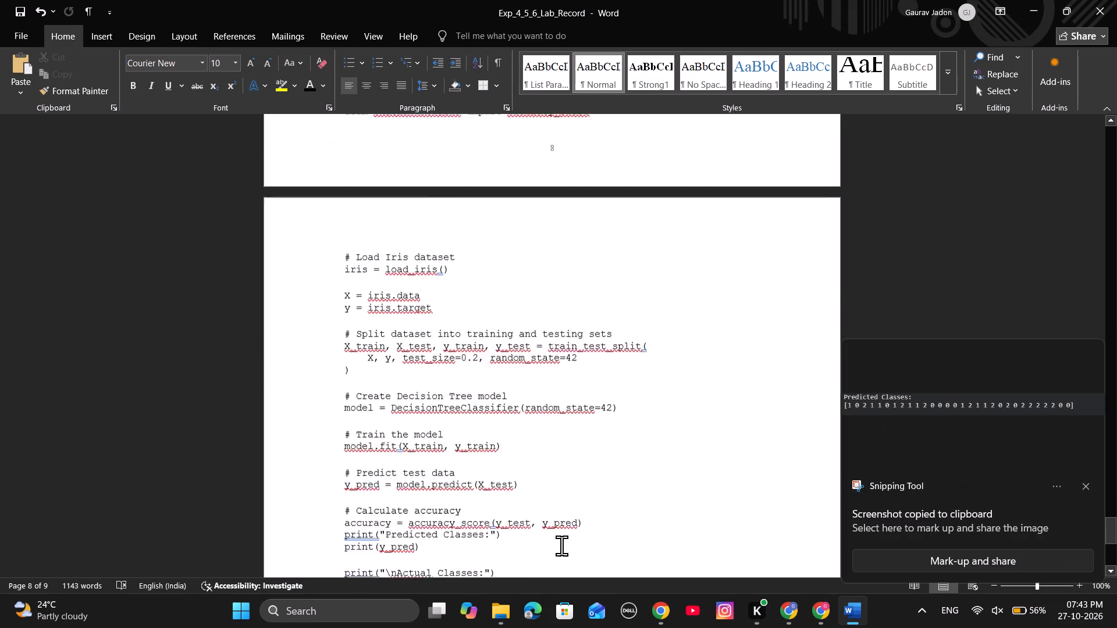
pyautogui.scroll(-1, 561, 545)
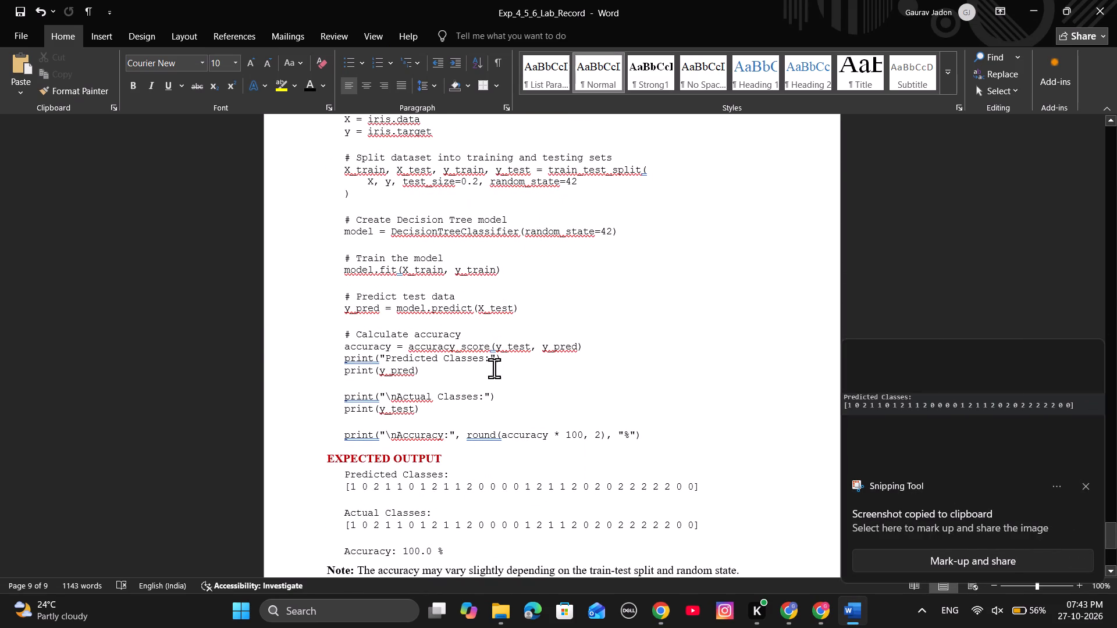
pyautogui.click(474, 375)
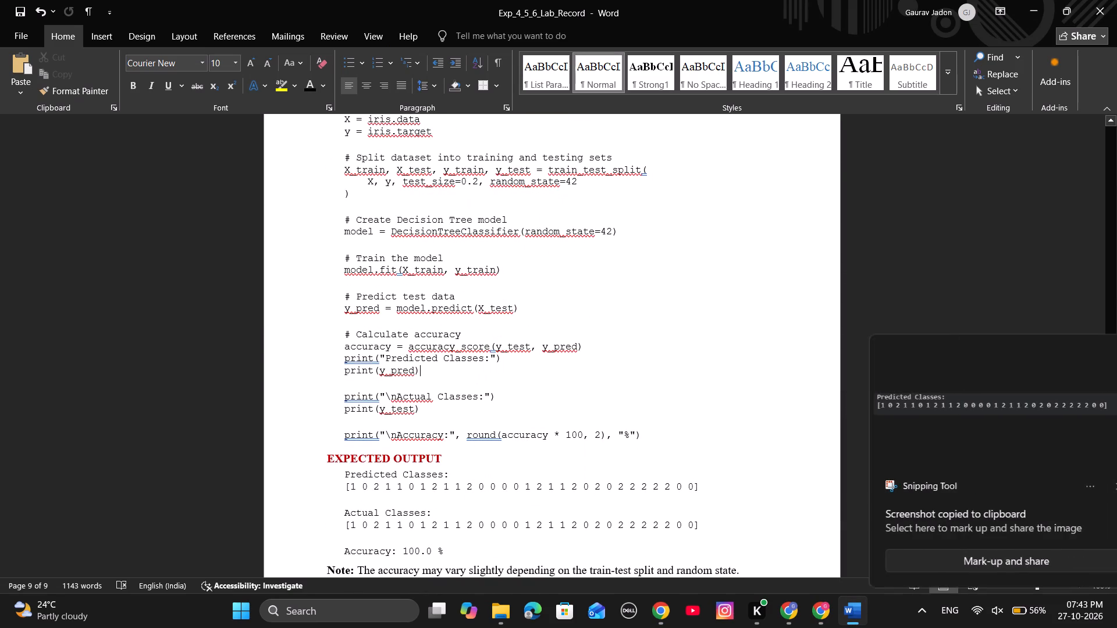
pyautogui.press('Return')
pyautogui.press('Return')
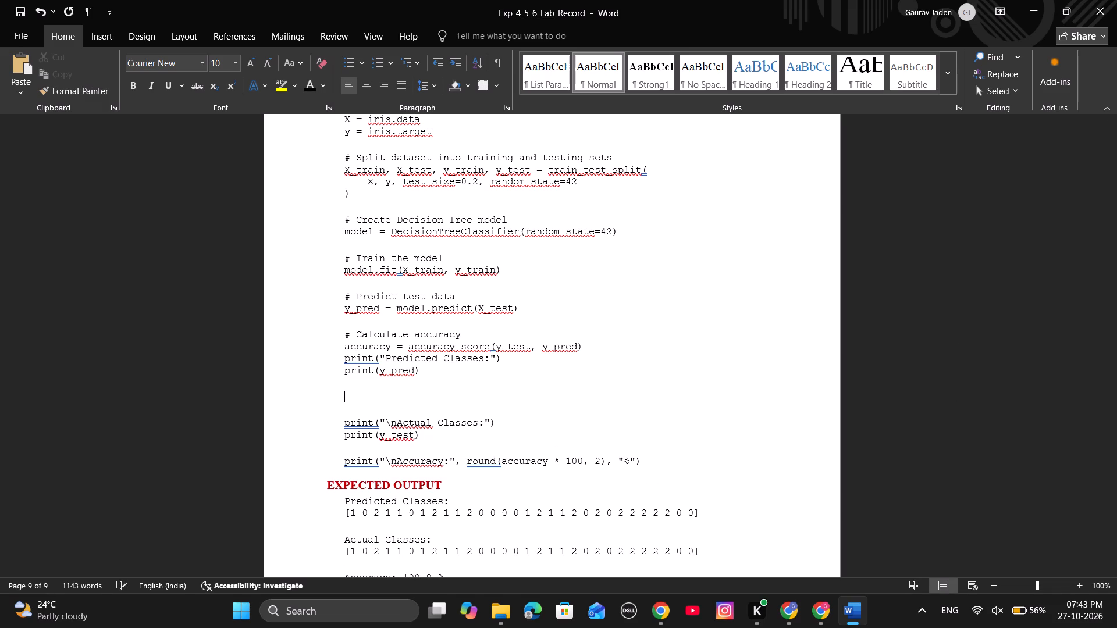
pyautogui.hotkey('ctrl', 'v')
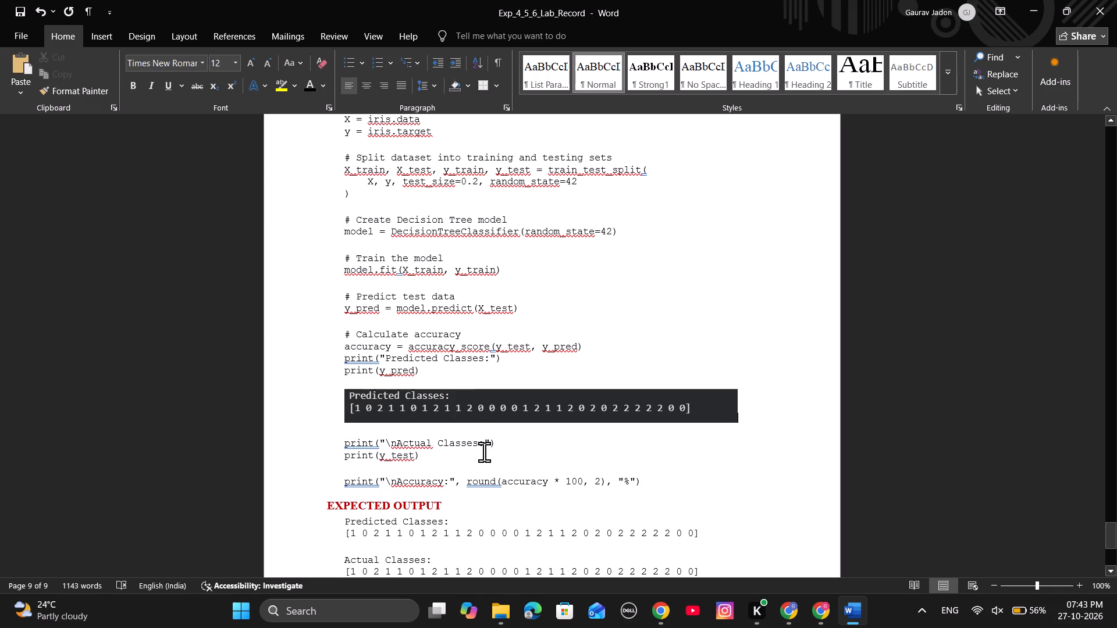
# Insert two new lines below print(y_test) in the experiment 6 program.
pyautogui.click(484, 452)
pyautogui.press('Return')
pyautogui.press('Return')
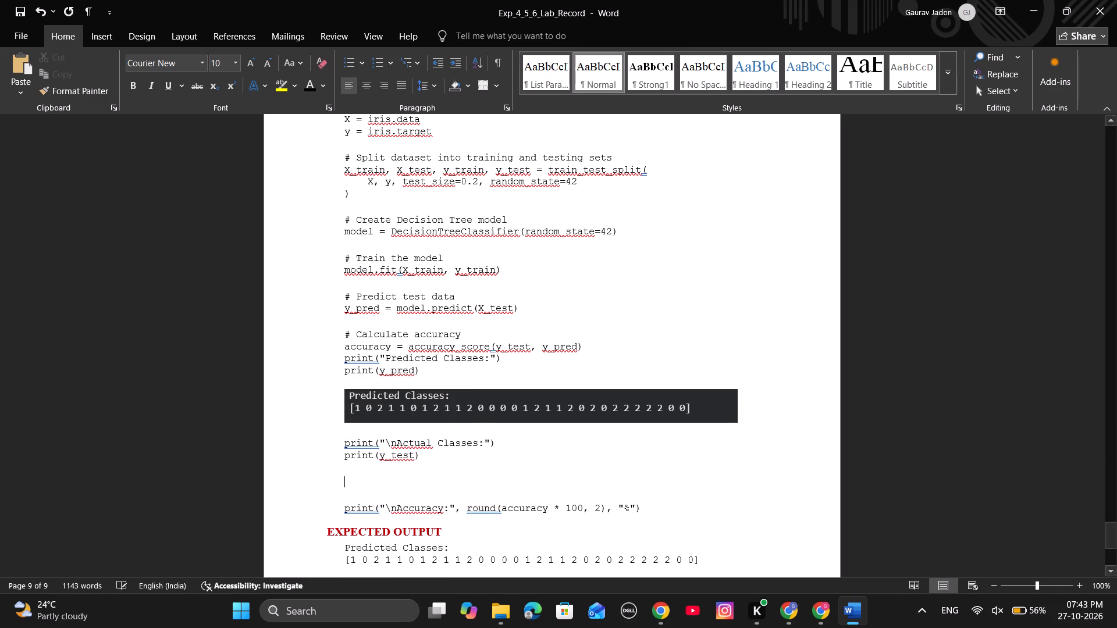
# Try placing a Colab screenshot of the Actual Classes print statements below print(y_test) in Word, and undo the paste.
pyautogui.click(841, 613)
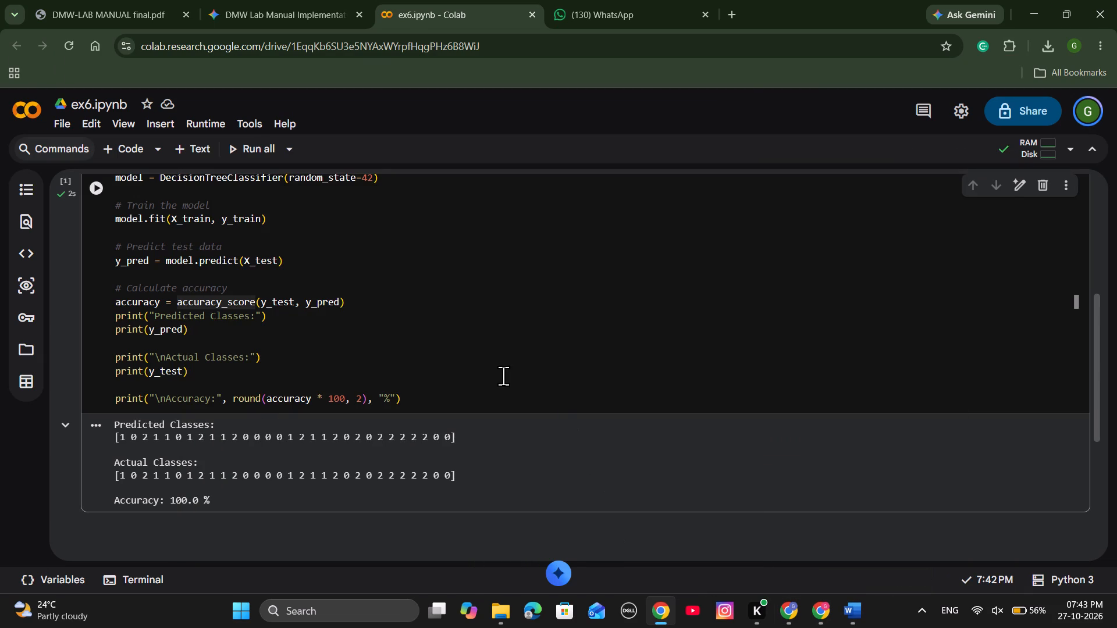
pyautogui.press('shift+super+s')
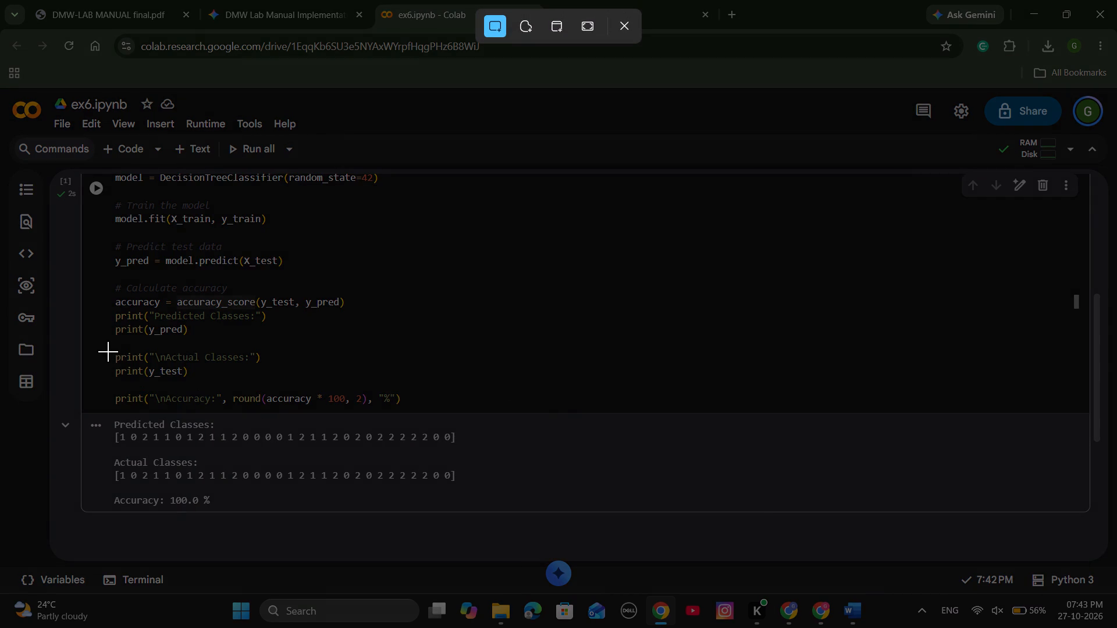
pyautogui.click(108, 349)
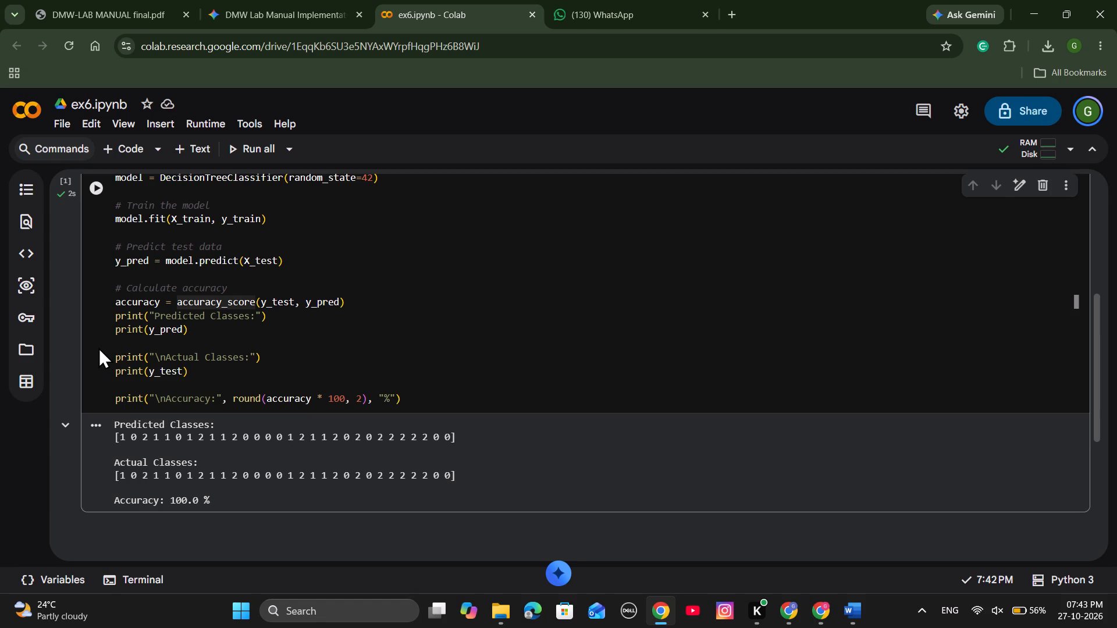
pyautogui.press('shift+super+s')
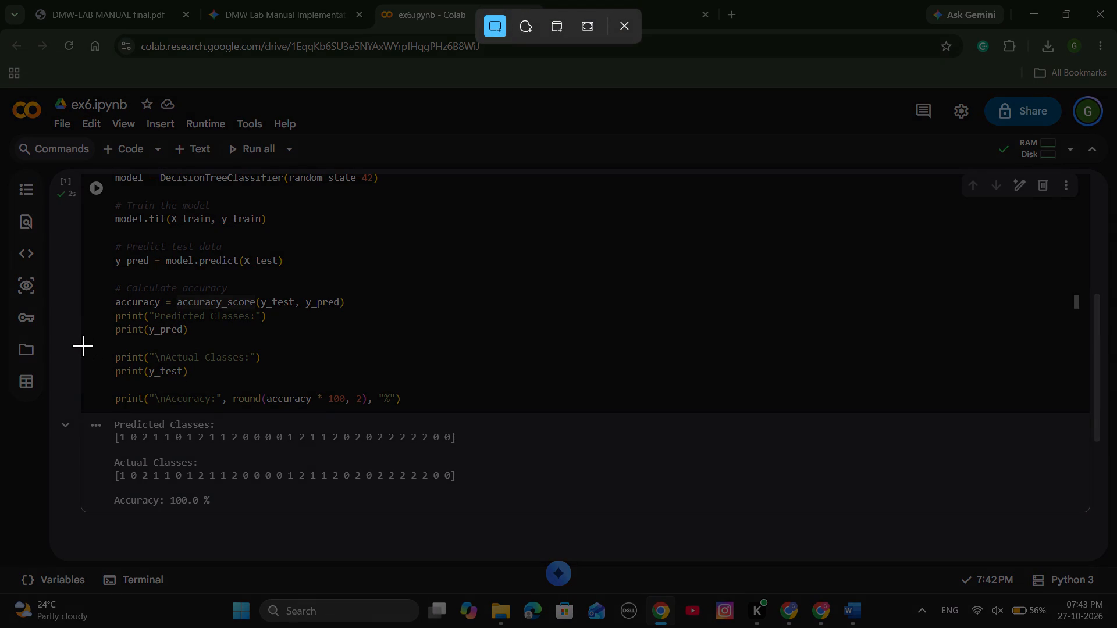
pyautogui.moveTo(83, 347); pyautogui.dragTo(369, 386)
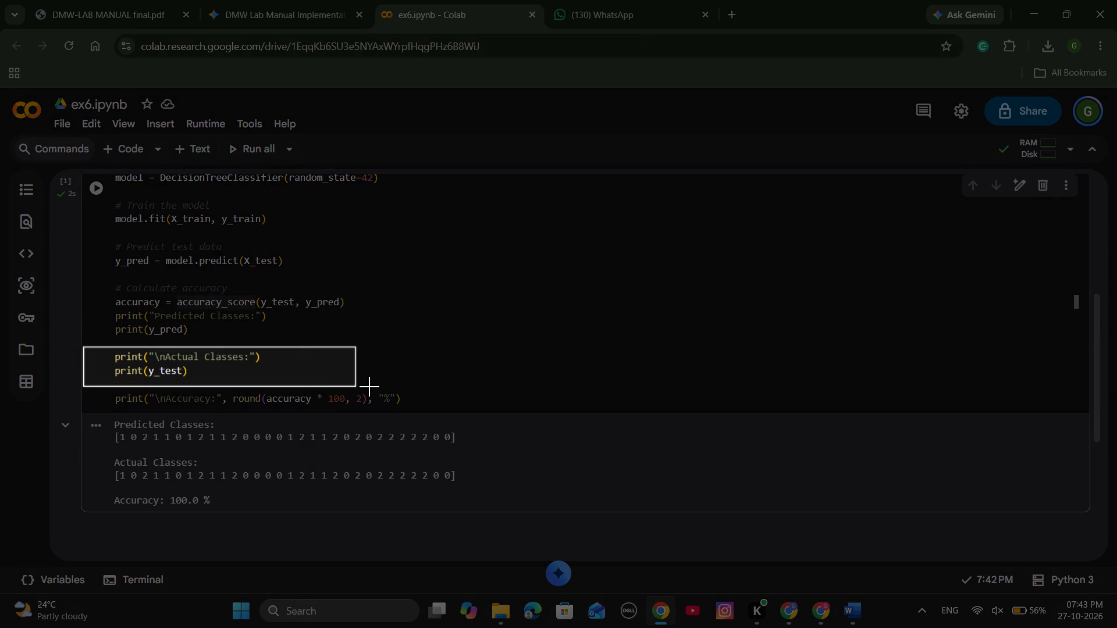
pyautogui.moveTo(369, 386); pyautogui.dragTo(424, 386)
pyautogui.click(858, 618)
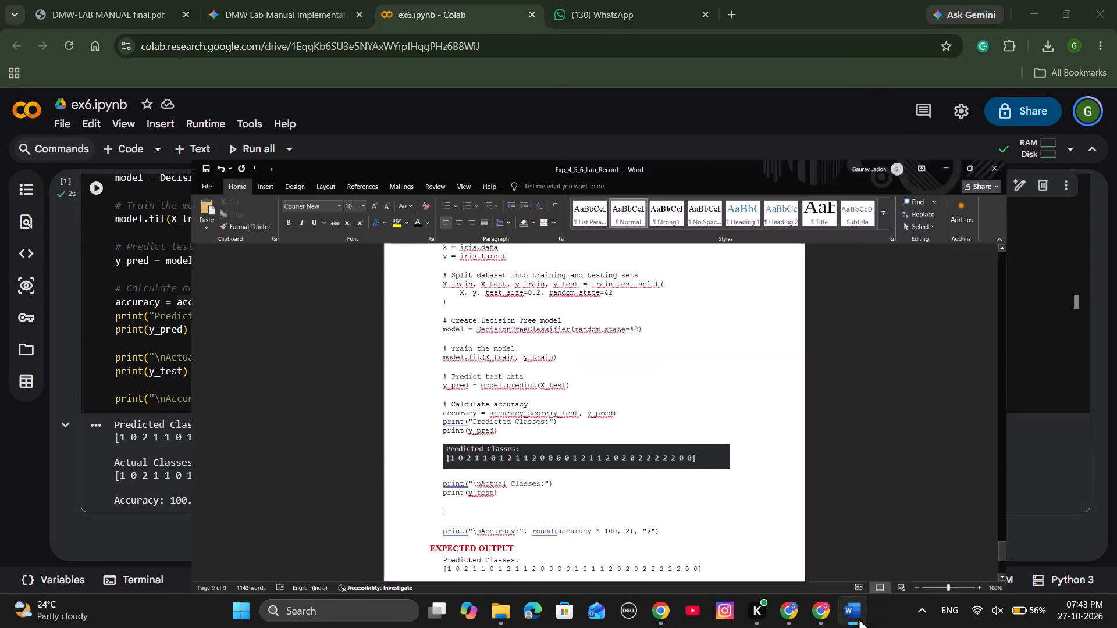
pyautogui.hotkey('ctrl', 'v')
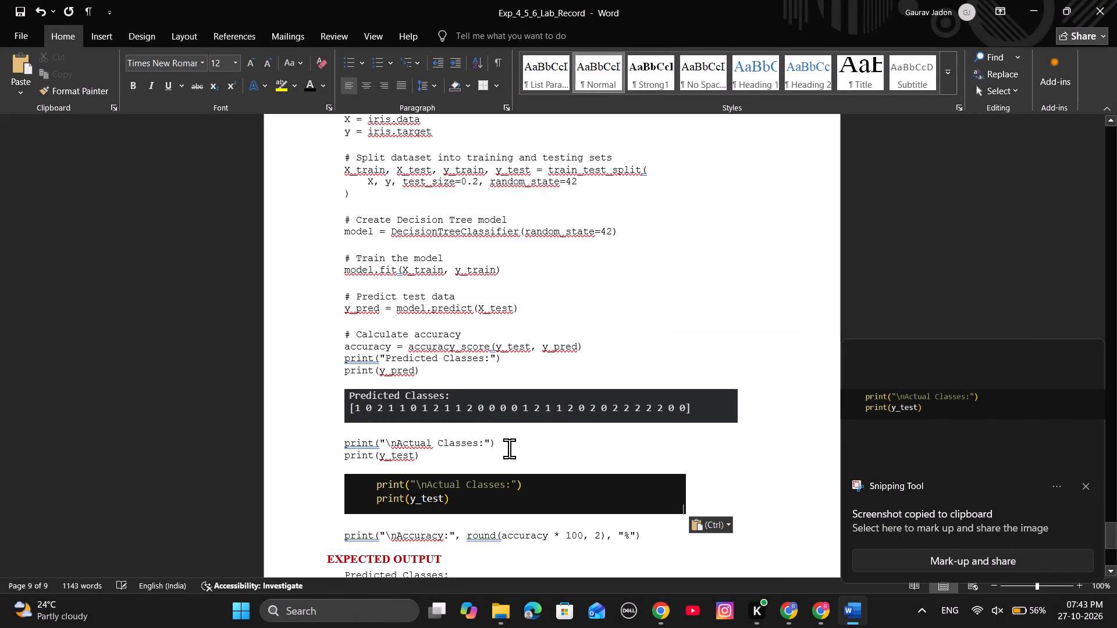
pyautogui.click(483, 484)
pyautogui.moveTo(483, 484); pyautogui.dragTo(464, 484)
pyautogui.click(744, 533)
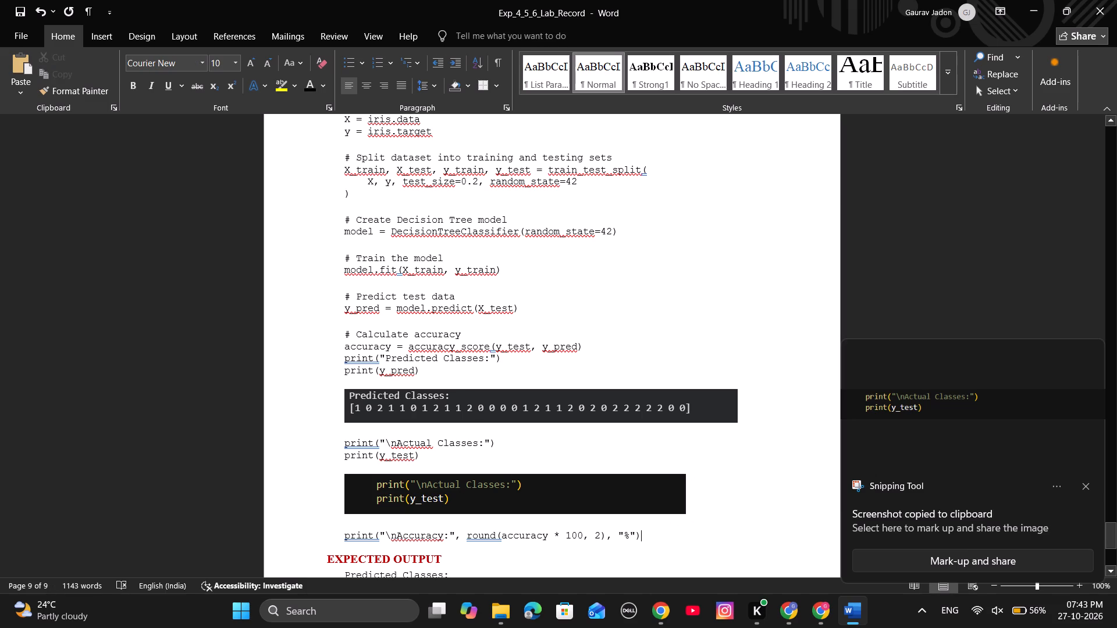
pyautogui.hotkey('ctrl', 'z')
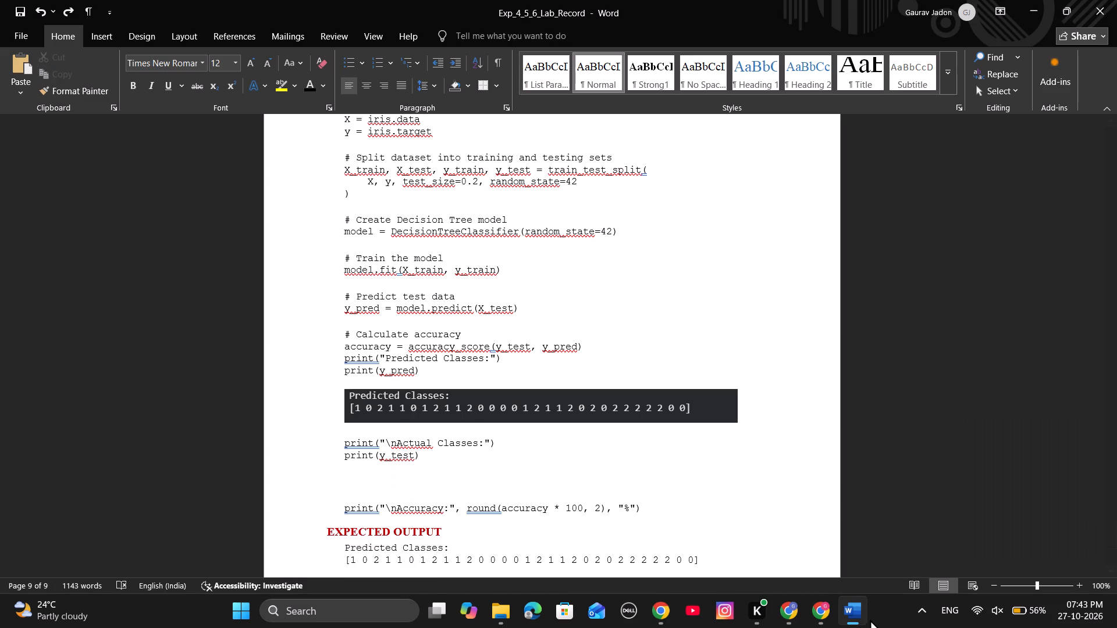
# Capture the Actual Classes output lines in Colab and paste the screenshot below print(y_test) in the Word record.
pyautogui.click(870, 619)
pyautogui.click(853, 622)
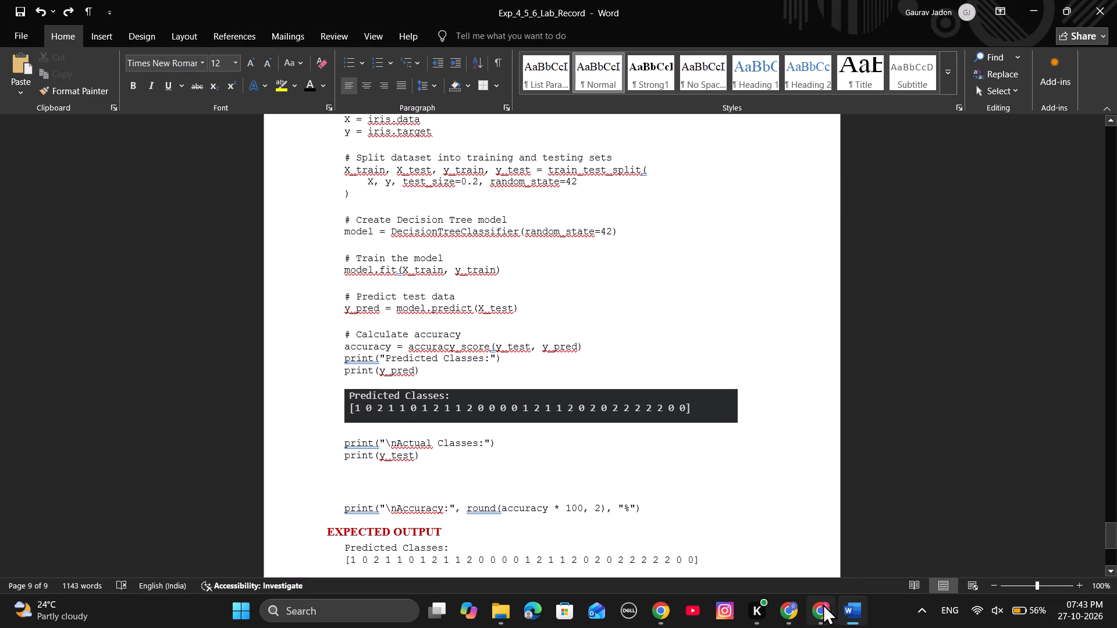
pyautogui.click(844, 608)
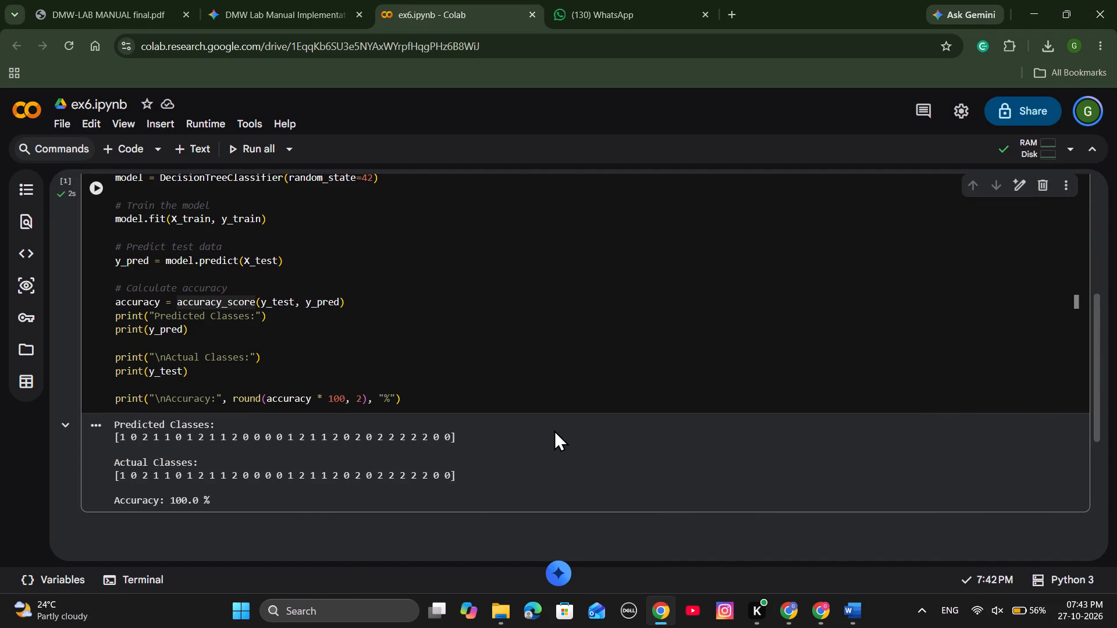
pyautogui.press('shift+super+s')
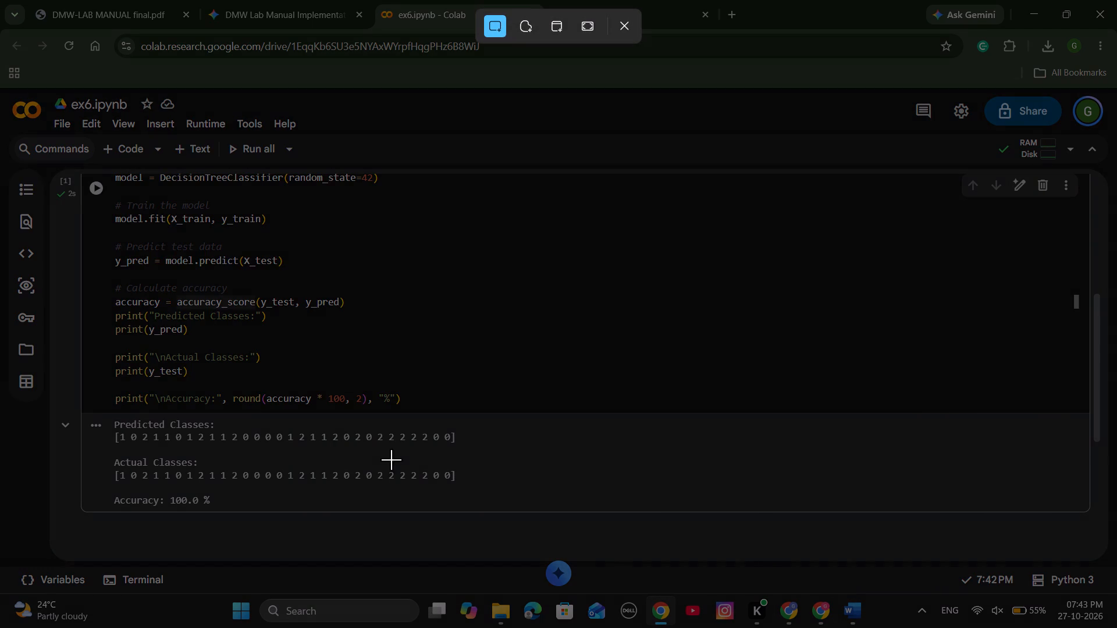
pyautogui.moveTo(85, 456); pyautogui.dragTo(472, 484)
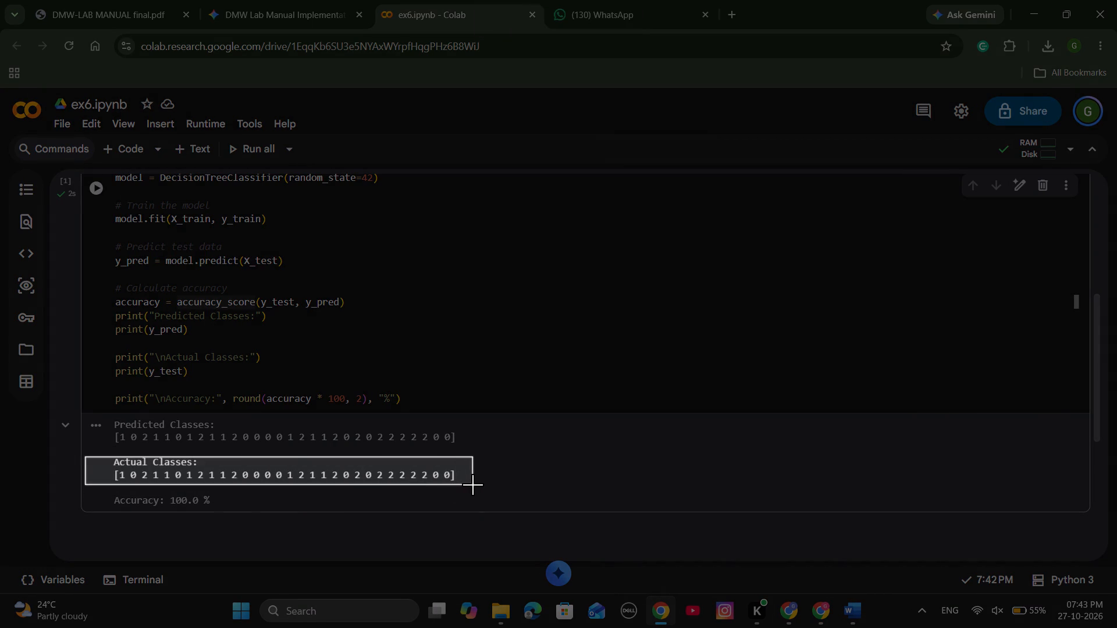
pyautogui.moveTo(472, 484); pyautogui.dragTo(480, 484)
pyautogui.click(851, 605)
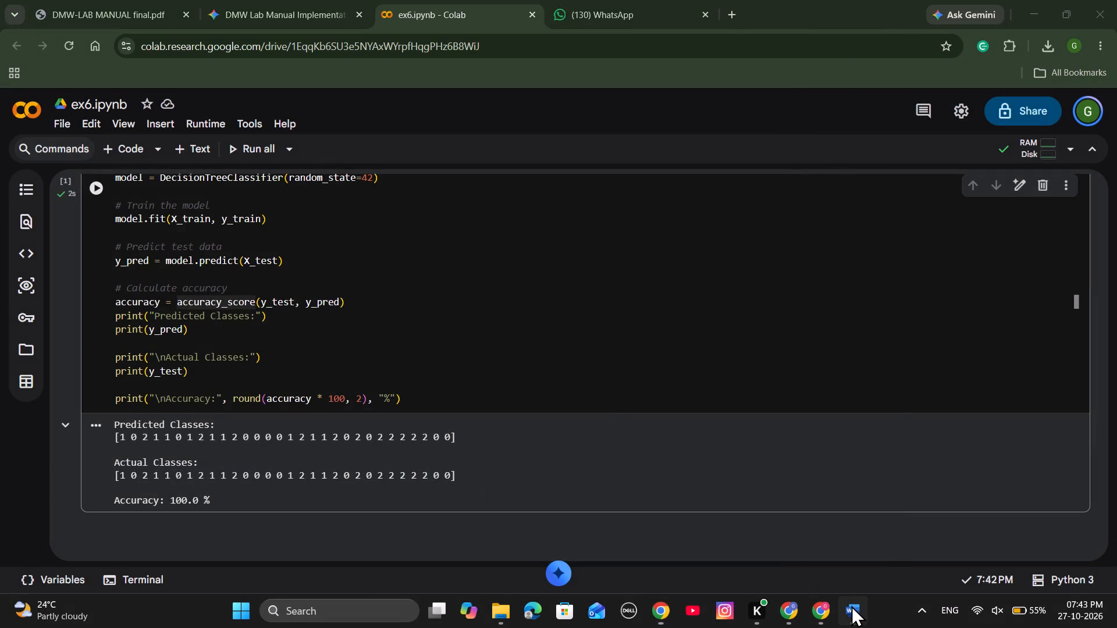
pyautogui.hotkey('ctrl', 'v')
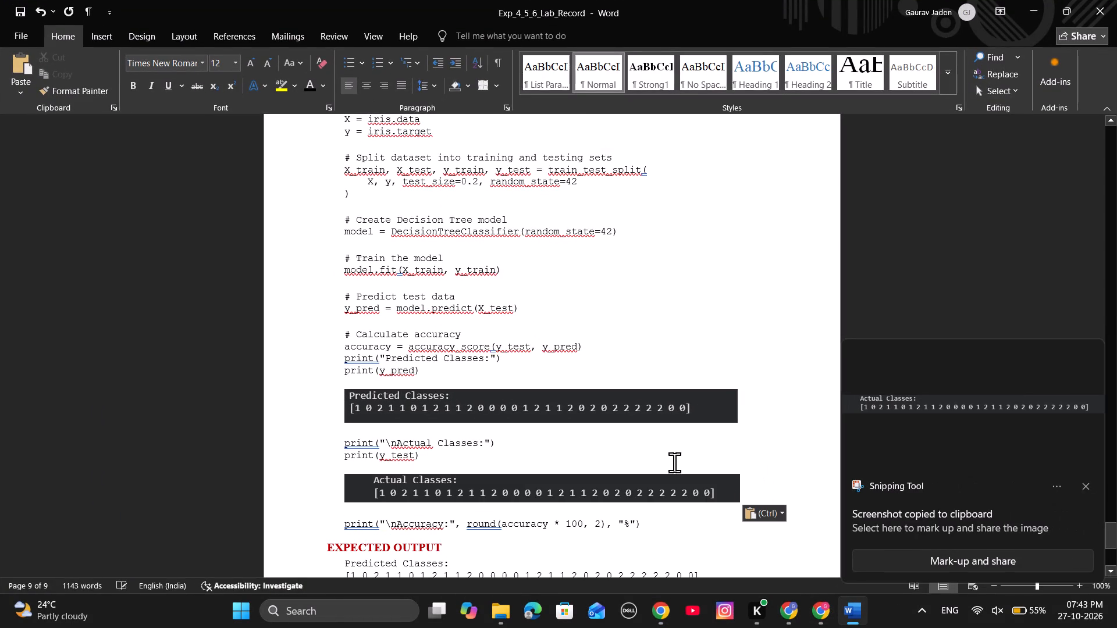
# Insert a new line below the Accuracy print statement in the experiment 6 program.
pyautogui.click(674, 527)
pyautogui.press('Return')
# Switch to Colab and capture a screenshot of the Accuracy line in the ex6.ipynb output.
pyautogui.click(841, 624)
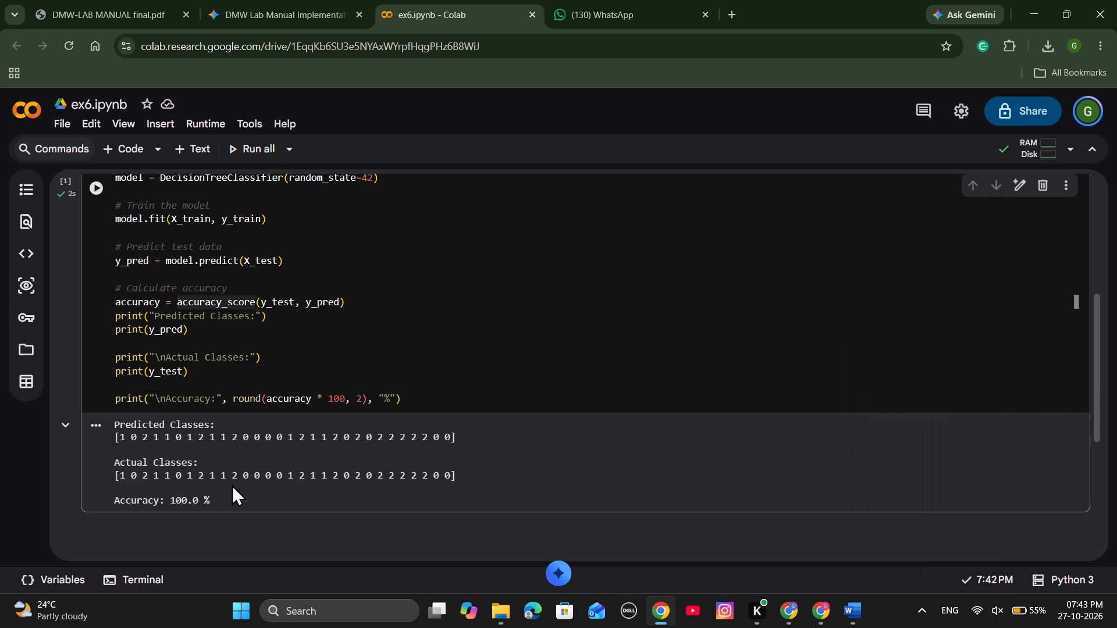
pyautogui.press('shift+super+s')
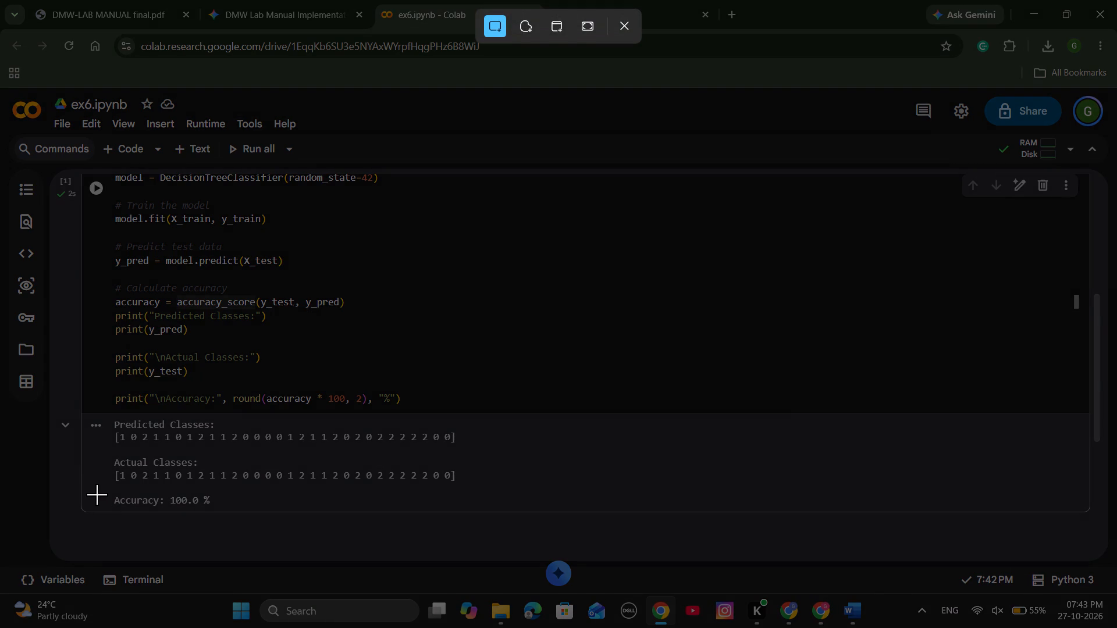
pyautogui.moveTo(97, 494); pyautogui.dragTo(88, 491)
pyautogui.doubleClick(88, 491)
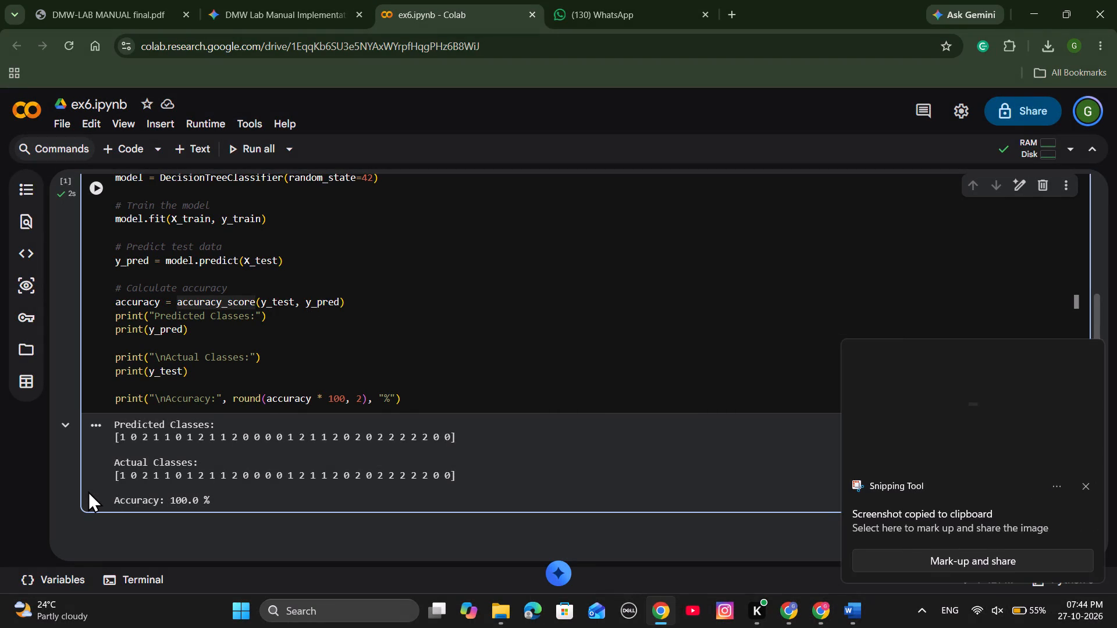
pyautogui.press('shift+super+s')
pyautogui.moveTo(87, 491); pyautogui.dragTo(201, 502)
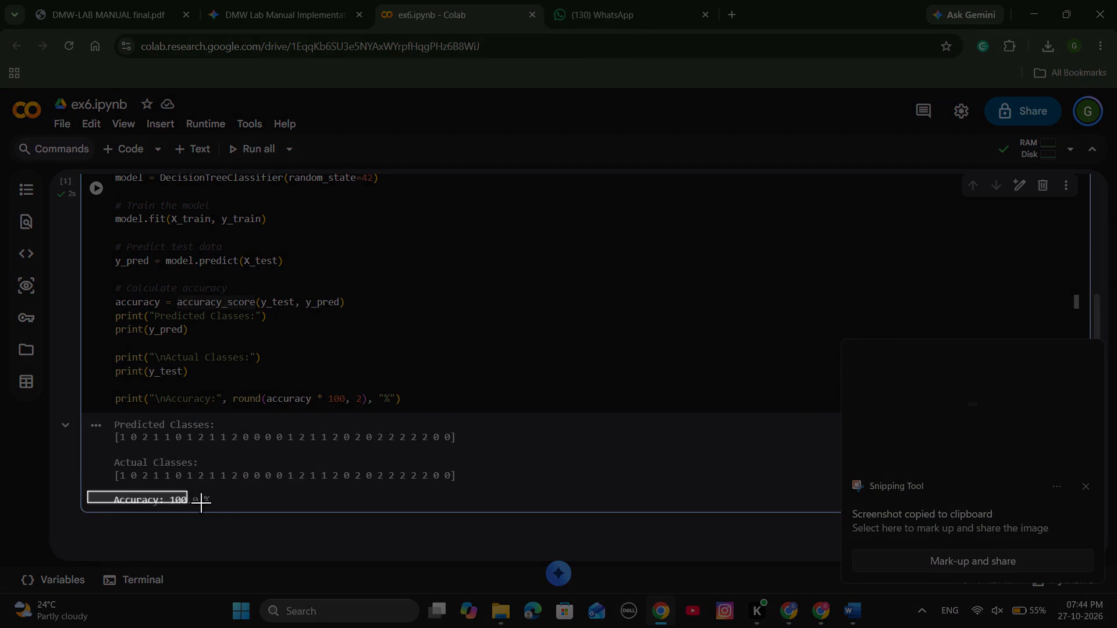
pyautogui.moveTo(201, 502); pyautogui.dragTo(293, 513)
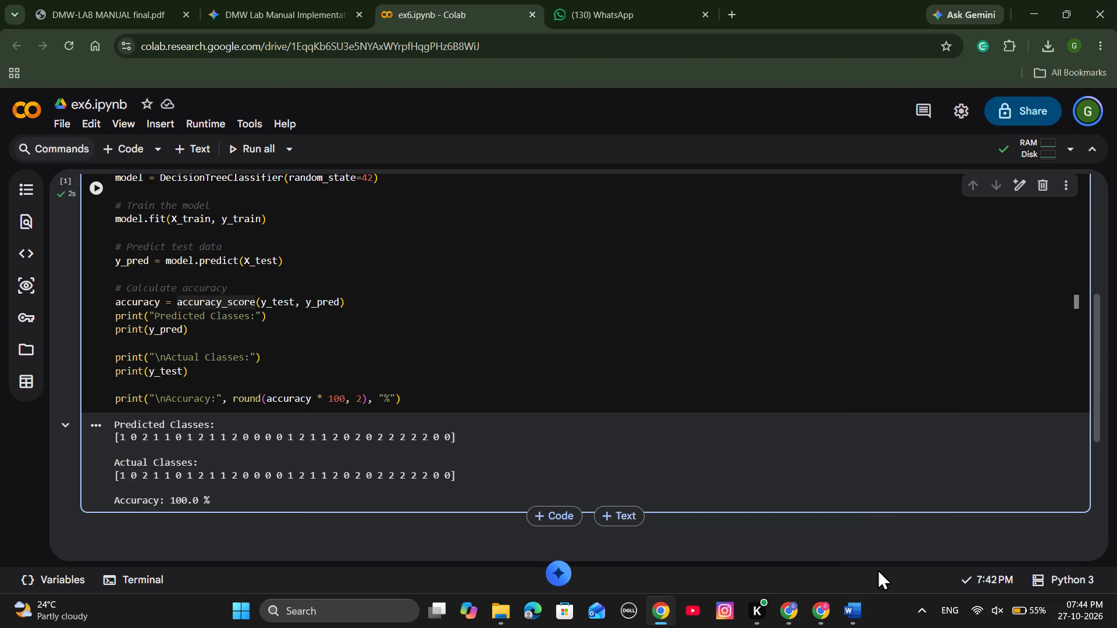
# Return to Word and delete experiment 6's EXPECTED OUTPUT section, from its heading through the Note about accuracy.
pyautogui.click(855, 613)
pyautogui.scroll(-1, 589, 459)
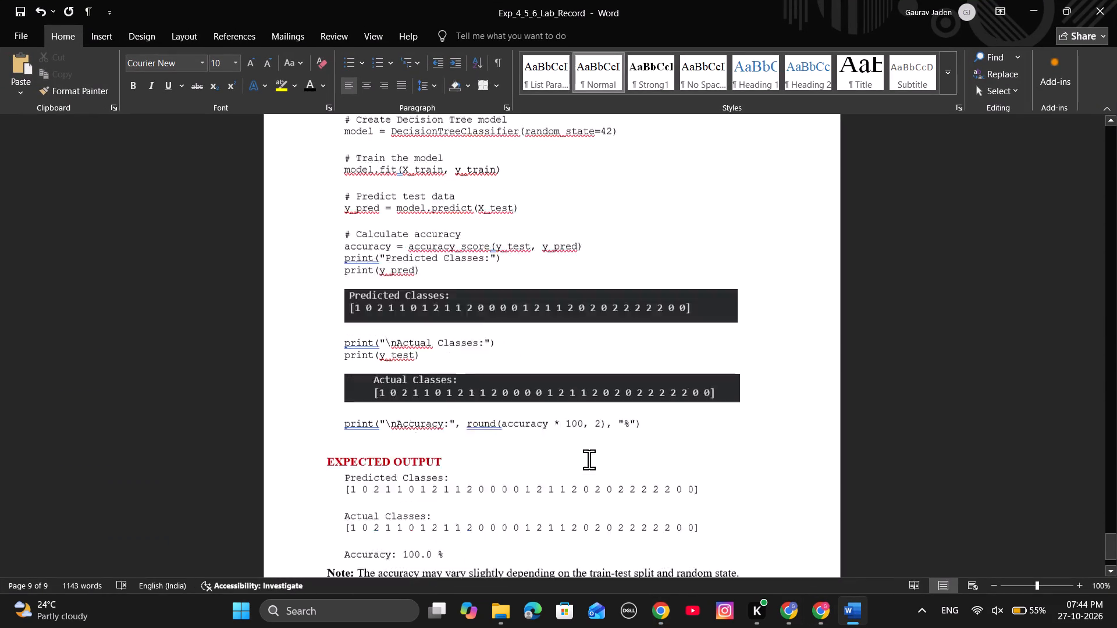
pyautogui.scroll(-1, 589, 459)
pyautogui.moveTo(744, 398); pyautogui.dragTo(312, 294)
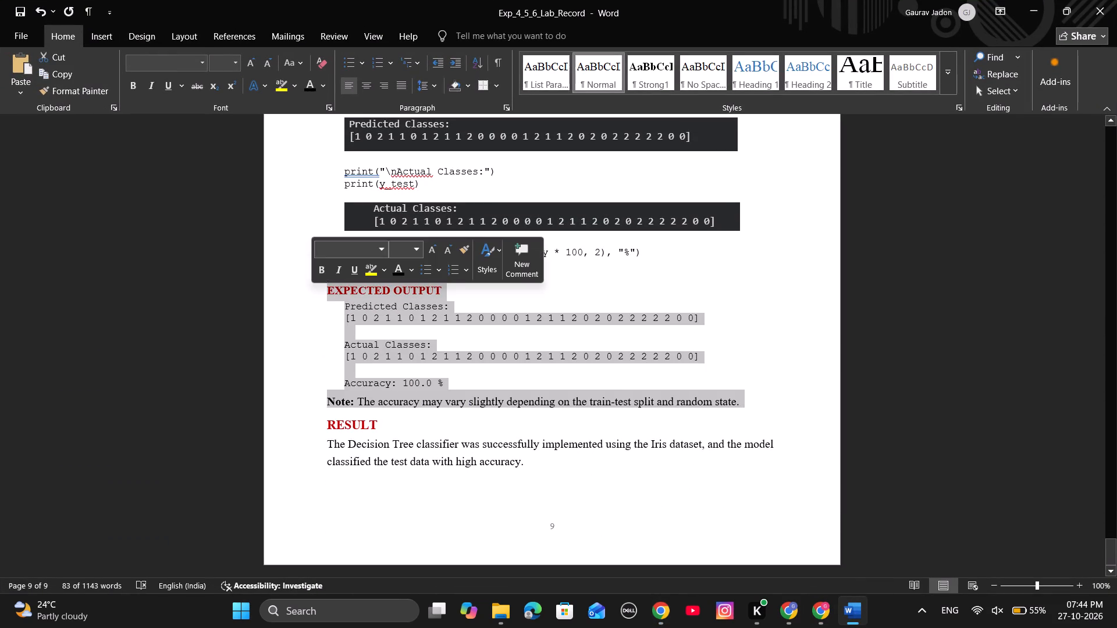
pyautogui.press('BackSpace')
pyautogui.click(341, 293)
# Review the experiment 6 program from its Input: label through the training, prediction and accuracy code.
pyautogui.scroll(1, 341, 293)
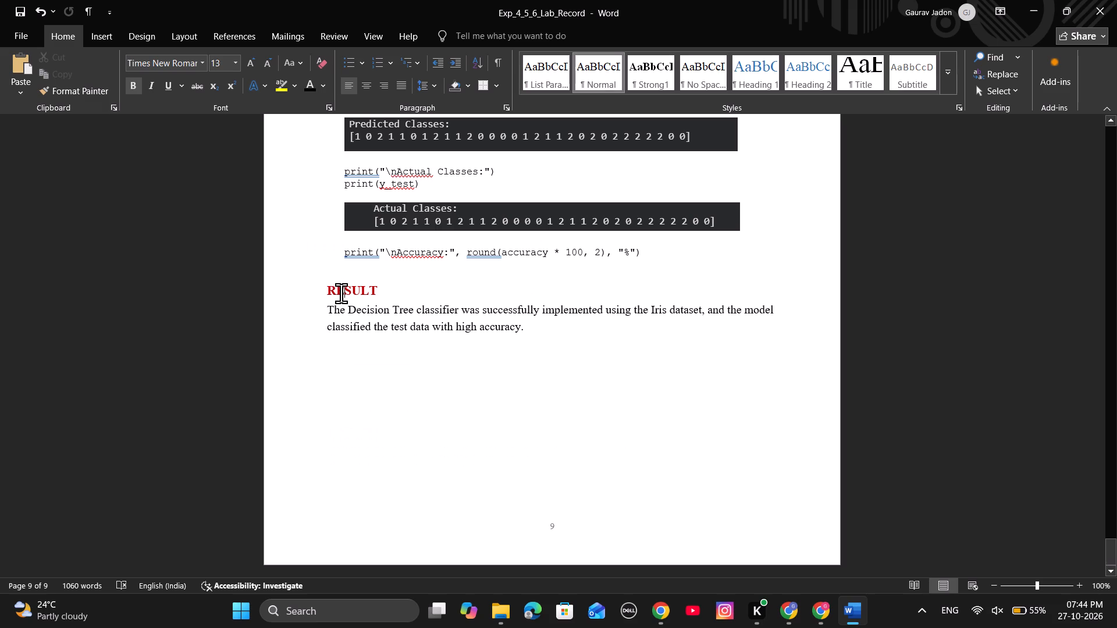
pyautogui.scroll(1, 341, 293)
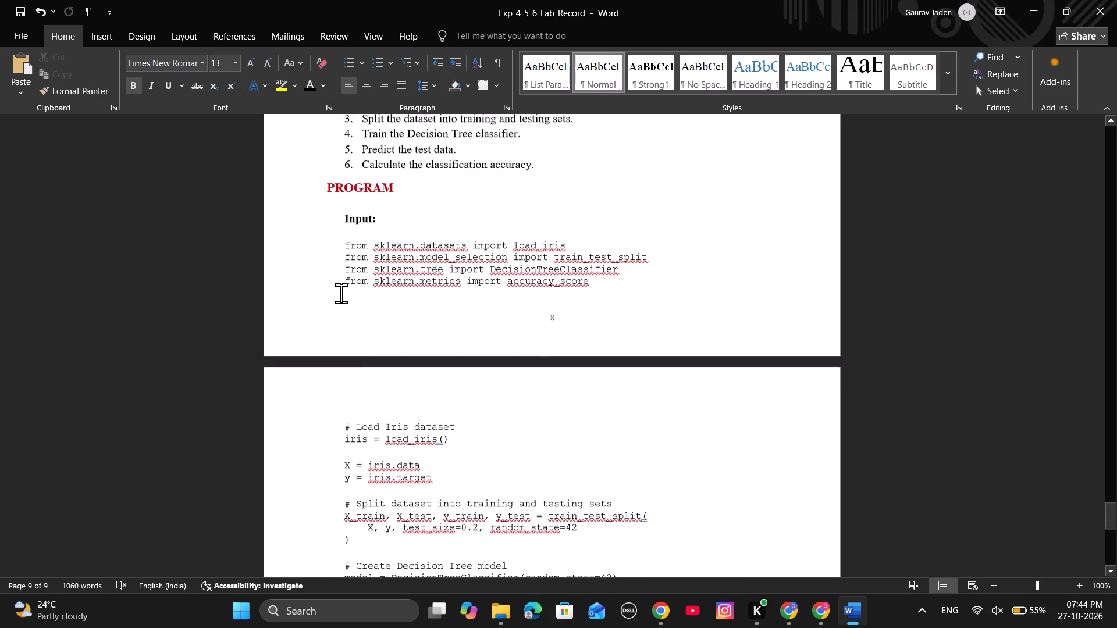
pyautogui.scroll(1, 341, 293)
pyautogui.hscroll(-1, 450, 426)
pyautogui.scroll(-1, 450, 426)
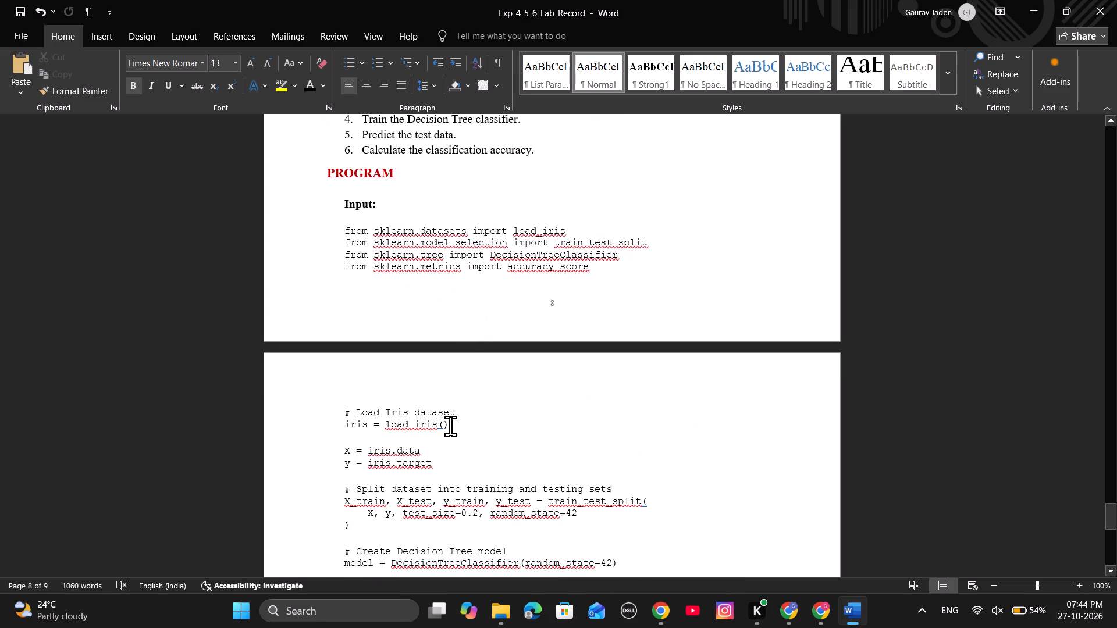
pyautogui.scroll(-2, 450, 426)
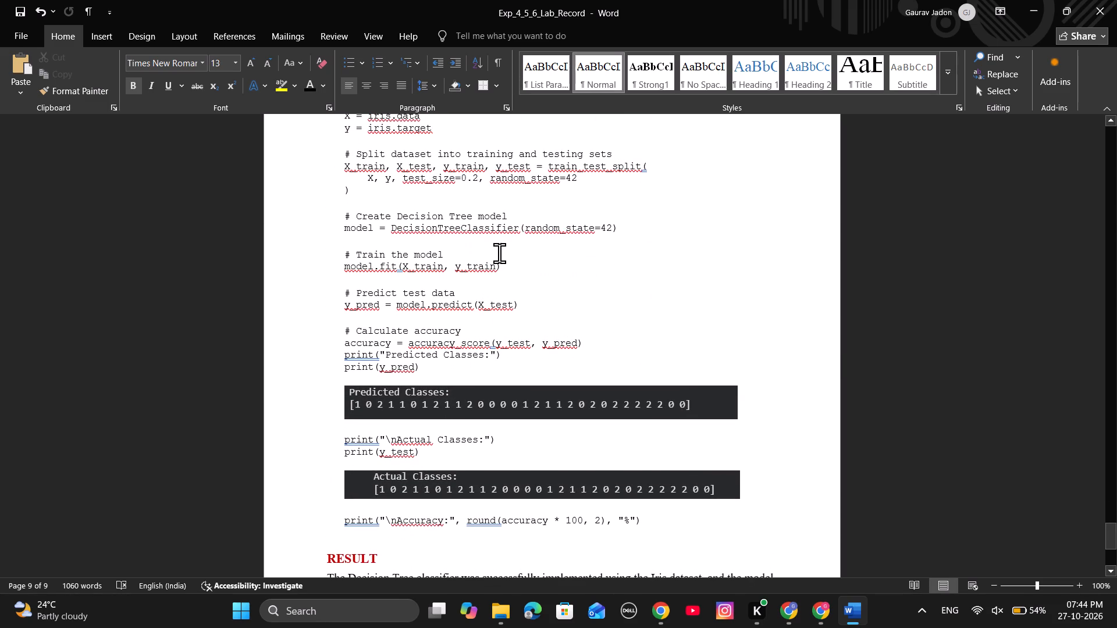
pyautogui.click(510, 262)
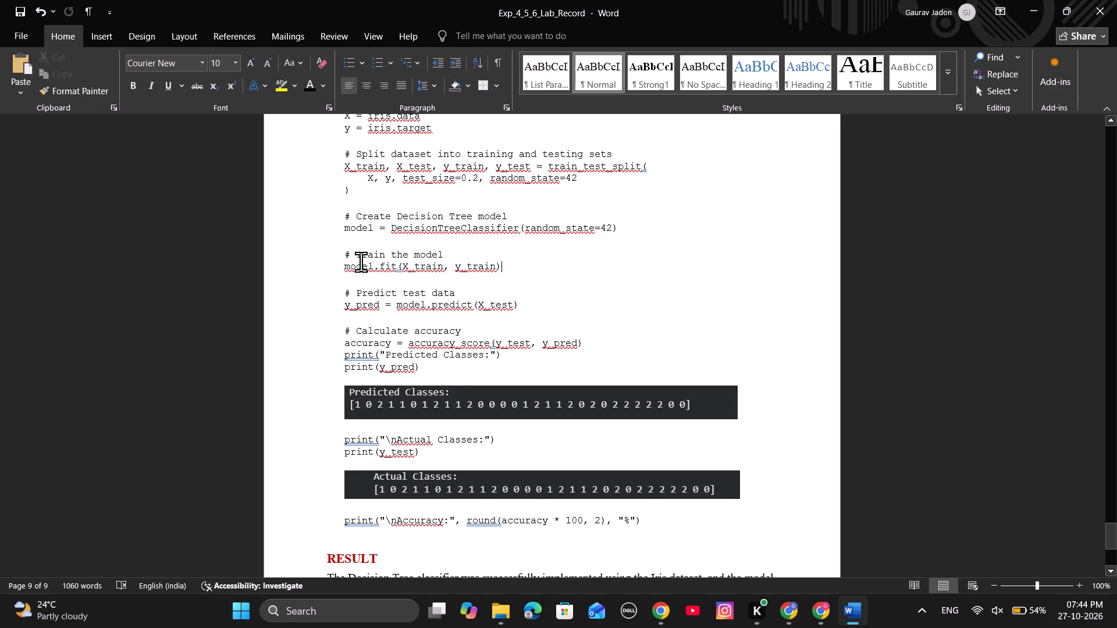
pyautogui.click(515, 307)
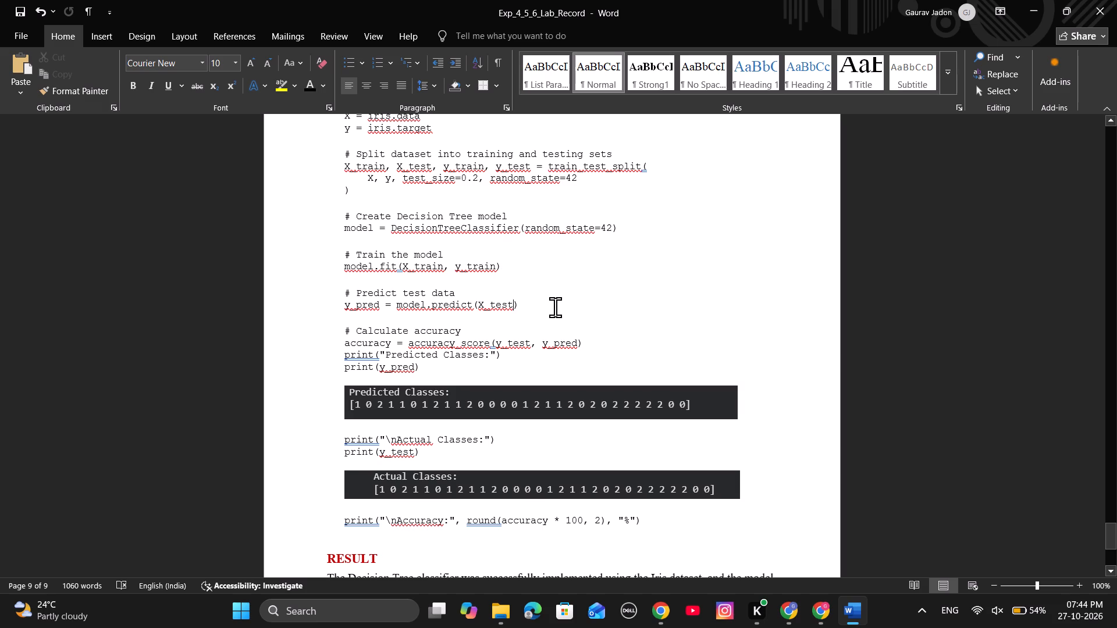
pyautogui.click(555, 307)
# Insert a line above "# Calculate accuracy" and paste the "Input:" label there from the clipboard history.
pyautogui.click(483, 323)
pyautogui.press('Return')
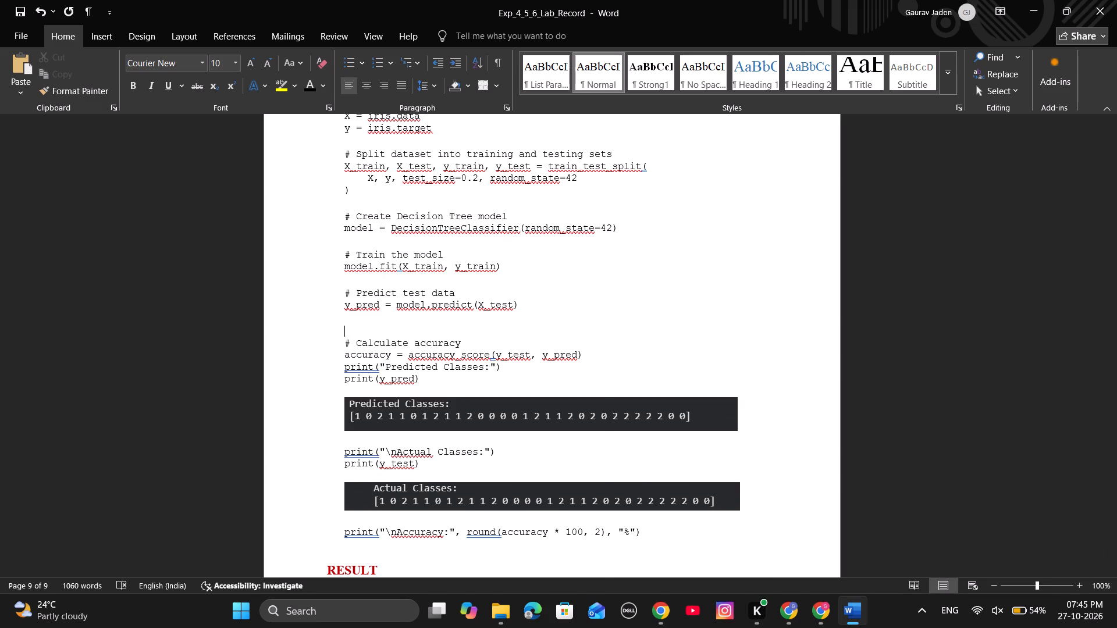
pyautogui.press('super+v')
pyautogui.scroll(-1, 453, 510)
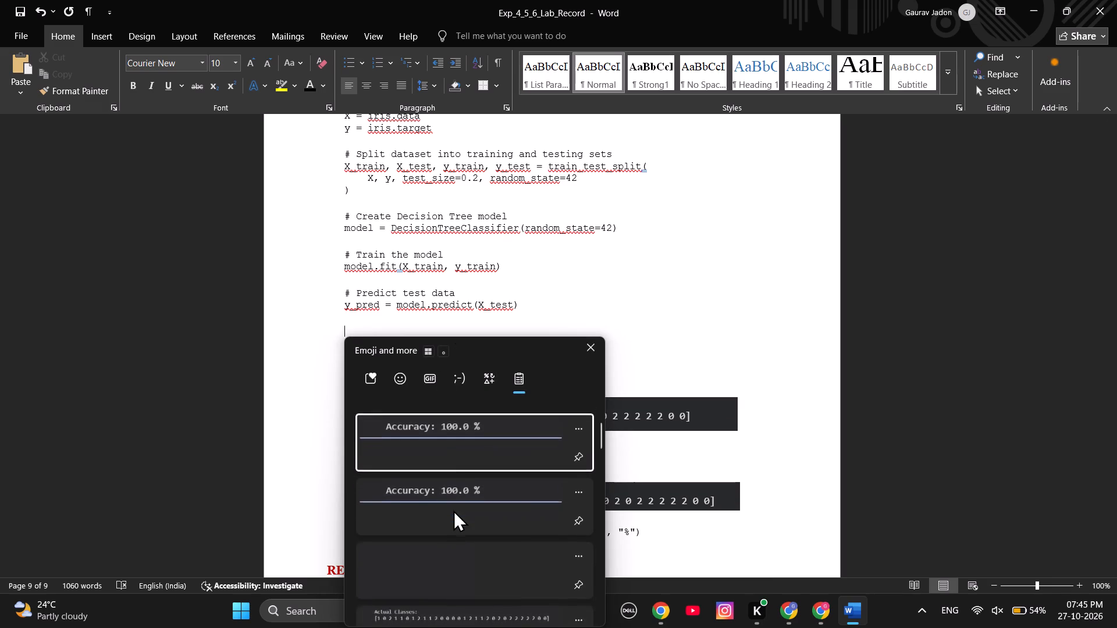
pyautogui.scroll(-7, 453, 510)
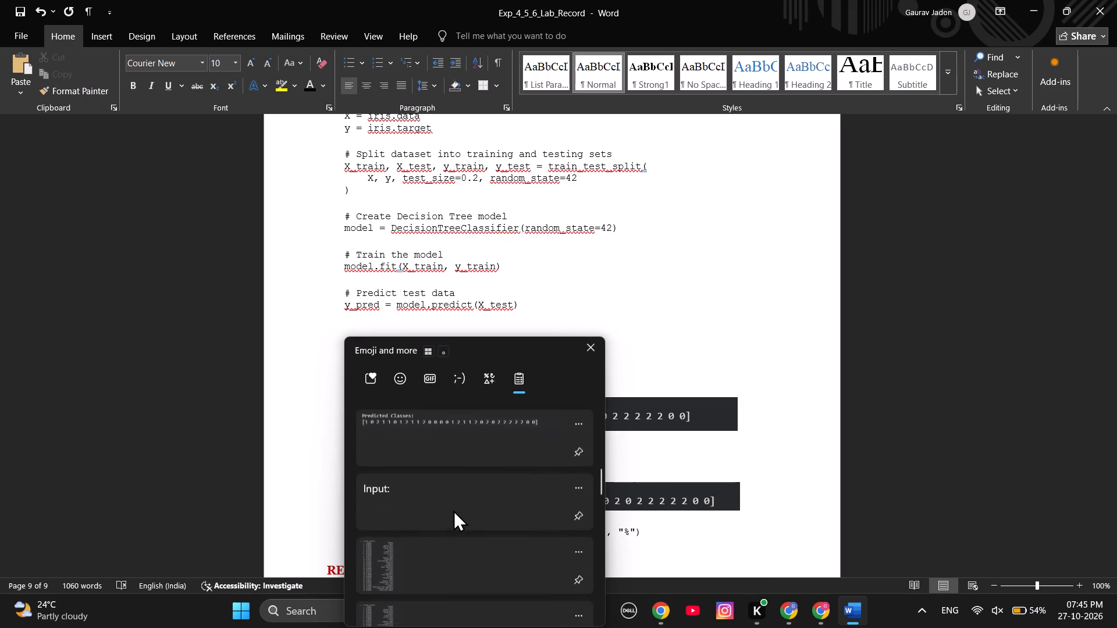
pyautogui.scroll(-1, 453, 510)
pyautogui.click(453, 510)
pyautogui.hotkey('ctrl', 'v')
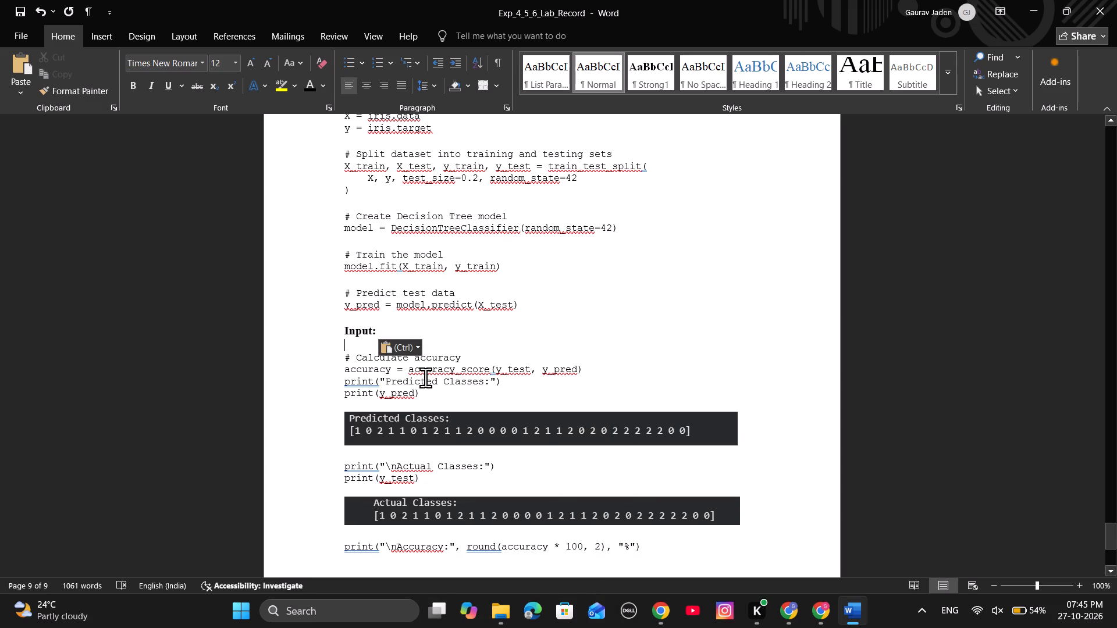
# Insert two new lines below print(y_pred) and paste an "Input:" label above the Predicted Classes screenshot.
pyautogui.click(449, 398)
pyautogui.press('Return')
pyautogui.press('Return')
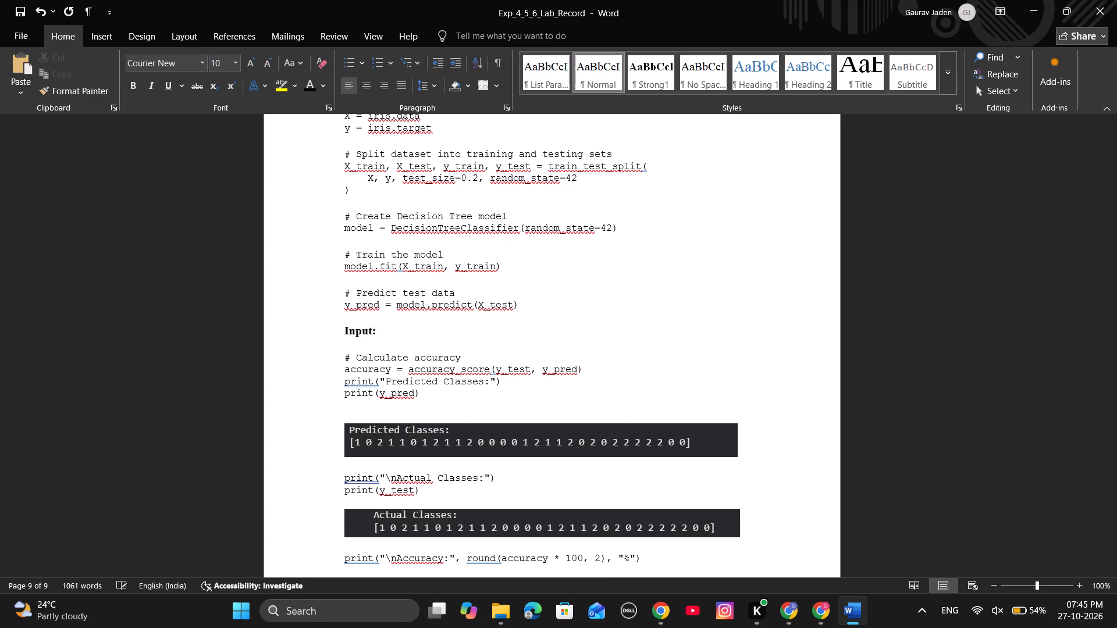
pyautogui.hotkey('ctrl', 'v')
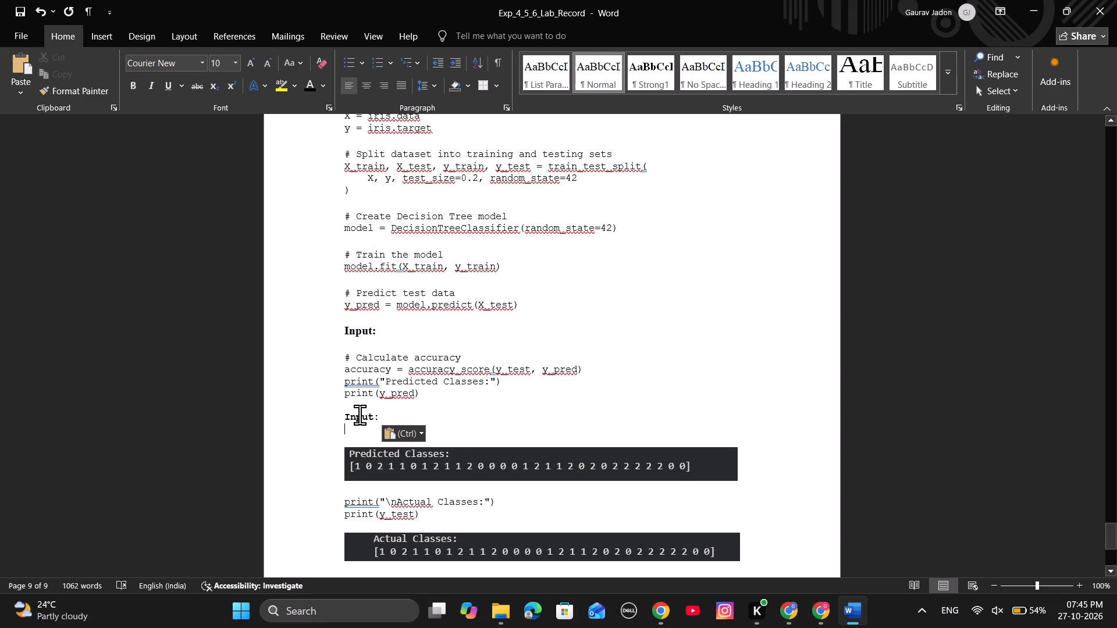
# Replace the "Input:" label below print(y_pred) with a copy of the Times New Roman 12 label above "# Calculate accuracy".
pyautogui.click(360, 415)
pyautogui.click(377, 415)
pyautogui.moveTo(377, 415); pyautogui.dragTo(336, 415)
pyautogui.moveTo(336, 415); pyautogui.dragTo(330, 416)
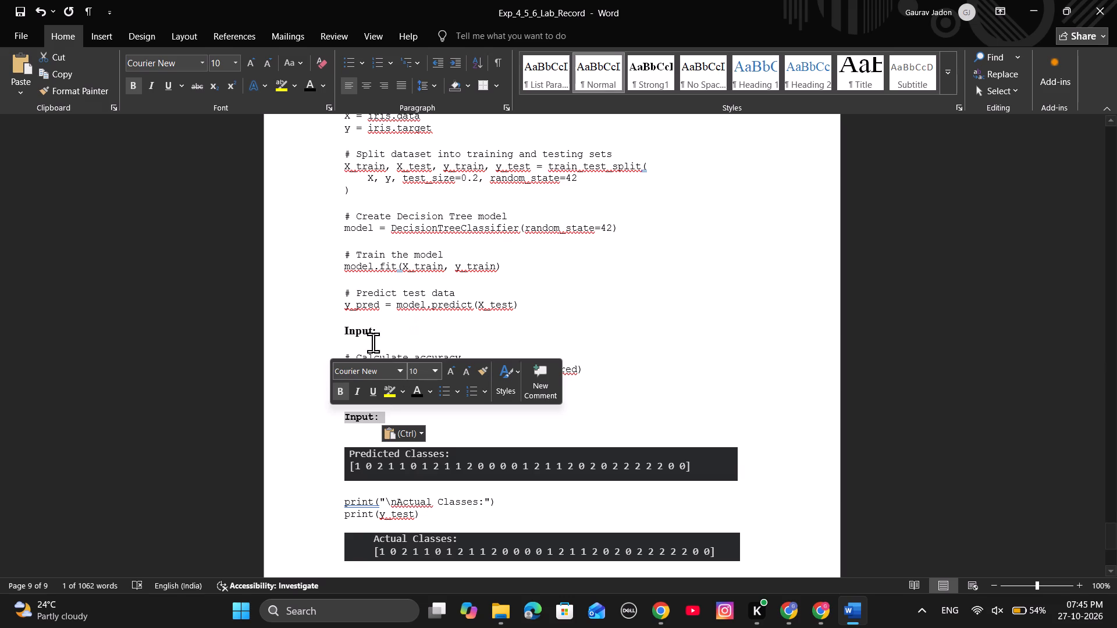
pyautogui.click(367, 334)
pyautogui.moveTo(385, 334); pyautogui.dragTo(343, 331)
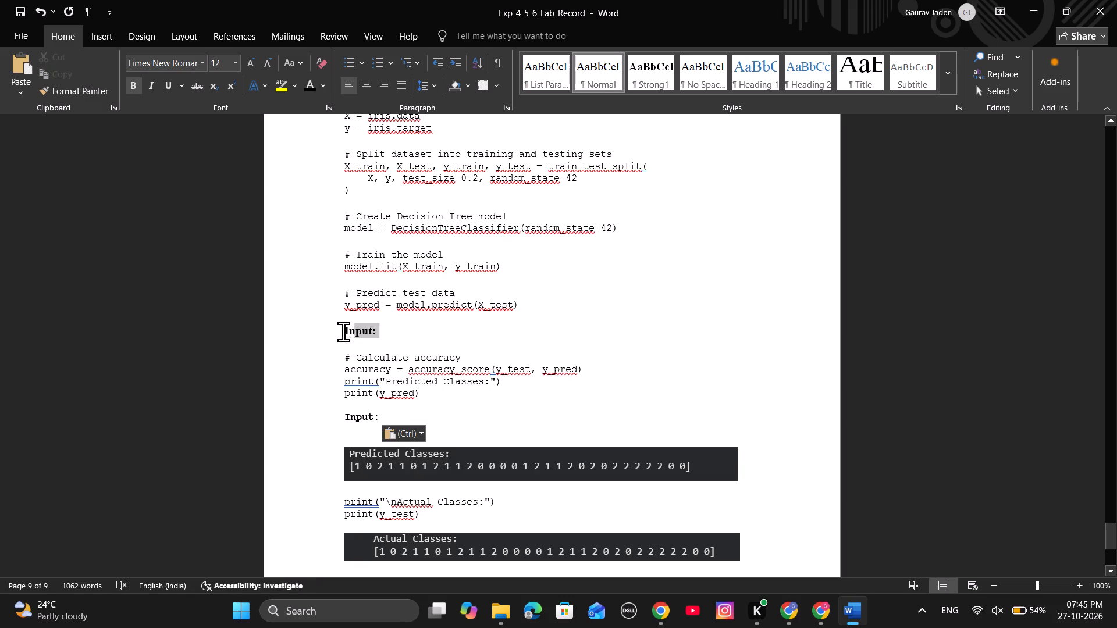
pyautogui.moveTo(343, 331); pyautogui.dragTo(333, 331)
pyautogui.hotkey('ctrl', 'c')
pyautogui.moveTo(407, 419); pyautogui.dragTo(320, 423)
pyautogui.press('BackSpace')
pyautogui.hotkey('ctrl', 'v')
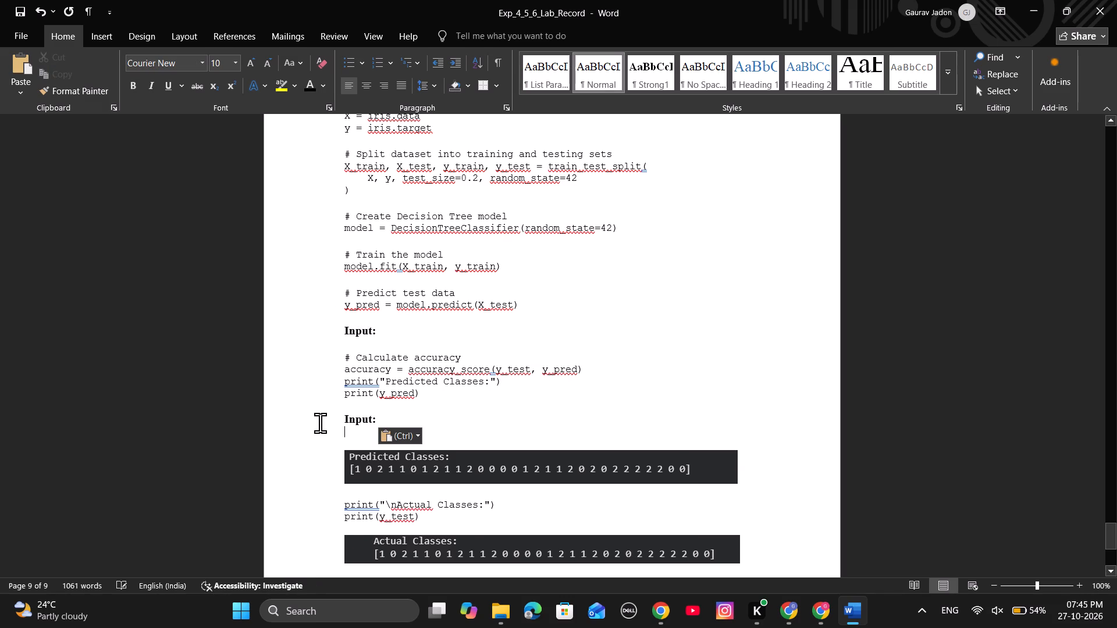
# Change the label above the Predicted Classes screenshot to "Ouput:".
pyautogui.click(354, 419)
pyautogui.press('BackSpace')
pyautogui.press('BackSpace')
pyautogui.hotkey('shift', 'o')
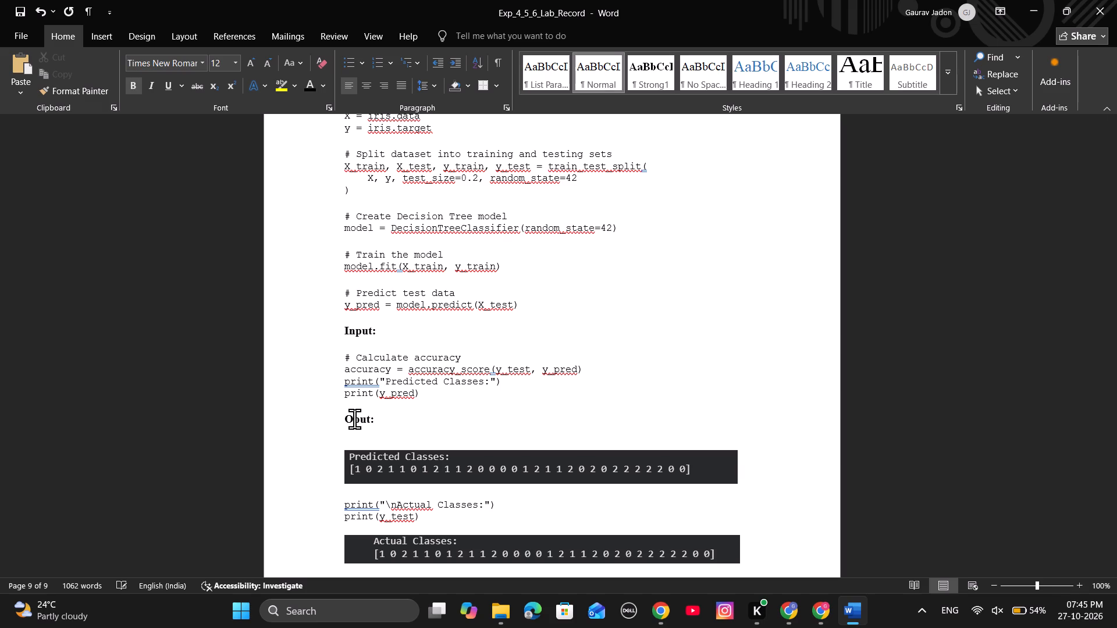
pyautogui.press('u')
# Paste an "Input:" label between the Predicted Classes screenshot and the Actual Classes print statements, leaving one blank line beneath it.
pyautogui.scroll(-1, 394, 440)
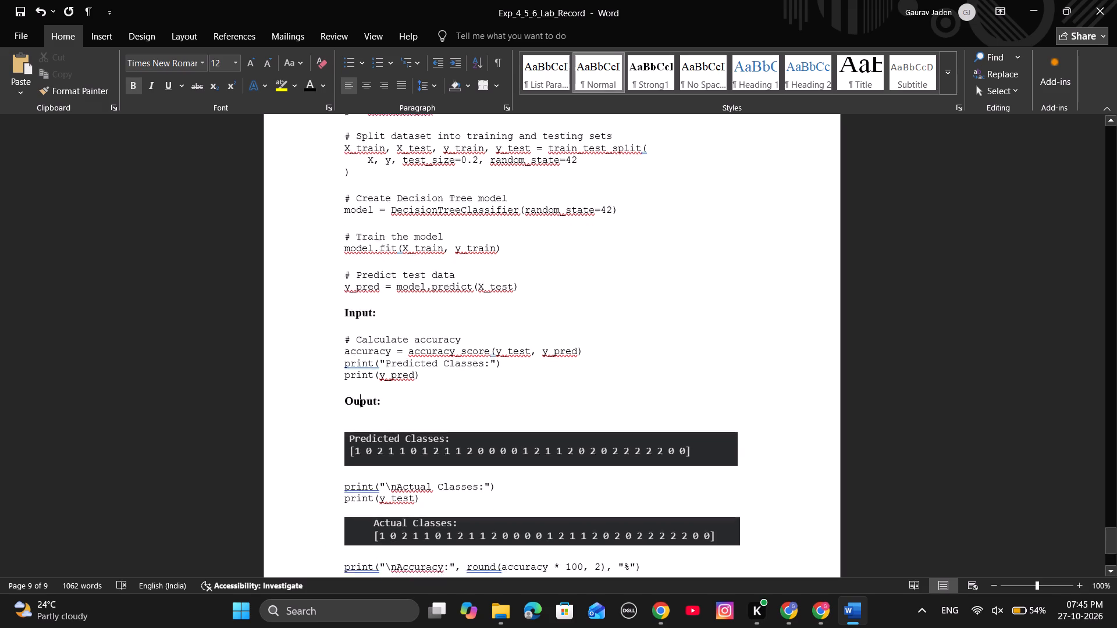
pyautogui.scroll(-1, 394, 440)
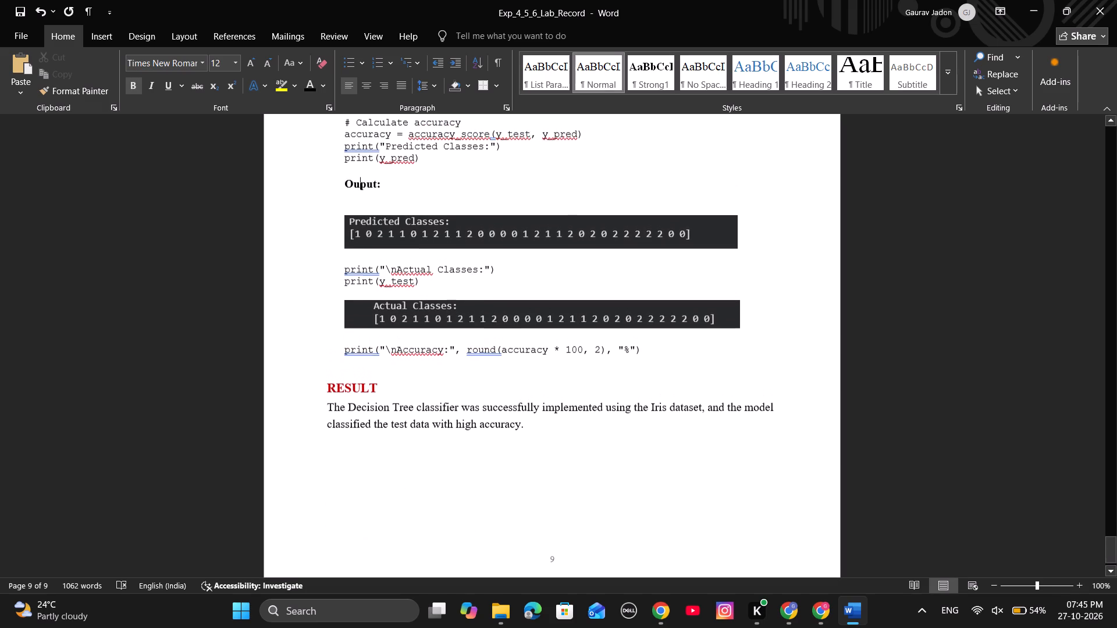
pyautogui.click(764, 243)
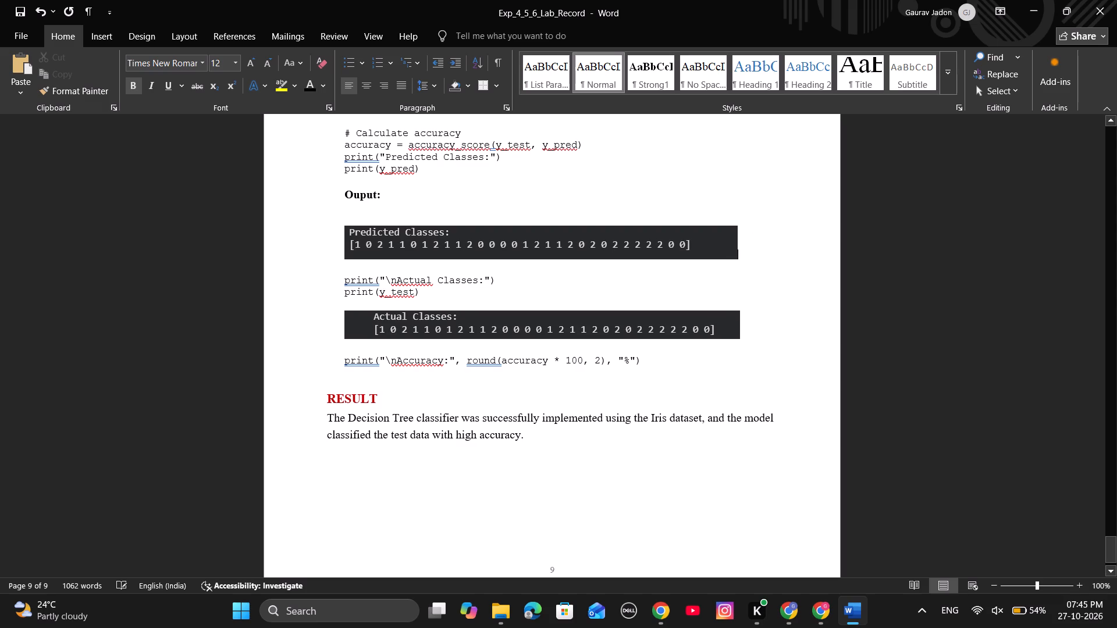
pyautogui.press('Return')
pyautogui.press('Return')
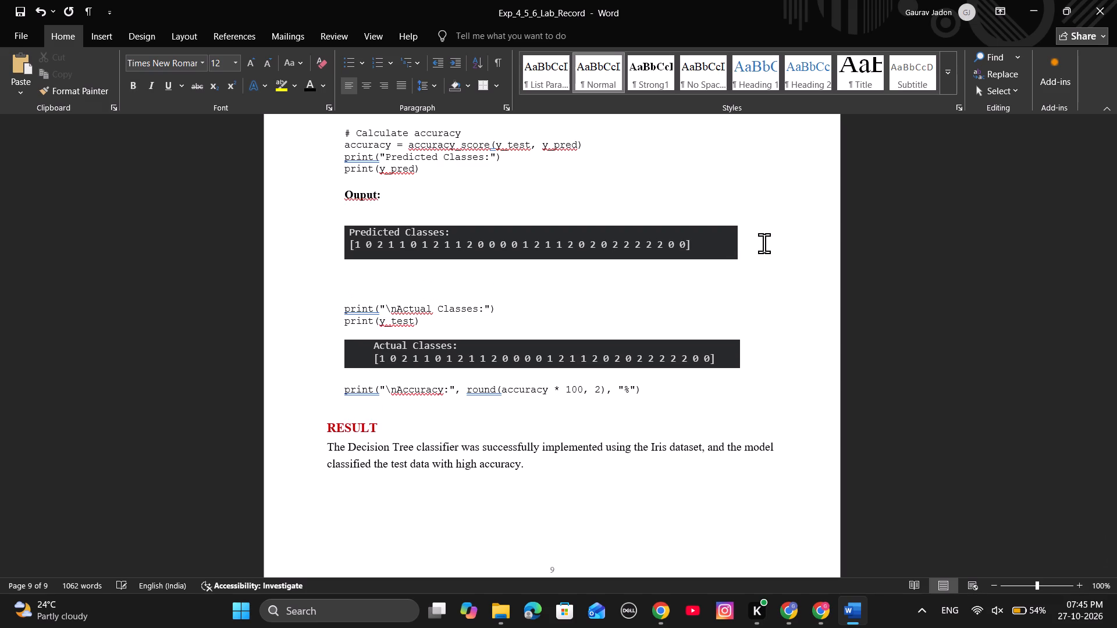
pyautogui.hotkey('ctrl', 'v')
pyautogui.click(344, 323)
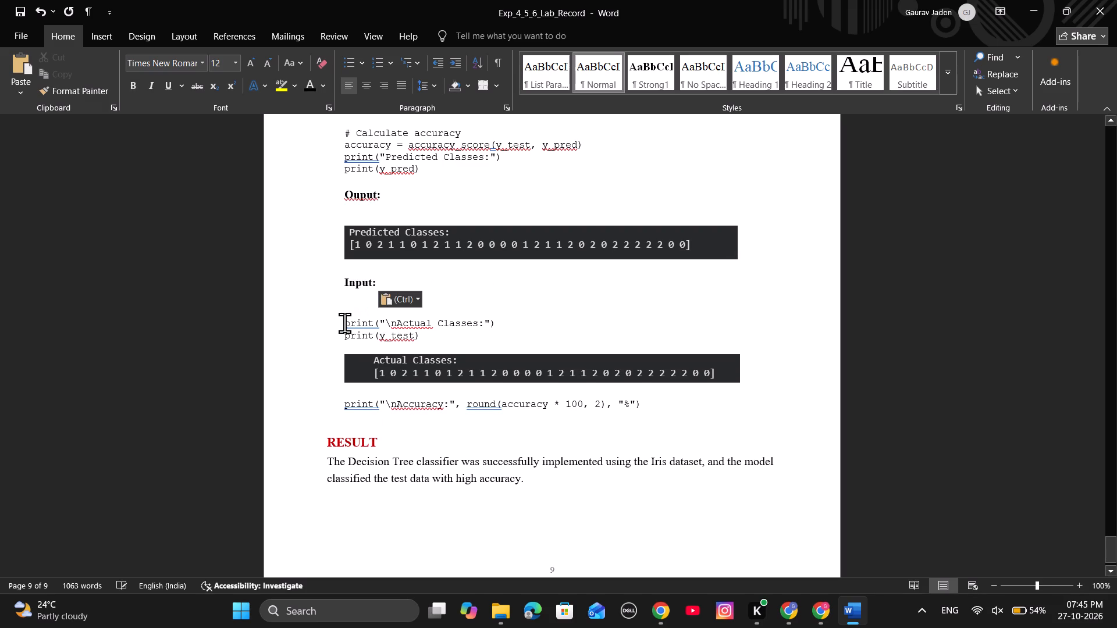
pyautogui.press('BackSpace')
pyautogui.press('BackSpace')
pyautogui.press('BackSpace')
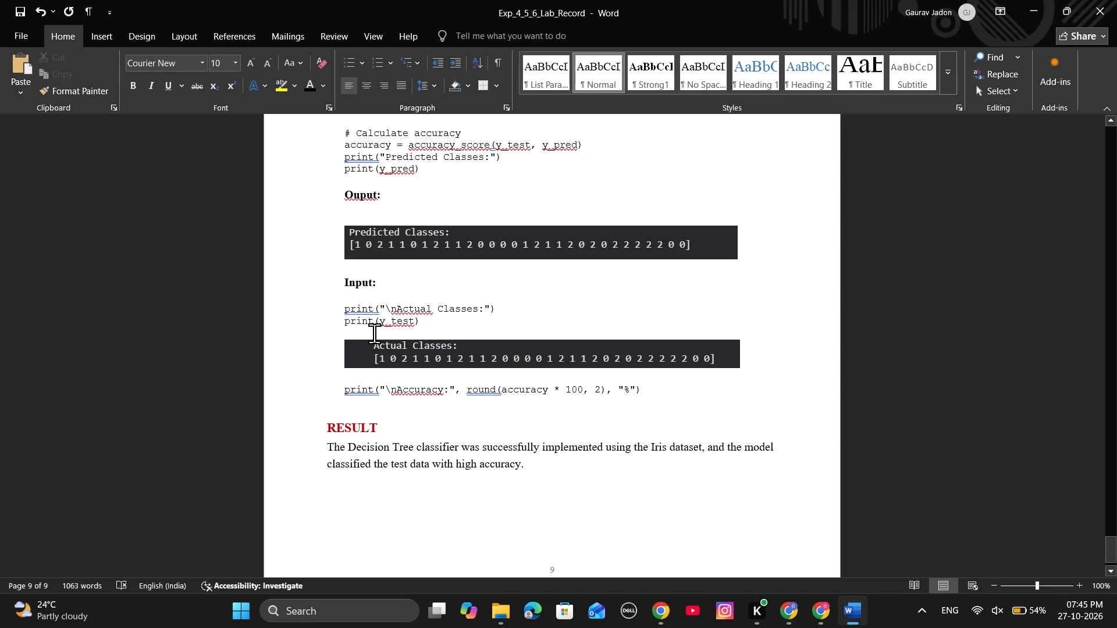
# Insert a new line below print(y_test) and paste an "Input:" label above the Actual Classes screenshot.
pyautogui.click(426, 329)
pyautogui.click(426, 329)
pyautogui.press('Return')
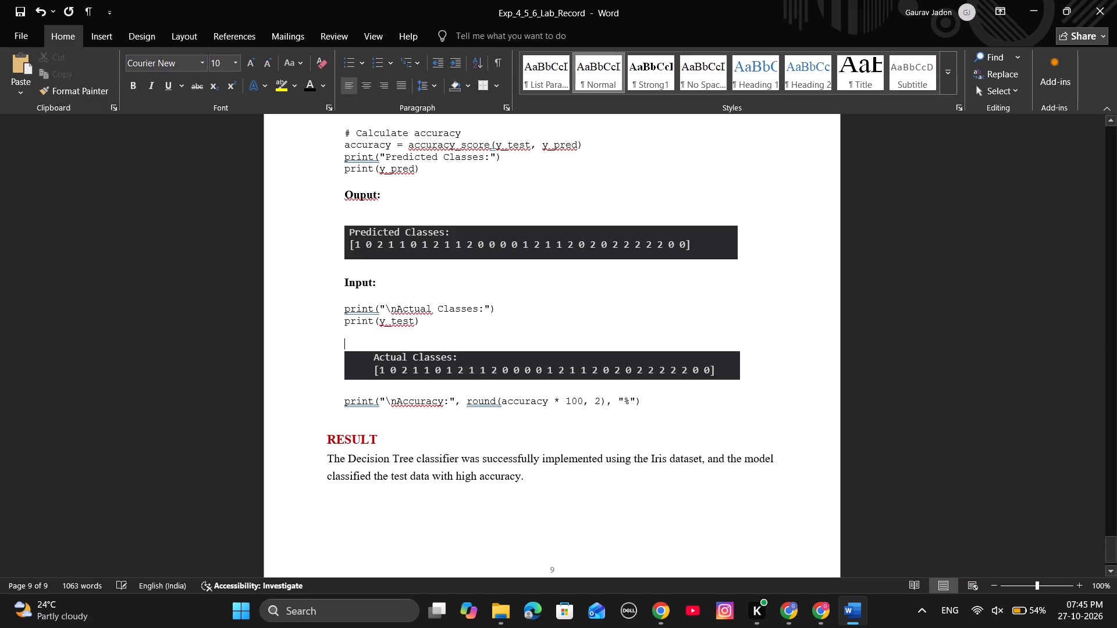
pyautogui.hotkey('ctrl', 'v')
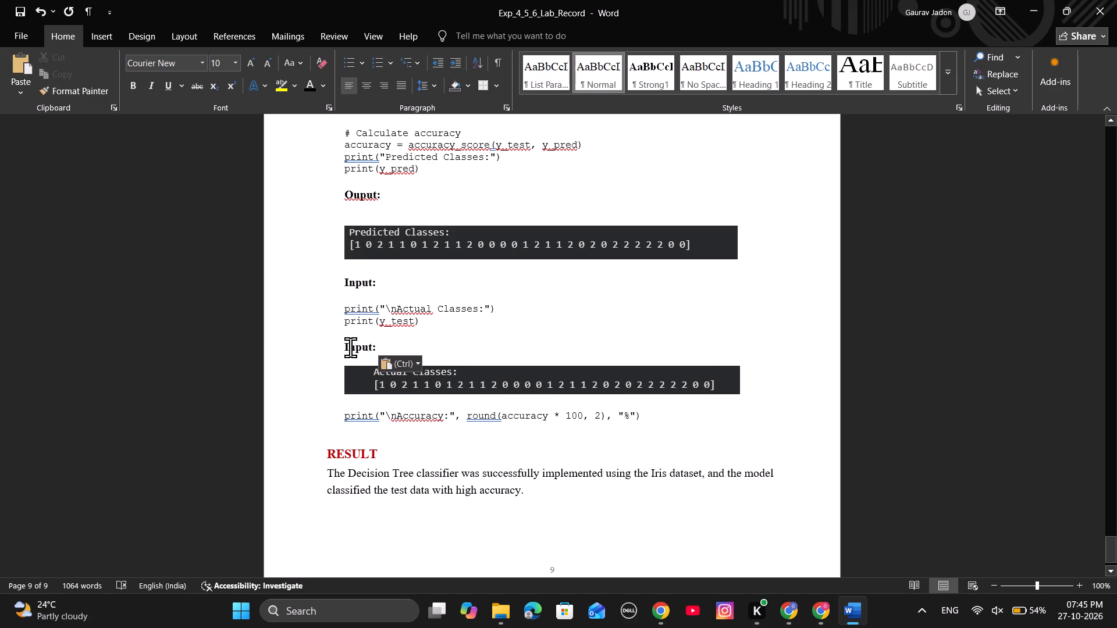
# Change the "Input:" label directly above the Actual Classes screenshot to "Ouput:".
pyautogui.click(357, 347)
pyautogui.press('BackSpace')
pyautogui.press('BackSpace')
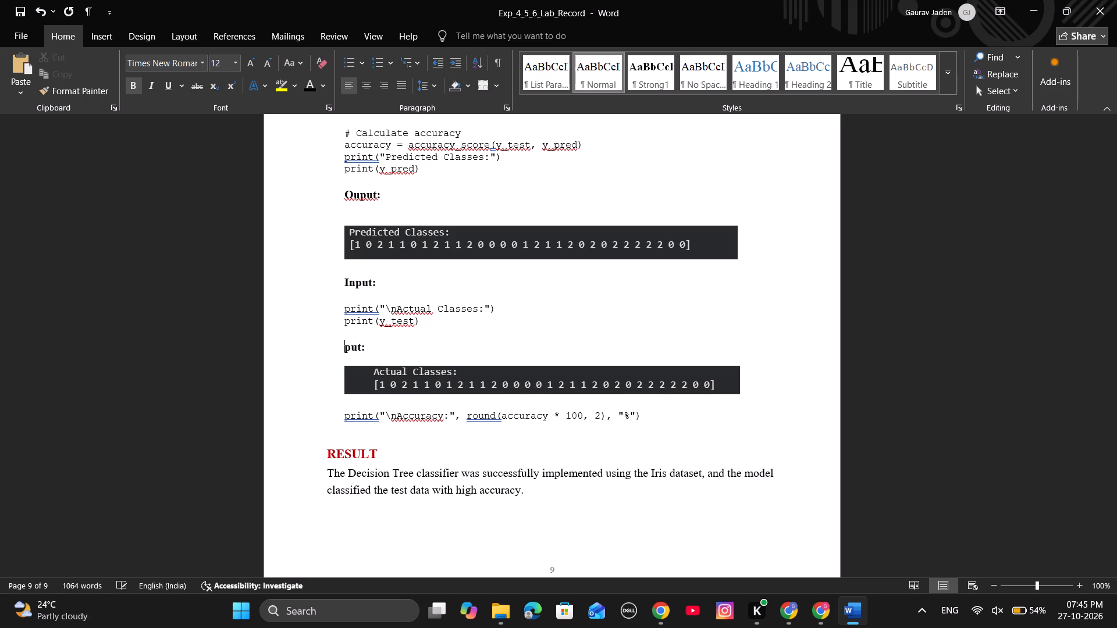
pyautogui.hotkey('shift', 'o')
pyautogui.press('u')
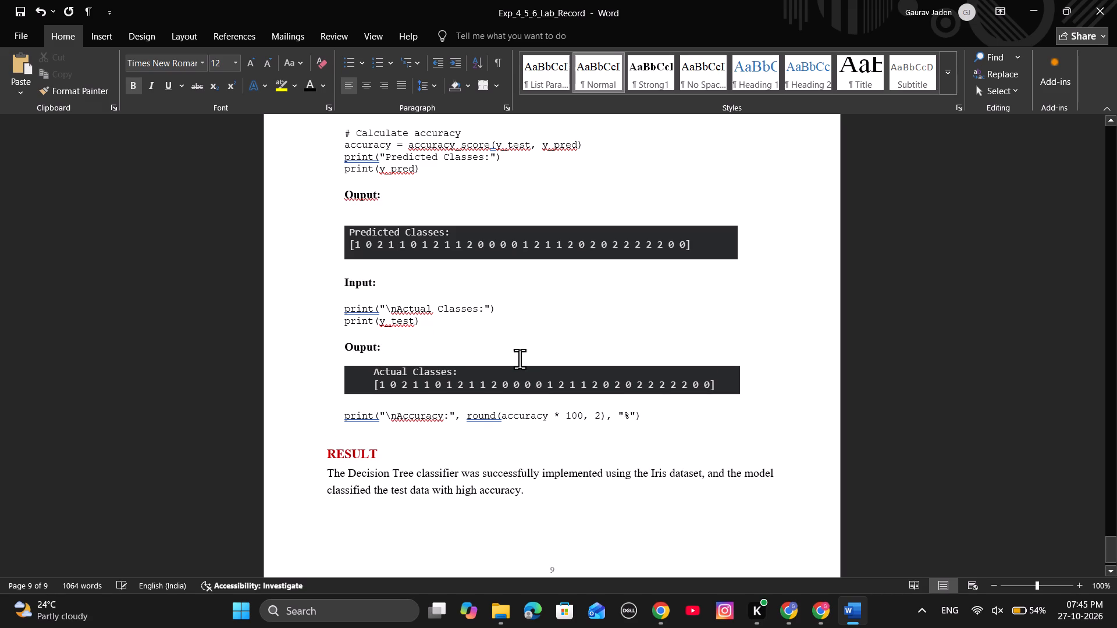
# Insert two new lines below the Actual Classes screenshot and paste the copied "Input:" label there.
pyautogui.click(767, 390)
pyautogui.press('Return')
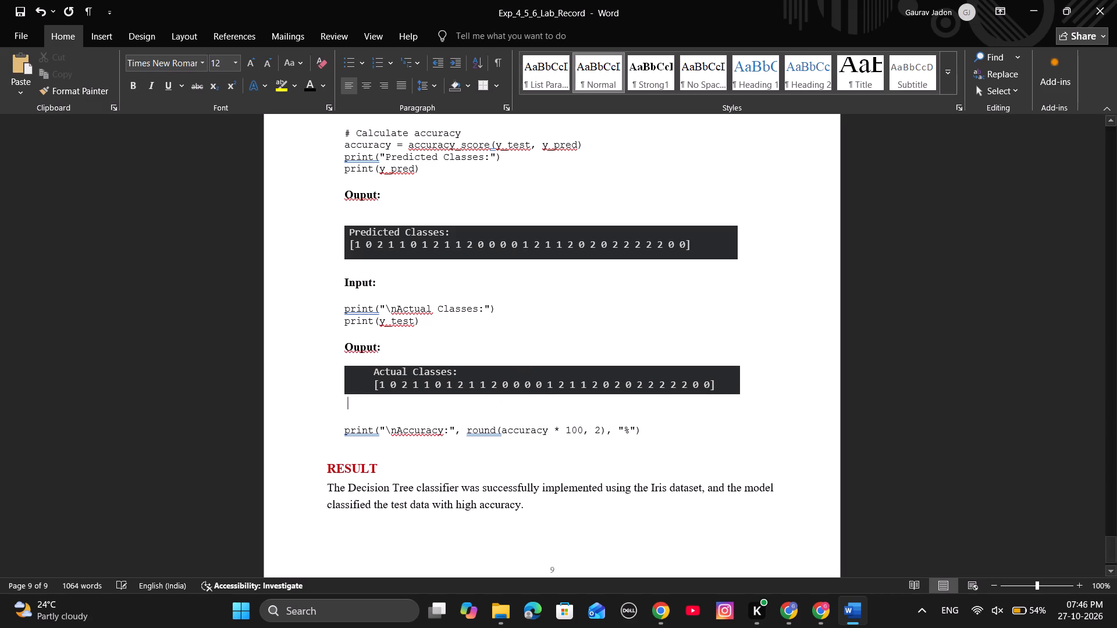
pyautogui.press('Return')
pyautogui.hotkey('ctrl', 'v')
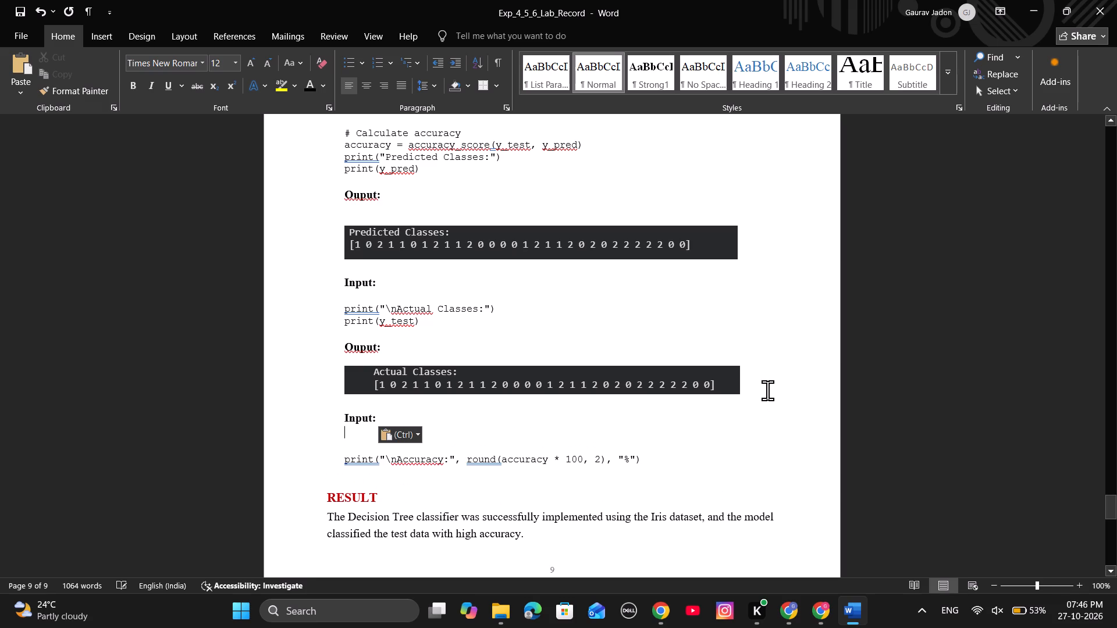
# Close up the gap above the Accuracy print statement to one blank line and indent it with spaces to align with its "Input:" label.
pyautogui.click(344, 462)
pyautogui.press('\\')
pyautogui.press('BackSpace')
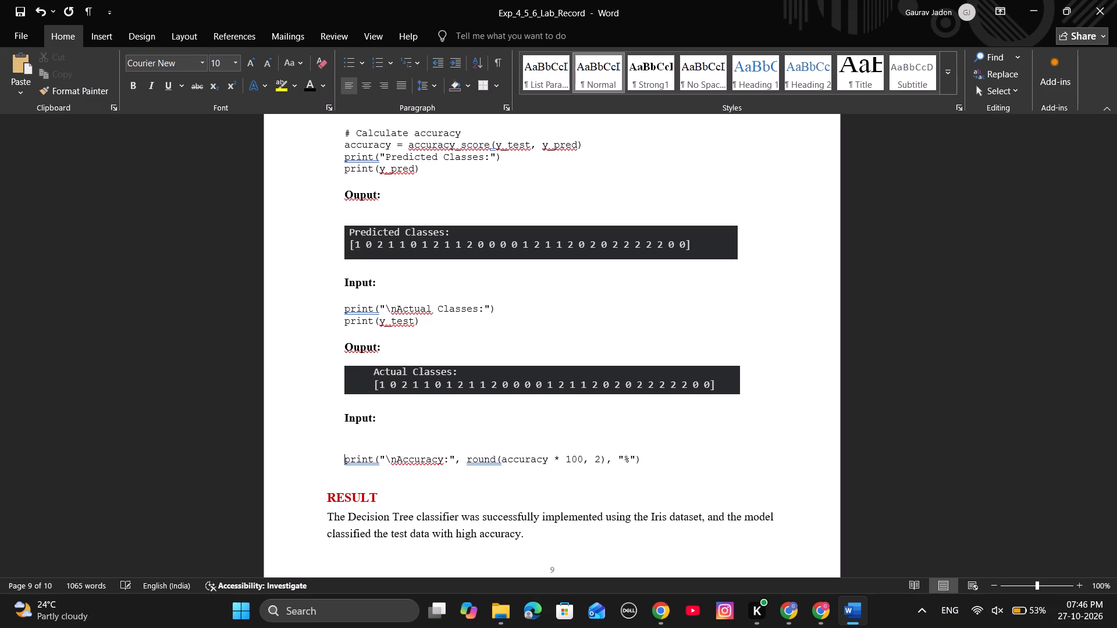
pyautogui.press('BackSpace')
pyautogui.press('BackSpace')
pyautogui.press('BackSpace')
pyautogui.press('BackSpace')
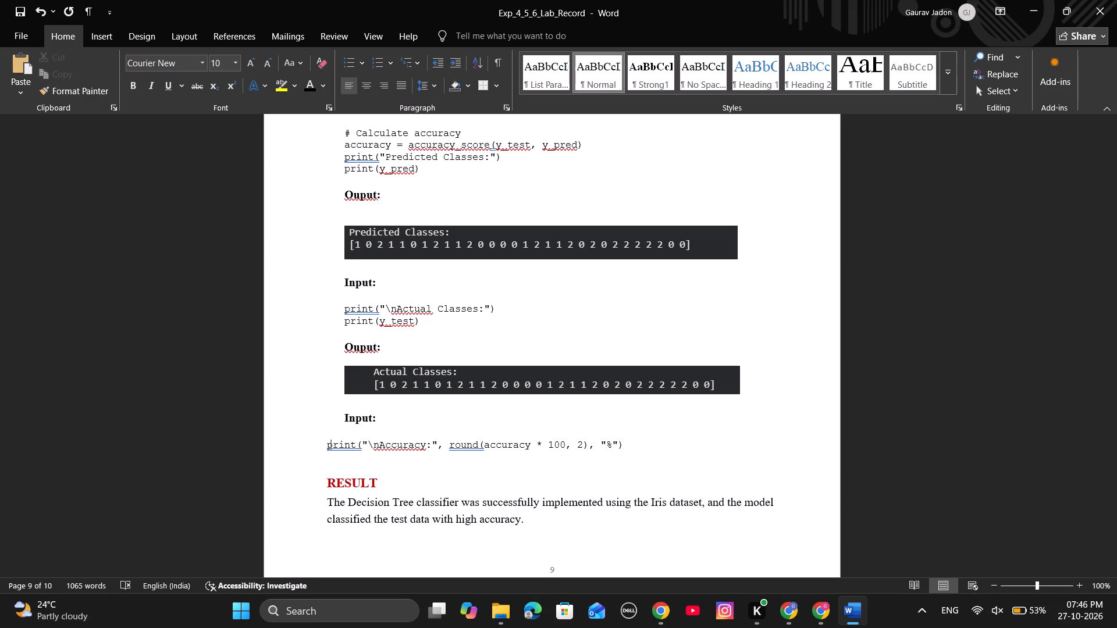
pyautogui.press('BackSpace')
pyautogui.press('space')
pyautogui.press('space')
pyautogui.press('space')
pyautogui.press('space')
pyautogui.press('space')
pyautogui.press('space')
pyautogui.press('space')
pyautogui.press('space')
pyautogui.press('BackSpace')
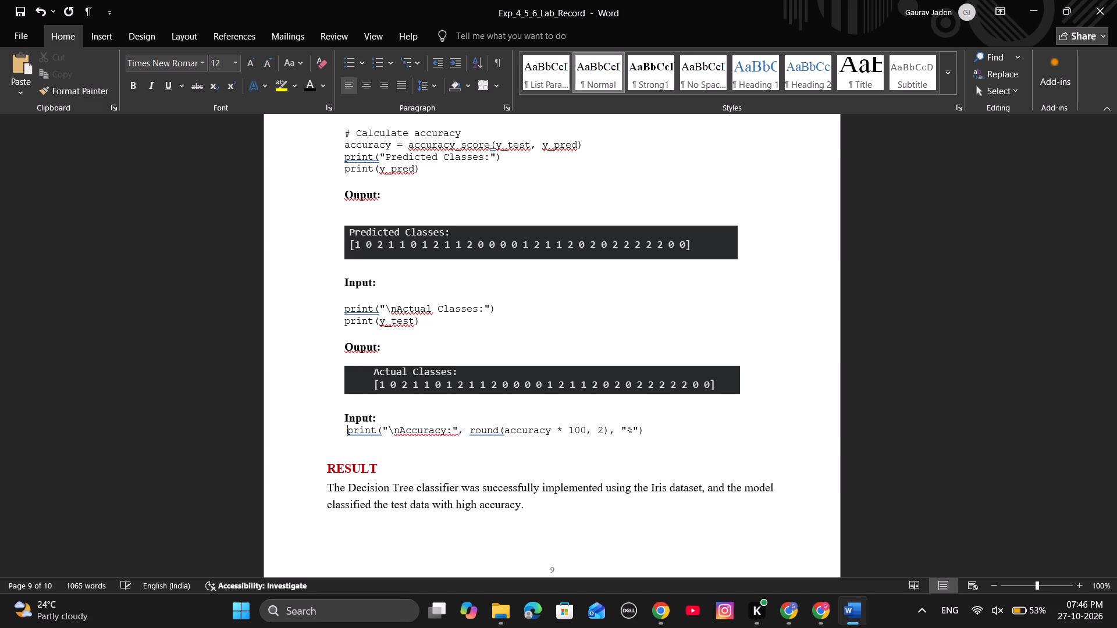
pyautogui.press('Return')
pyautogui.press('BackSpace')
pyautogui.press('Return')
pyautogui.press('space')
pyautogui.press('space')
pyautogui.press('space')
pyautogui.press('space')
pyautogui.press('space')
pyautogui.press('space')
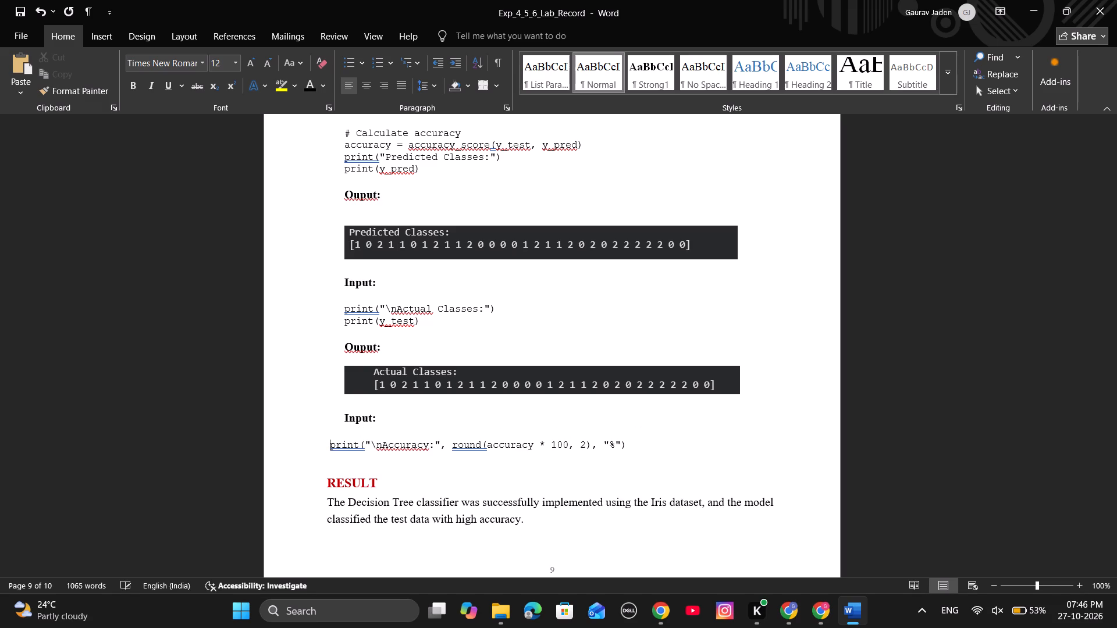
# Paste the copied label below the Accuracy print statement, separated by a blank line, and change it to "Ouput:".
pyautogui.click(654, 446)
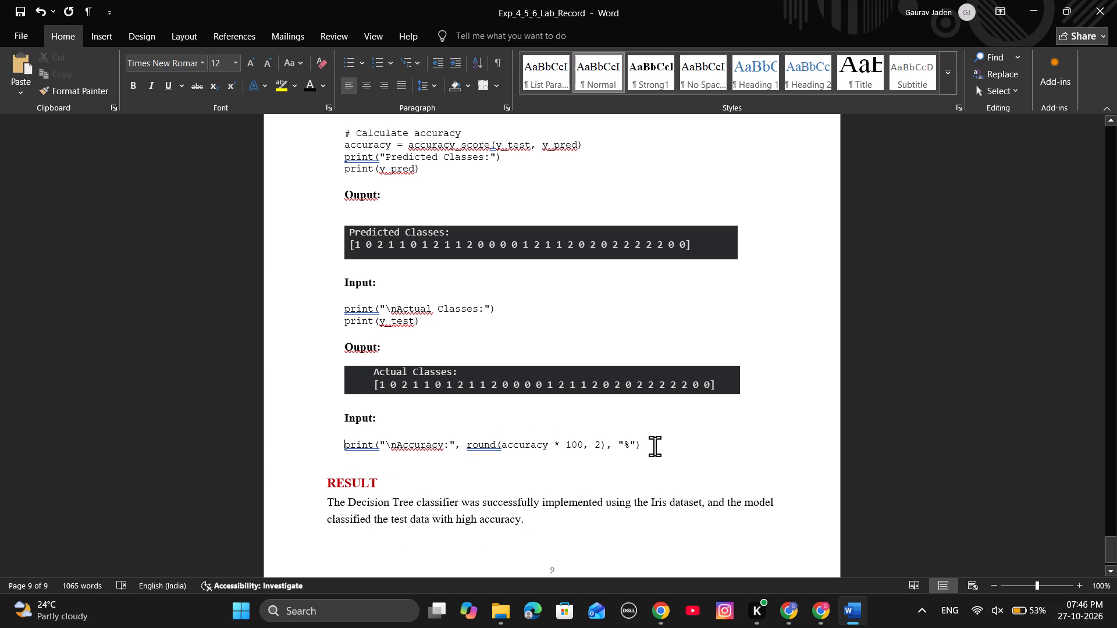
pyautogui.press('Return')
pyautogui.press('Return')
pyautogui.hotkey('ctrl', 'v')
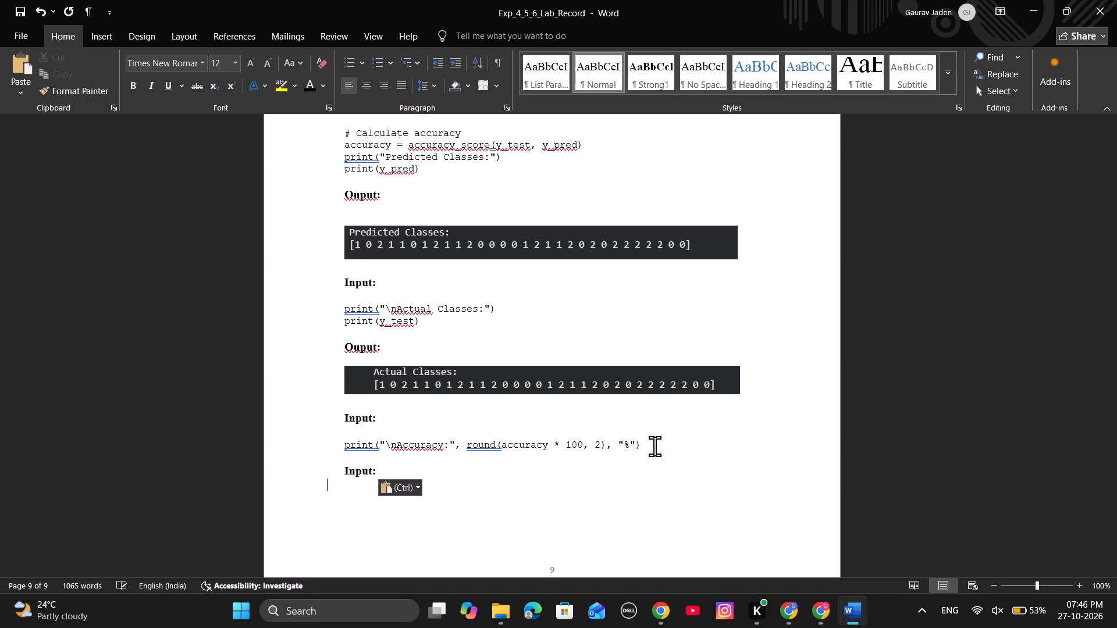
pyautogui.click(354, 468)
pyautogui.press('BackSpace')
pyautogui.press('BackSpace')
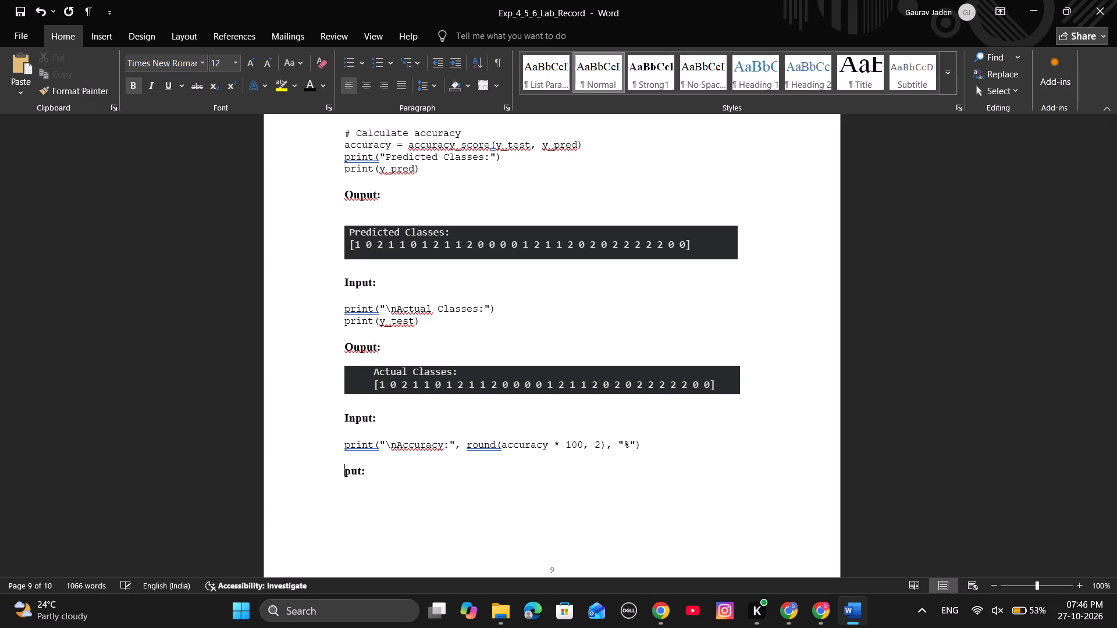
pyautogui.hotkey('shift', 'o')
pyautogui.press('u')
# Capture the "Accuracy: 100.0 %" output line in the ex6.ipynb Colab notebook and paste it into Word below the last "Ouput:" label.
pyautogui.scroll(-1, 354, 468)
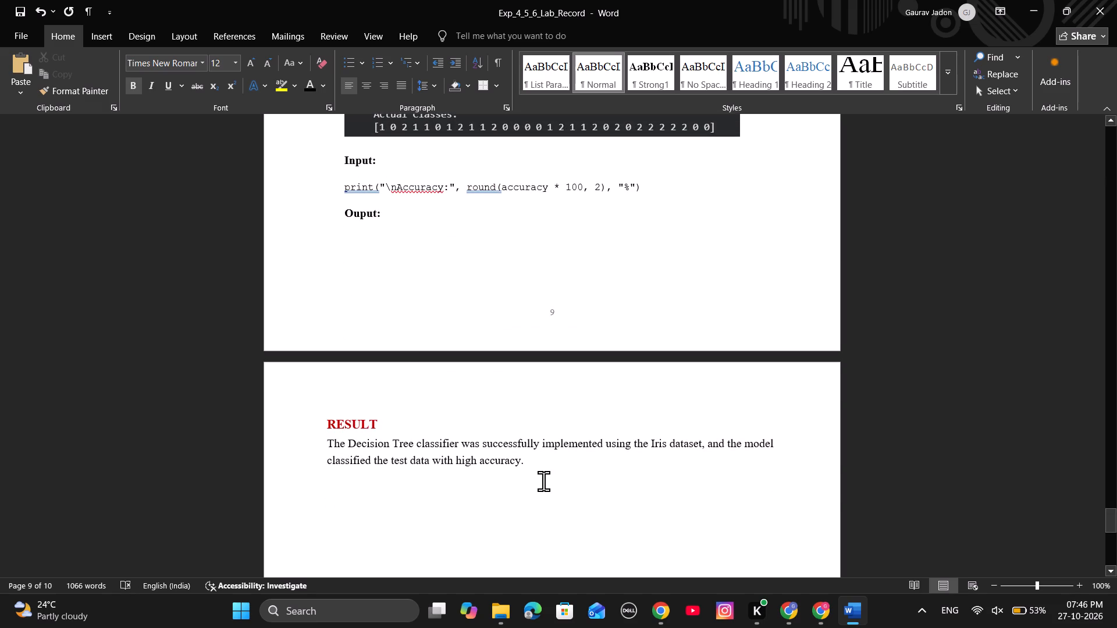
pyautogui.click(867, 621)
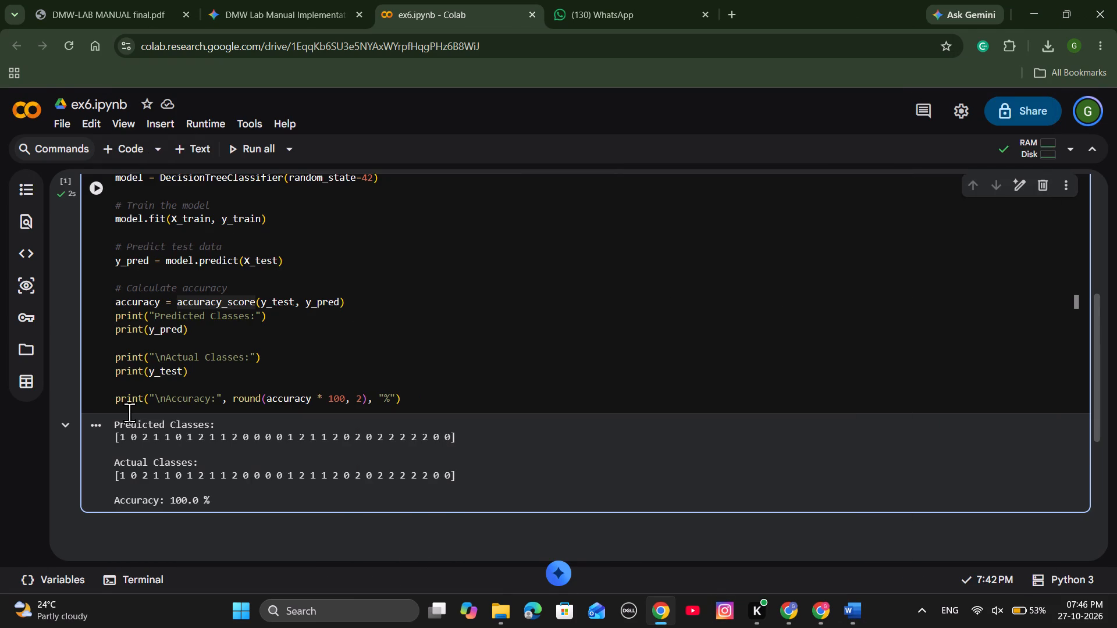
pyautogui.press('shift+super+s')
pyautogui.moveTo(91, 491); pyautogui.dragTo(128, 501)
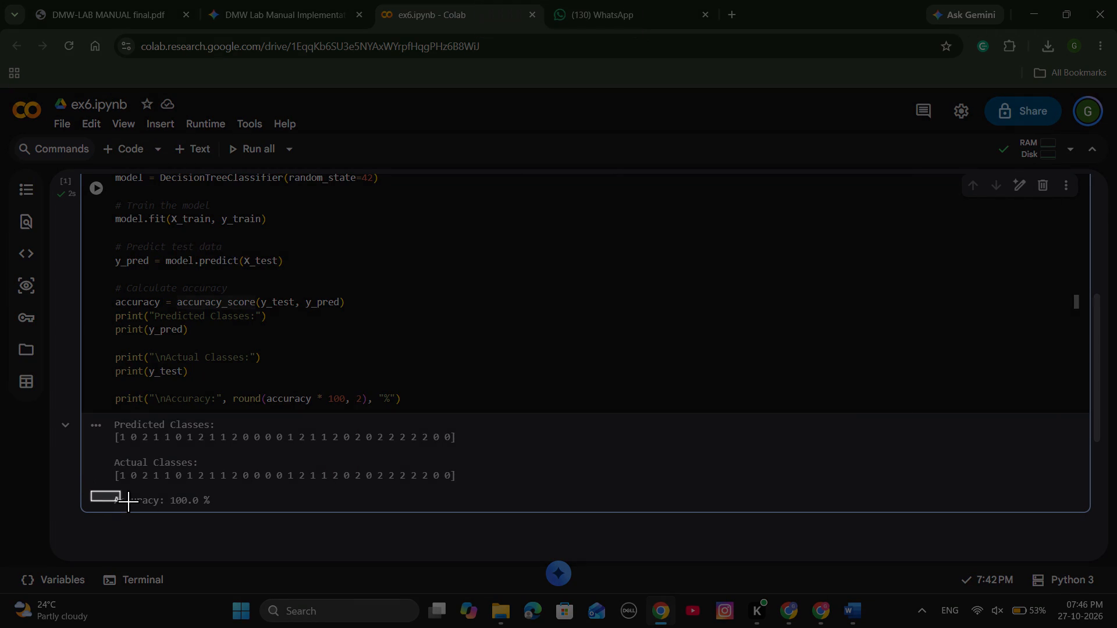
pyautogui.moveTo(128, 501); pyautogui.dragTo(255, 508)
pyautogui.click(851, 600)
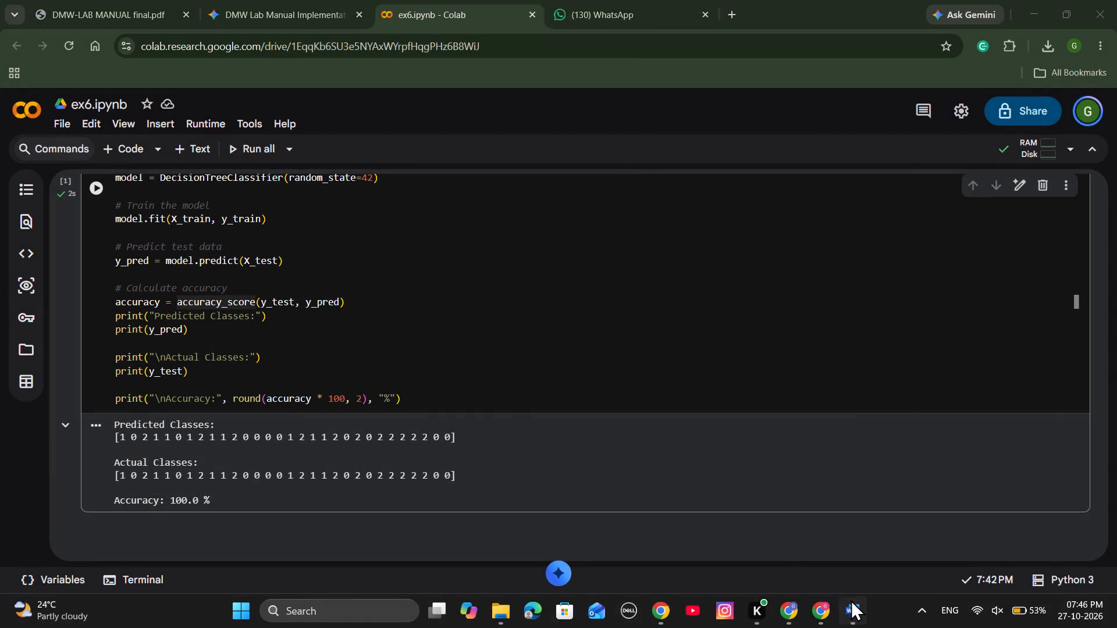
pyautogui.click(392, 266)
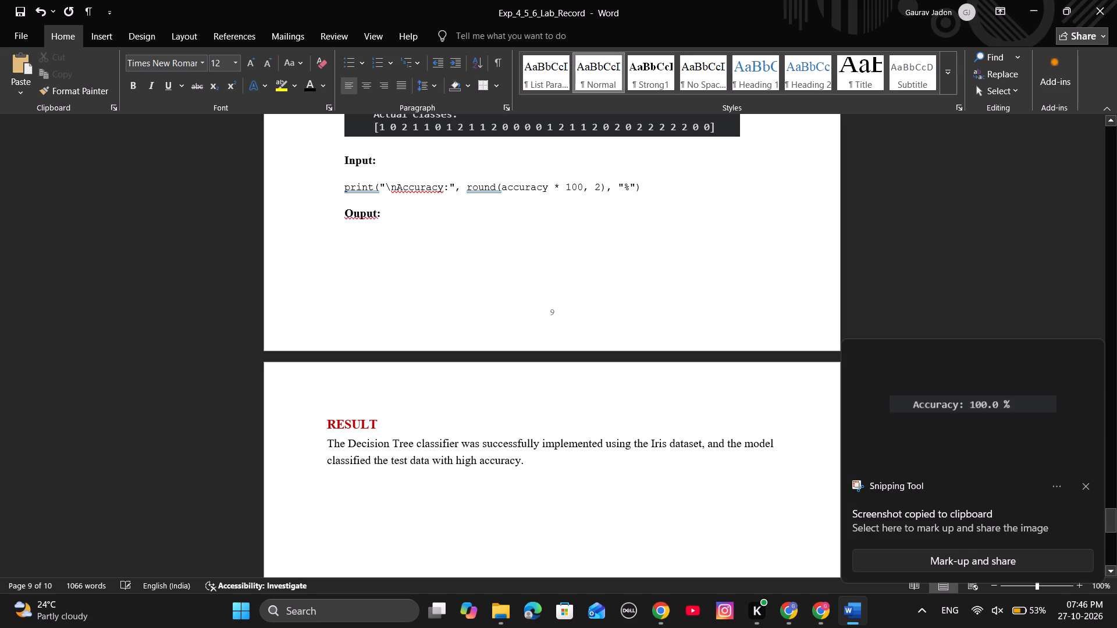
pyautogui.hotkey('ctrl', 'v')
# Move the closing parenthesis of the train_test_split call up to the end of the random_state=42 line.
pyautogui.scroll(1, 498, 305)
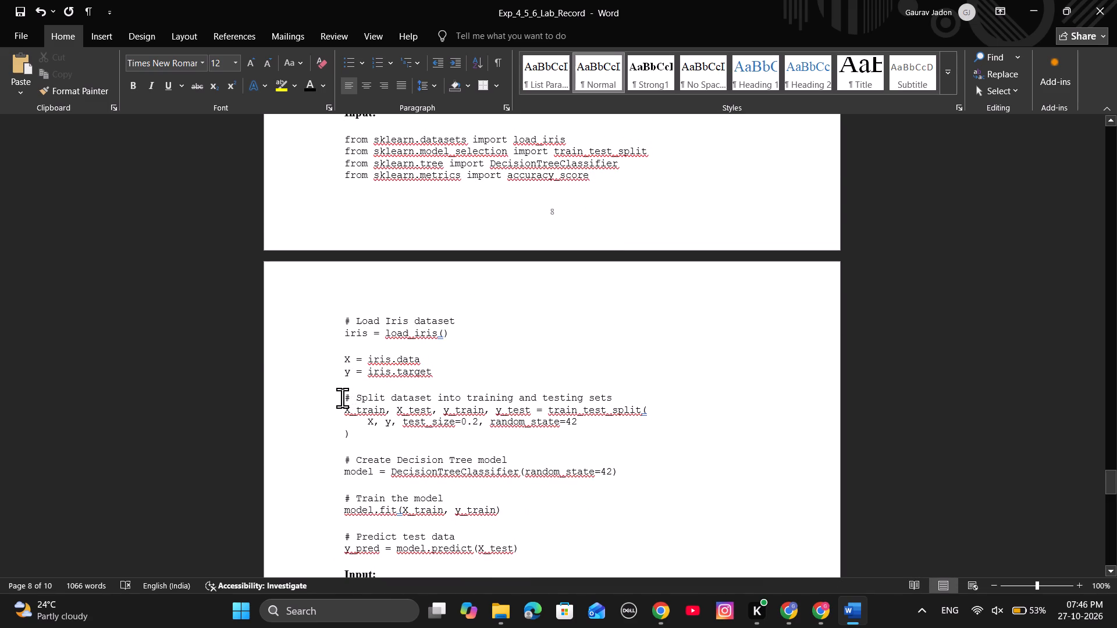
pyautogui.click(347, 436)
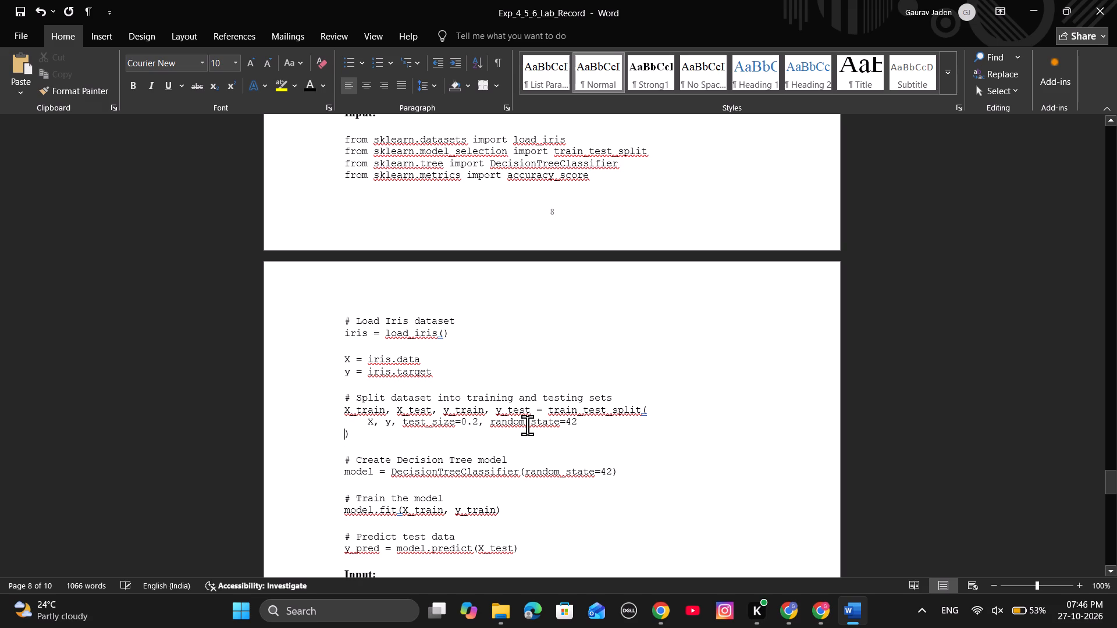
pyautogui.press('BackSpace')
pyautogui.press('BackSpace')
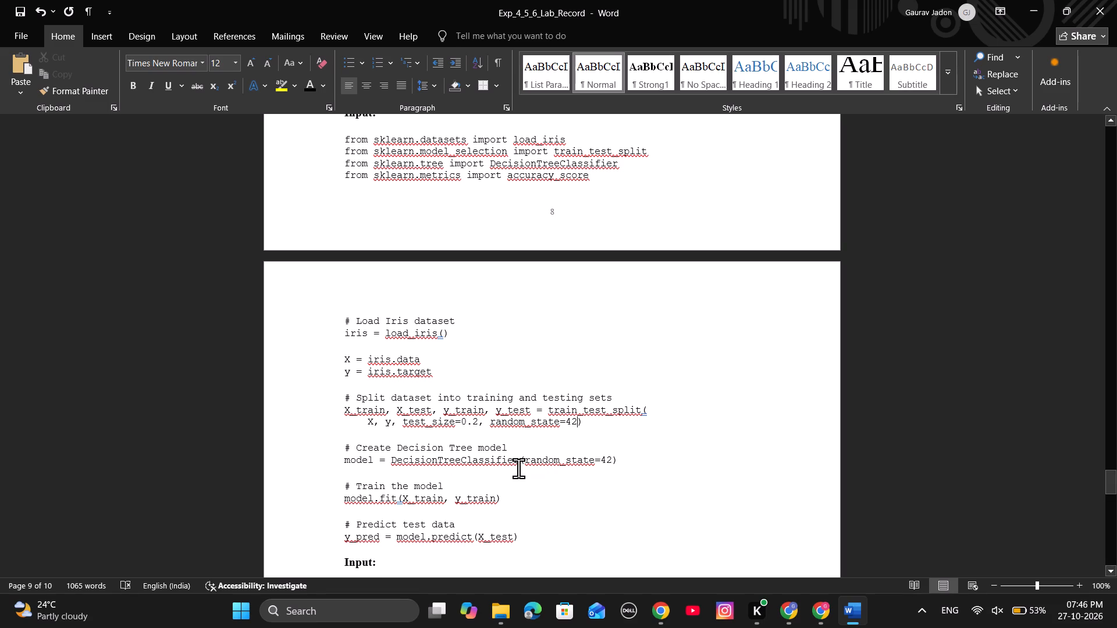
# Extend experiment 6's PROGRAM heading to read "PROGRAM INPUT AND OUTPUT".
pyautogui.scroll(-1, 428, 468)
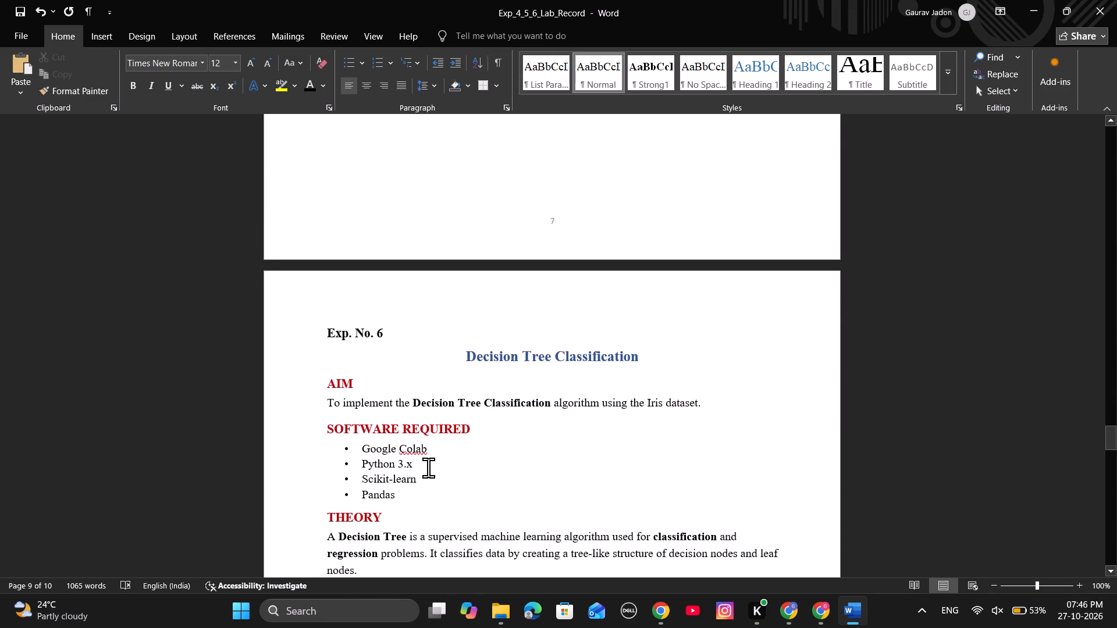
pyautogui.scroll(-2, 428, 468)
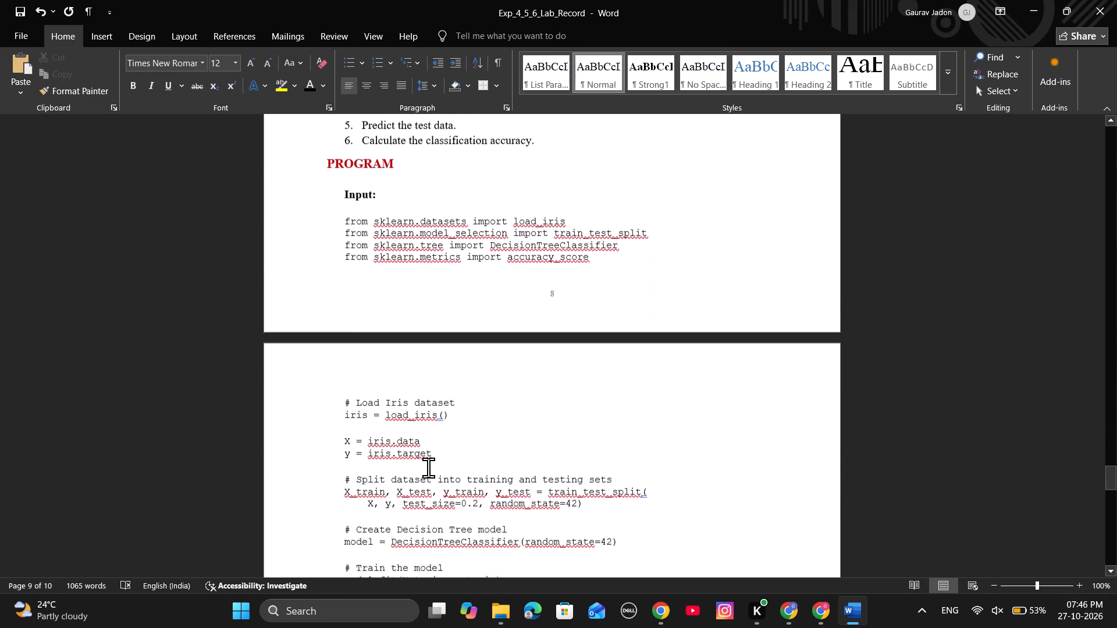
pyautogui.click(411, 168)
pyautogui.press('space')
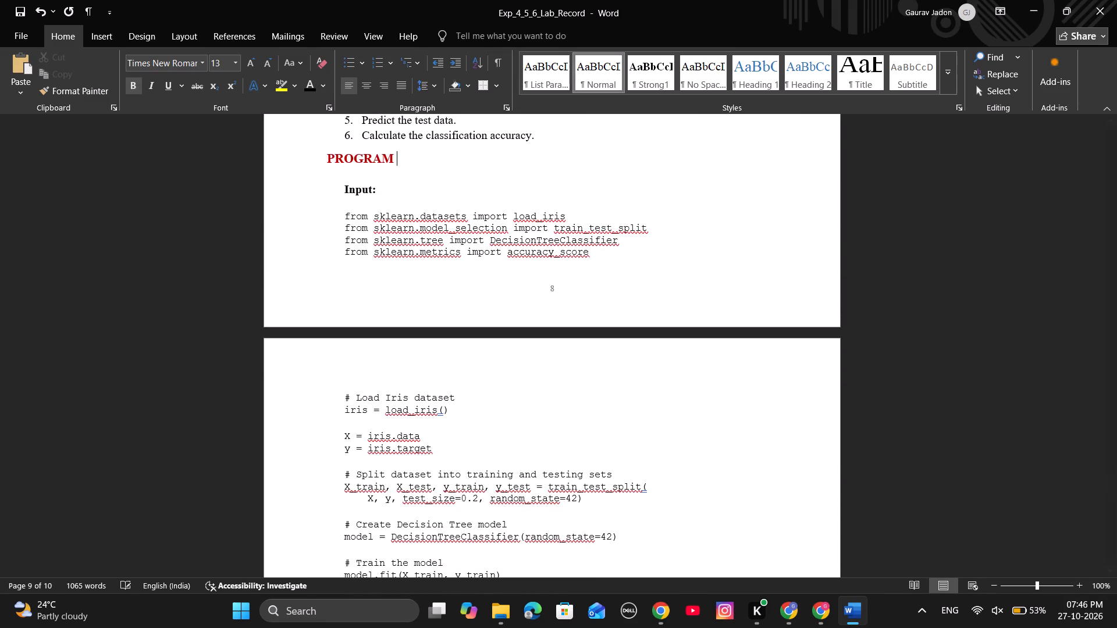
pyautogui.write('inp')
pyautogui.press('BackSpace')
pyautogui.press('BackSpace')
pyautogui.press('BackSpace')
pyautogui.hotkey('shift', 'i')
pyautogui.write('nput and')
pyautogui.press('BackSpace')
pyautogui.press('BackSpace')
pyautogui.press('BackSpace')
pyautogui.press('BackSpace')
pyautogui.press('BackSpace')
pyautogui.press('BackSpace')
pyautogui.press('BackSpace')
pyautogui.press('BackSpace')
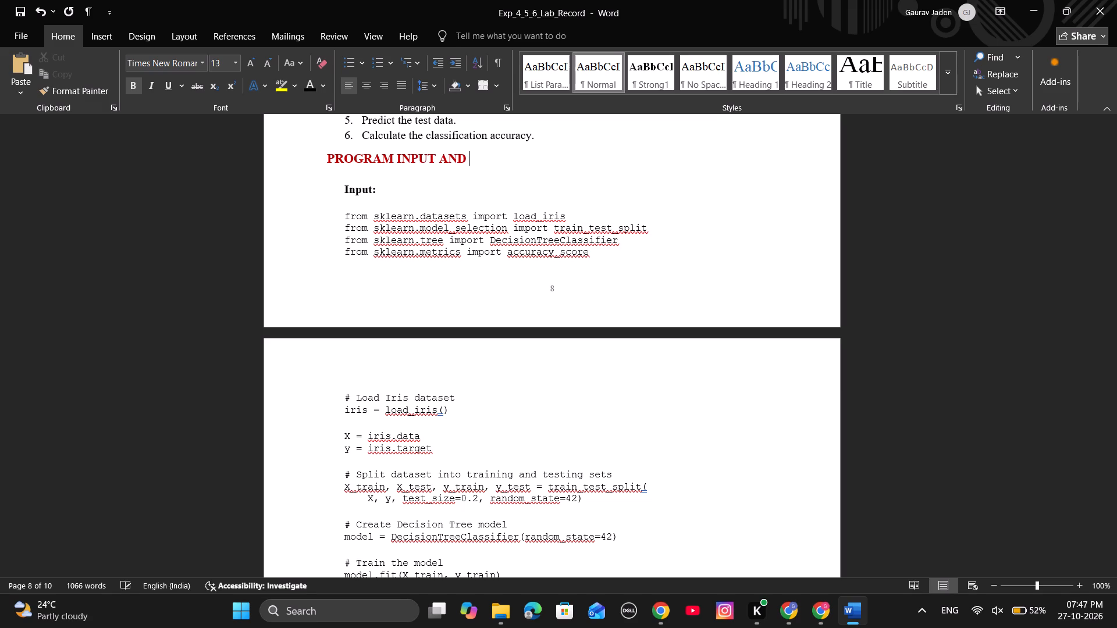
pyautogui.write('OU')
pyautogui.write('TPUT')
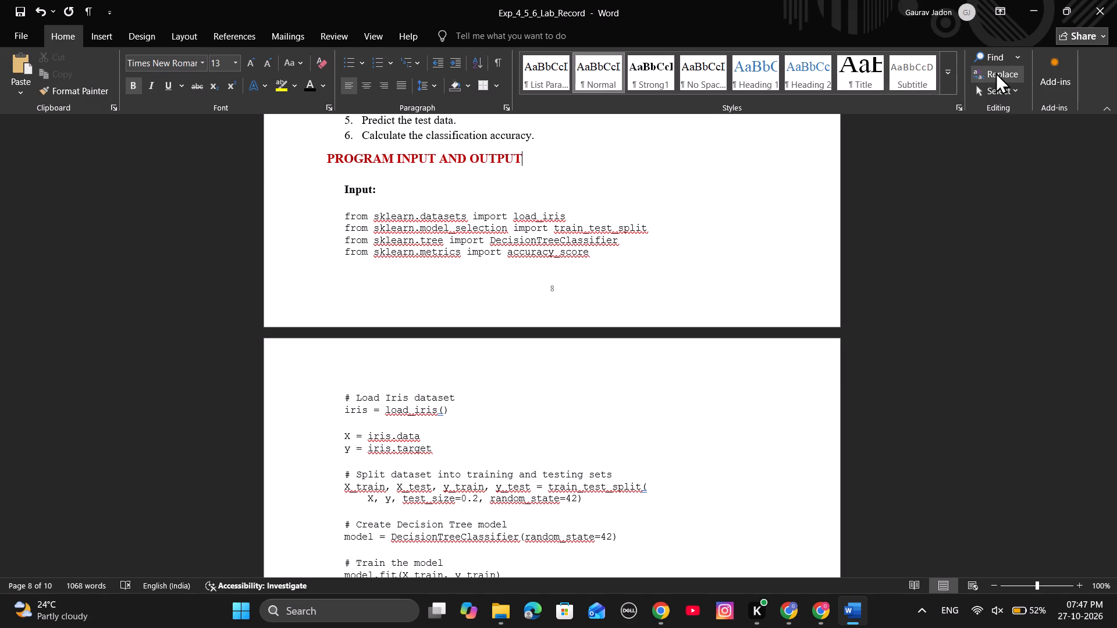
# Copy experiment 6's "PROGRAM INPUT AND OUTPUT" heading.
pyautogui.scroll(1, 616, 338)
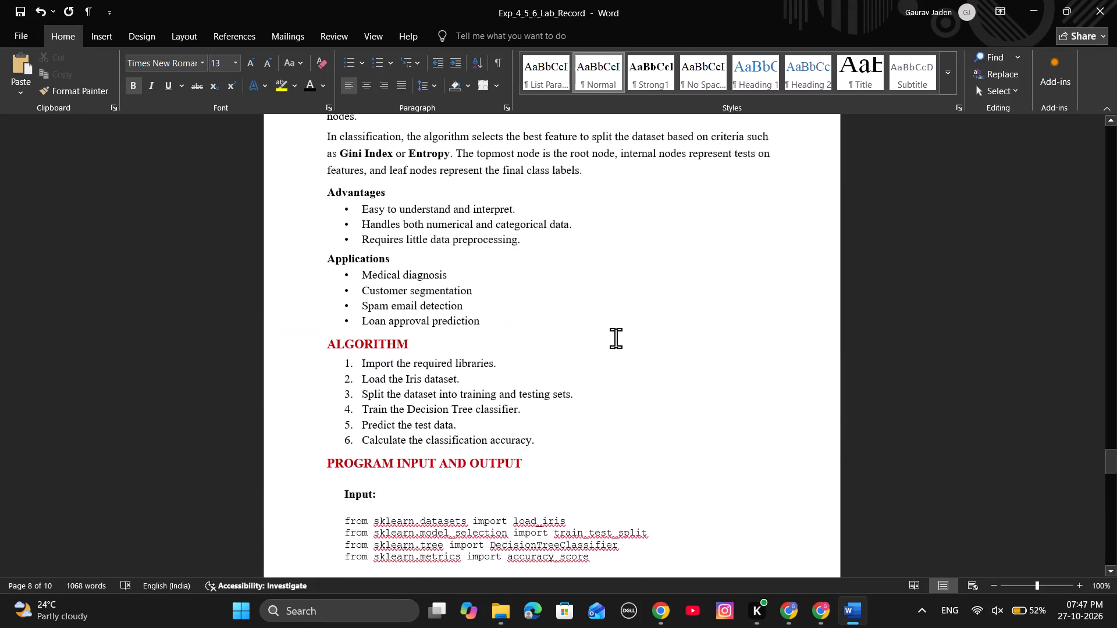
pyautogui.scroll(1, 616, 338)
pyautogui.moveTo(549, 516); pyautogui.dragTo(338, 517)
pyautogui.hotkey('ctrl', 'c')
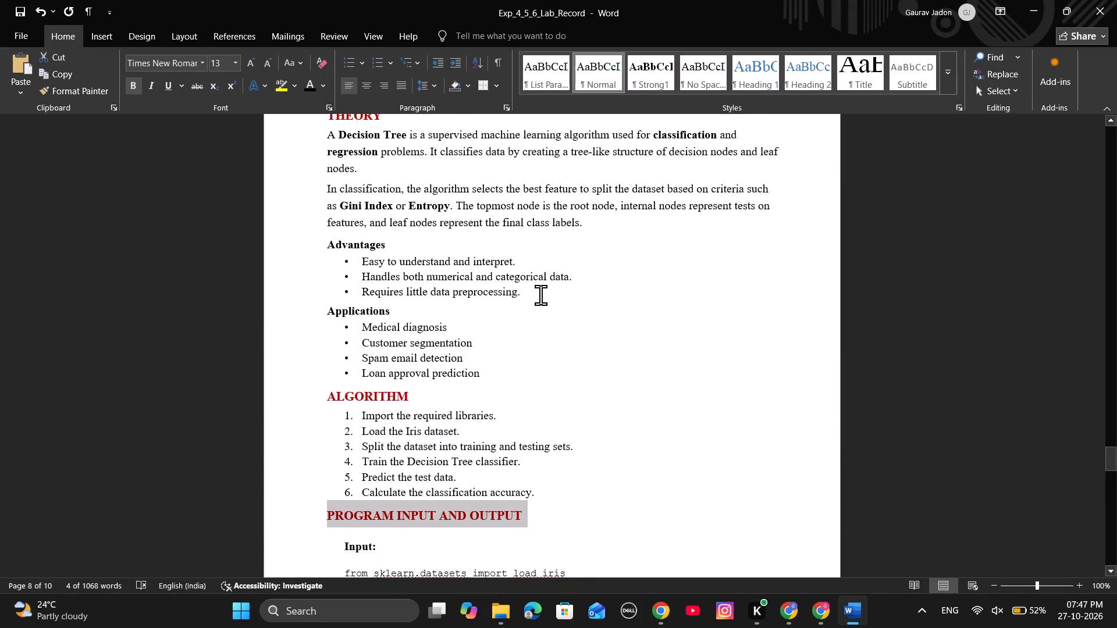
# Compare the font size of experiment 5's PROGRAM heading with the ALGORITHM and "PROGRAM INPUT AND OUTPUT" headings of experiment 6.
pyautogui.scroll(2, 540, 295)
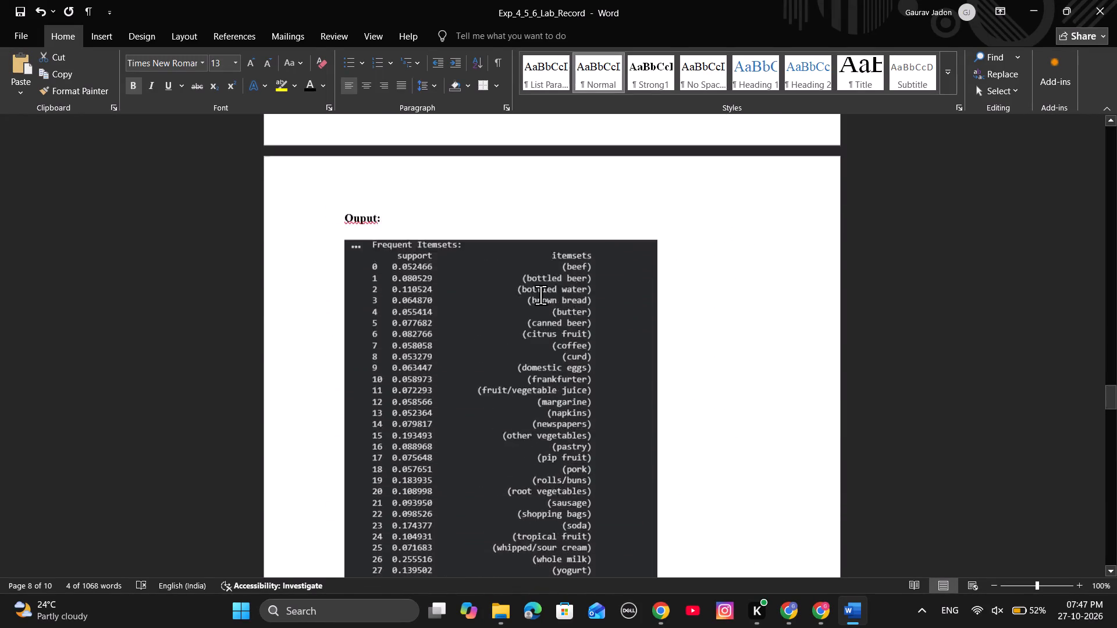
pyautogui.scroll(2, 540, 295)
pyautogui.hscroll(1, 540, 295)
pyautogui.scroll(1, 540, 295)
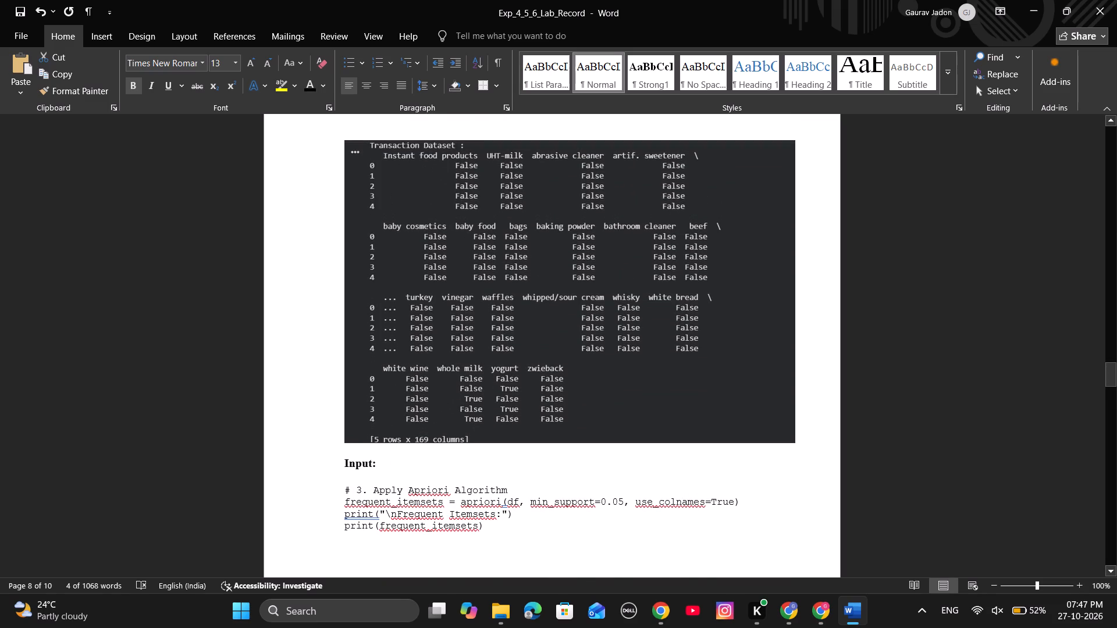
pyautogui.scroll(1, 540, 295)
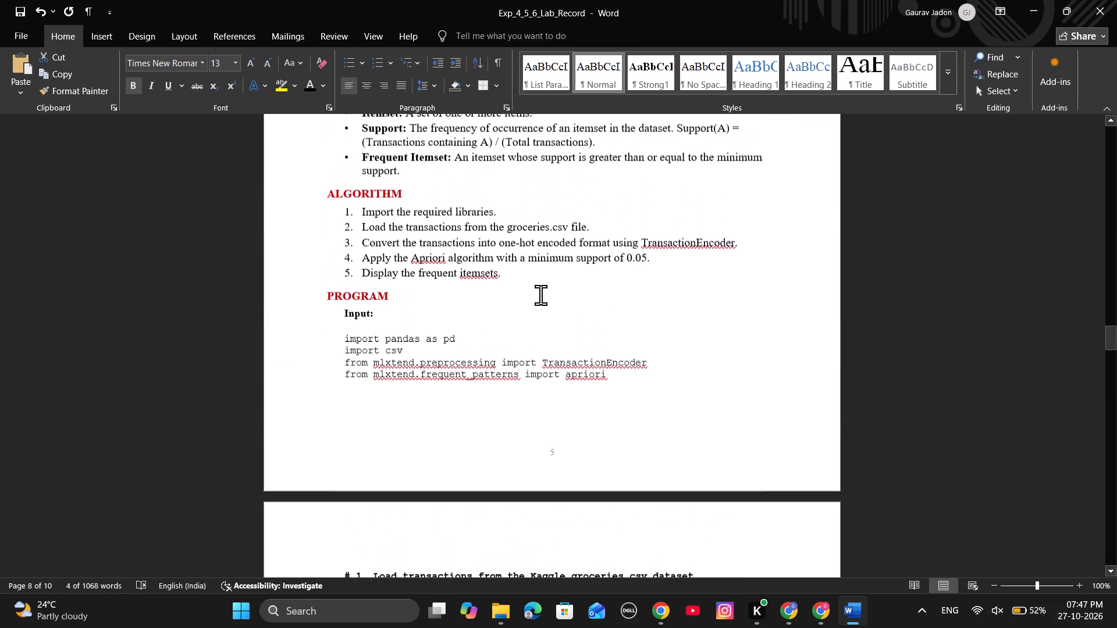
pyautogui.click(414, 295)
pyautogui.click(414, 295)
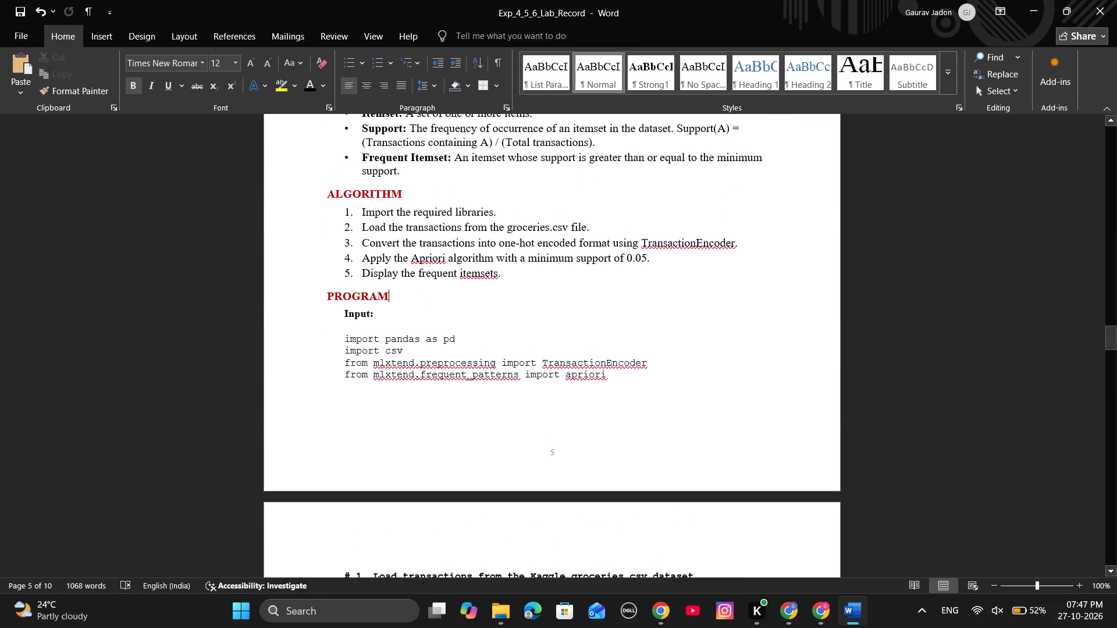
pyautogui.scroll(-4, 414, 295)
pyautogui.scroll(1, 414, 295)
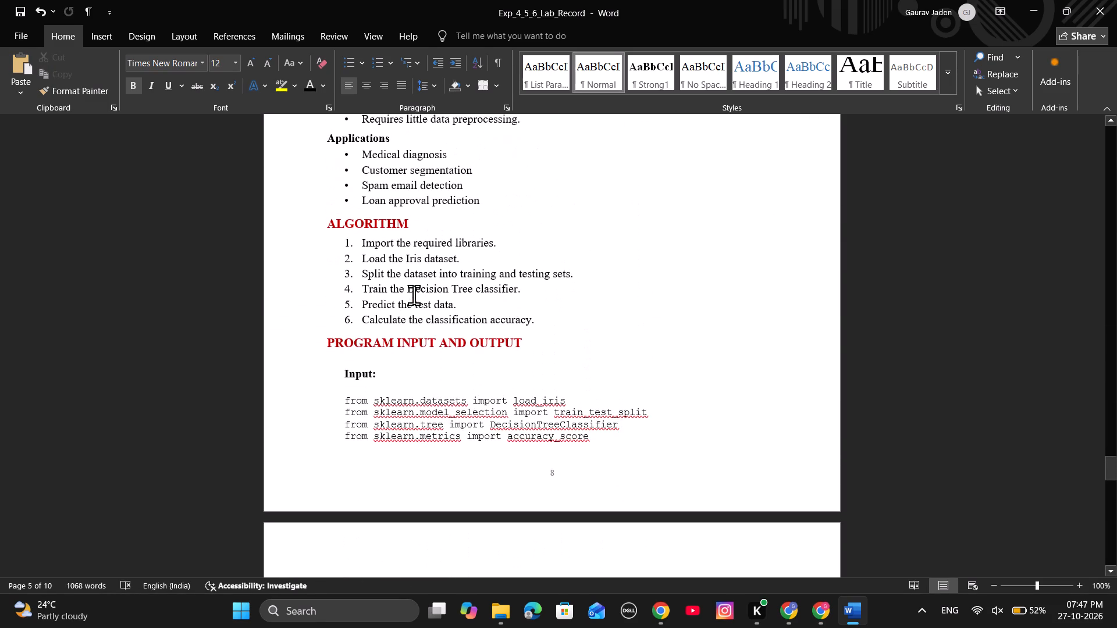
pyautogui.click(442, 347)
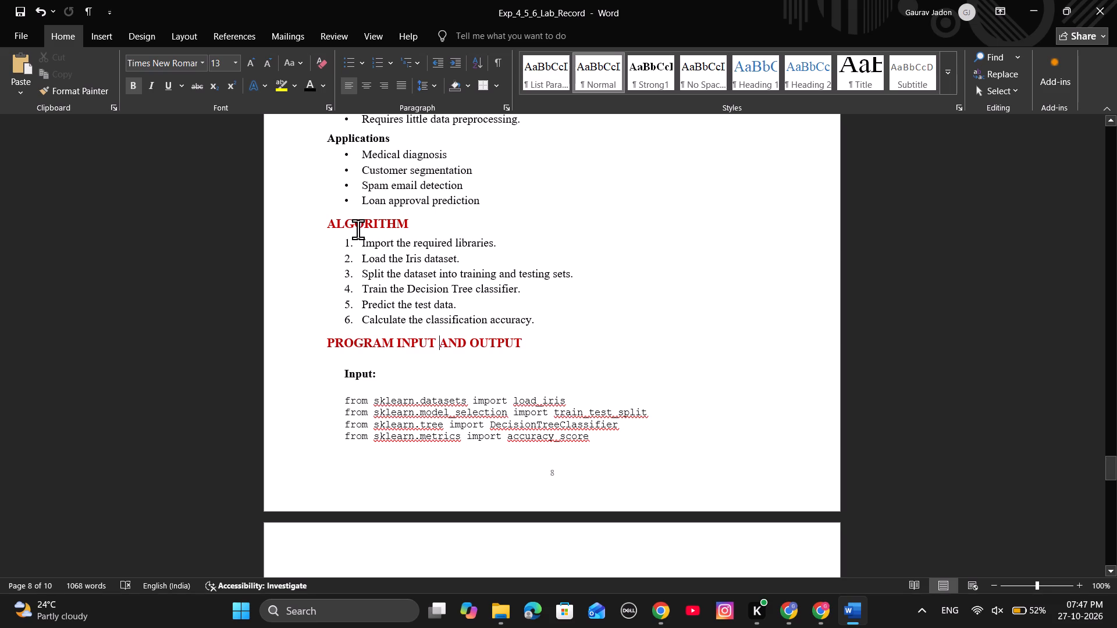
pyautogui.click(358, 229)
pyautogui.moveTo(547, 347); pyautogui.dragTo(332, 348)
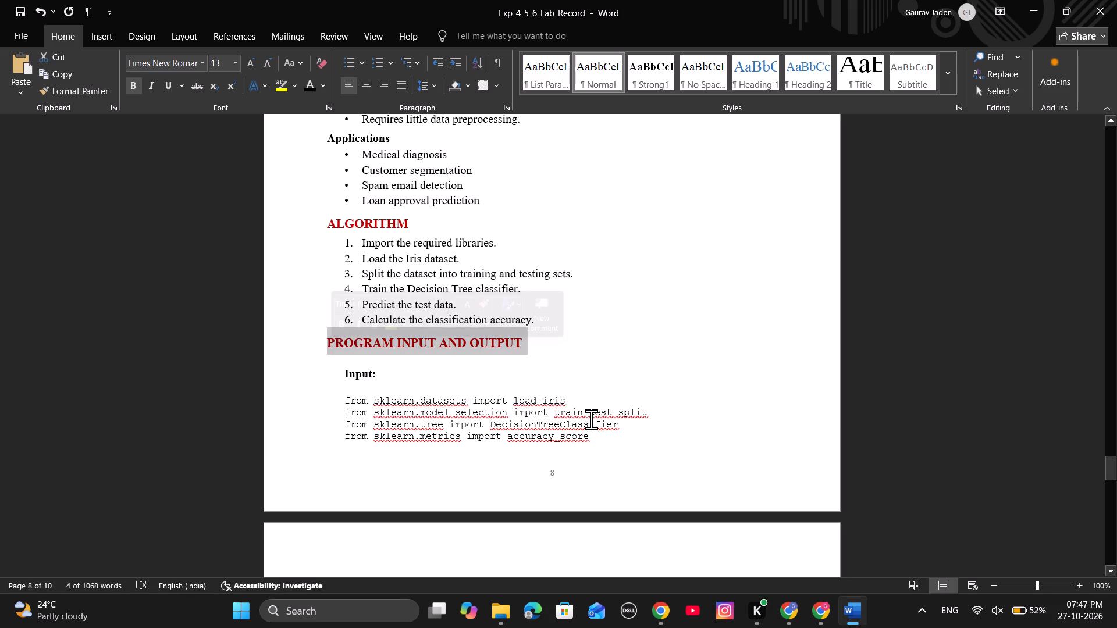
pyautogui.click(591, 419)
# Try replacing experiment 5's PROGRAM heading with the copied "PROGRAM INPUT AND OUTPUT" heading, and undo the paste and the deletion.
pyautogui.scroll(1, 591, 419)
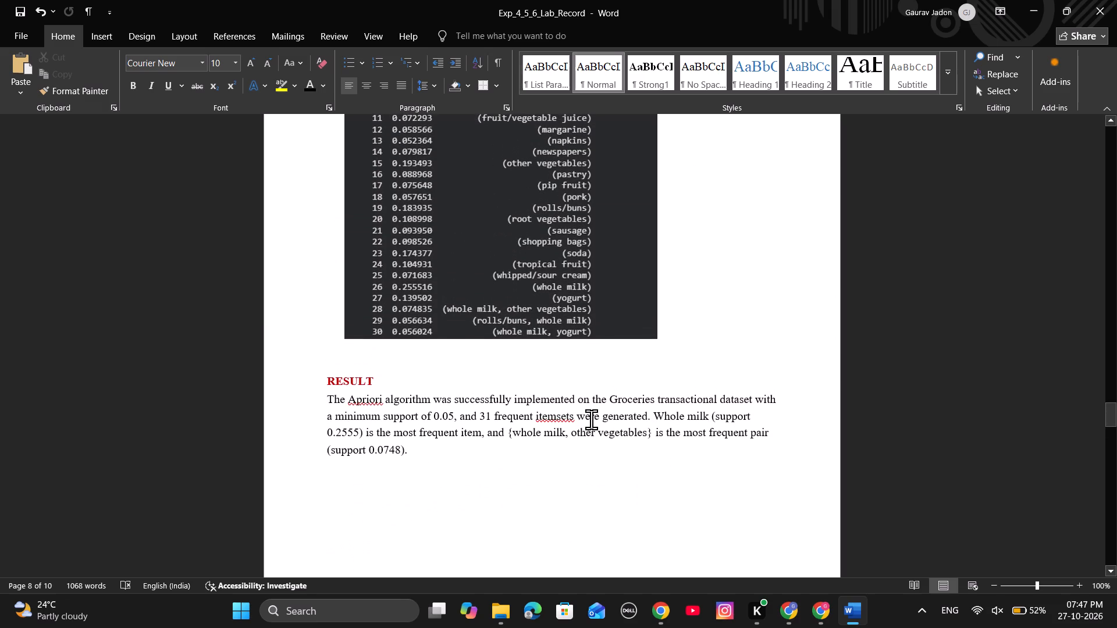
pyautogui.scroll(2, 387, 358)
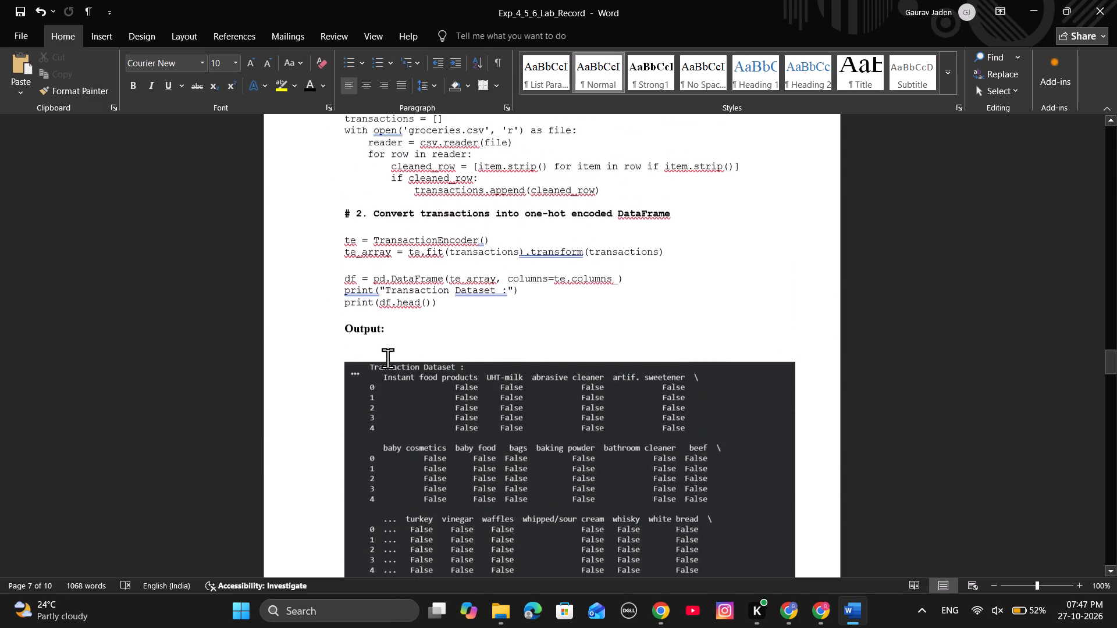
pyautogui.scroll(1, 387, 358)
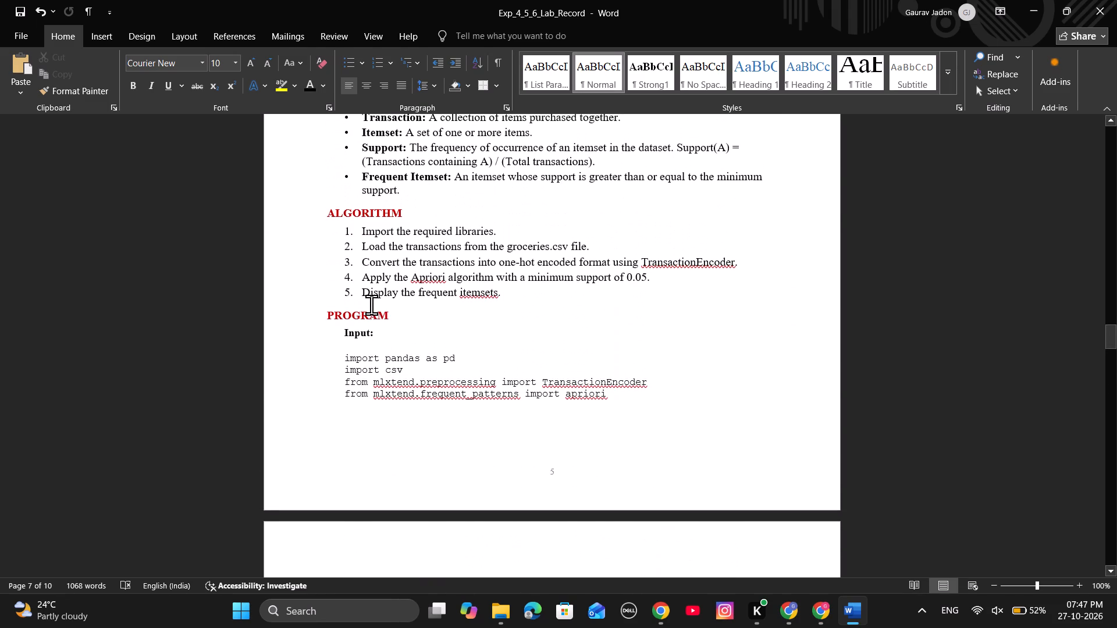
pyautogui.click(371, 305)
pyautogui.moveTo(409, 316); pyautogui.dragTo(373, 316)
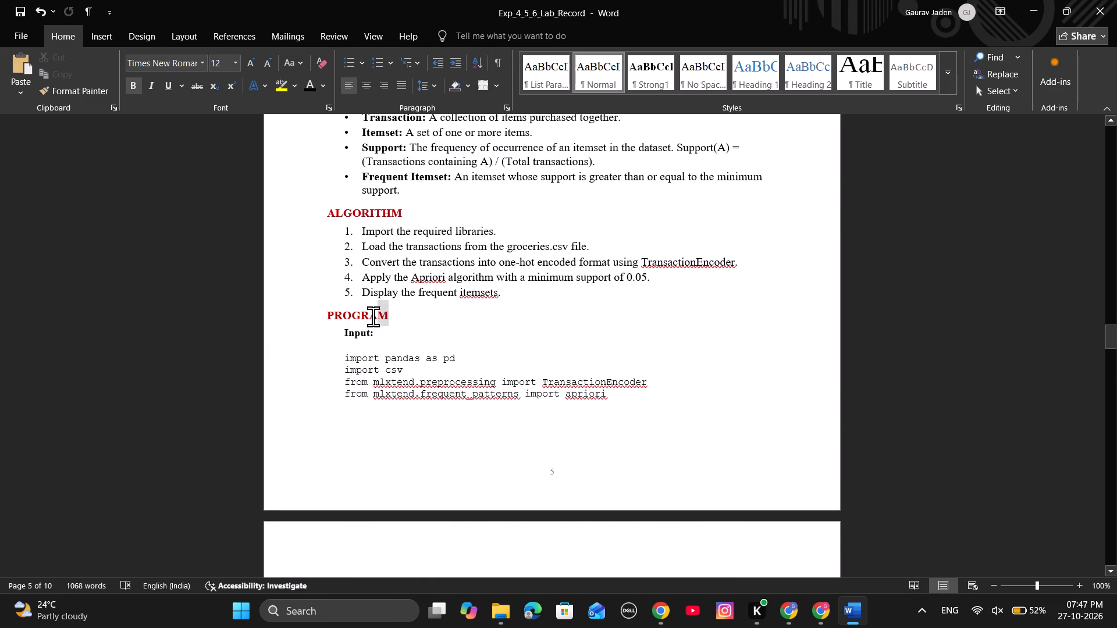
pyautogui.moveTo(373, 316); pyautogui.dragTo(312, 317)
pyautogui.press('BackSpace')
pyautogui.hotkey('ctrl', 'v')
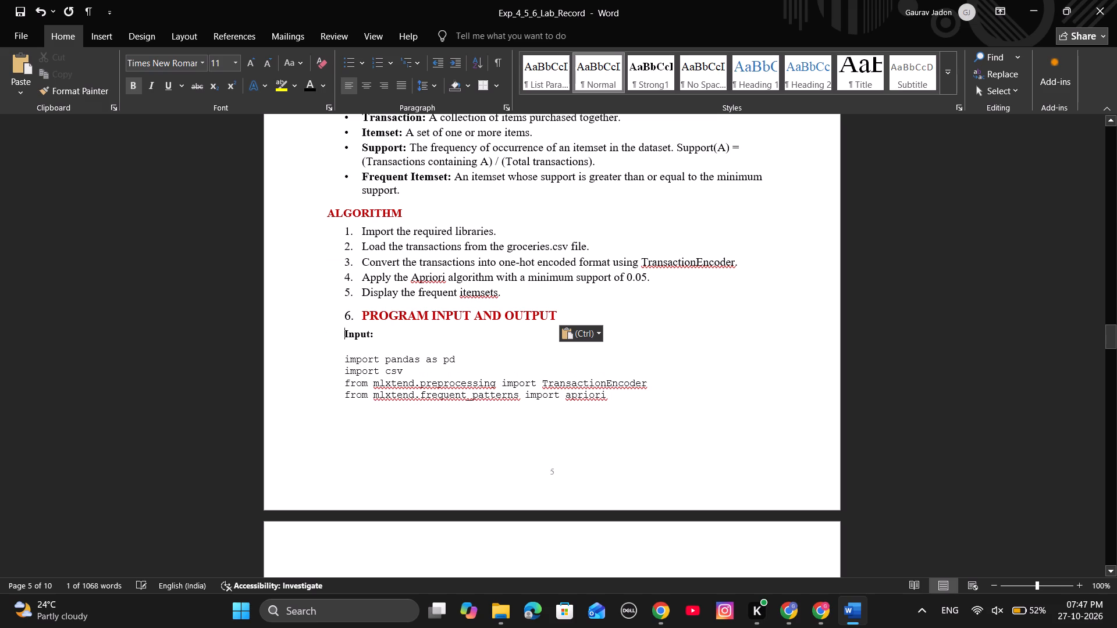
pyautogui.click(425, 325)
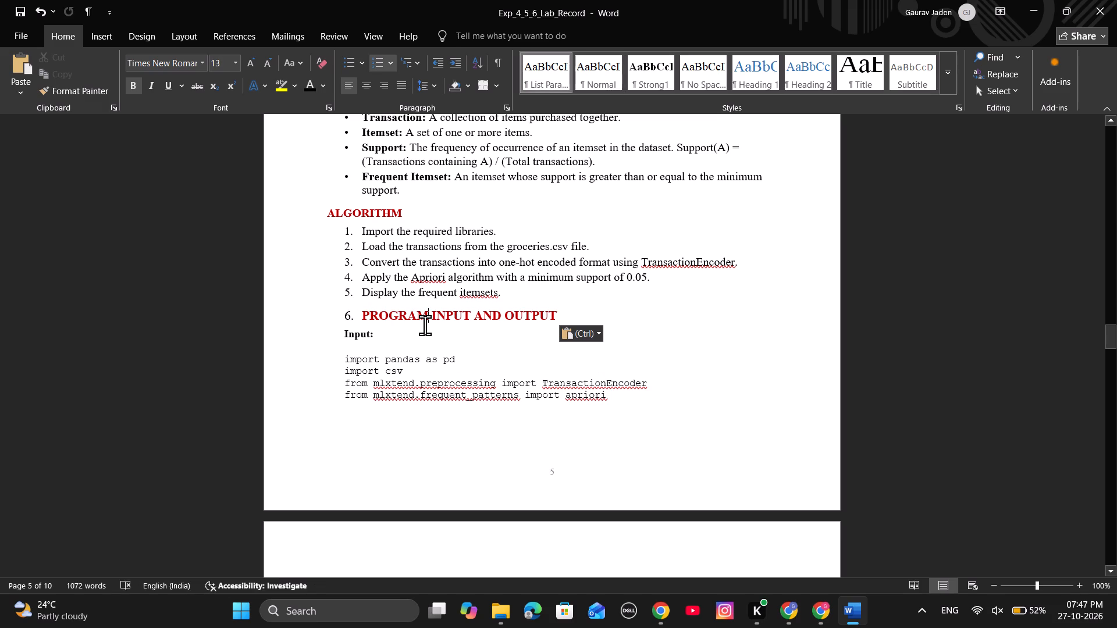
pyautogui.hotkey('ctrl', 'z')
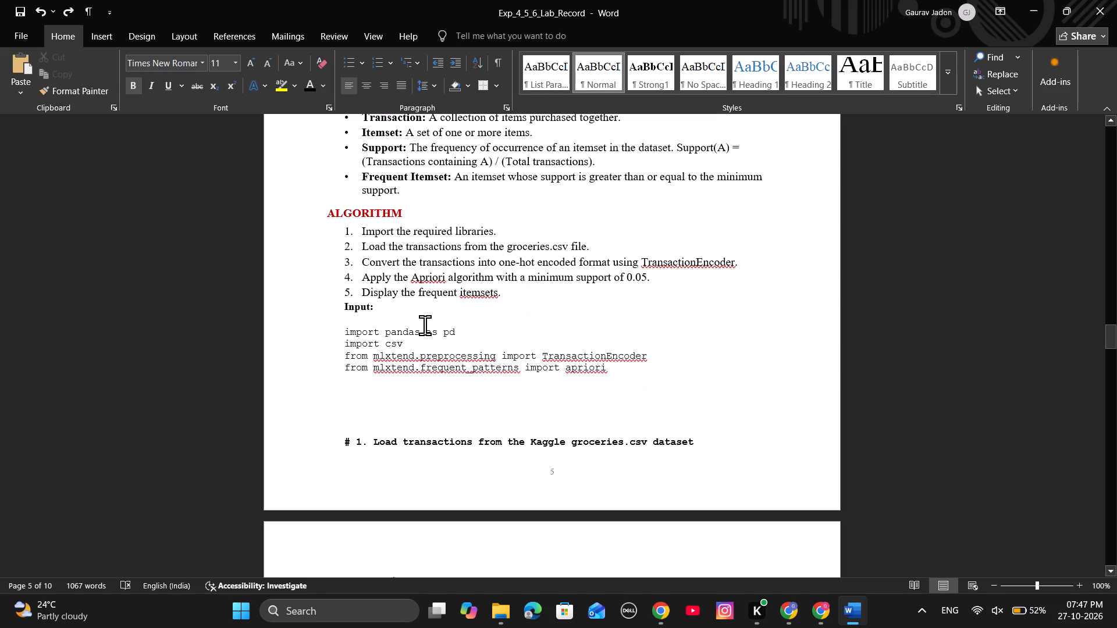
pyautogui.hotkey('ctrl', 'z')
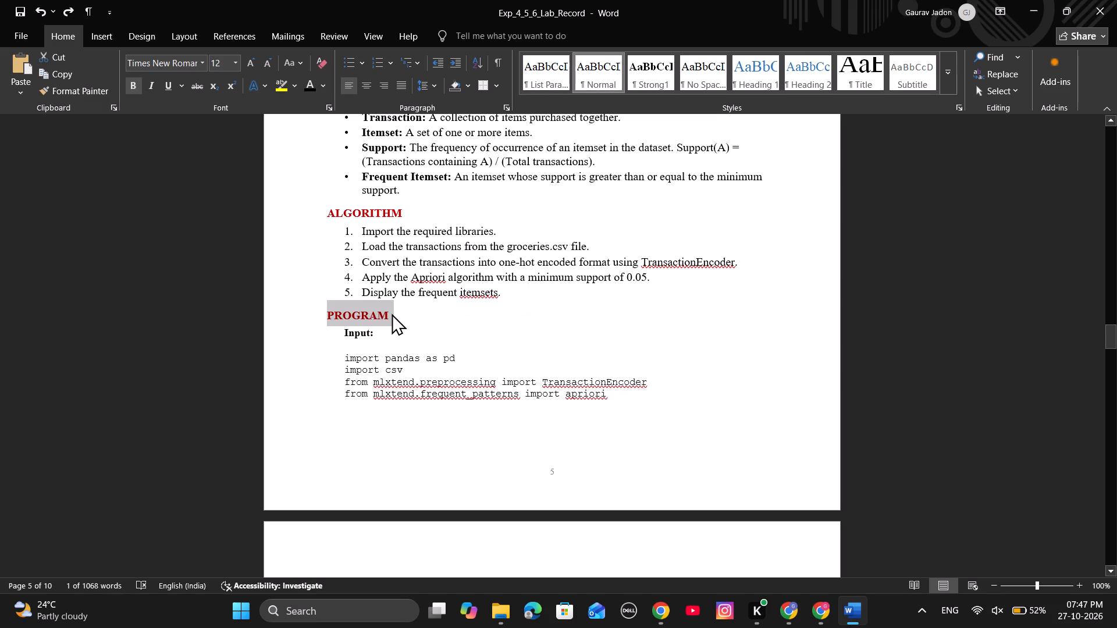
# Check experiment 5's heading sizes against its AIM heading and set the SOFTWARE REQUIRED heading to font size 13.
pyautogui.click(384, 216)
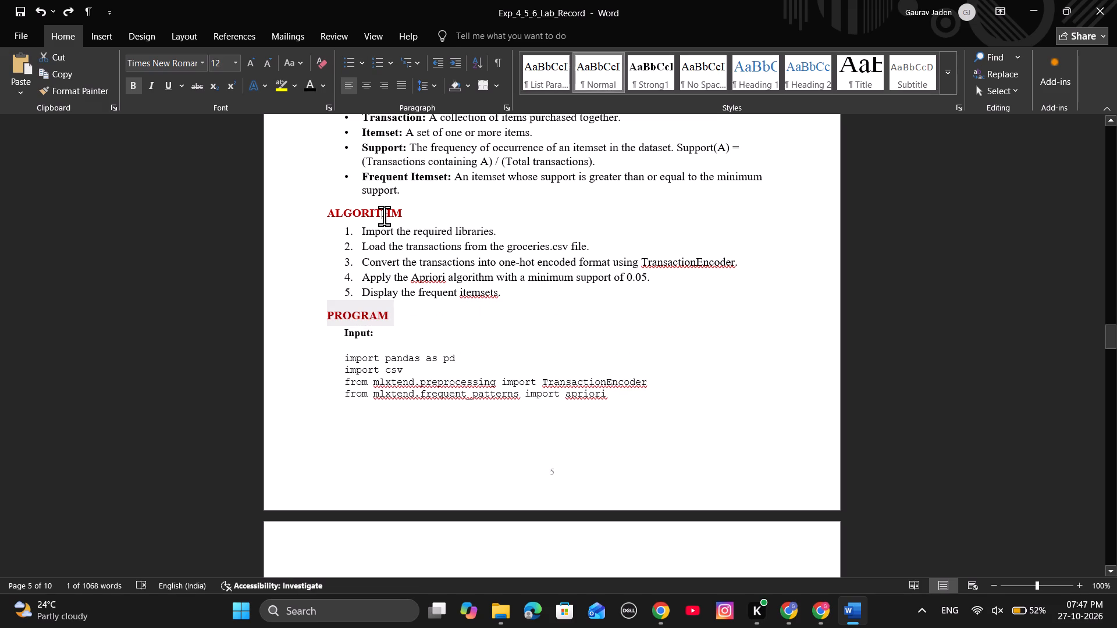
pyautogui.click(445, 287)
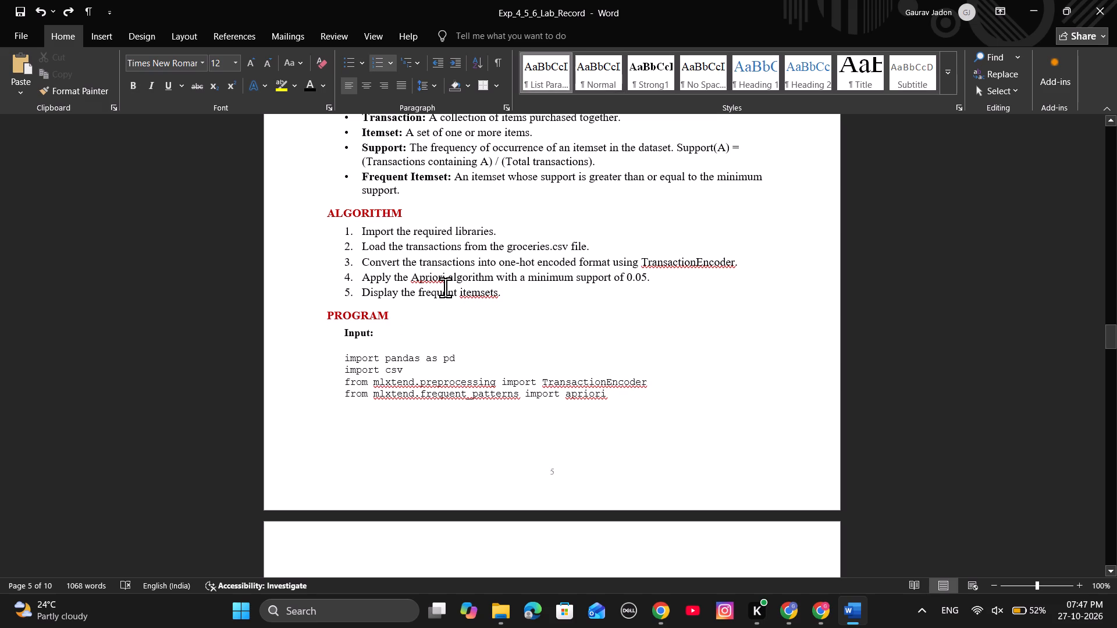
pyautogui.scroll(1, 410, 208)
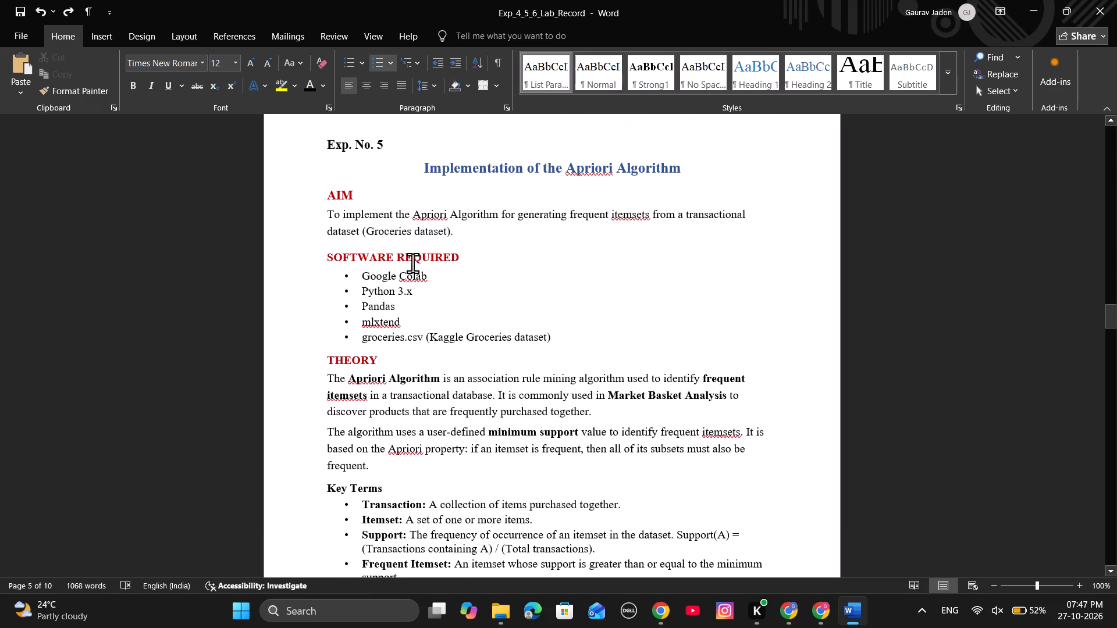
pyautogui.click(412, 263)
pyautogui.moveTo(322, 202); pyautogui.dragTo(375, 200)
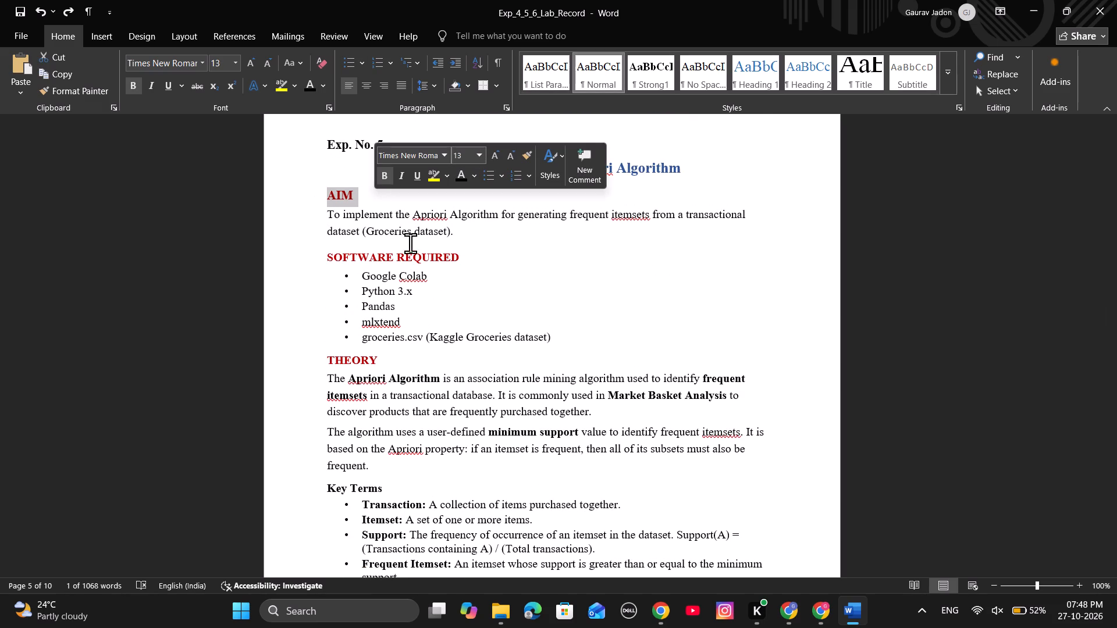
pyautogui.click(467, 267)
pyautogui.moveTo(468, 259); pyautogui.dragTo(449, 262)
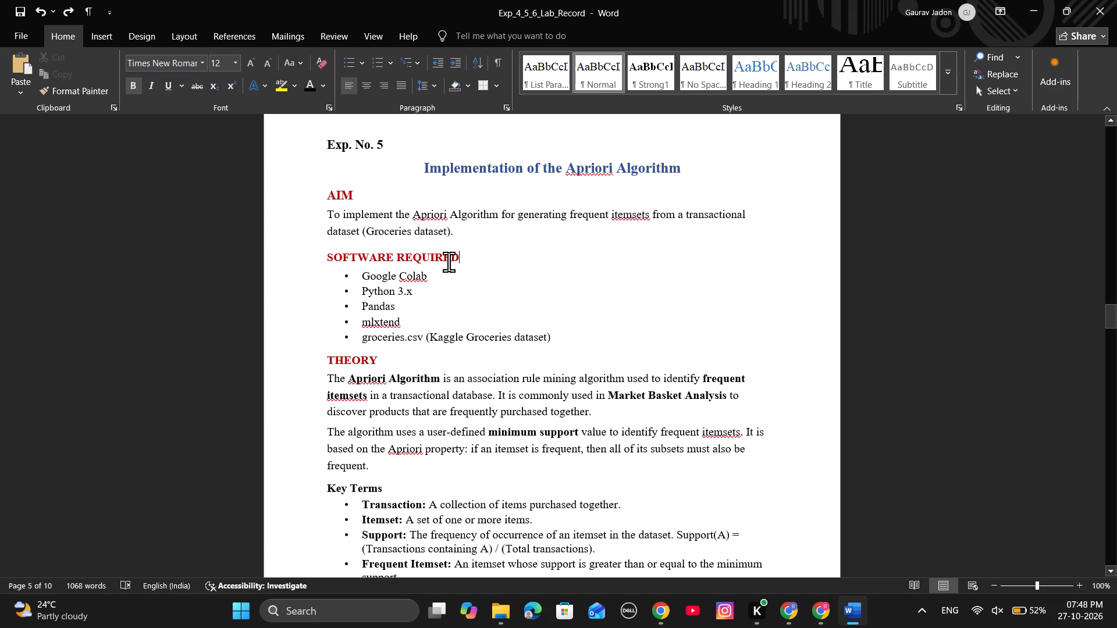
pyautogui.moveTo(449, 262); pyautogui.dragTo(328, 270)
pyautogui.click(328, 270)
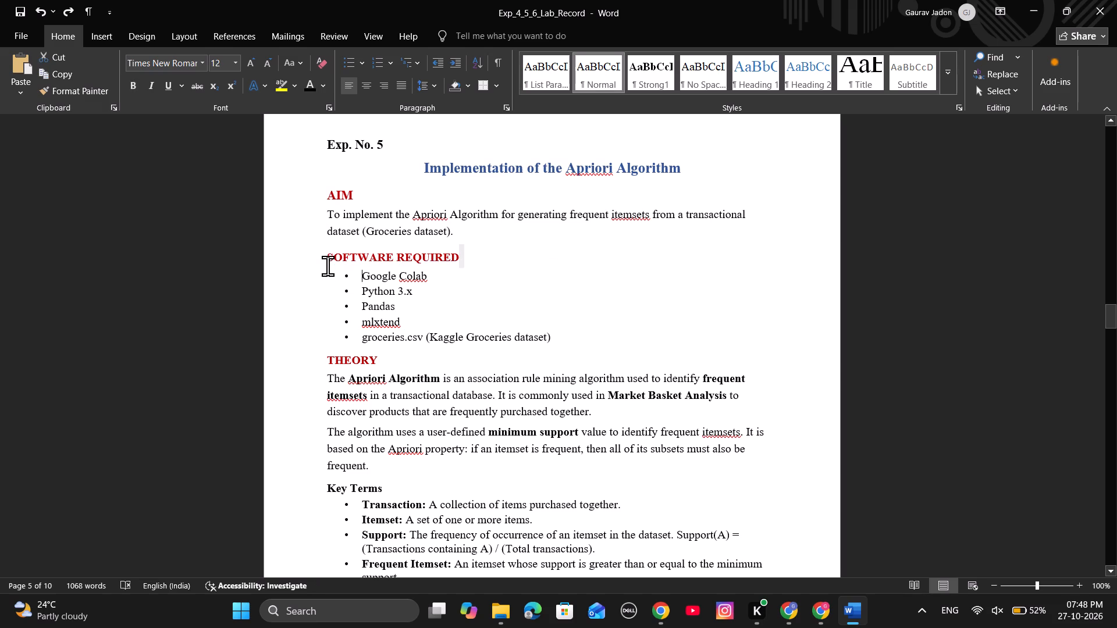
pyautogui.moveTo(326, 260); pyautogui.dragTo(472, 256)
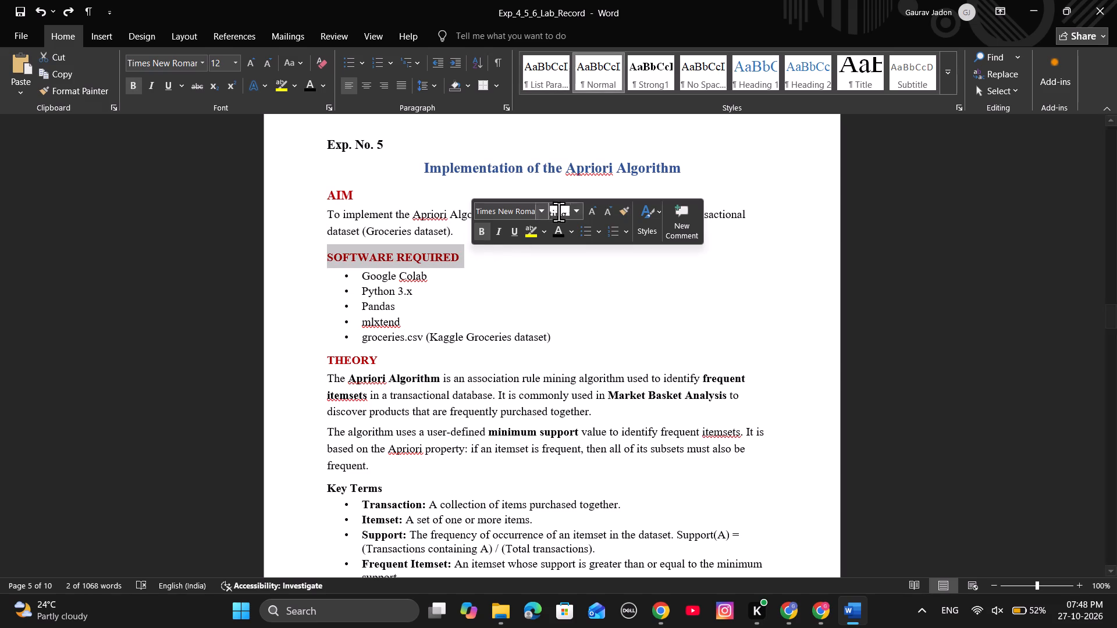
pyautogui.click(579, 217)
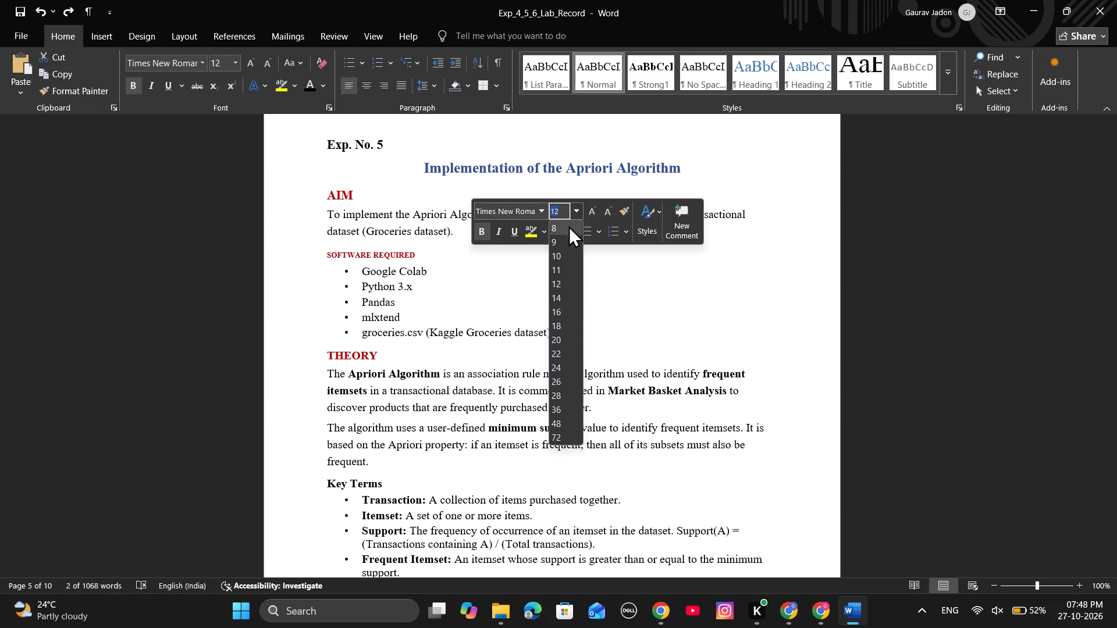
pyautogui.click(561, 210)
pyautogui.press('BackSpace')
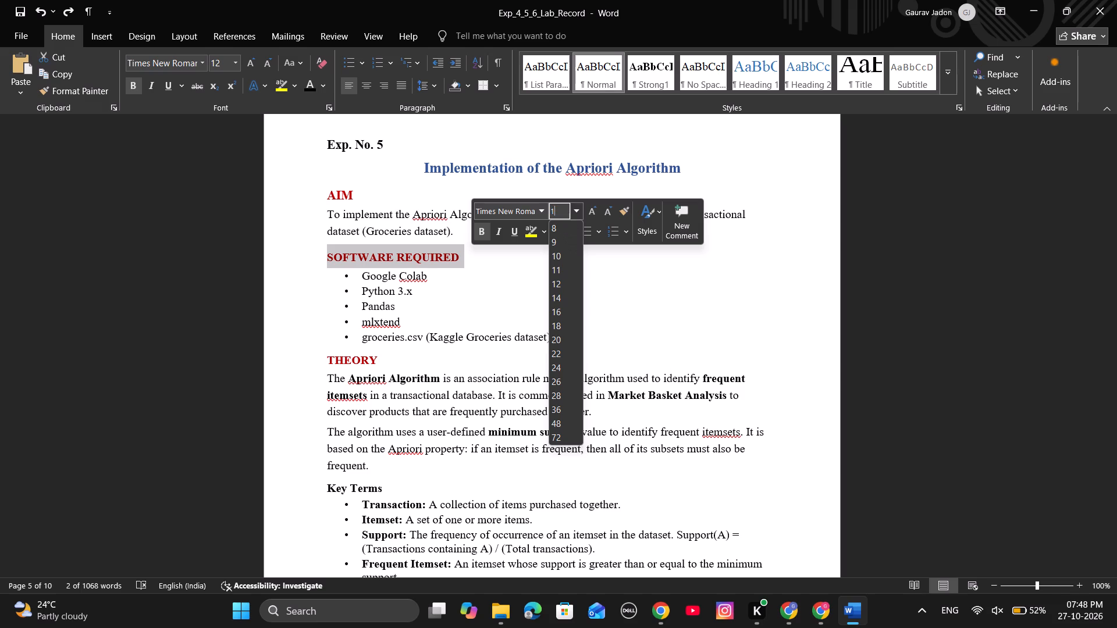
pyautogui.press('3')
pyautogui.press('Return')
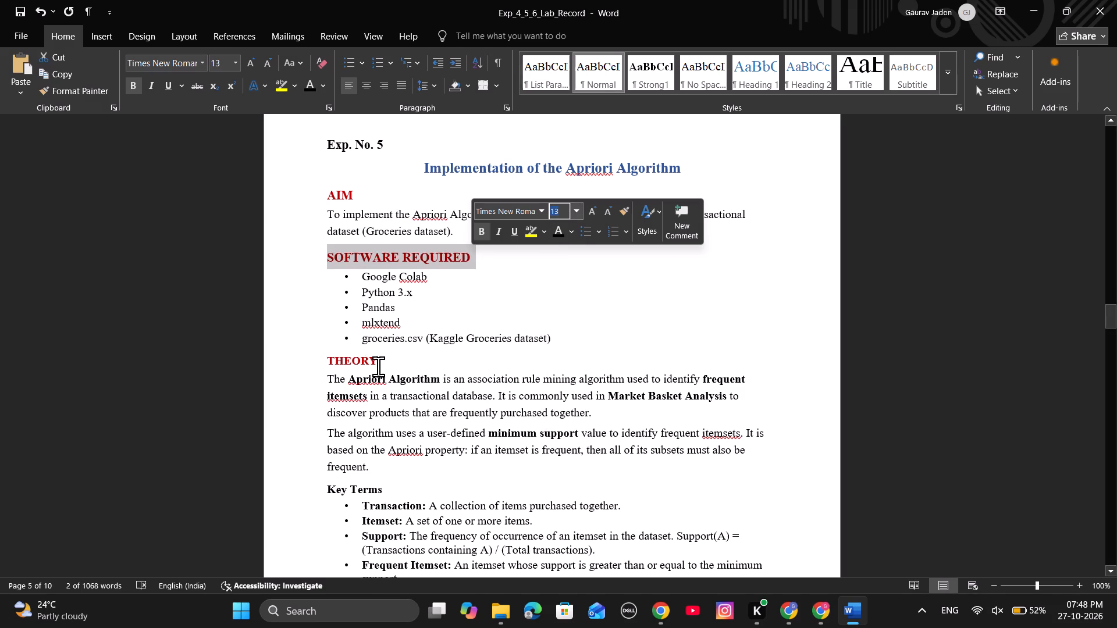
# Set experiment 5's THEORY, ALGORITHM and PROGRAM headings together to font size 13.
pyautogui.keyDown('ctrl'); pyautogui.moveTo(382, 364); pyautogui.dragTo(343, 362); pyautogui.keyUp('ctrl')
pyautogui.keyDown('ctrl'); pyautogui.moveTo(326, 362); pyautogui.dragTo(385, 365); pyautogui.keyUp('ctrl')
pyautogui.keyDown('ctrl'); pyautogui.scroll(-1, 385, 365); pyautogui.keyUp('ctrl')
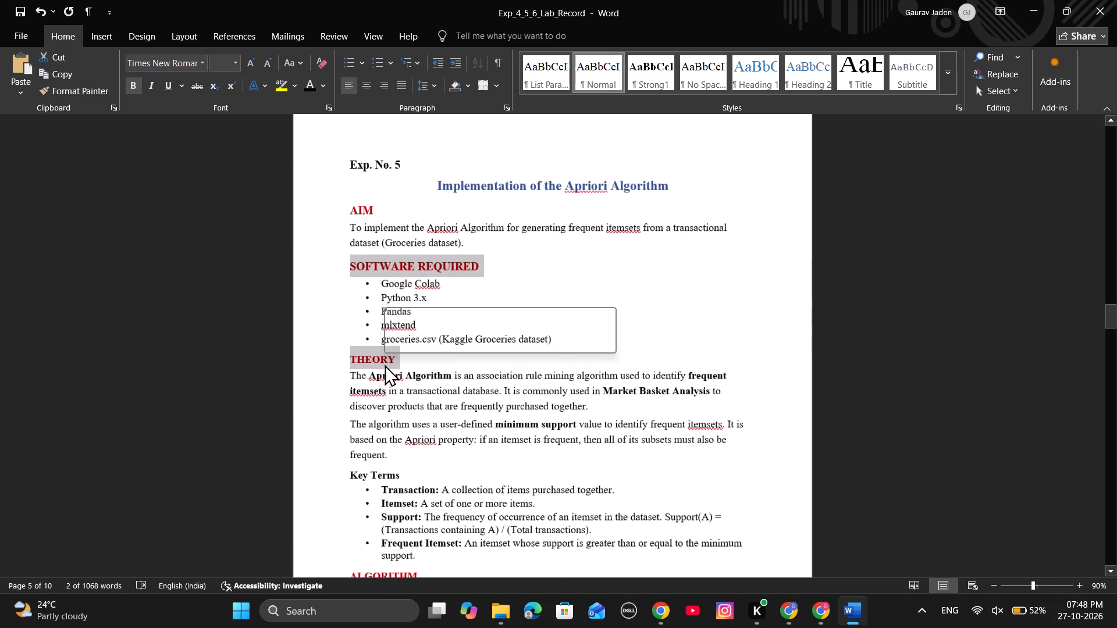
pyautogui.scroll(-1, 385, 365)
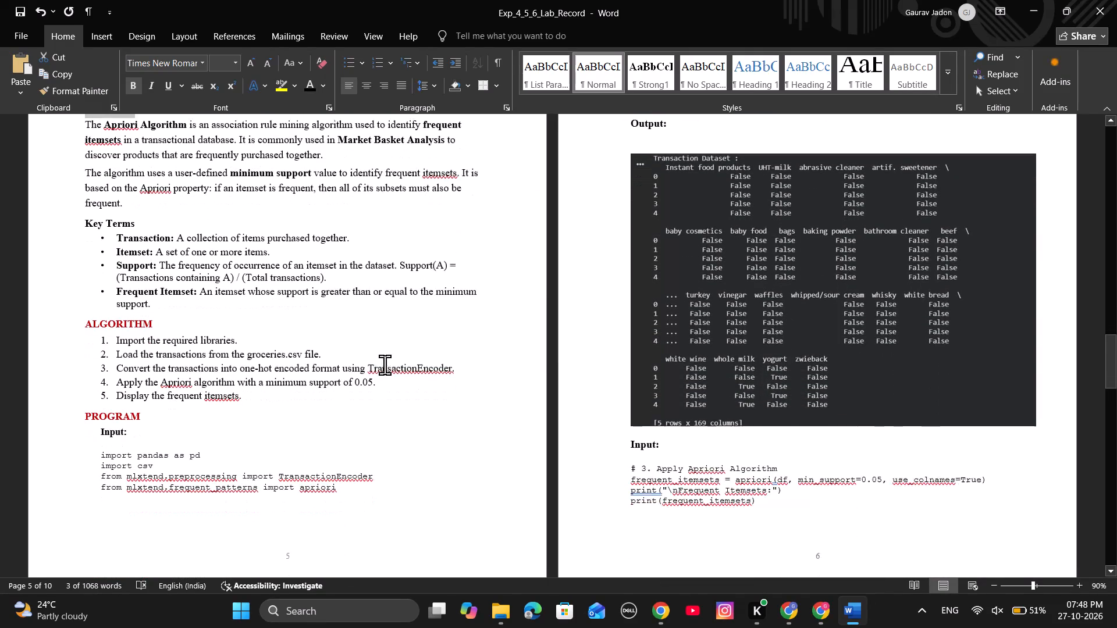
pyautogui.scroll(-1, 385, 365)
pyautogui.keyDown('ctrl'); pyautogui.moveTo(84, 313); pyautogui.dragTo(162, 312); pyautogui.keyUp('ctrl')
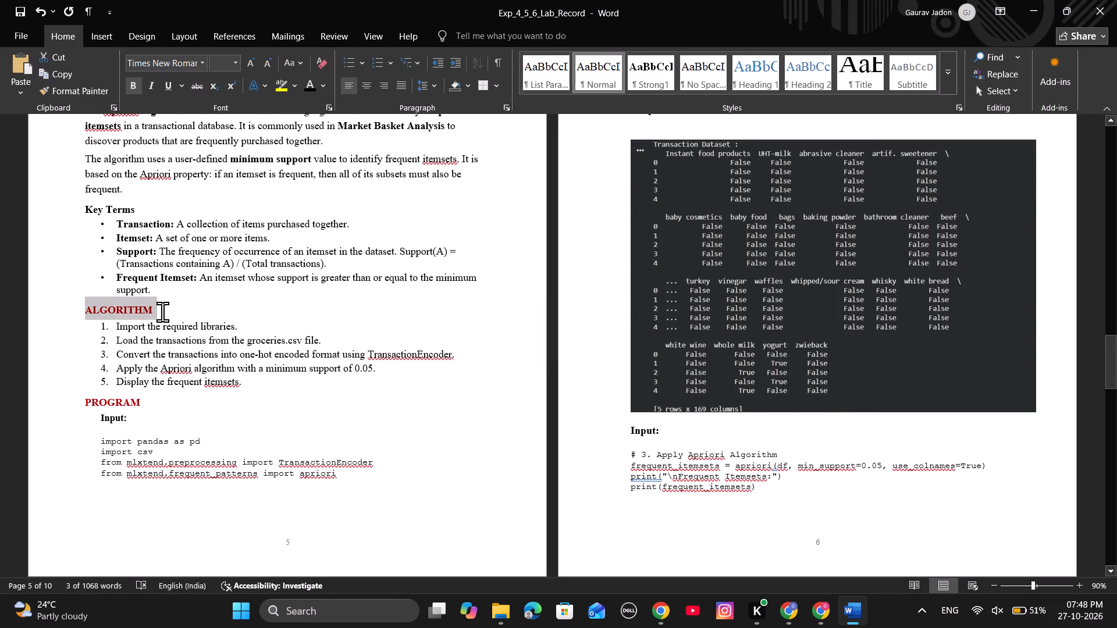
pyautogui.keyDown('ctrl'); pyautogui.moveTo(162, 312); pyautogui.dragTo(163, 312); pyautogui.keyUp('ctrl')
pyautogui.keyDown('ctrl'); pyautogui.moveTo(86, 400); pyautogui.dragTo(148, 399); pyautogui.keyUp('ctrl')
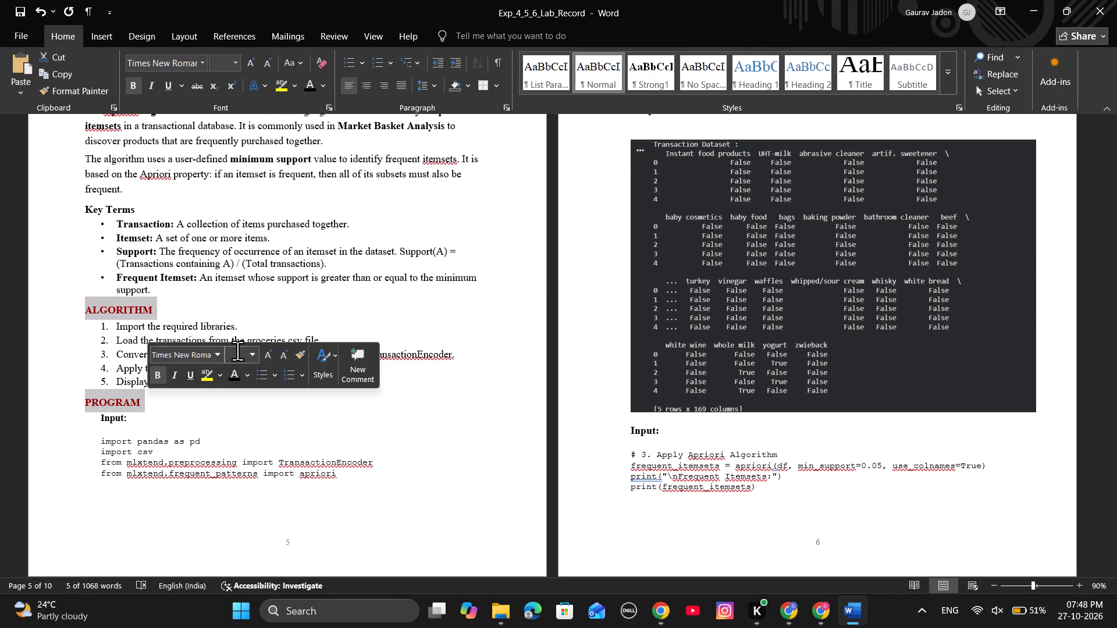
pyautogui.click(237, 351)
pyautogui.write('13')
pyautogui.press('Return')
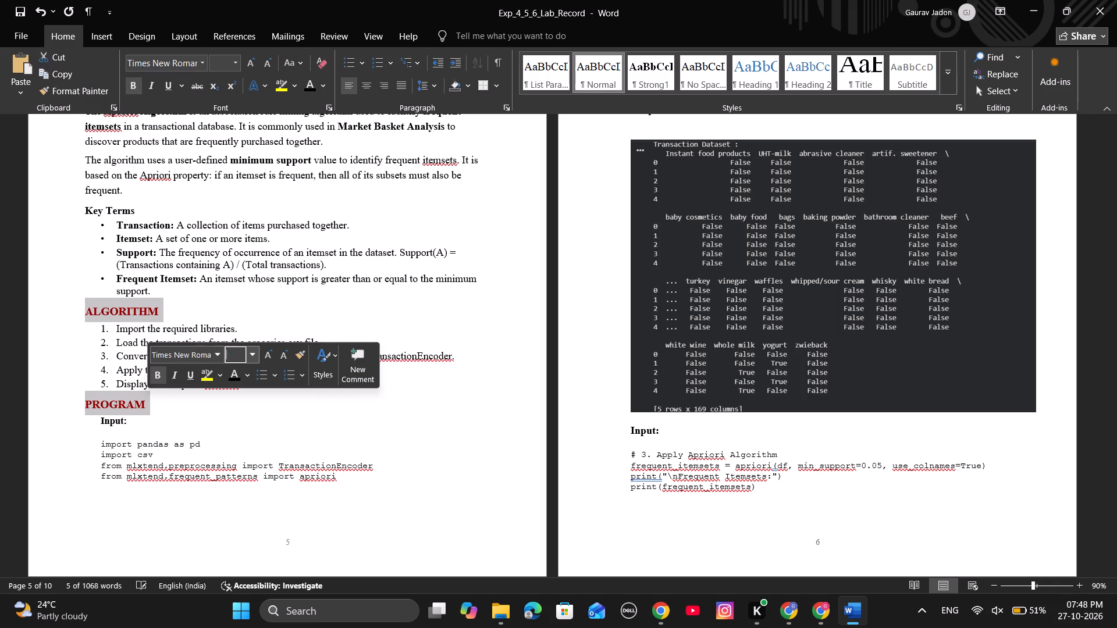
pyautogui.click(387, 326)
# Check the font size of experiment 4's SOFTWARE REQUIRED heading and review the layout of the pages through experiment 6's outputs.
pyautogui.keyDown('ctrl'); pyautogui.scroll(4, 387, 326); pyautogui.keyUp('ctrl')
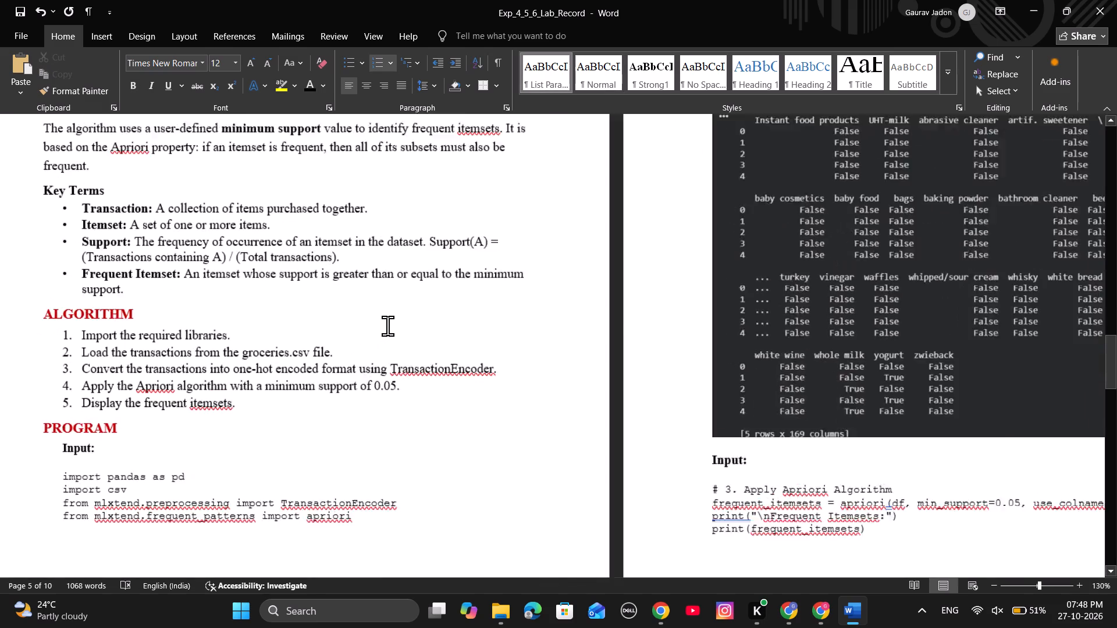
pyautogui.keyDown('ctrl'); pyautogui.scroll(3, 387, 326); pyautogui.keyUp('ctrl')
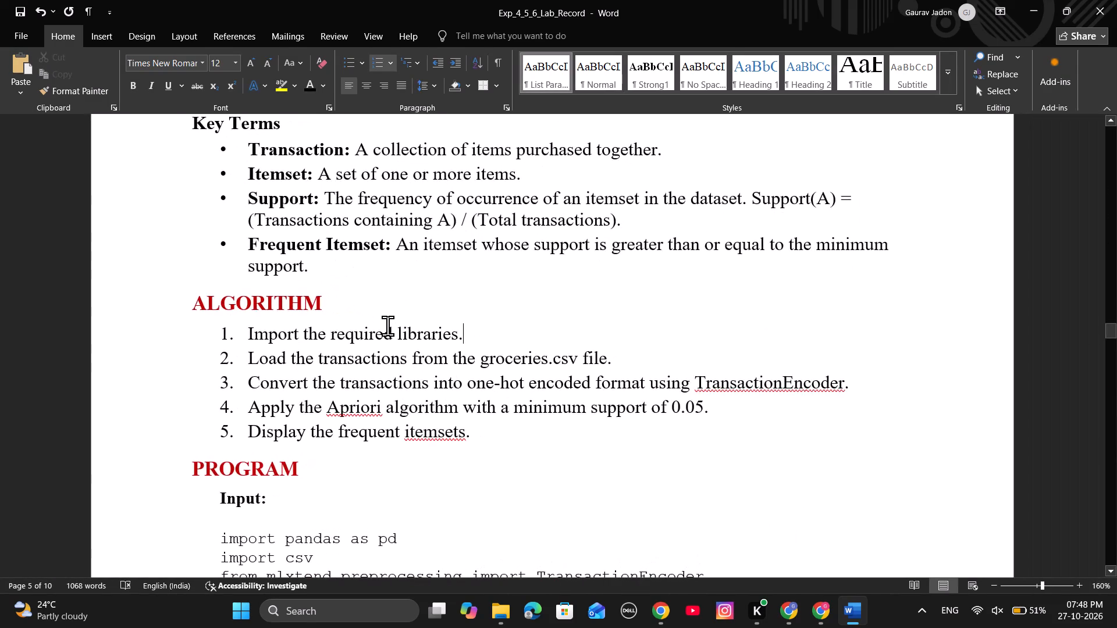
pyautogui.scroll(10, 387, 326)
pyautogui.click(305, 418)
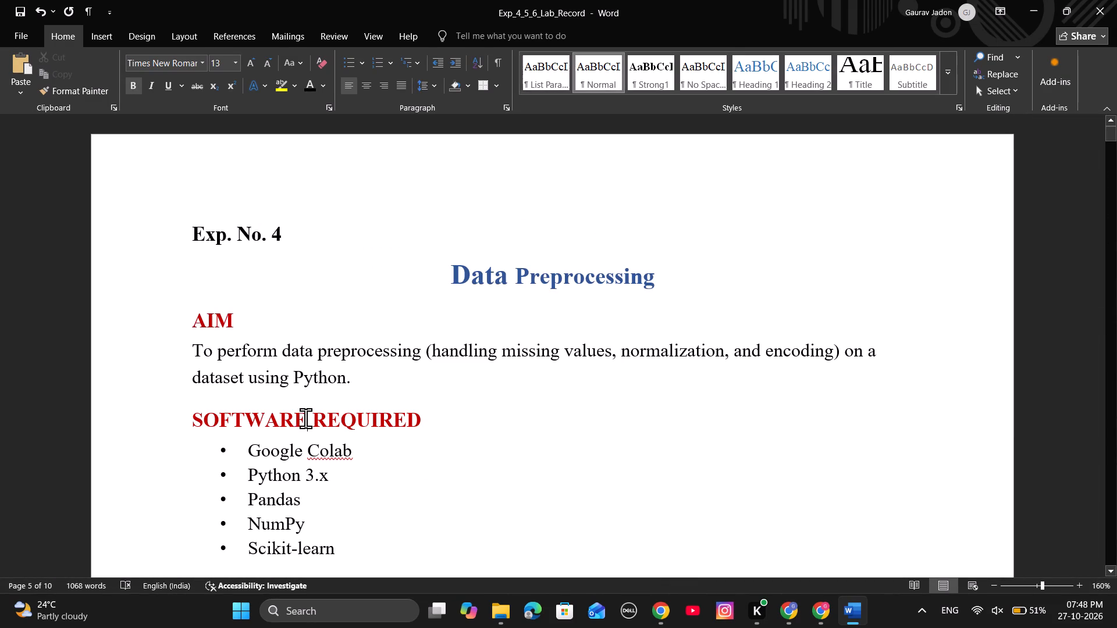
pyautogui.keyDown('ctrl'); pyautogui.scroll(-3, 341, 284); pyautogui.keyUp('ctrl')
pyautogui.scroll(-4, 341, 284)
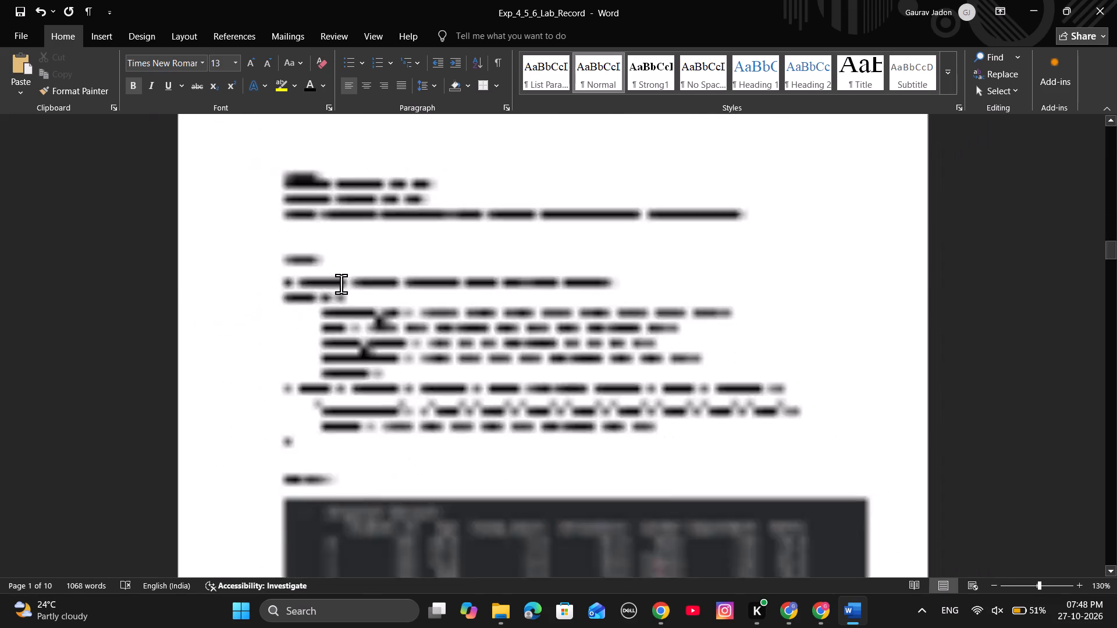
pyautogui.scroll(1, 341, 284)
pyautogui.scroll(-1, 341, 284)
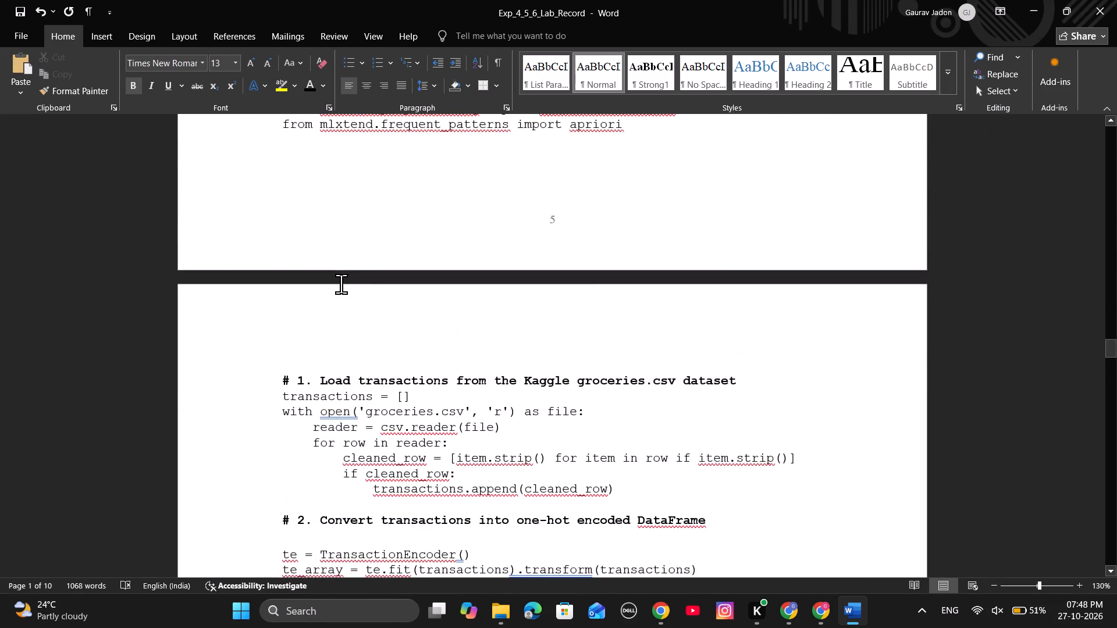
pyautogui.scroll(-1, 341, 284)
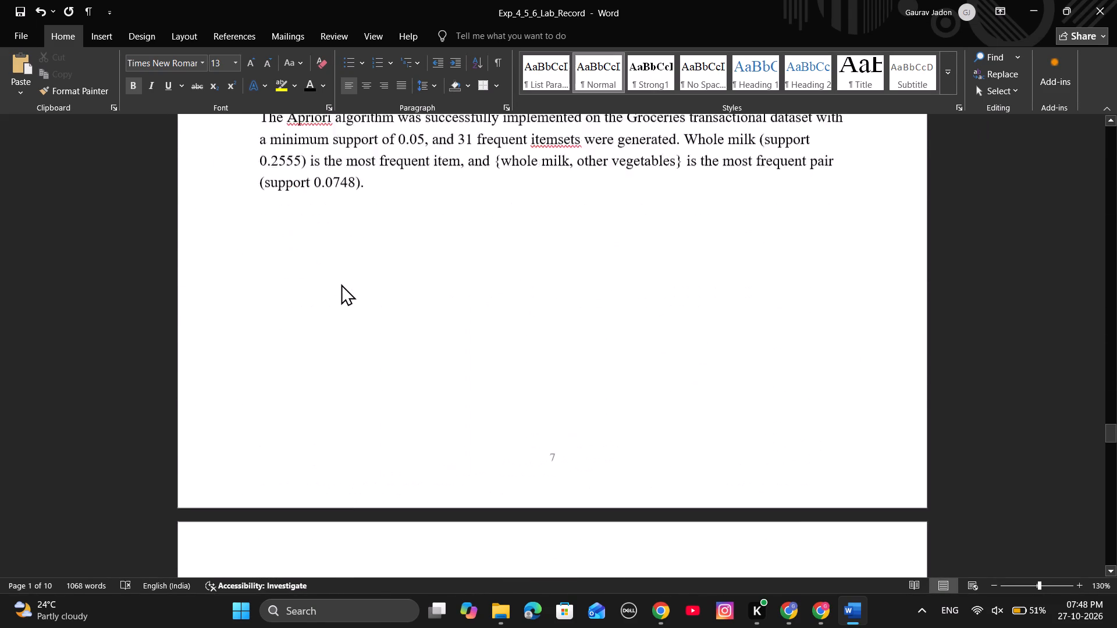
pyautogui.scroll(-2, 341, 284)
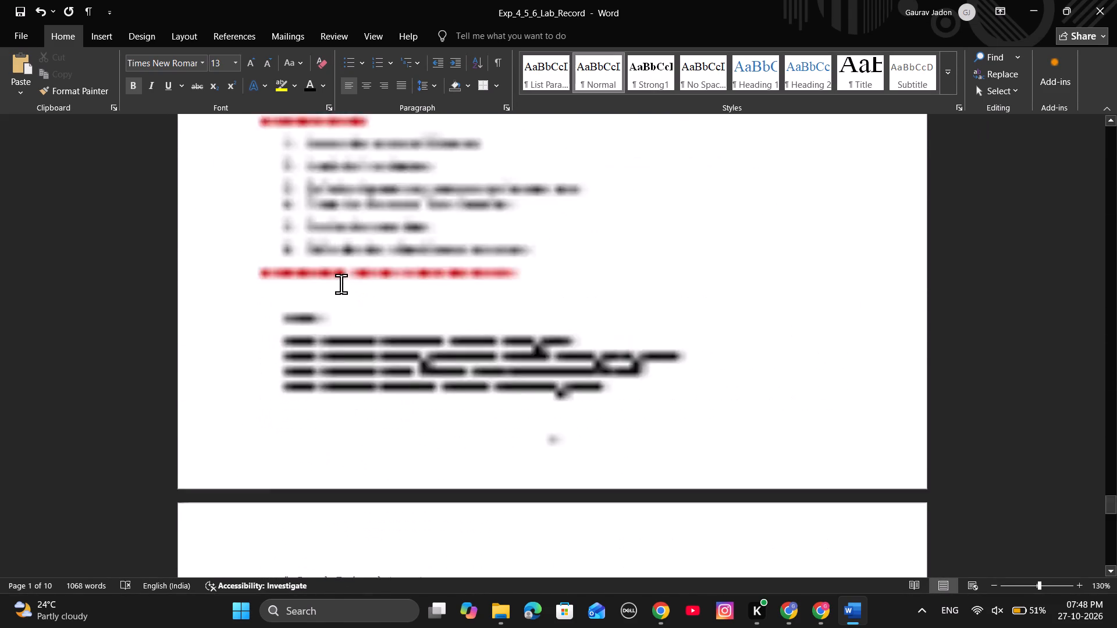
pyautogui.scroll(-1, 341, 284)
pyautogui.scroll(1, 341, 284)
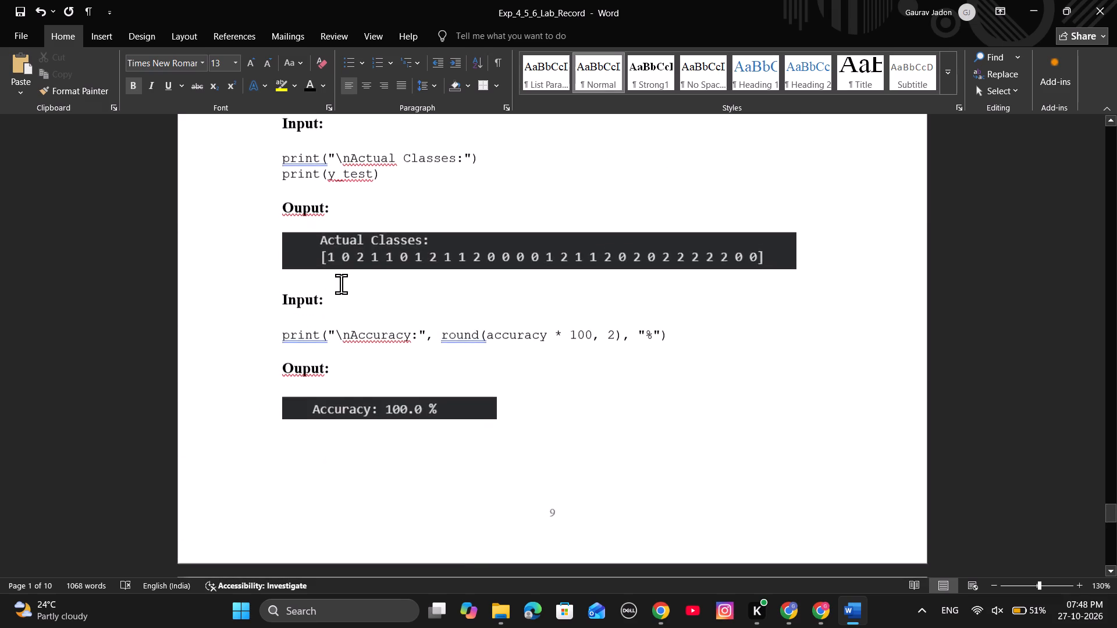
pyautogui.scroll(2, 341, 284)
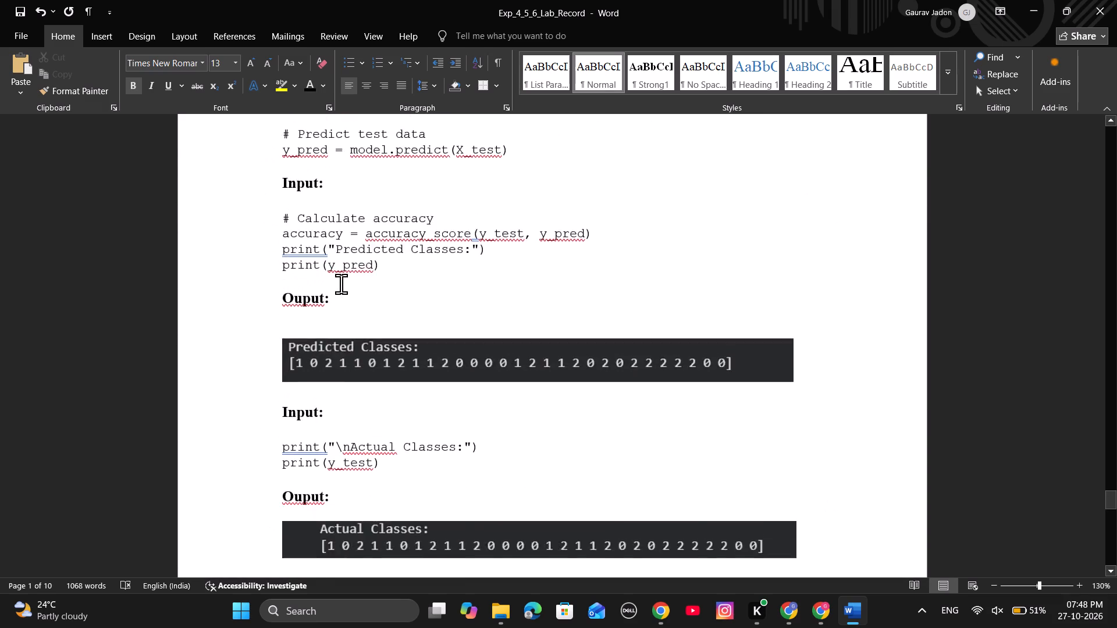
pyautogui.scroll(2, 341, 284)
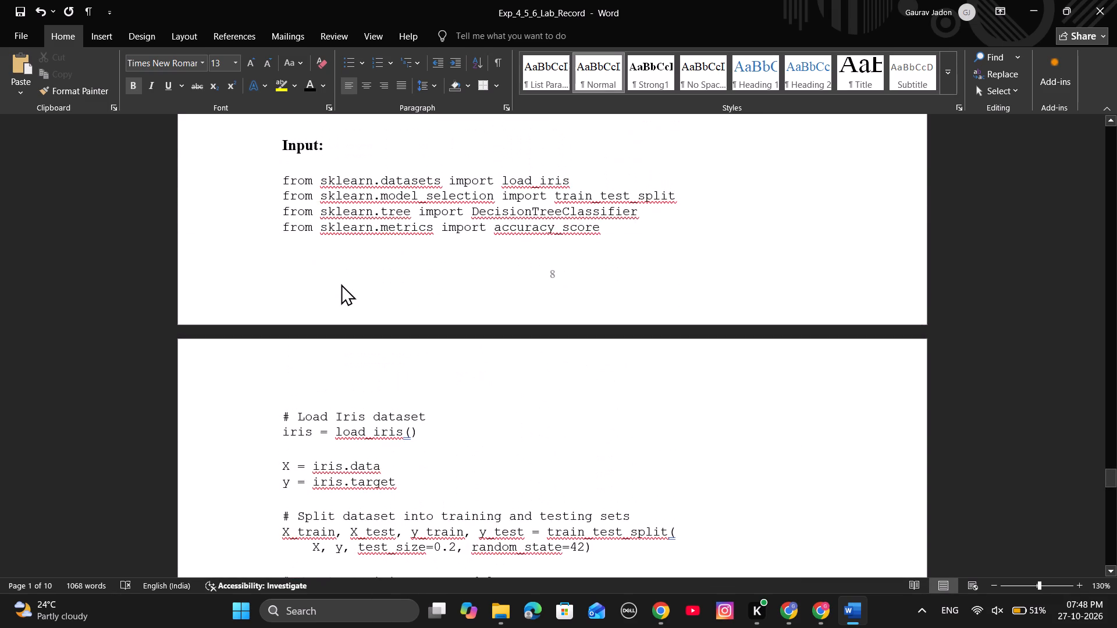
pyautogui.scroll(2, 341, 284)
pyautogui.scroll(-1, 341, 284)
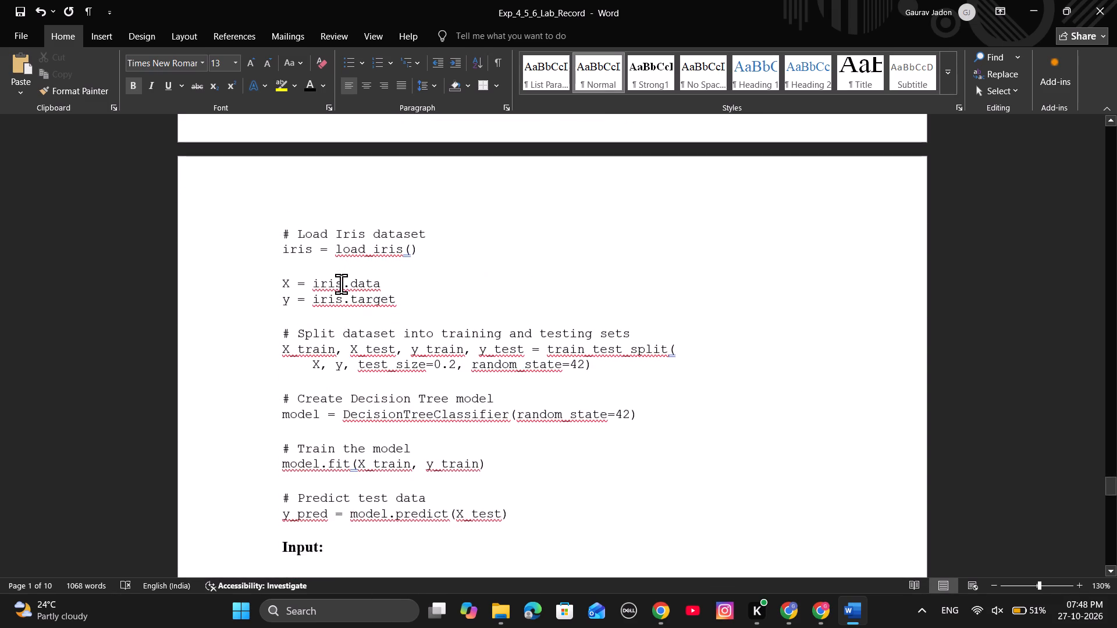
pyautogui.scroll(-1, 341, 284)
pyautogui.keyDown('ctrl'); pyautogui.scroll(-1, 341, 284); pyautogui.keyUp('ctrl')
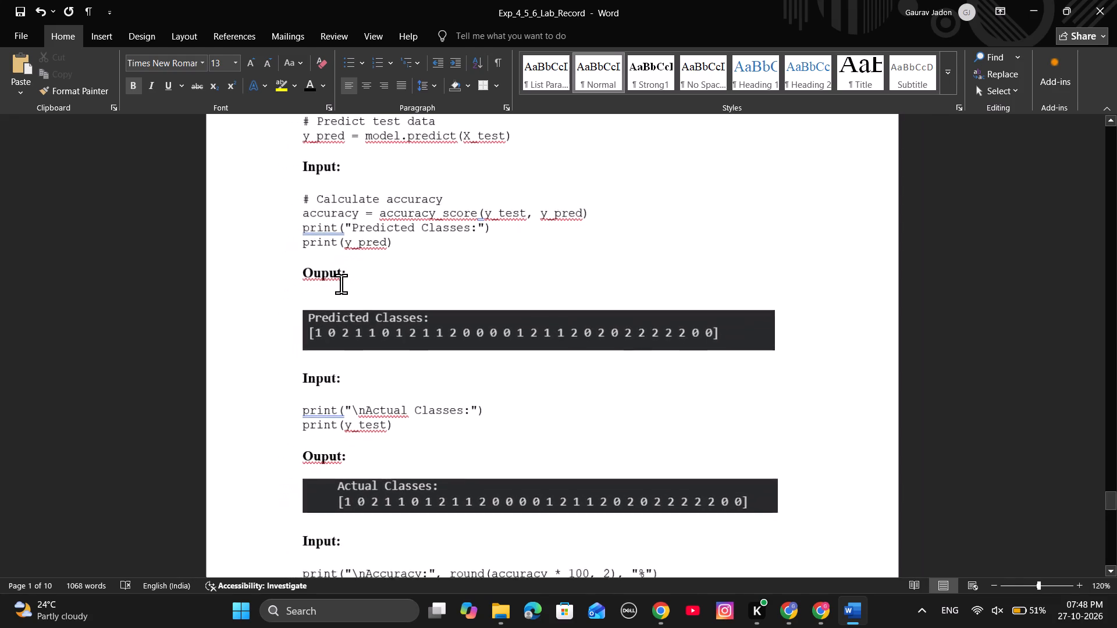
pyautogui.keyDown('ctrl'); pyautogui.scroll(-1, 341, 284); pyautogui.keyUp('ctrl')
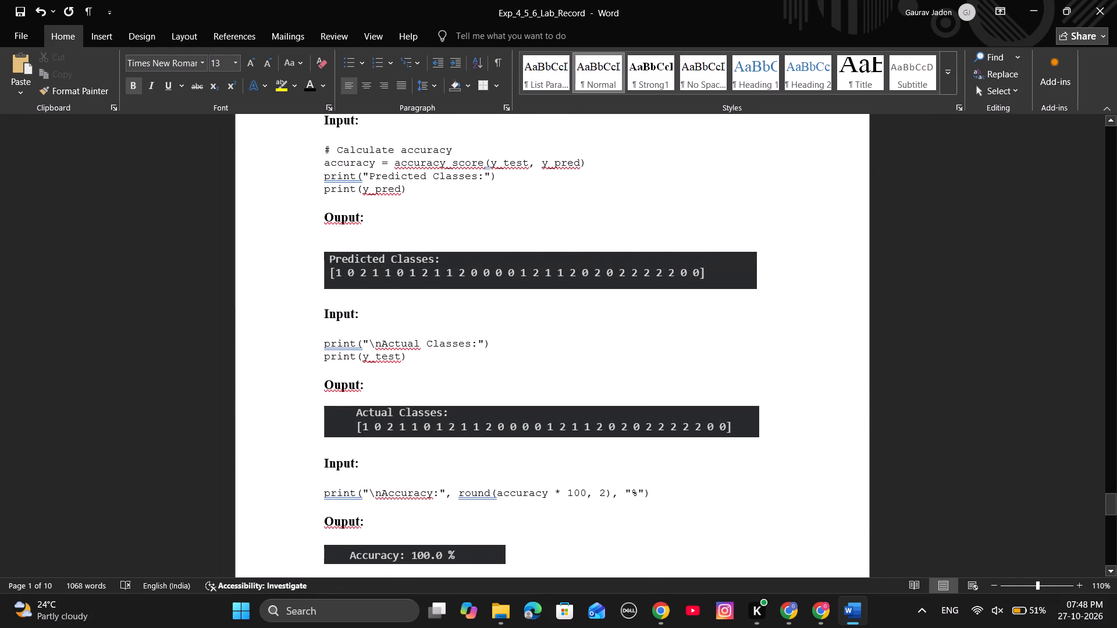
# Remove the blank line between experiment 6's first Input label and its import code, and align the first import line with six leading spaces.
pyautogui.scroll(1, 341, 284)
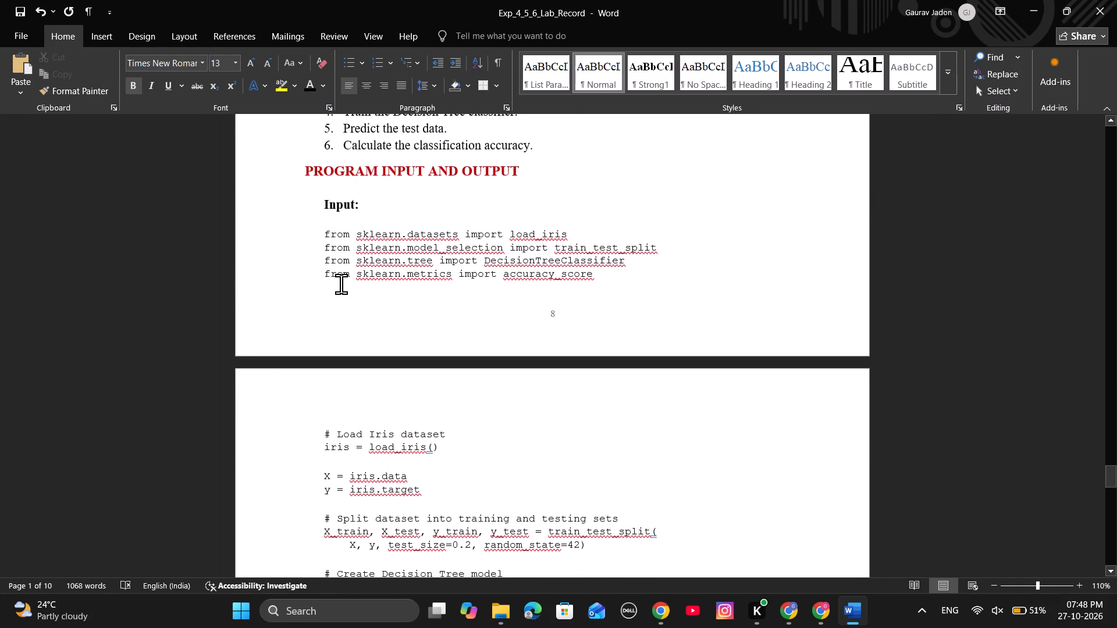
pyautogui.scroll(1, 341, 284)
pyautogui.click(322, 238)
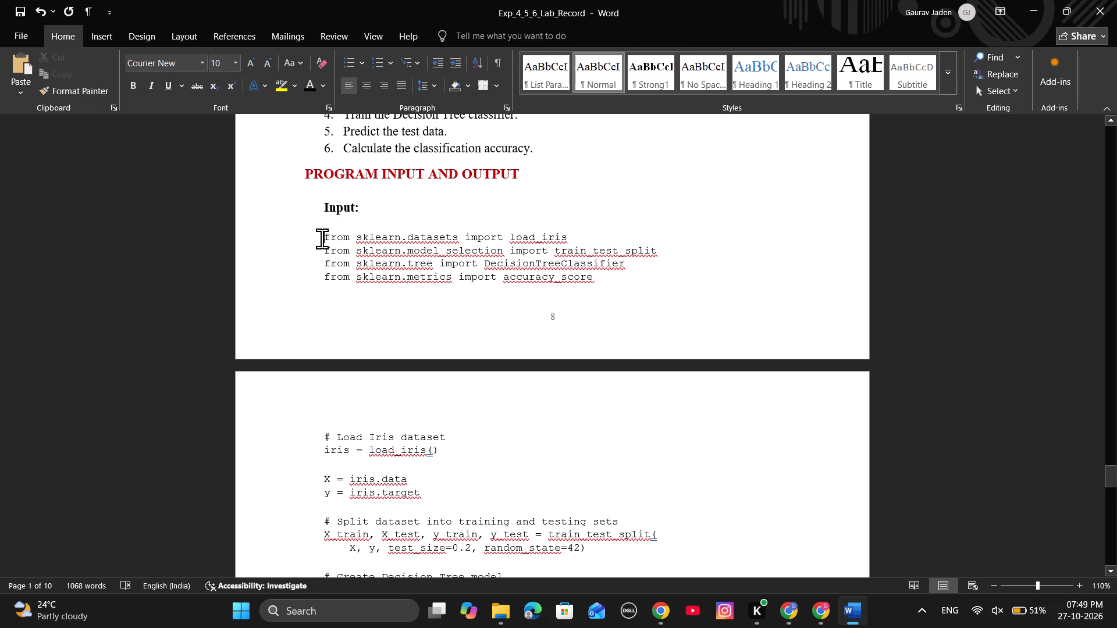
pyautogui.write(']]')
pyautogui.press('BackSpace')
pyautogui.press('BackSpace')
pyautogui.press('BackSpace')
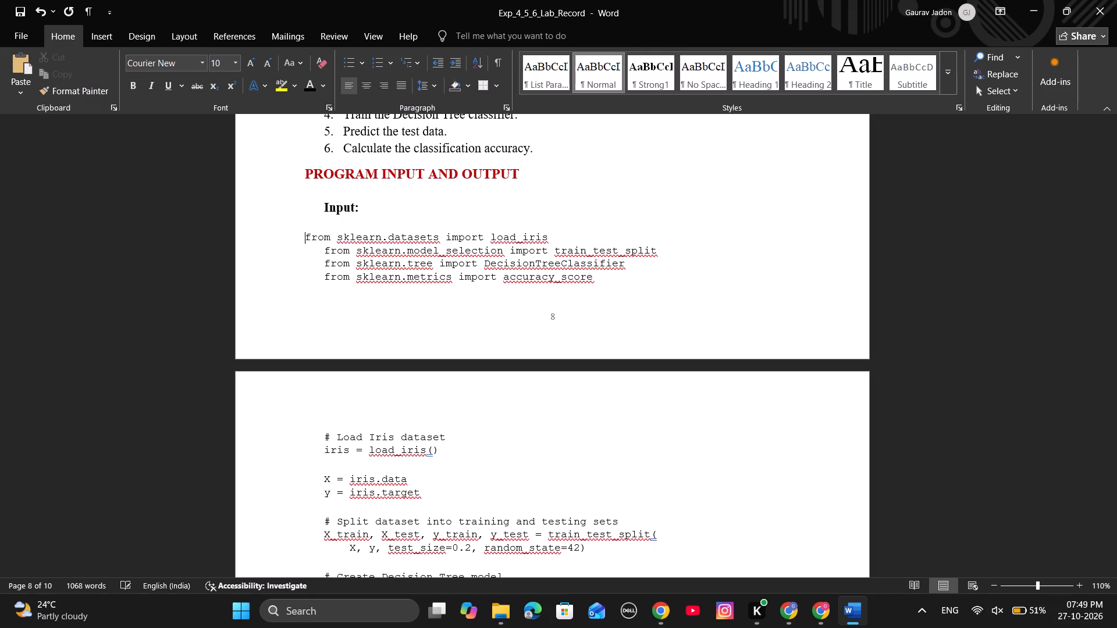
pyautogui.press('BackSpace')
pyautogui.press('space')
pyautogui.press('space')
pyautogui.press('space')
pyautogui.press('space')
pyautogui.press('space')
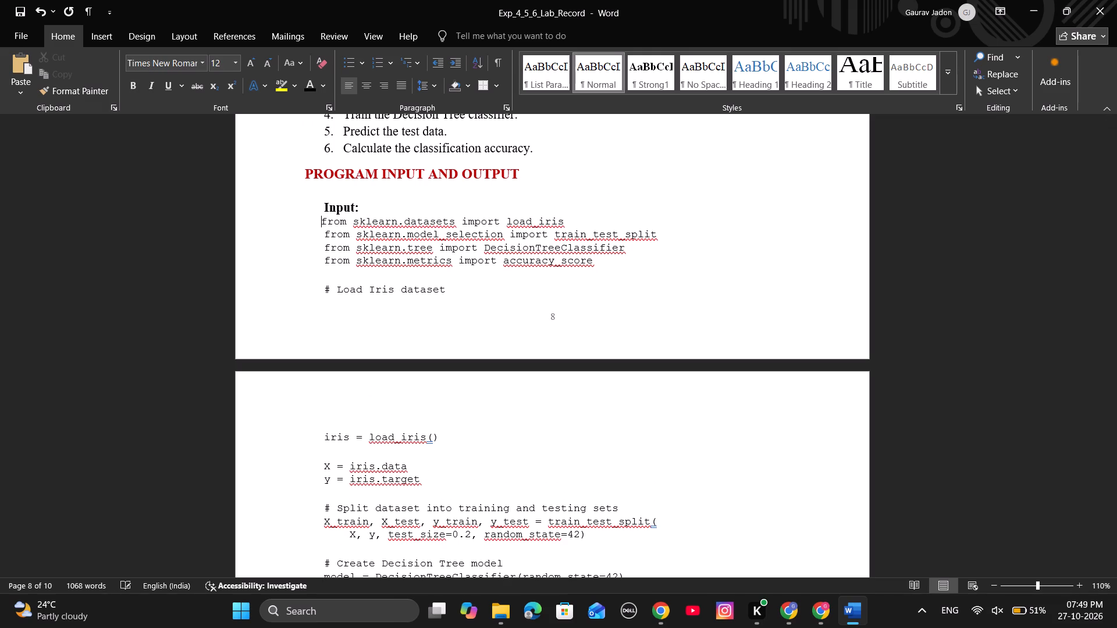
pyautogui.press('space')
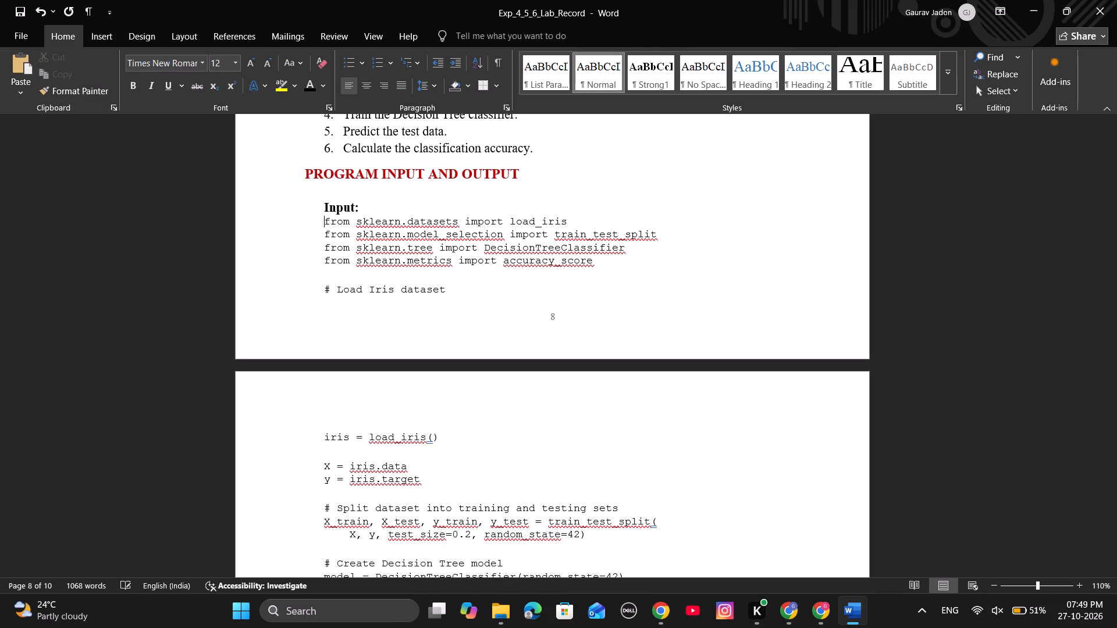
# Remove the blank line between "iris = load_iris()" and "X = iris.data" in experiment 6's code, keeping the lines aligned.
pyautogui.click(322, 465)
pyautogui.press('BackSpace')
pyautogui.press('BackSpace')
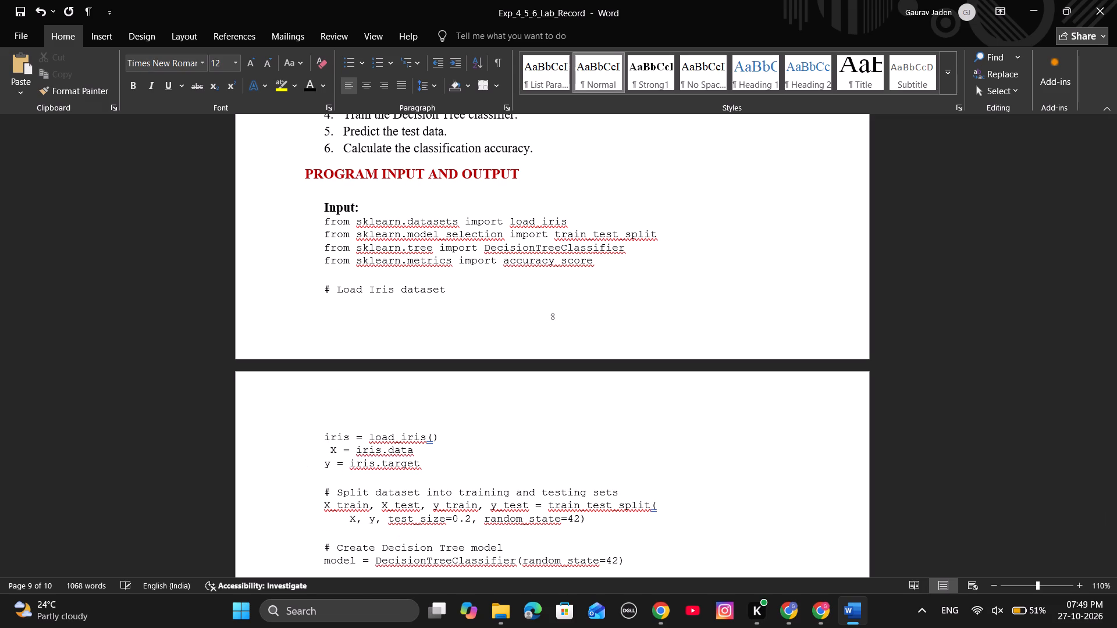
pyautogui.press('BackSpace')
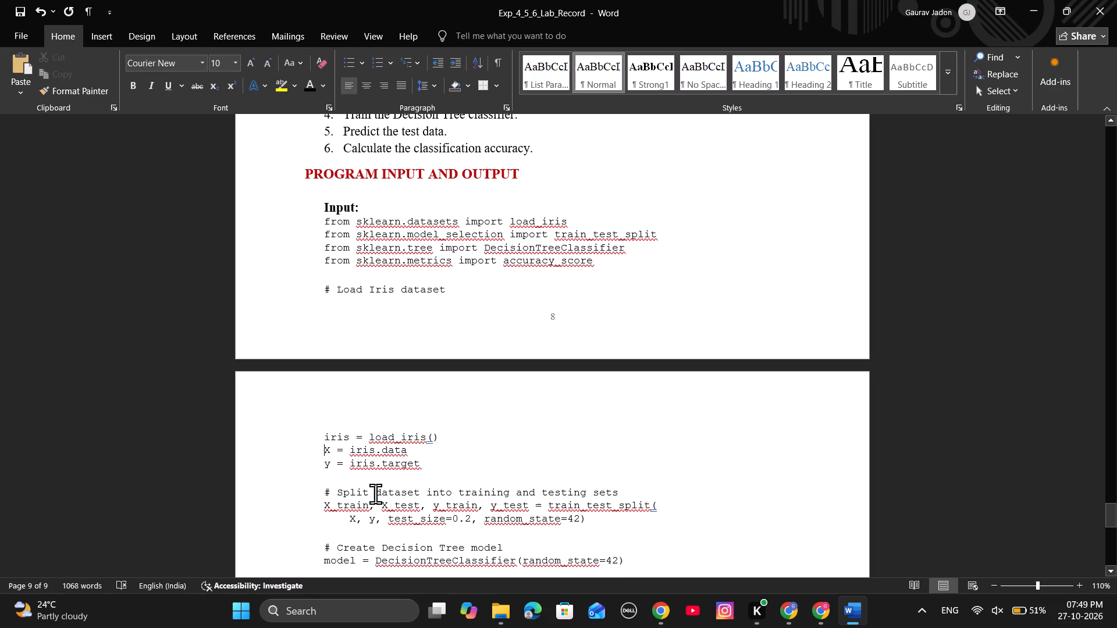
# Review the rest of experiment 6 through its RESULT section and return to the beginning of experiment 4.
pyautogui.scroll(-1, 375, 494)
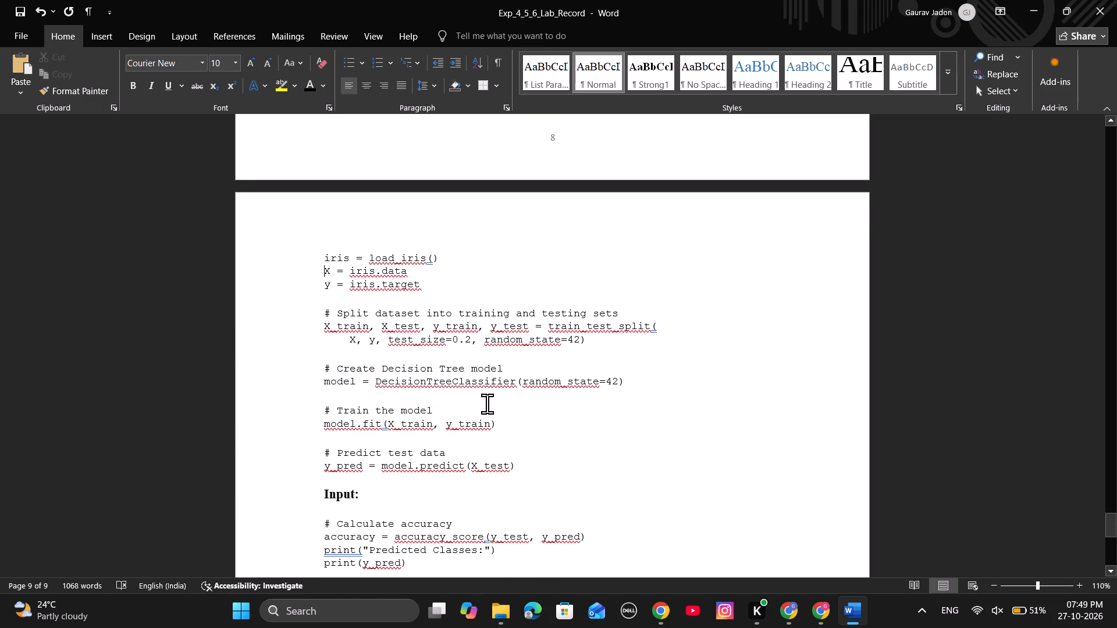
pyautogui.scroll(-1, 487, 404)
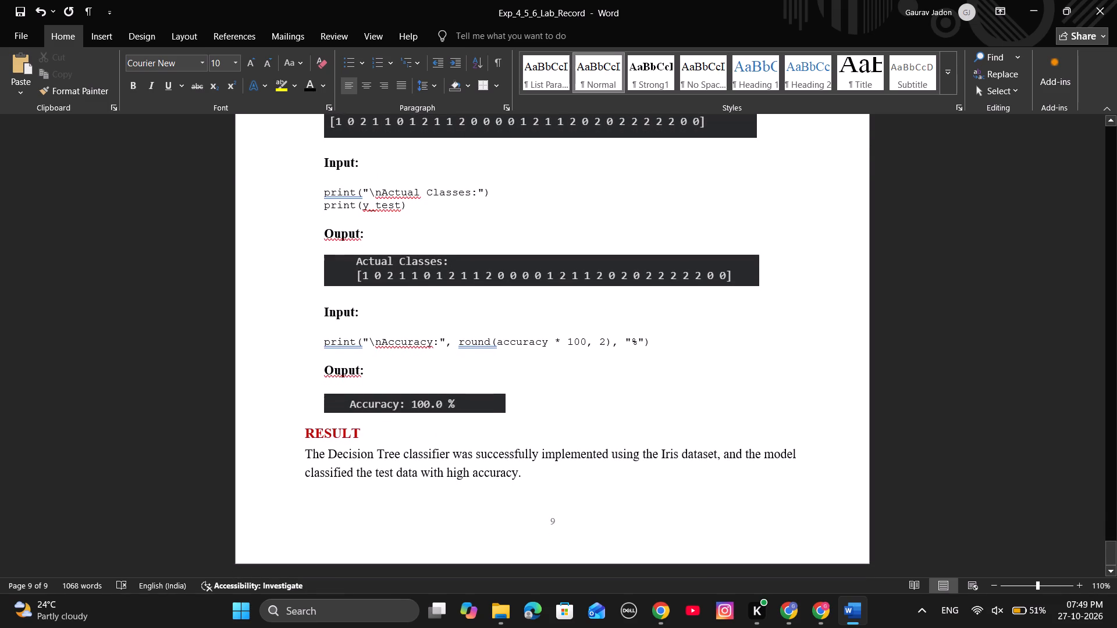
pyautogui.scroll(-1, 685, 443)
pyautogui.scroll(4, 685, 443)
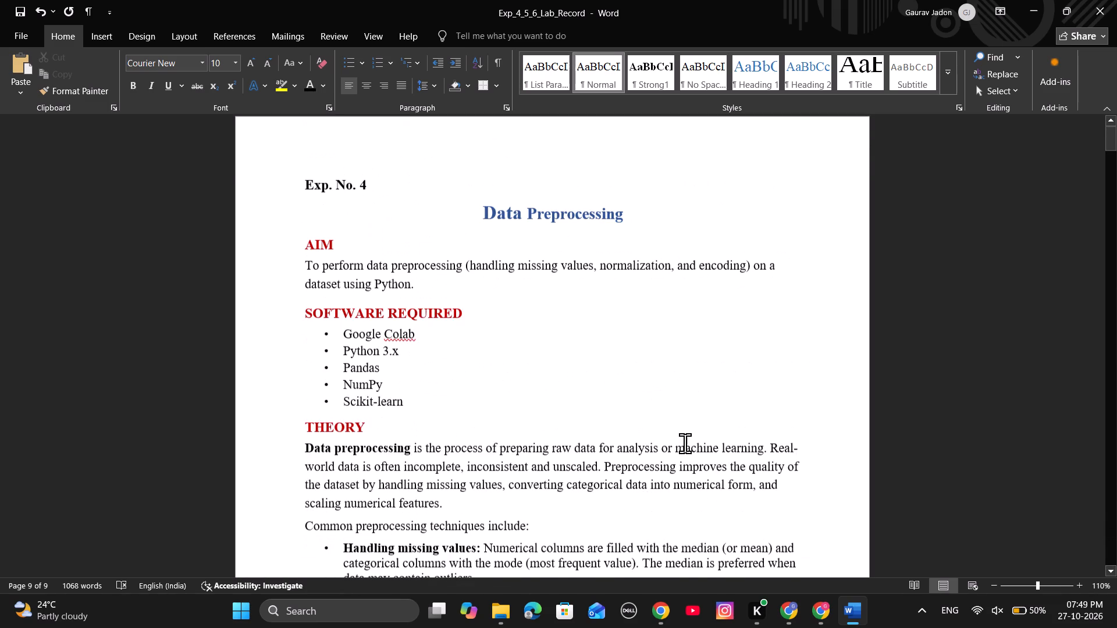
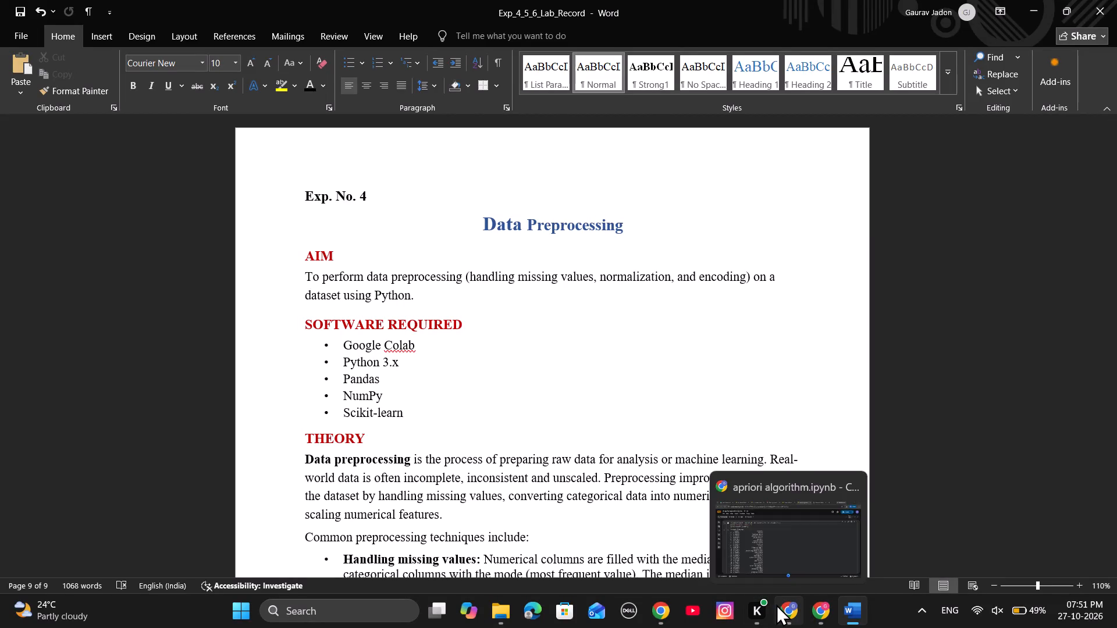
# Switch to Chrome and look through the open Colab notebooks Untitled3, ML_Based_Known and 02_known_attack_classifier.ipynb, closing the latter's Gemini chat pane.
pyautogui.click(776, 604)
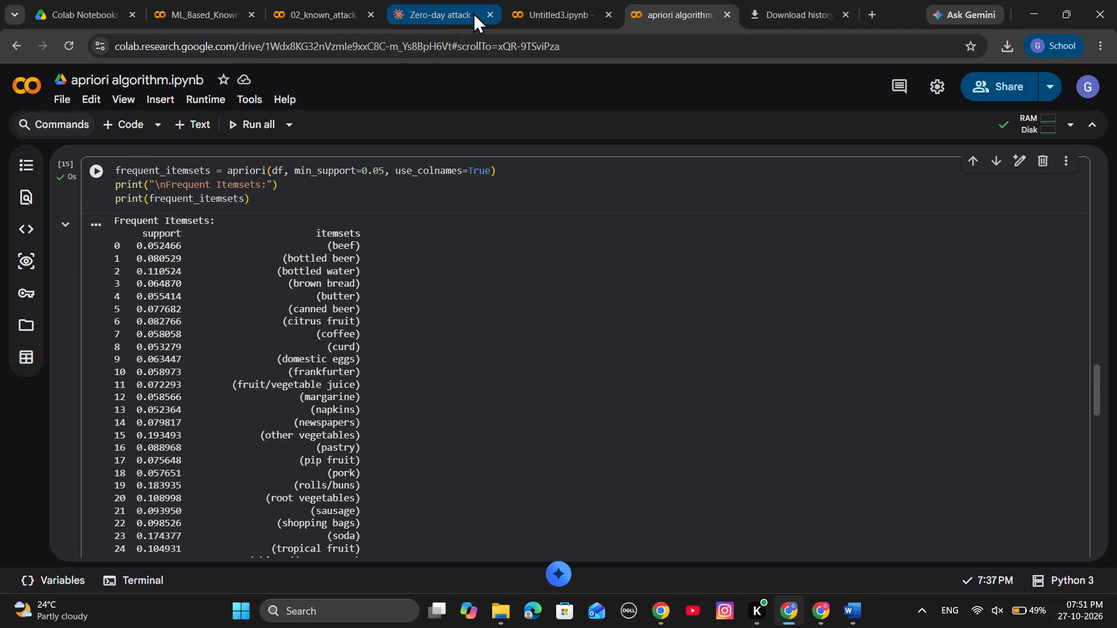
pyautogui.click(528, 8)
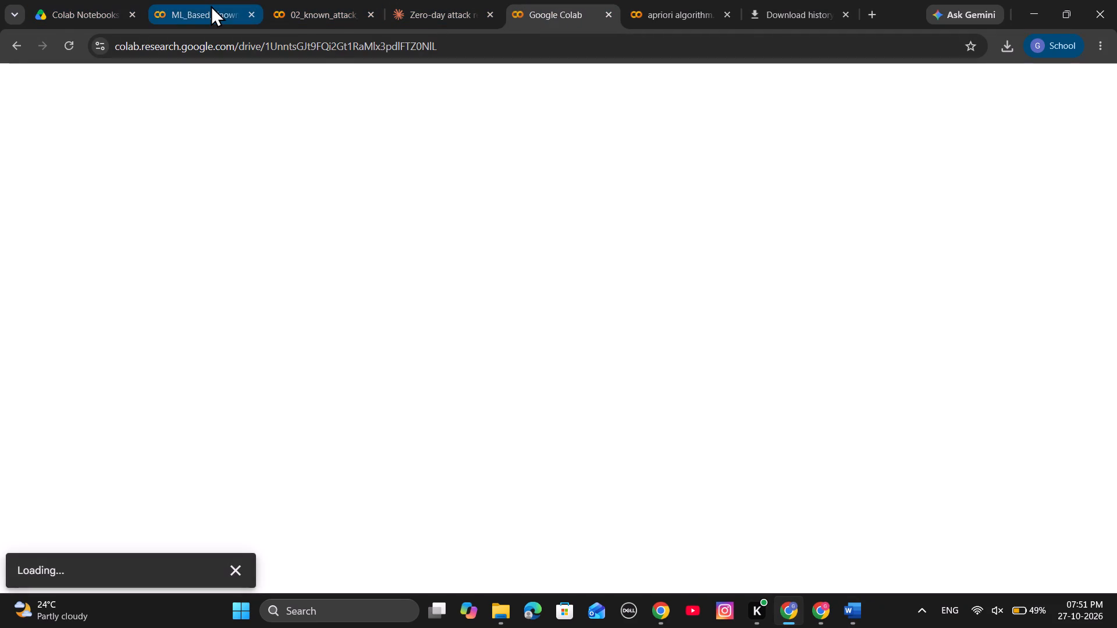
pyautogui.click(211, 5)
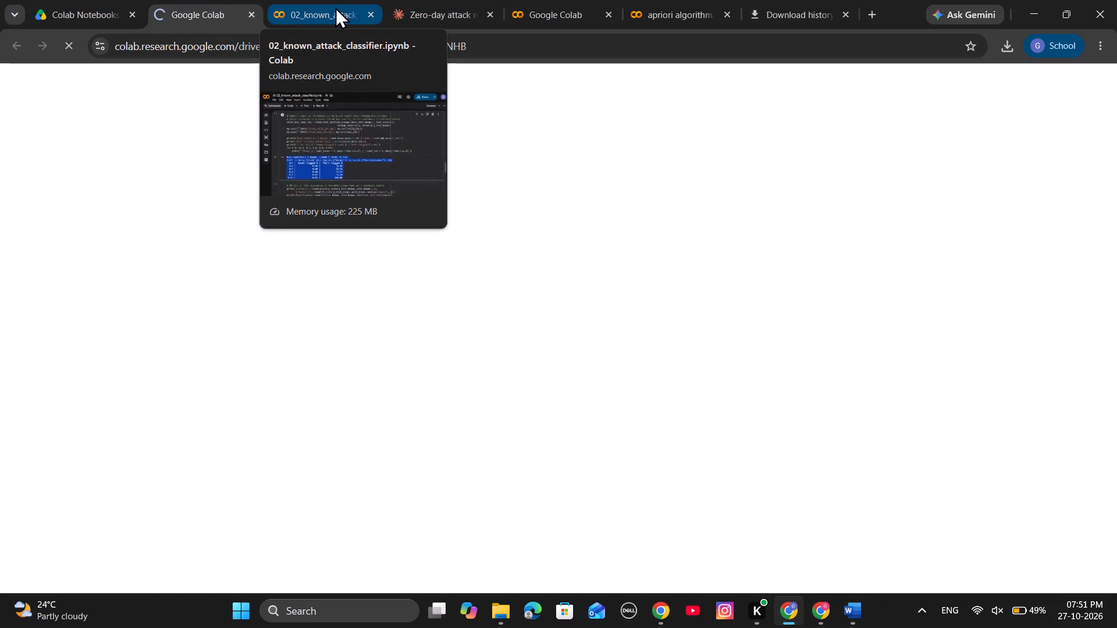
pyautogui.click(335, 7)
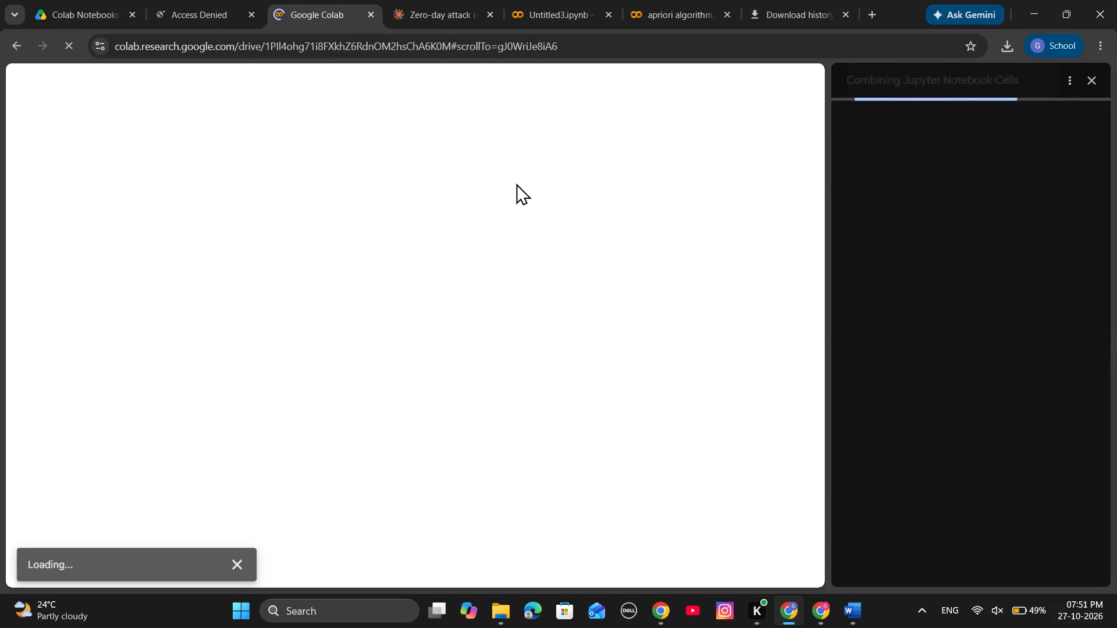
pyautogui.click(1091, 80)
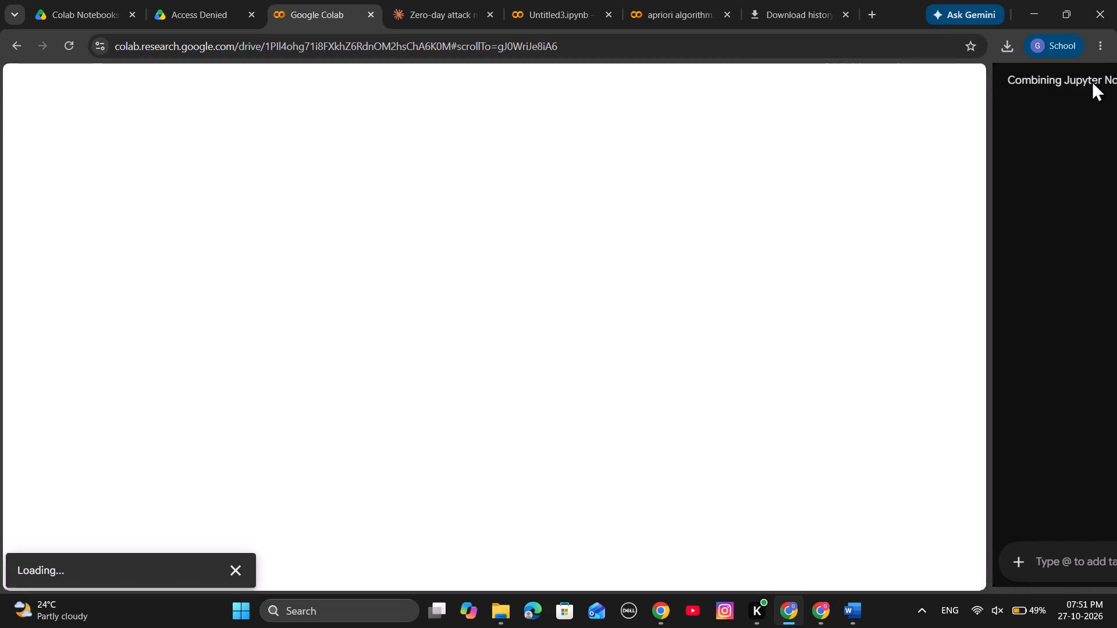
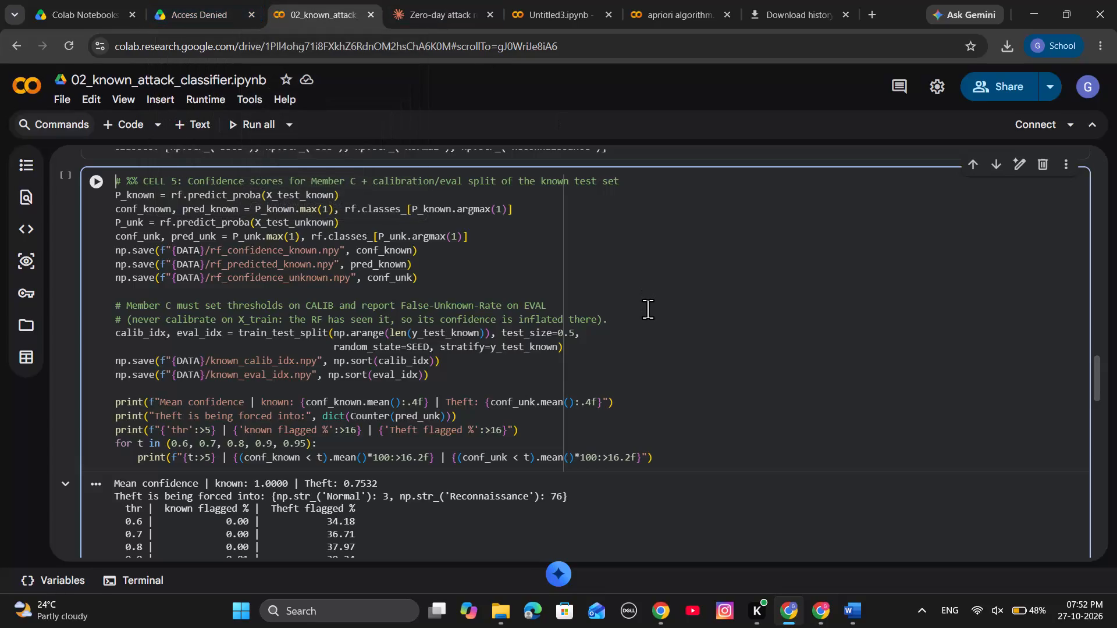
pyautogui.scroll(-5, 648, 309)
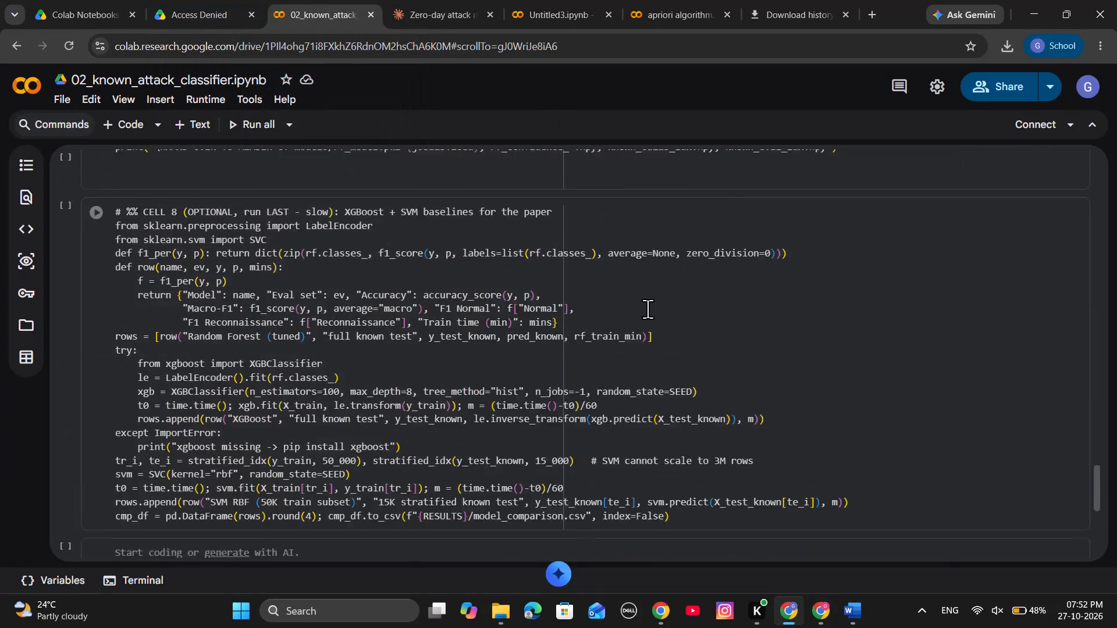
# Switch to the Exp_4_5_6_Lab_Record document in Word and review experiments 4, 5 and 6 from the first page to the final result.
pyautogui.click(857, 594)
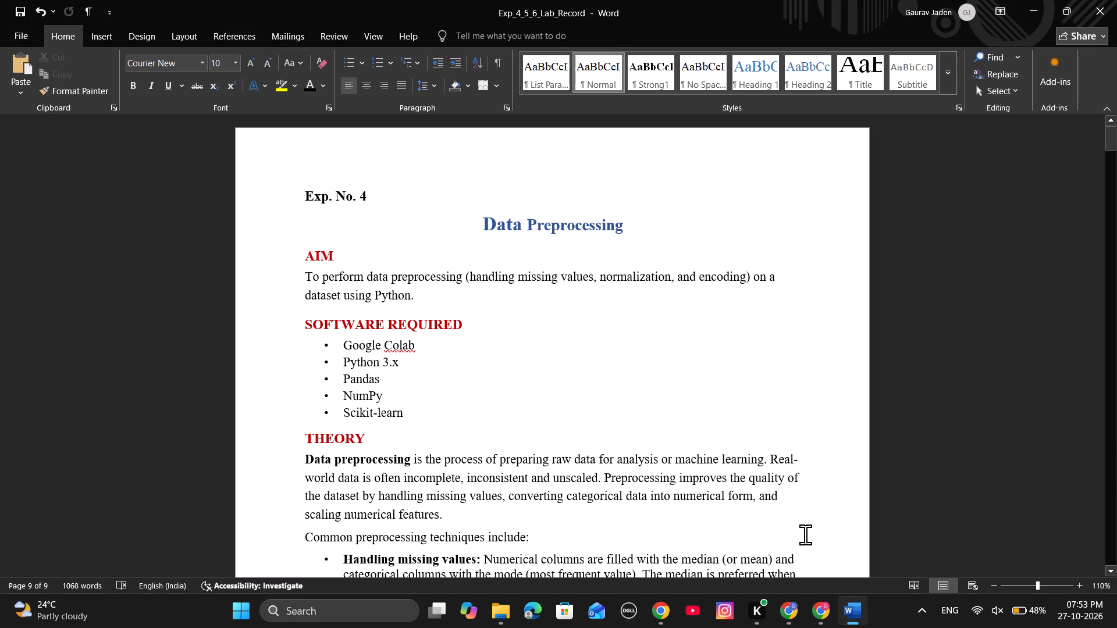
pyautogui.scroll(-2, 731, 418)
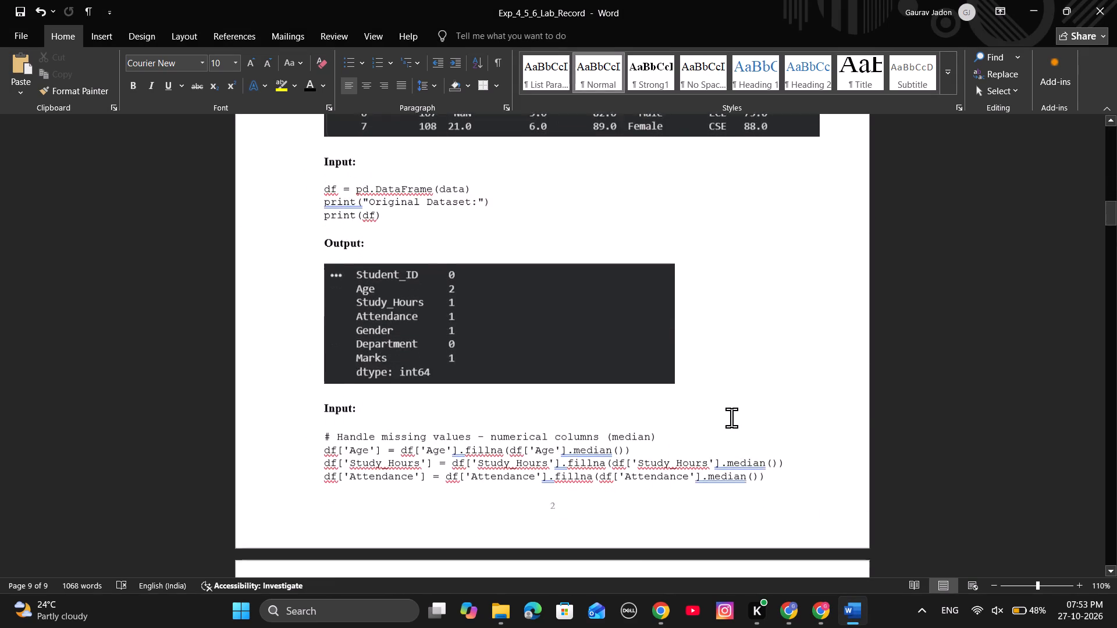
pyautogui.scroll(-2, 731, 418)
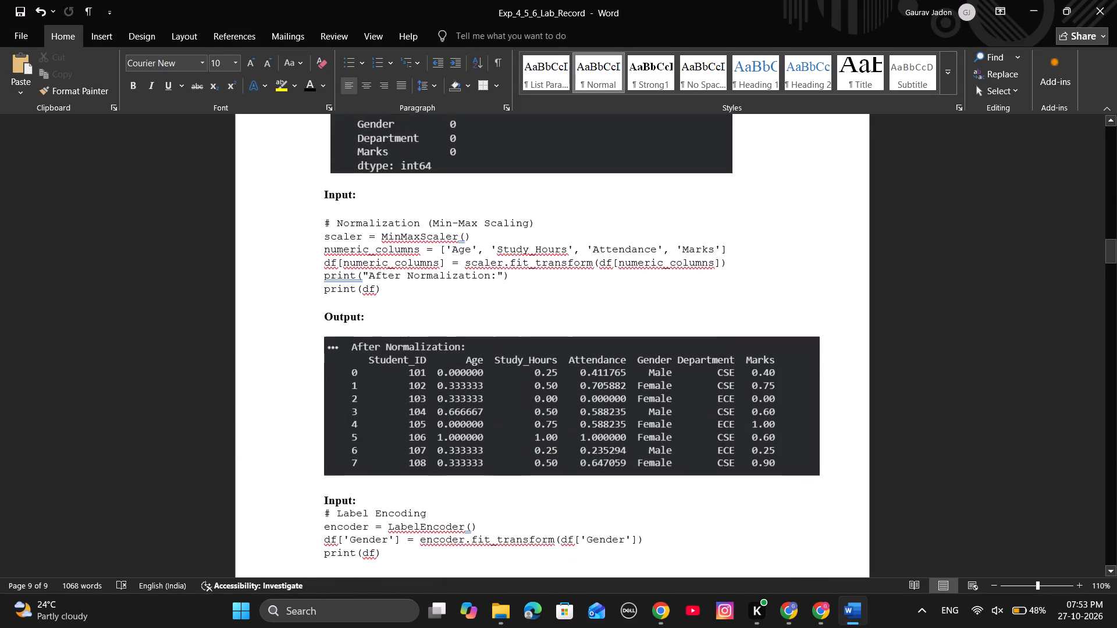
pyautogui.scroll(-2, 731, 418)
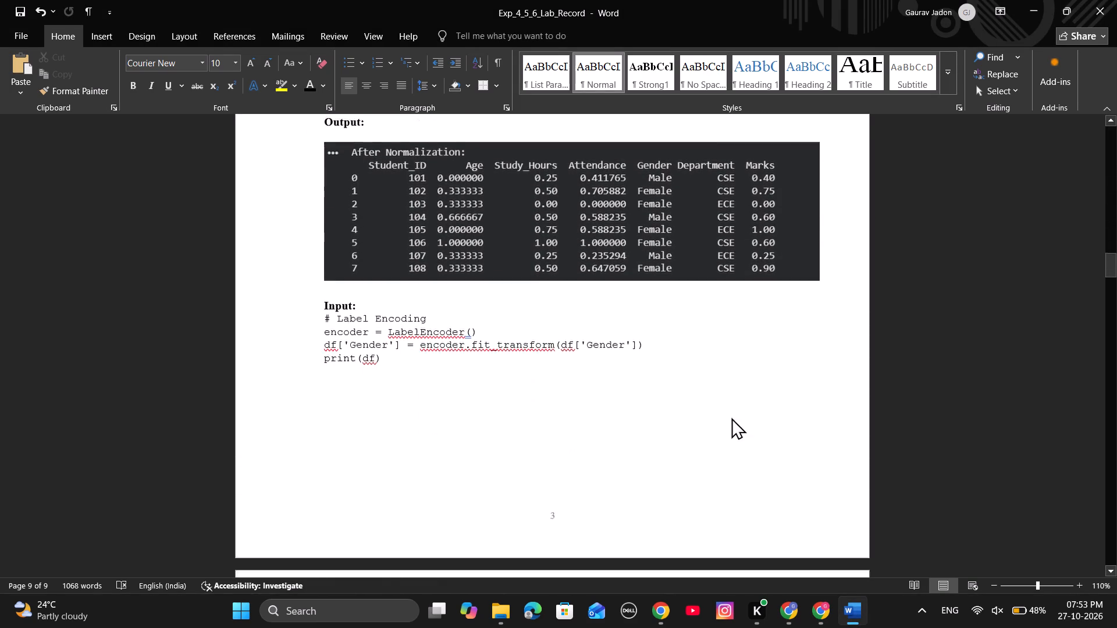
pyautogui.scroll(-2, 731, 418)
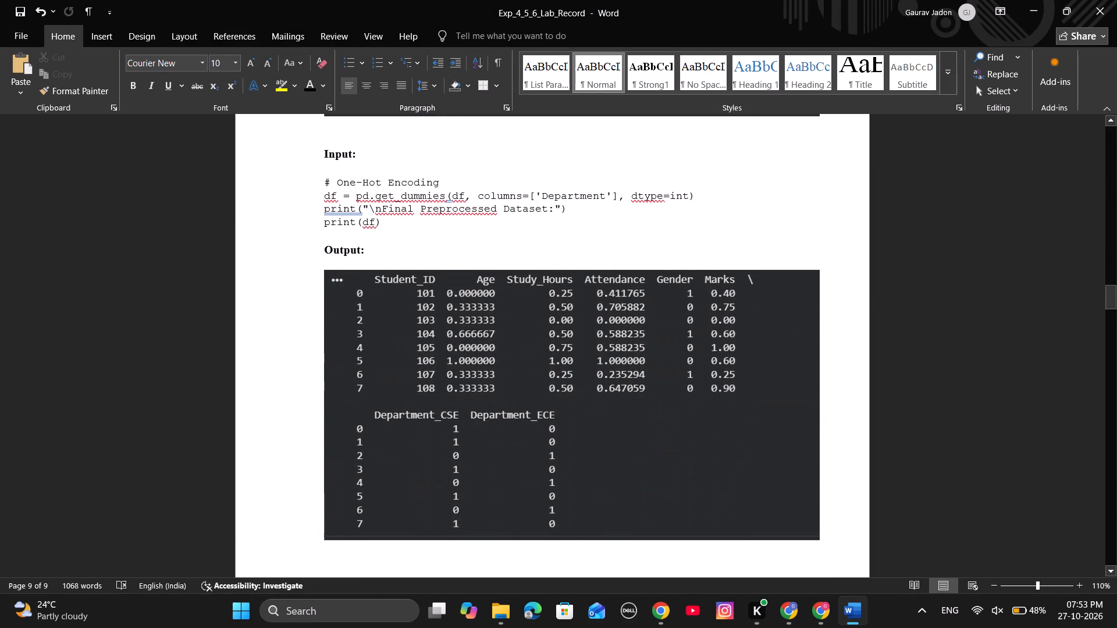
pyautogui.scroll(-2, 731, 418)
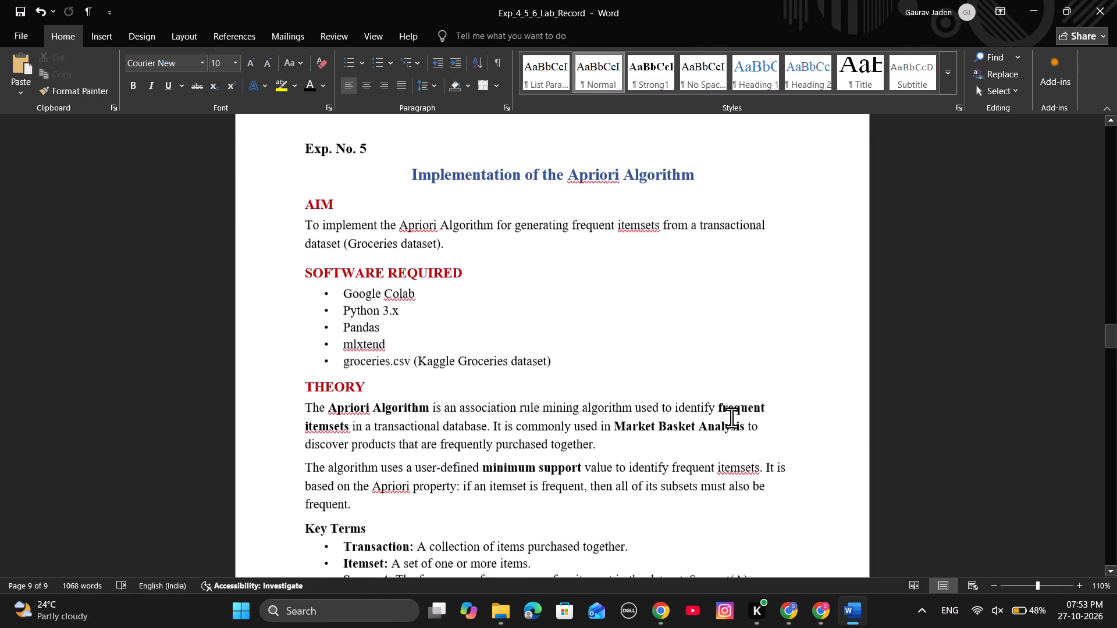
pyautogui.scroll(-1, 731, 418)
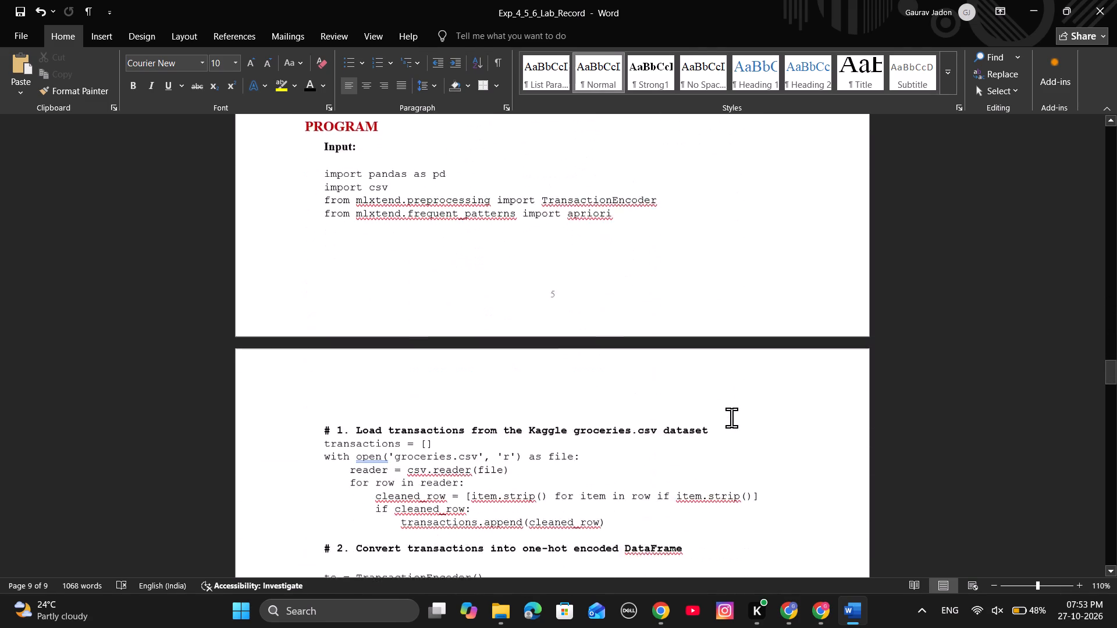
pyautogui.scroll(-1, 731, 418)
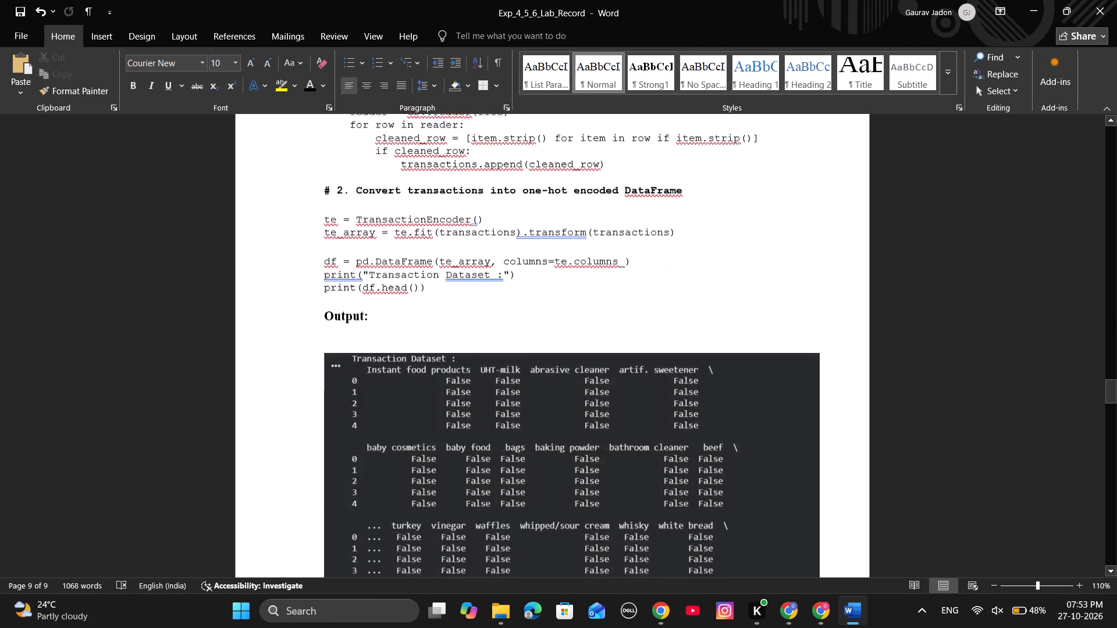
pyautogui.scroll(-3, 731, 418)
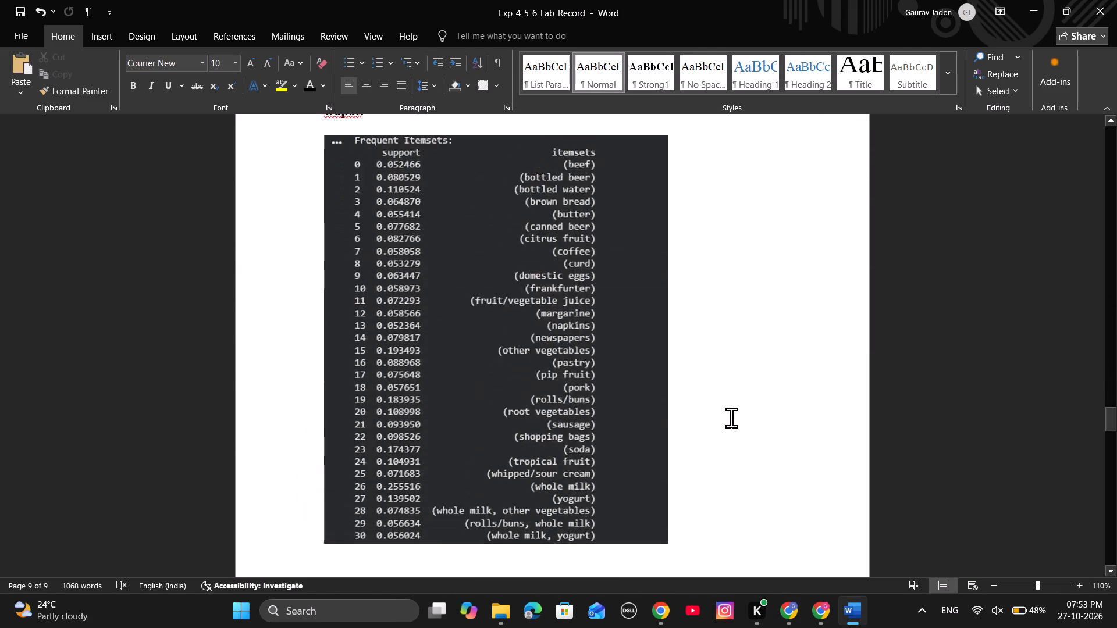
pyautogui.scroll(-2, 731, 418)
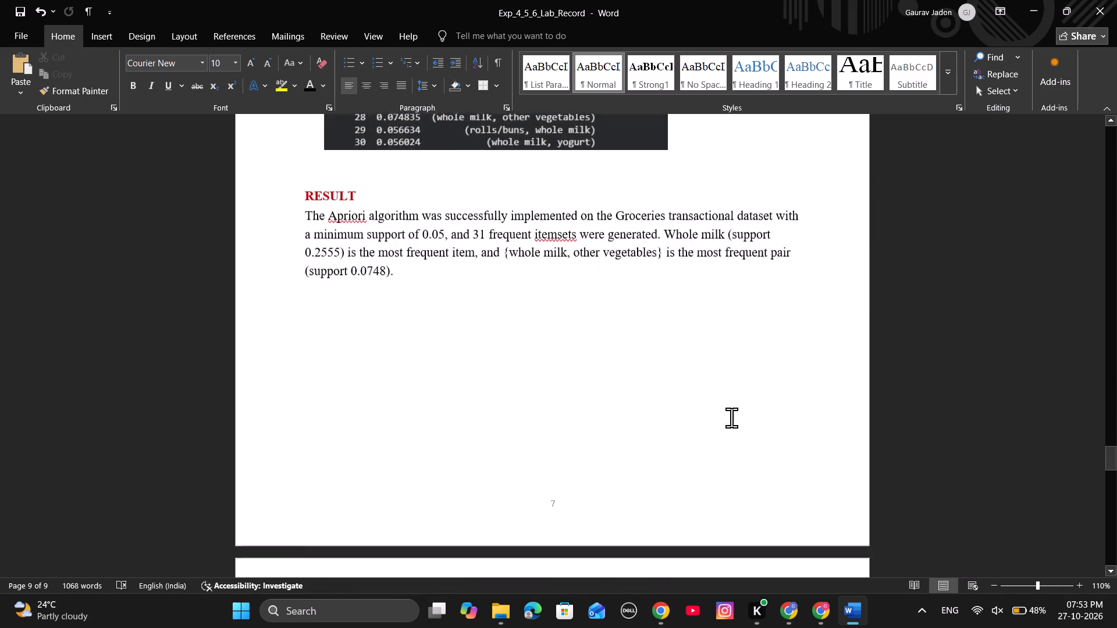
pyautogui.scroll(-2, 731, 418)
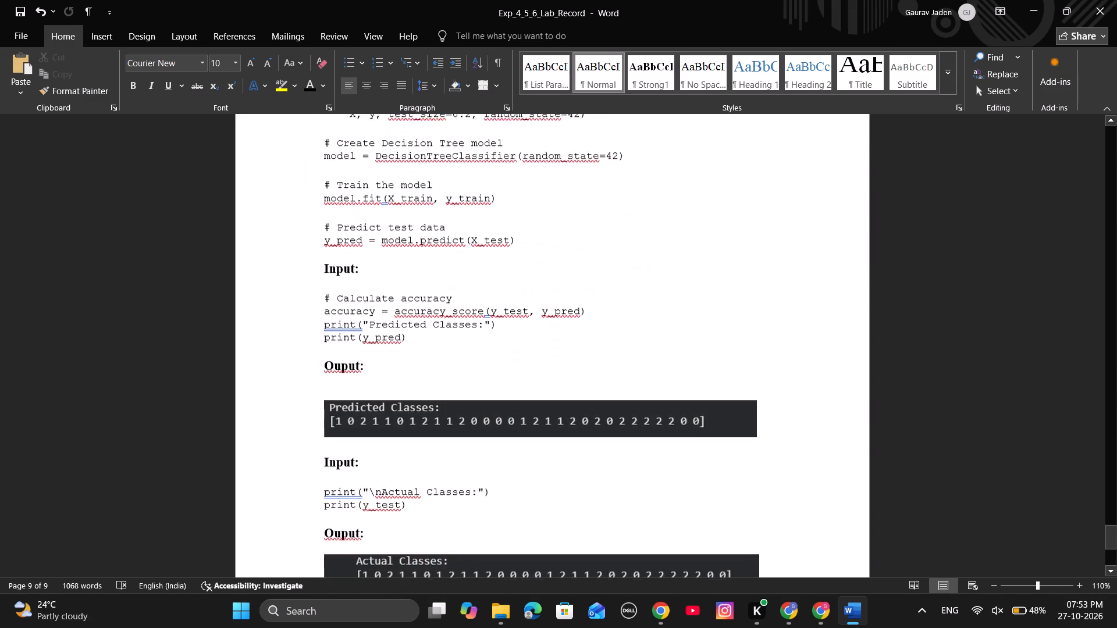
pyautogui.scroll(-1, 731, 418)
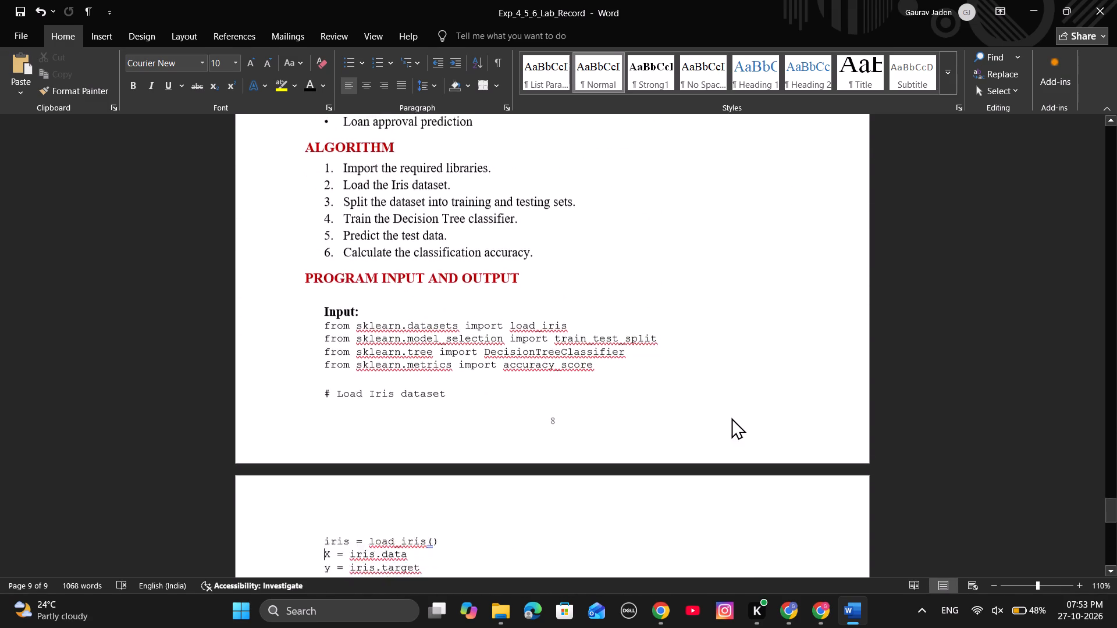
pyautogui.scroll(-4, 731, 418)
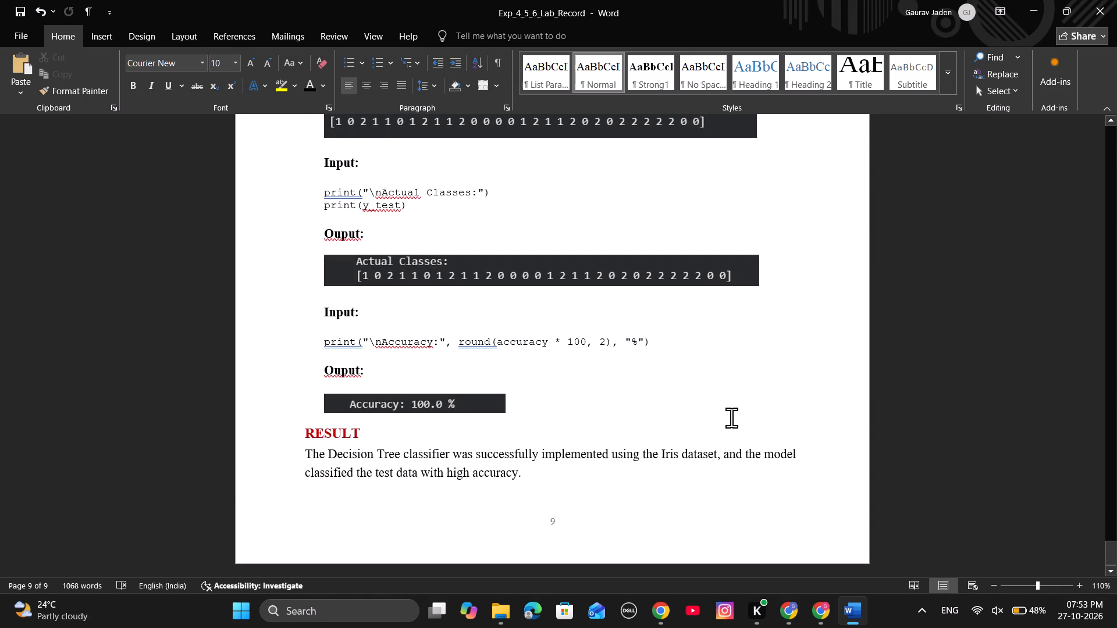
# Save the lab record as a PDF named Exp_4_5_6_Lab_Record on the F: drive.
pyautogui.click(17, 39)
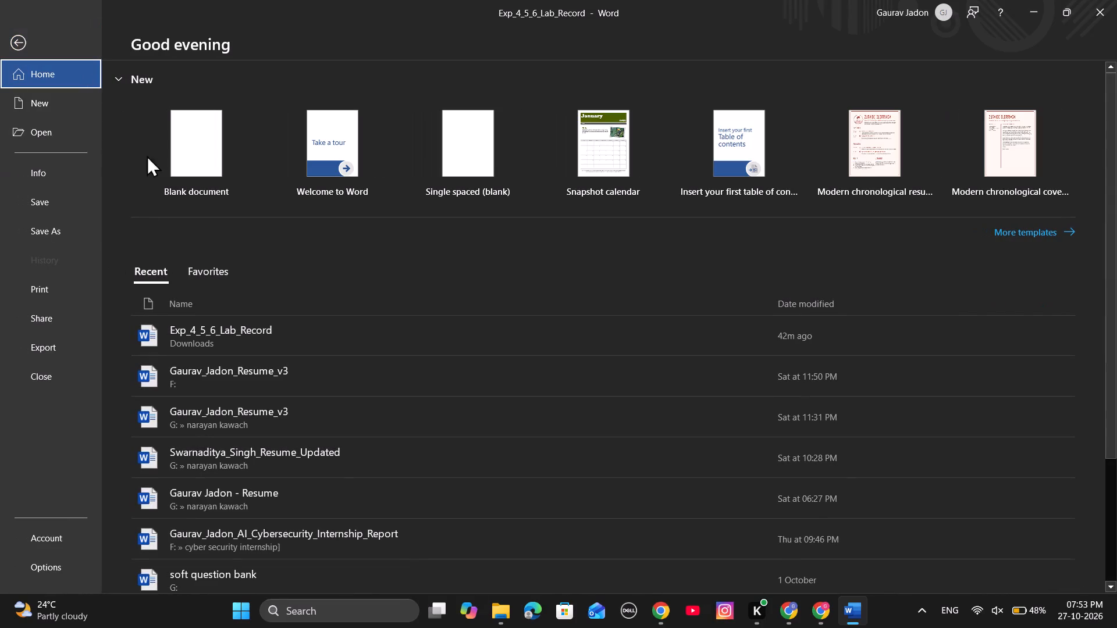
pyautogui.click(60, 224)
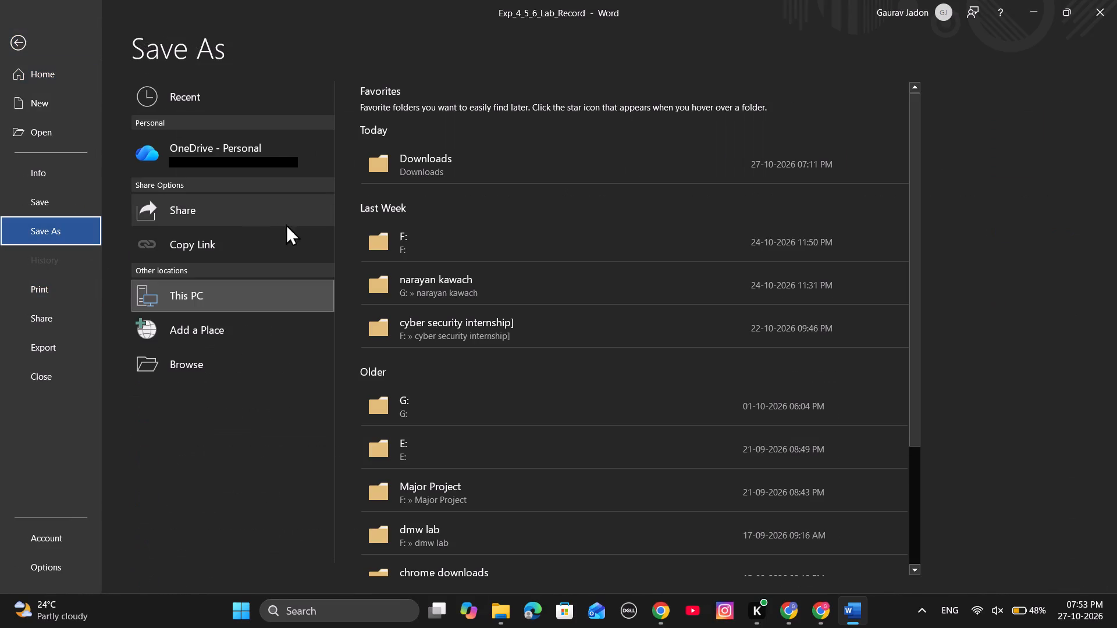
pyautogui.click(439, 245)
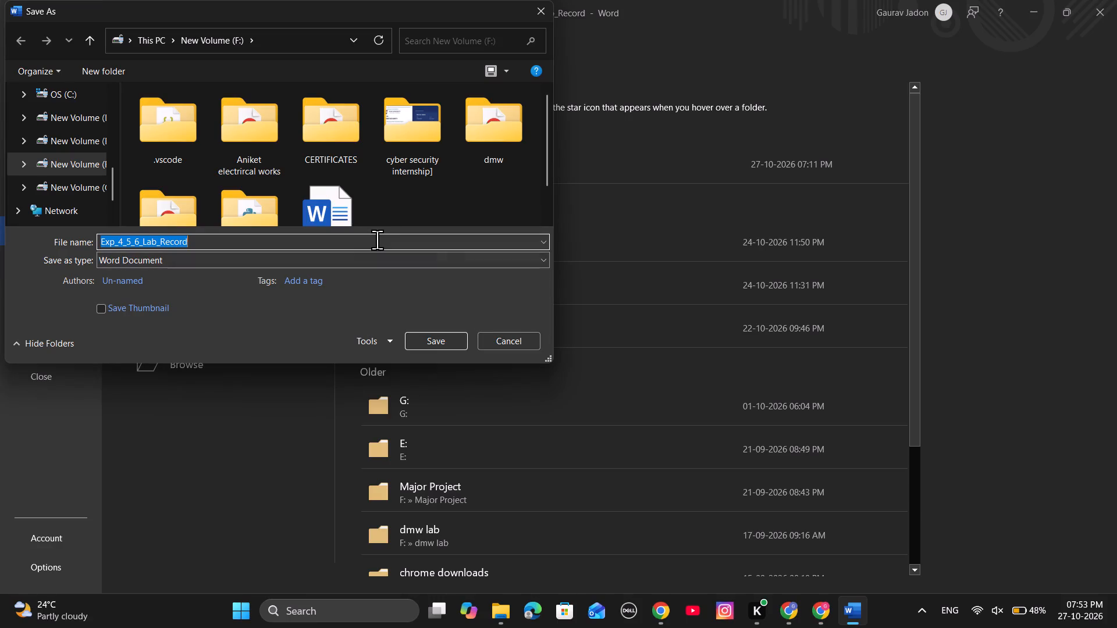
pyautogui.click(376, 262)
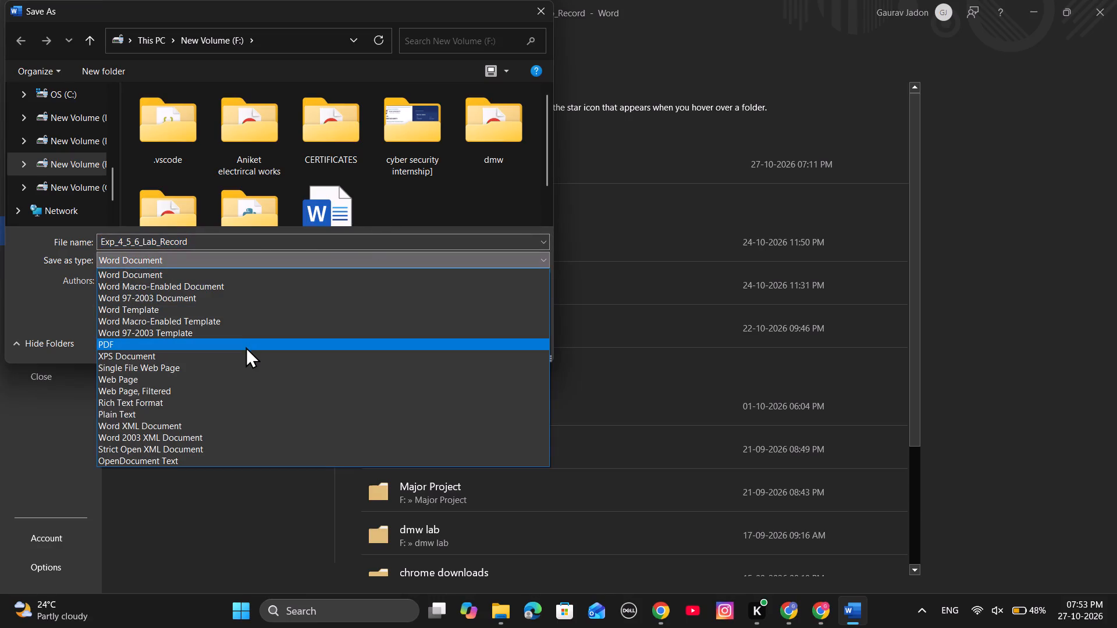
pyautogui.click(246, 348)
pyautogui.click(415, 372)
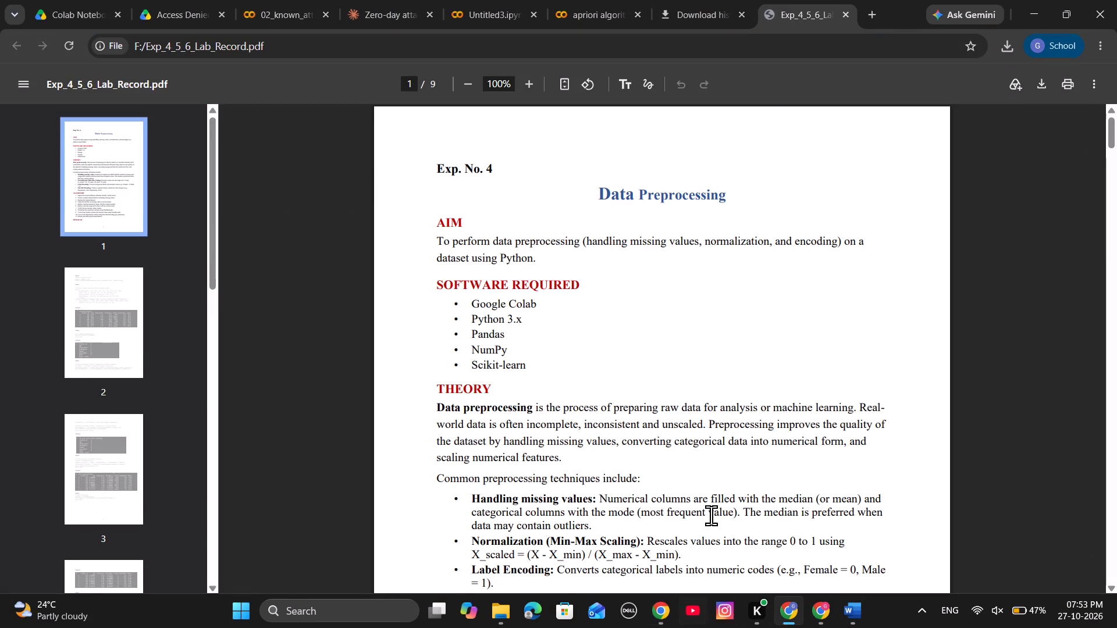
# Look through the exported Exp_4_5_6_Lab_Record.pdf in Chrome to check its page layout, code and output images.
pyautogui.scroll(-12, 711, 515)
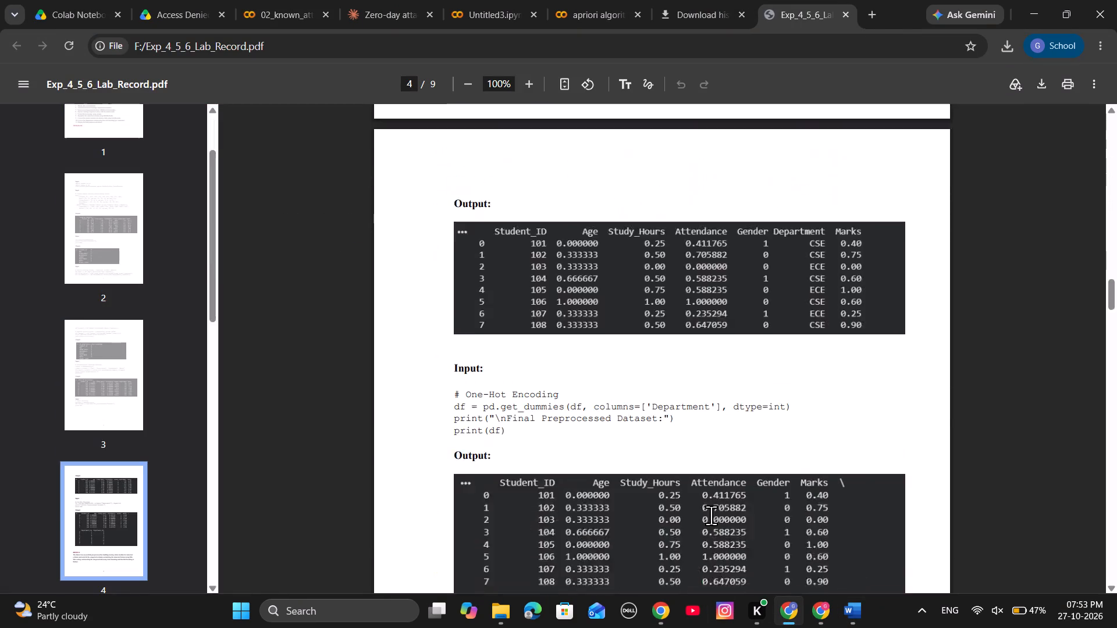
pyautogui.scroll(-10, 711, 515)
pyautogui.scroll(12, 607, 421)
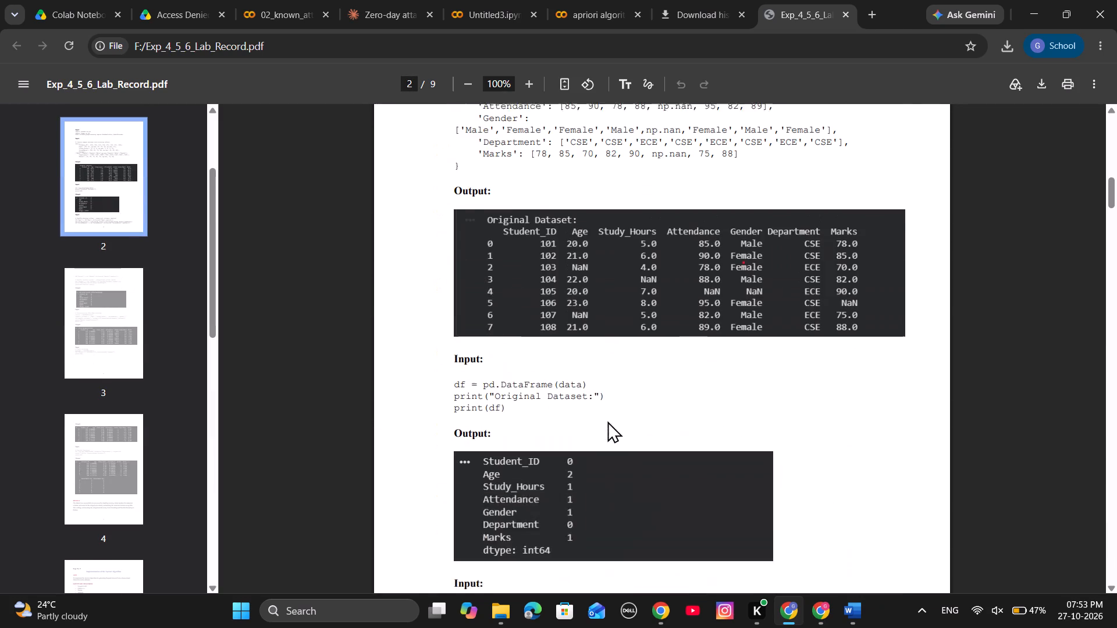
# Leave the exported PDF in Chrome and return to the Exp_4_5_6_Lab_Record document in Word.
pyautogui.click(791, 606)
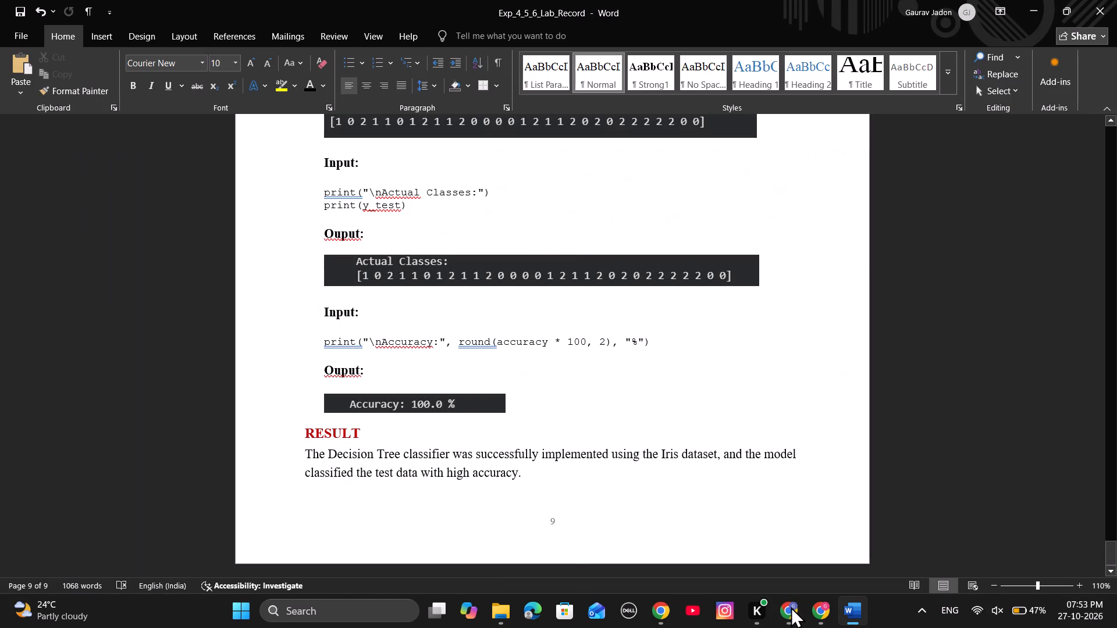
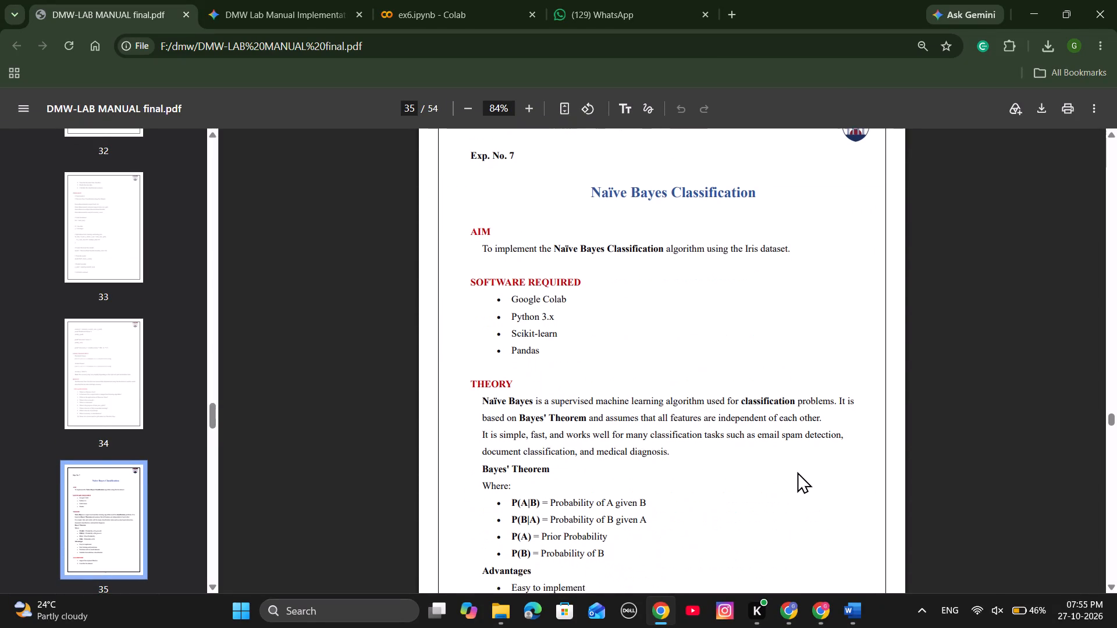
# Read through Experiment 7, Naïve Bayes Classification, in DMW-LAB MANUAL final.pdf, from its aim and program to the viva questions.
pyautogui.scroll(-7, 797, 472)
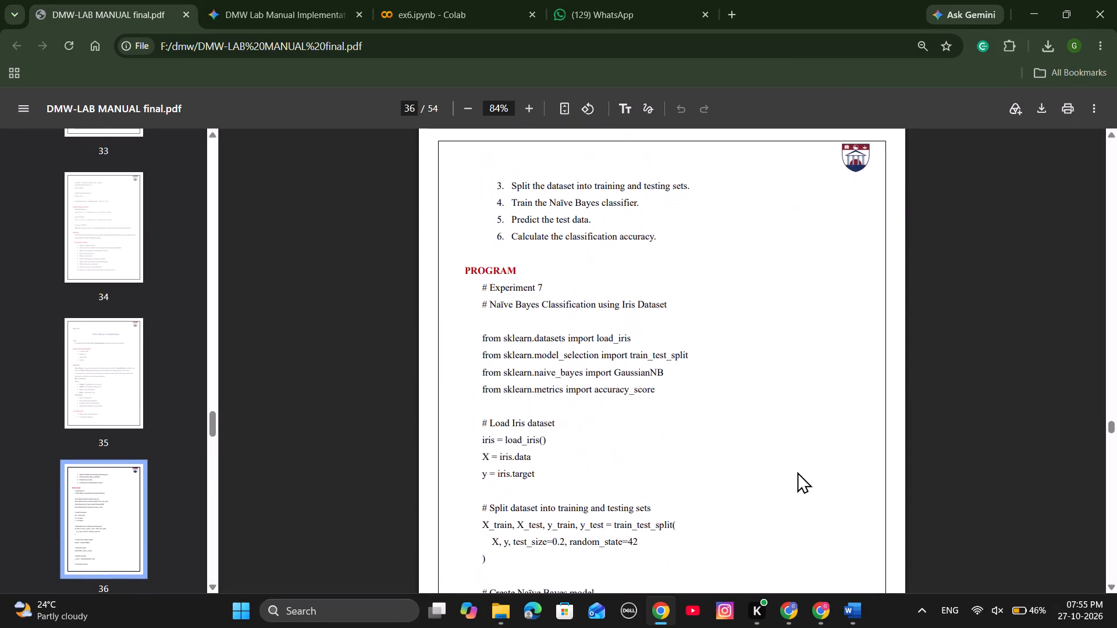
pyautogui.scroll(-4, 797, 472)
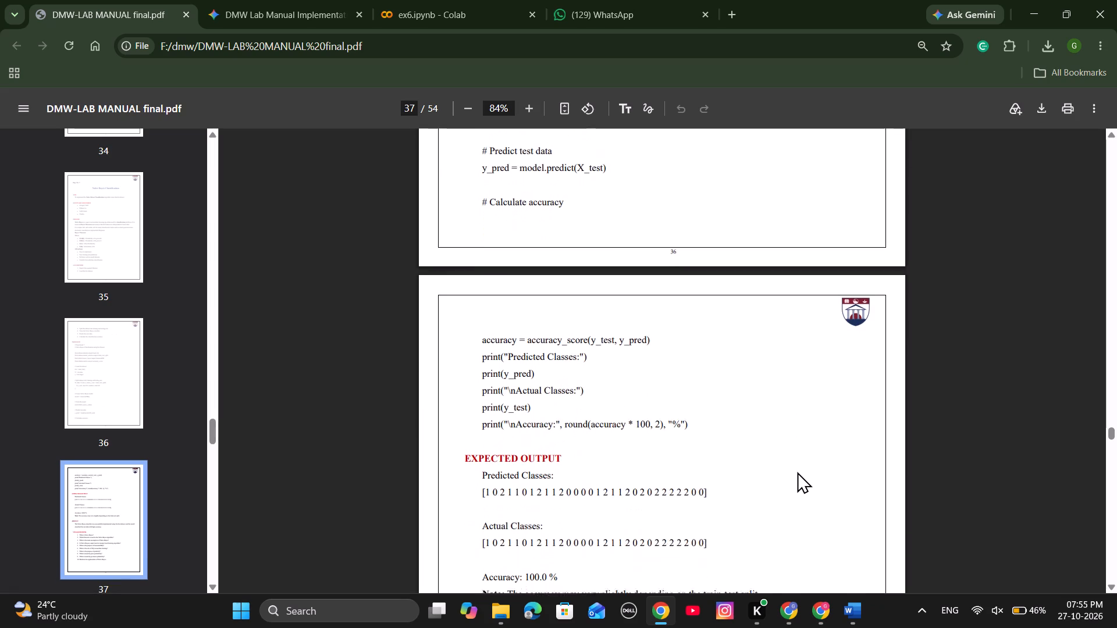
pyautogui.scroll(-1, 797, 472)
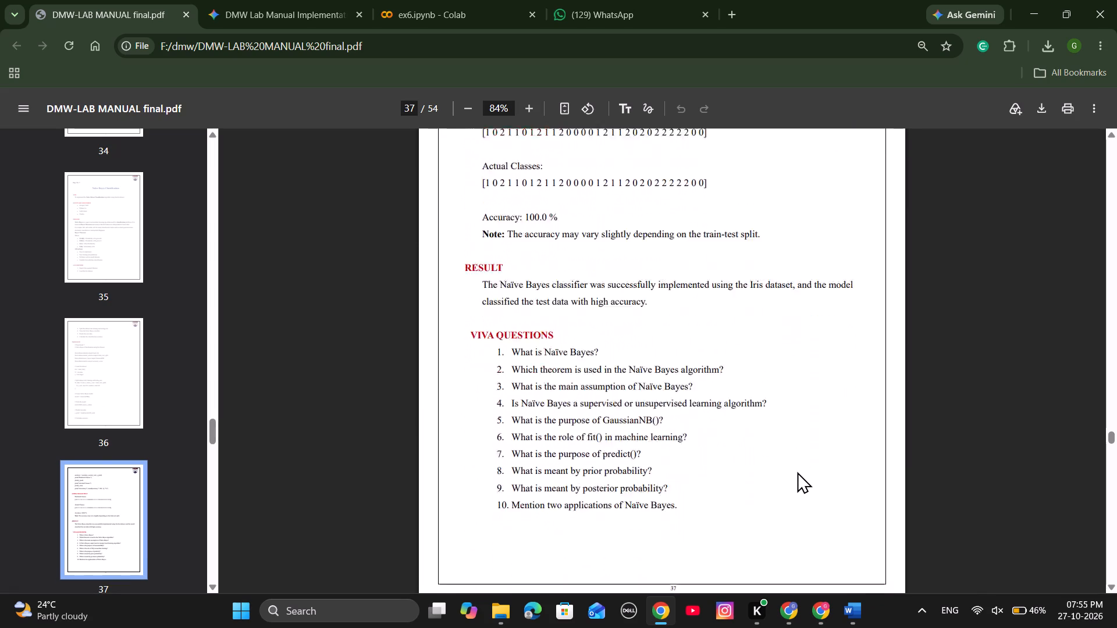
pyautogui.scroll(-4, 797, 472)
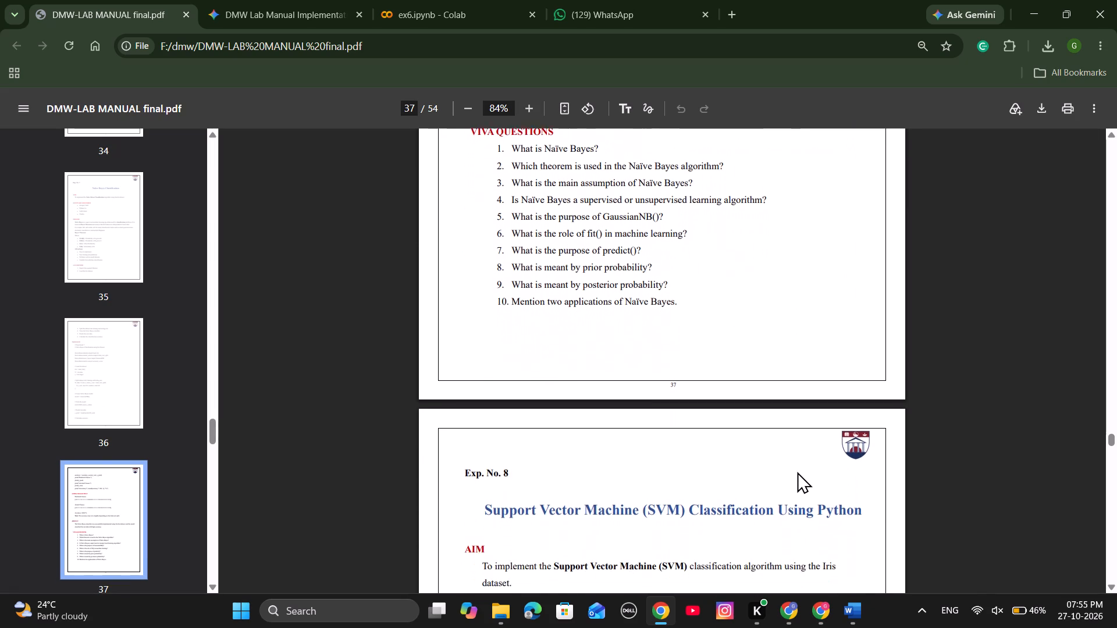
pyautogui.scroll(4, 797, 472)
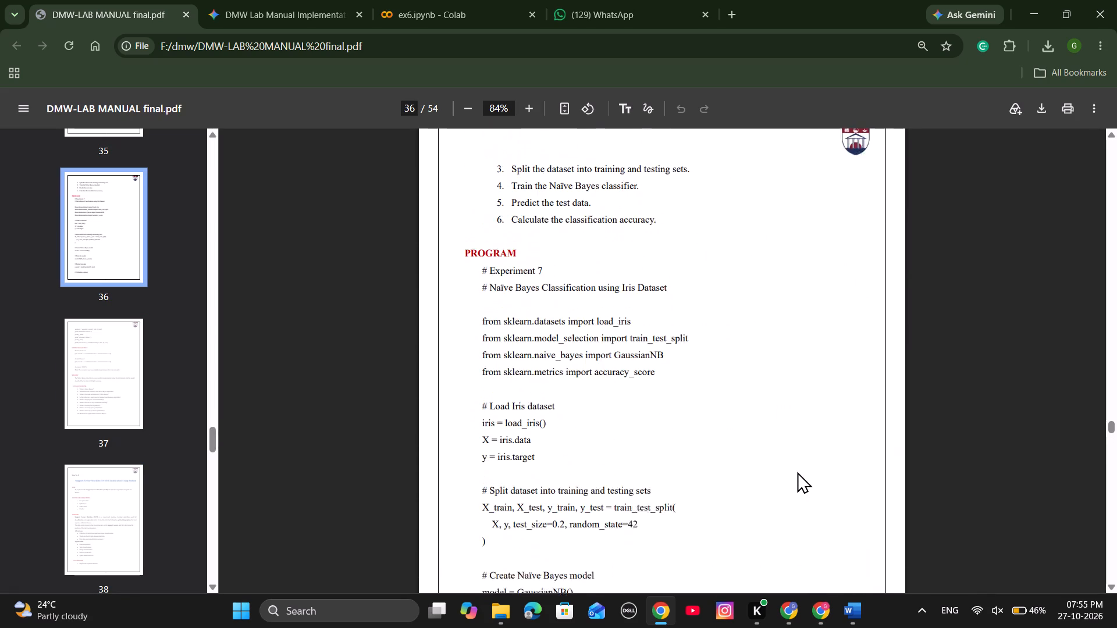
pyautogui.scroll(3, 797, 472)
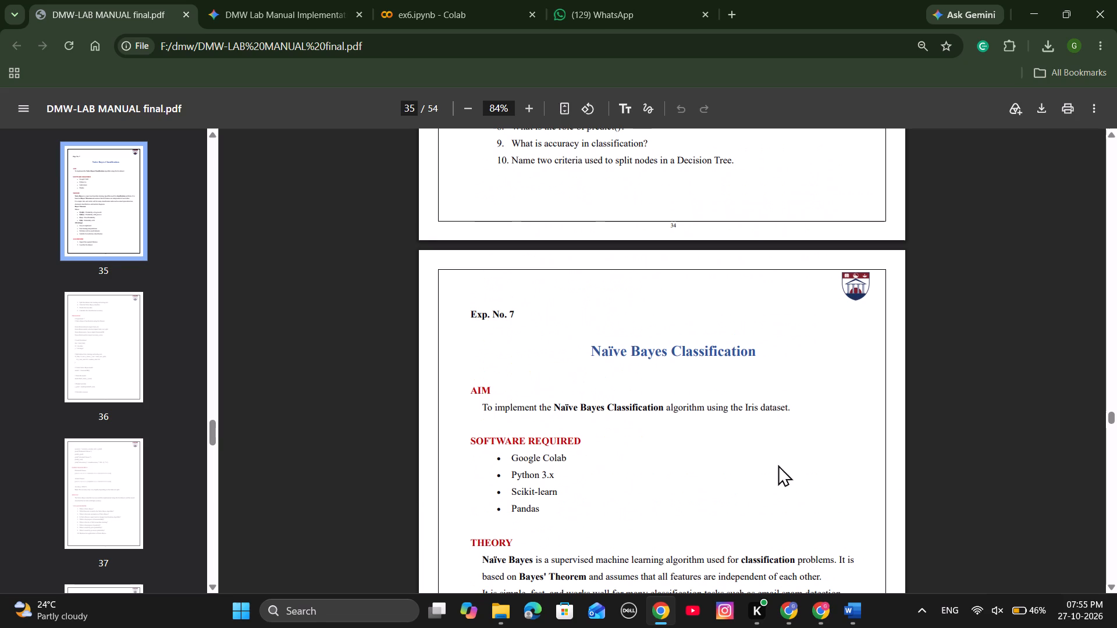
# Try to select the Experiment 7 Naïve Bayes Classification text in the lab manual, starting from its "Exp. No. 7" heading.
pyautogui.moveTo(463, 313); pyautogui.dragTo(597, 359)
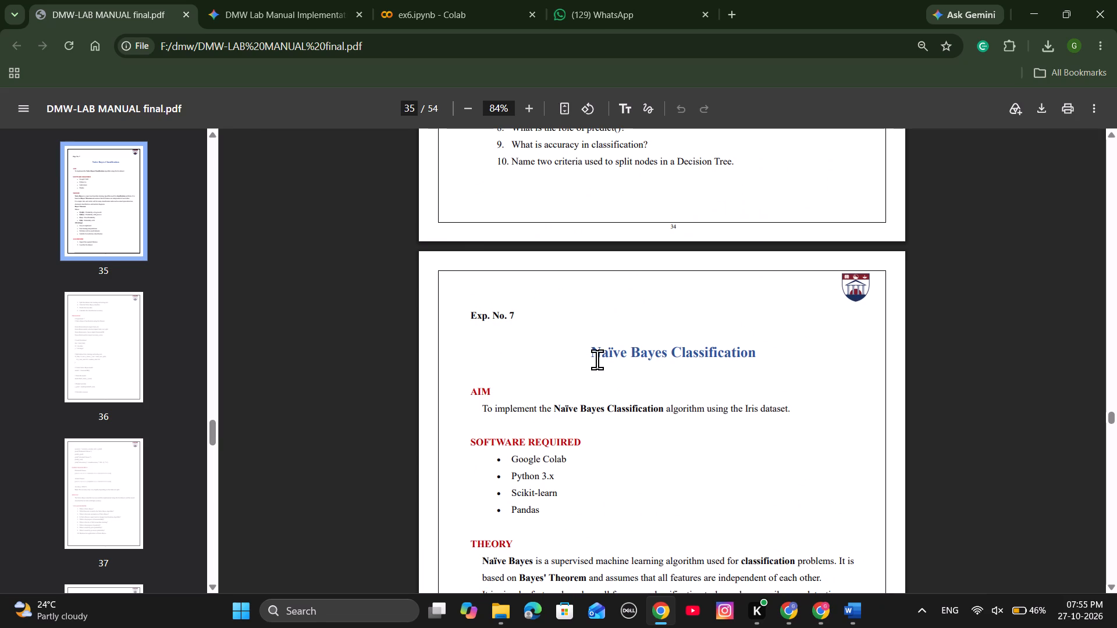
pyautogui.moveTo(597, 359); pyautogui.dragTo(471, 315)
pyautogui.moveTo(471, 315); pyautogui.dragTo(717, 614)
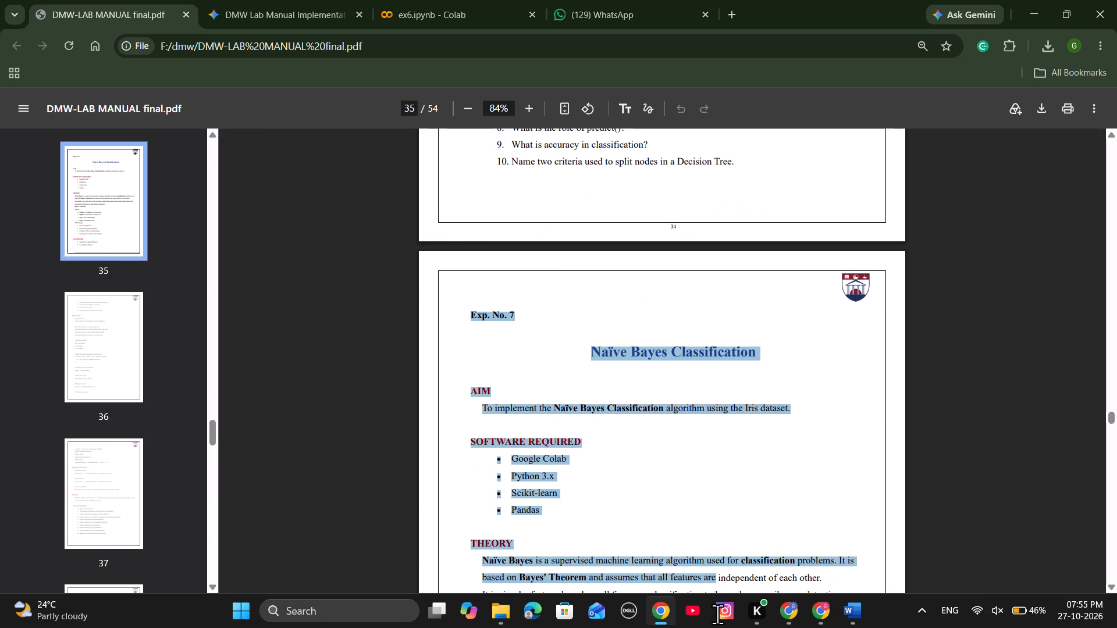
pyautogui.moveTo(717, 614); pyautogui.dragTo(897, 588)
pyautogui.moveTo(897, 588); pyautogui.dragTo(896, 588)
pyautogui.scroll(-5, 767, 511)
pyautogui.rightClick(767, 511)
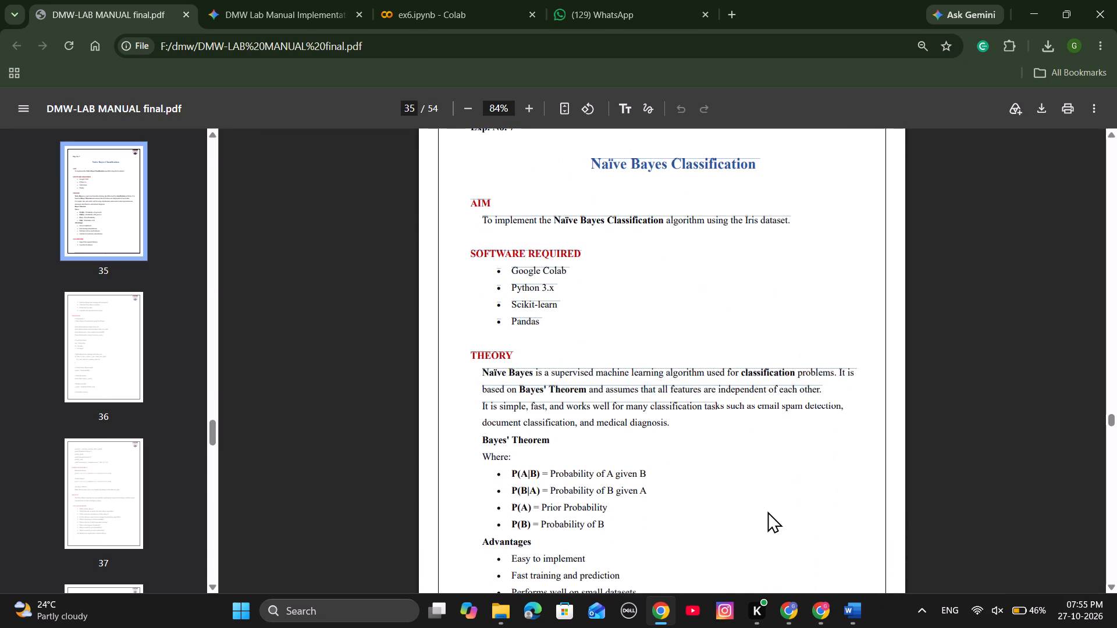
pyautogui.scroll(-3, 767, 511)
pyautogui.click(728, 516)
# Read through Experiment 7 in the lab manual, from the algorithm and program code to the result and viva questions.
pyautogui.scroll(-4, 728, 516)
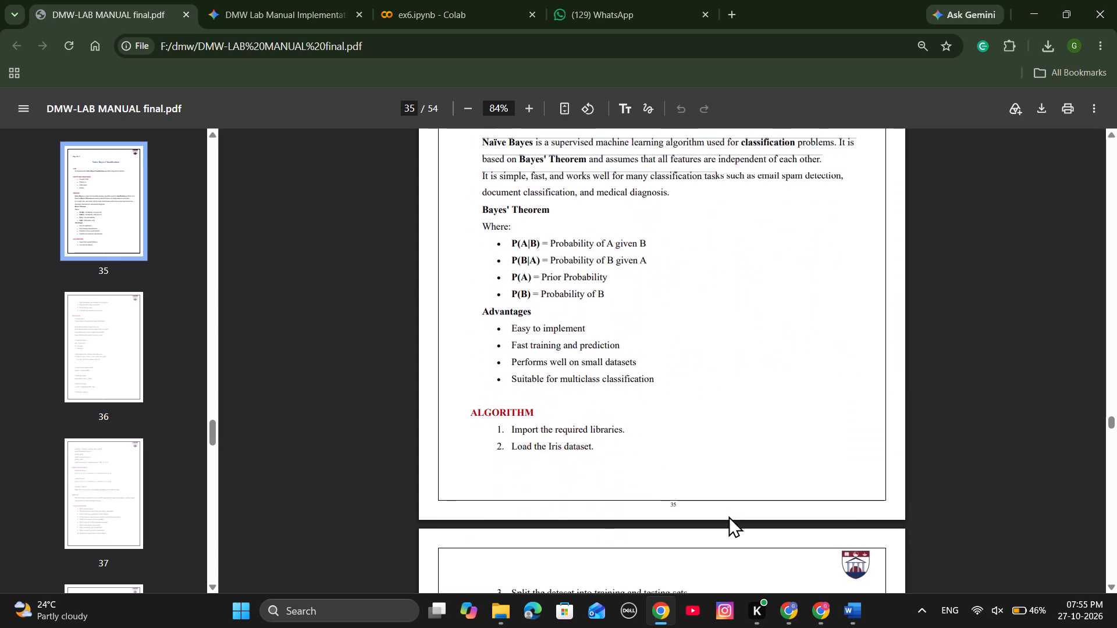
pyautogui.scroll(-5, 728, 516)
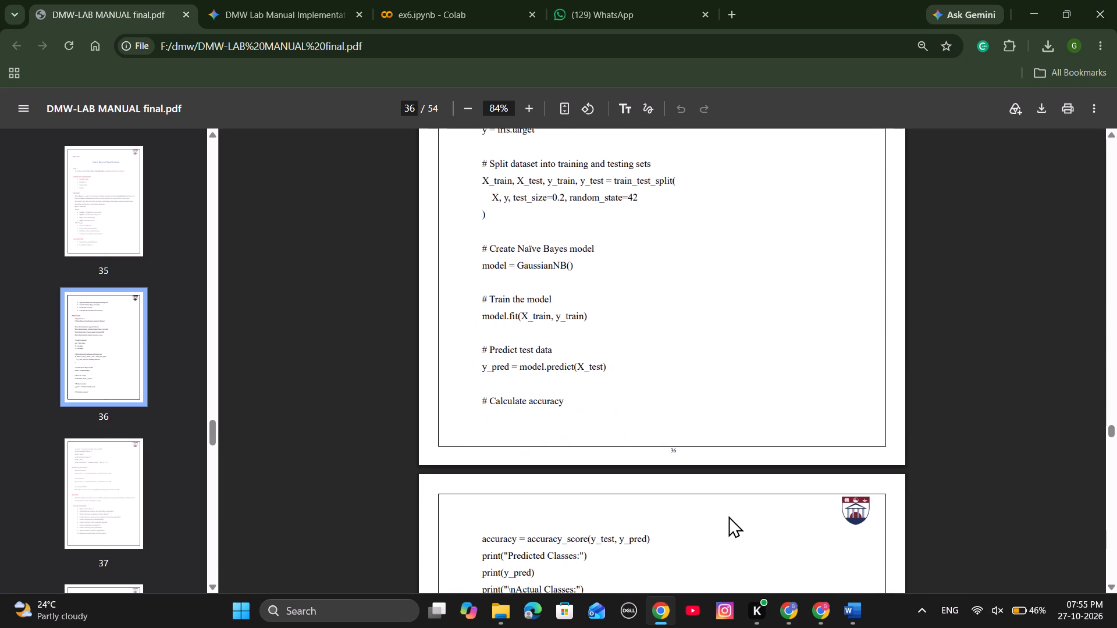
pyautogui.scroll(-5, 728, 516)
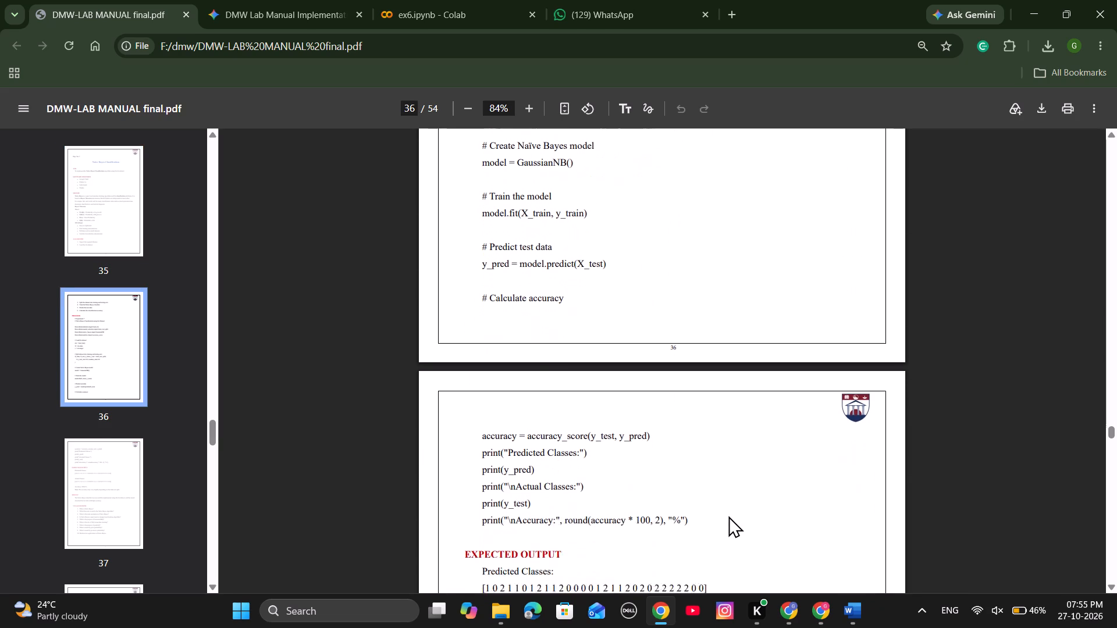
pyautogui.scroll(-3, 728, 516)
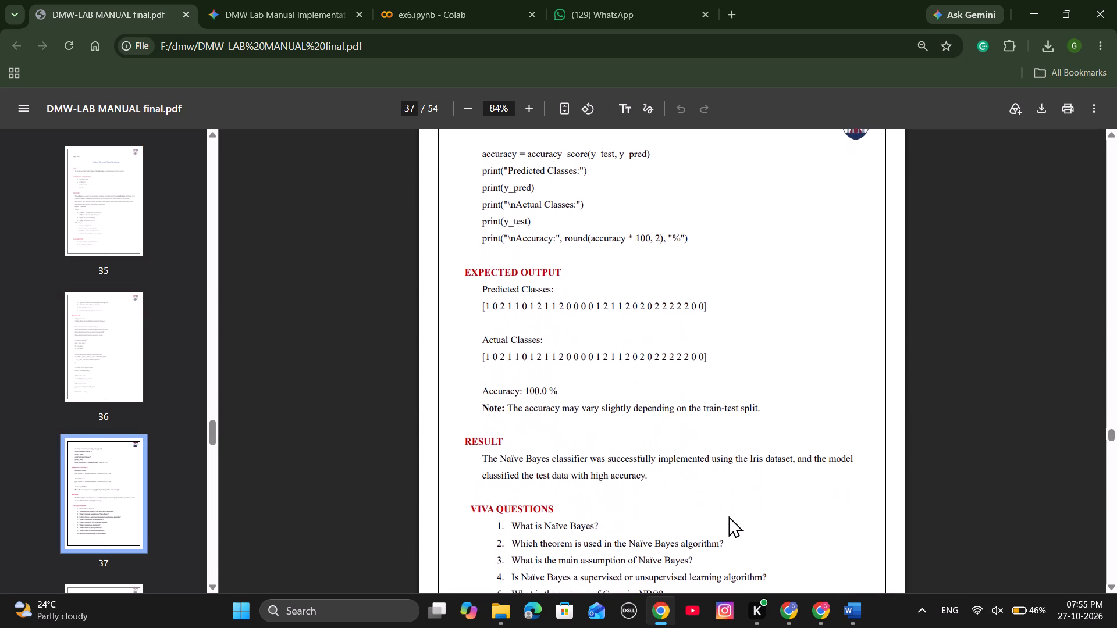
pyautogui.scroll(-1, 728, 516)
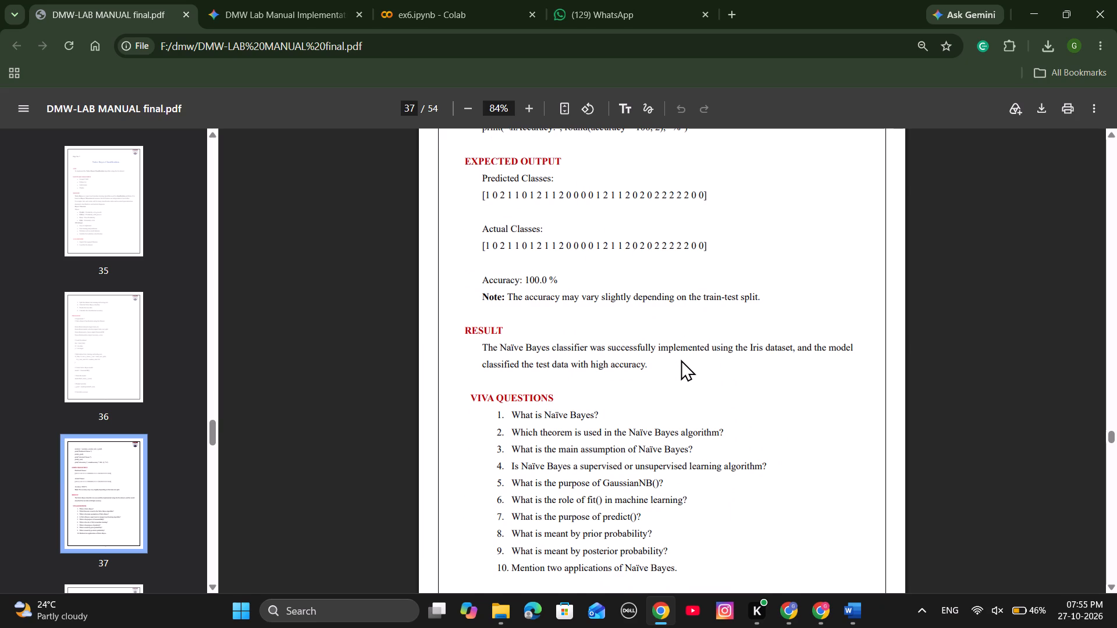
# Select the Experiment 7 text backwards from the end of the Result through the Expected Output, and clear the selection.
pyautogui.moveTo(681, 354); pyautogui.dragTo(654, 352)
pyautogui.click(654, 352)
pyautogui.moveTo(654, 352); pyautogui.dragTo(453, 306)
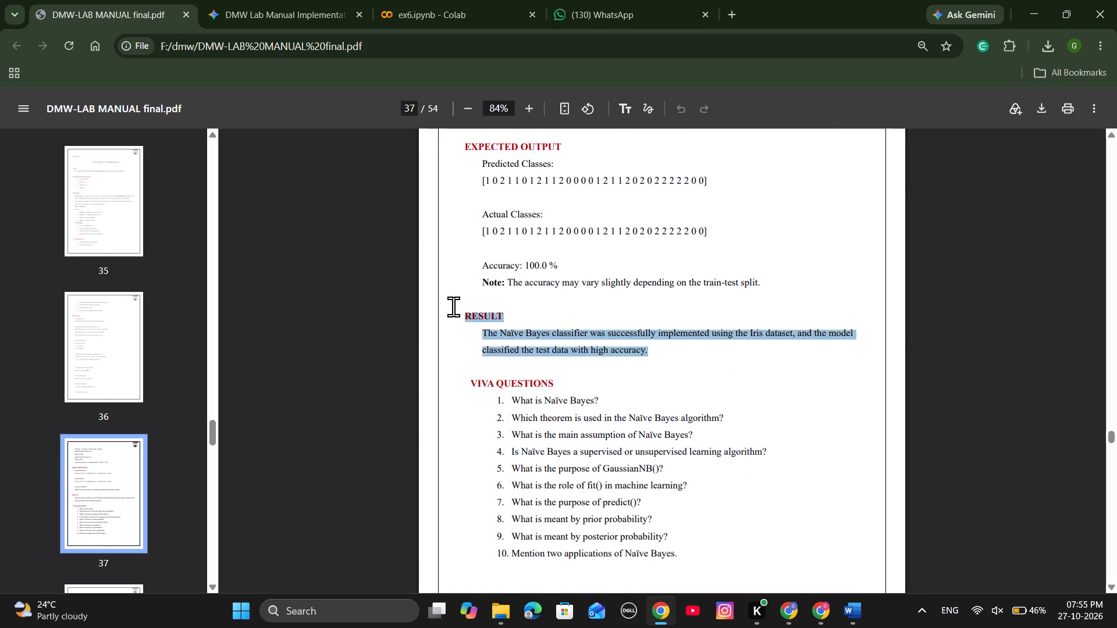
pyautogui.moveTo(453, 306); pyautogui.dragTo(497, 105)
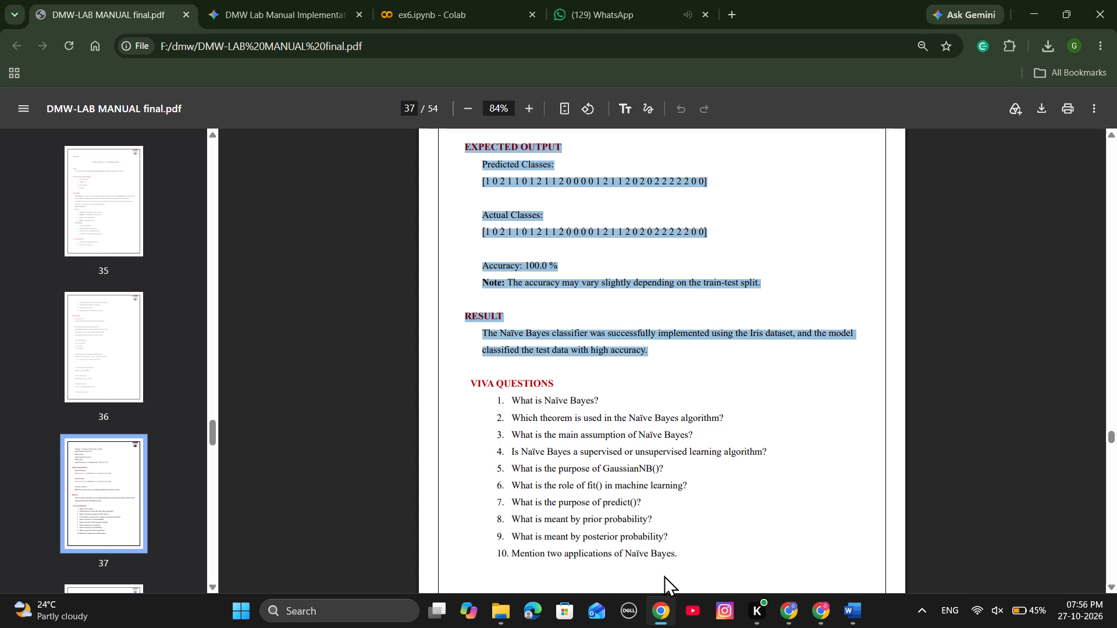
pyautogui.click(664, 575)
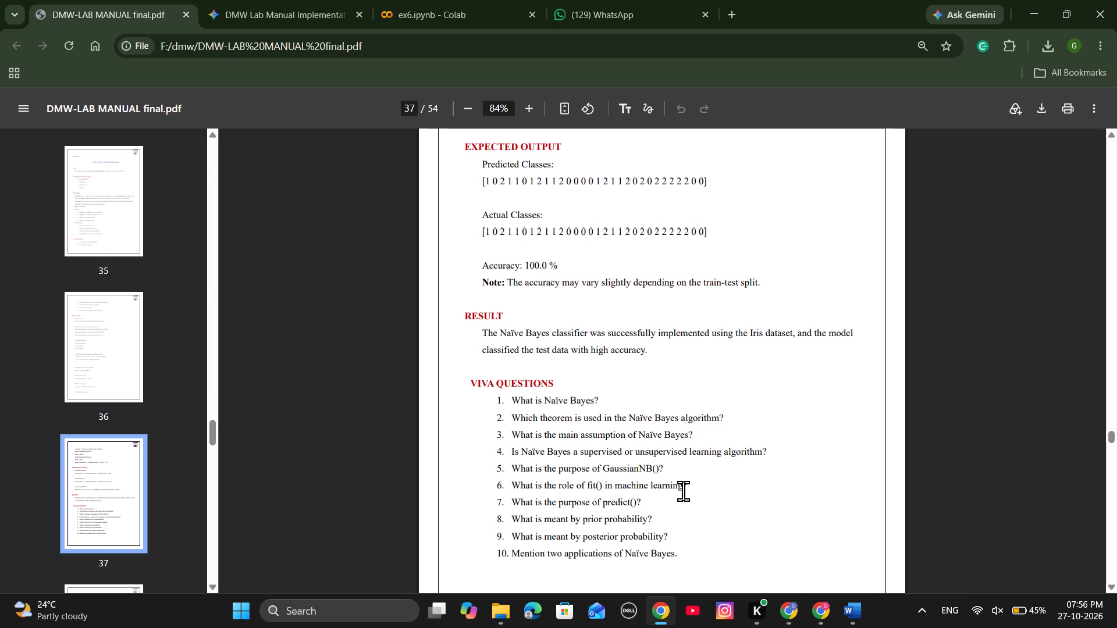
# View the start of Experiment 8, Support Vector Machine (SVM) Classification Using Python, in the lab manual.
pyautogui.scroll(-3, 683, 491)
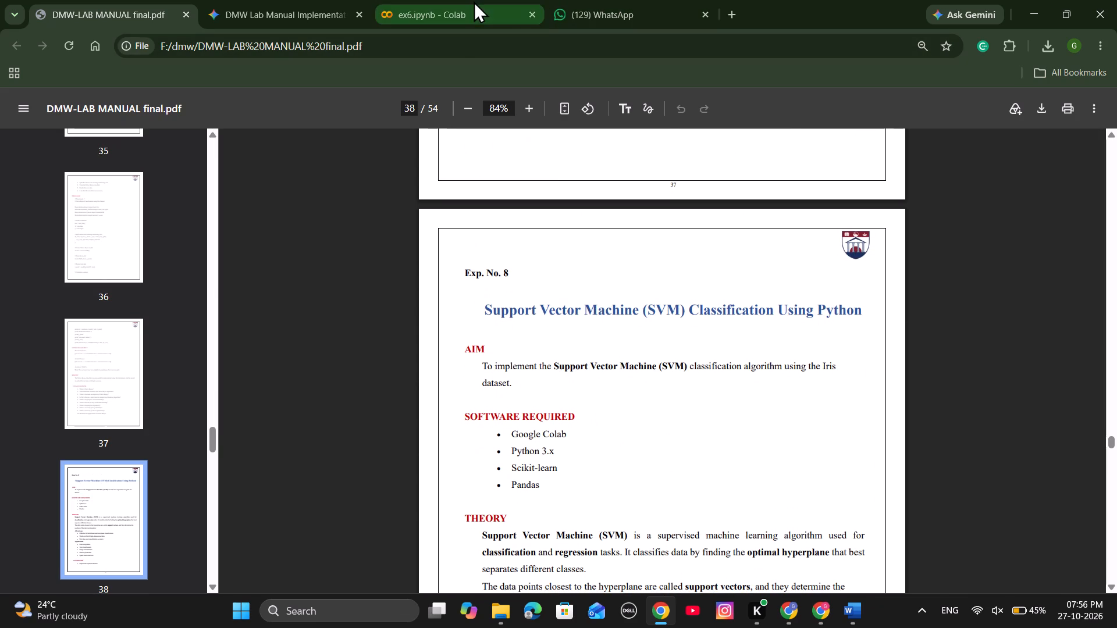
# Set the lab manual aside and look through the exported Exp_4_5_6_Lab_Record.pdf, from the first experiment's algorithm through the Apriori result.
pyautogui.click(1029, 13)
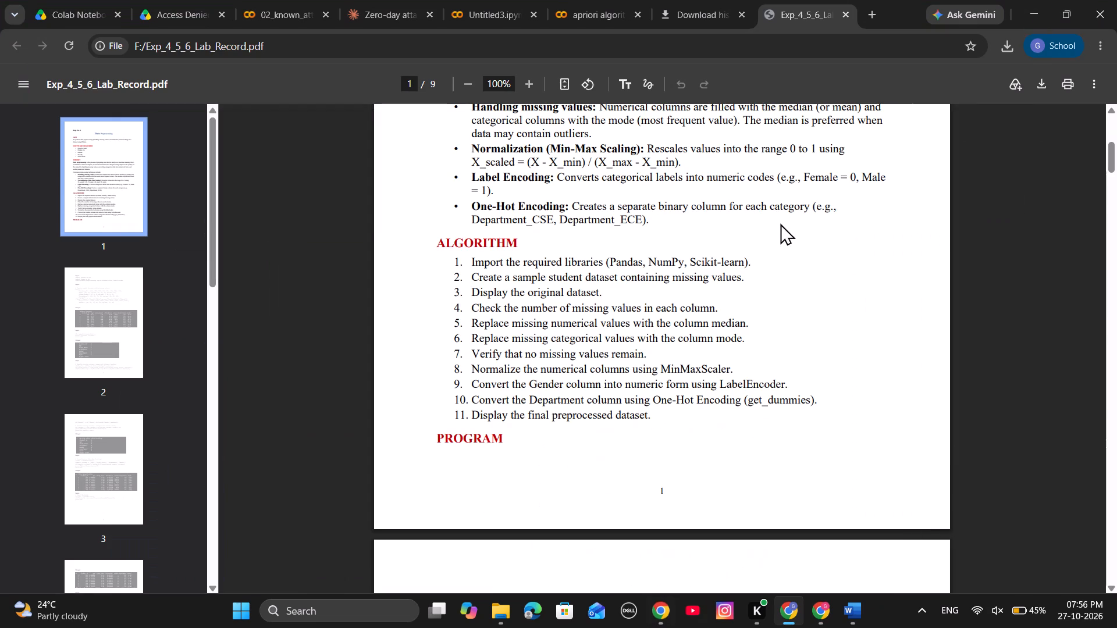
pyautogui.scroll(-2, 749, 174)
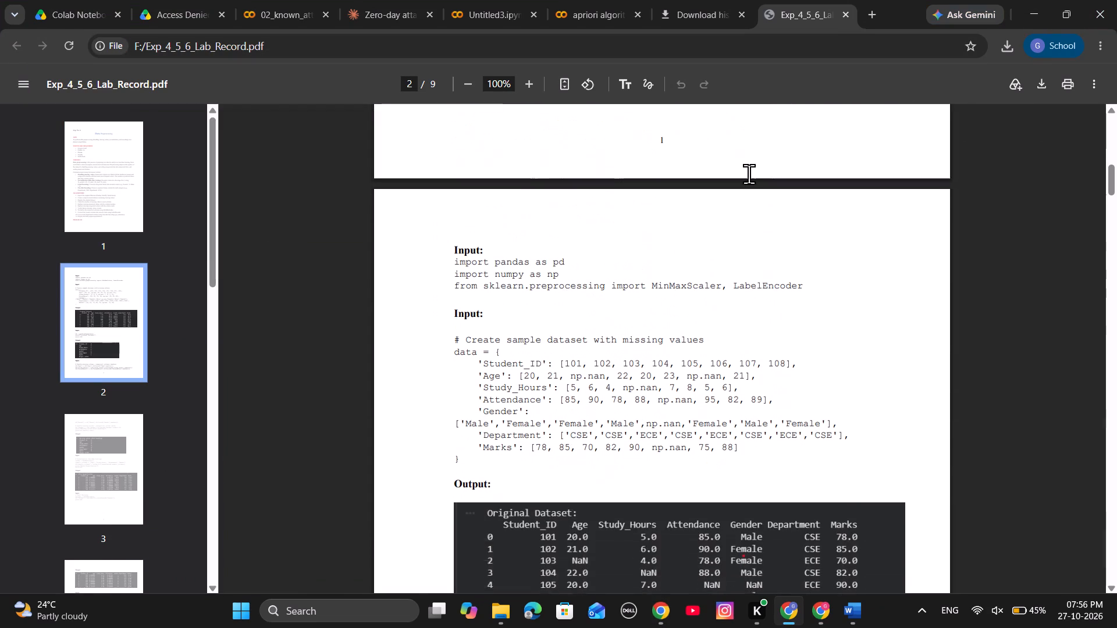
pyautogui.scroll(-7, 767, 317)
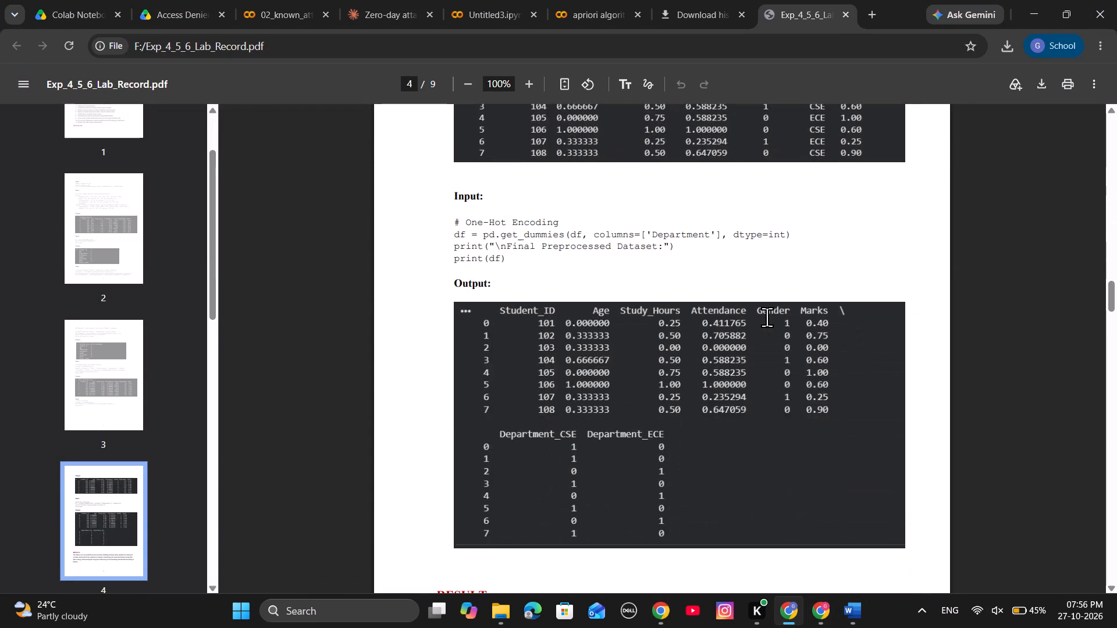
pyautogui.scroll(-7, 767, 317)
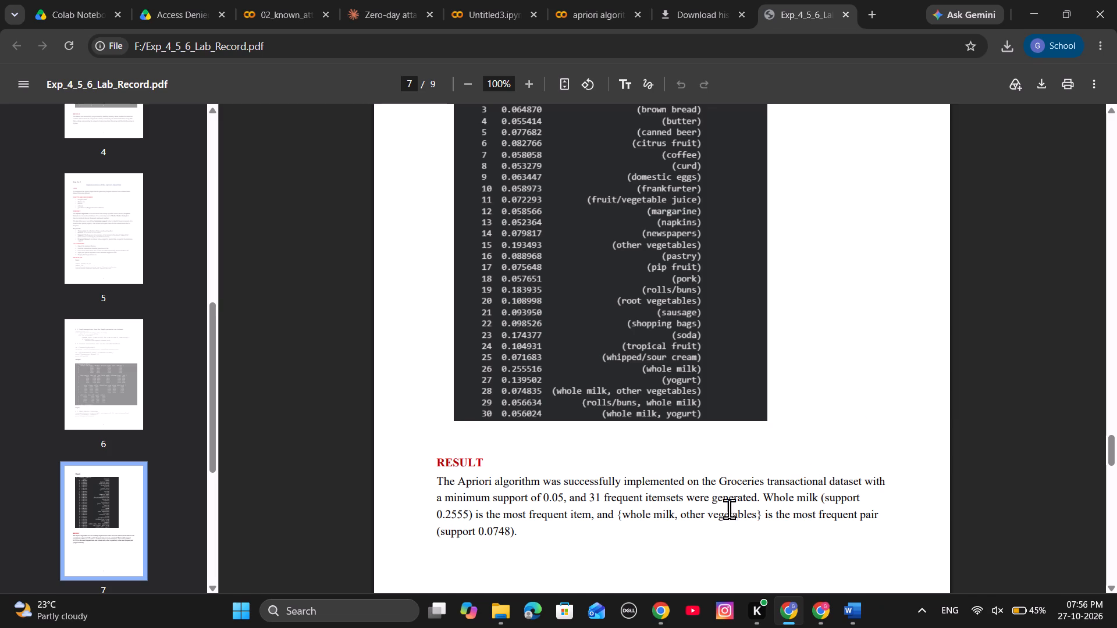
pyautogui.scroll(15, 718, 303)
pyautogui.scroll(10, 718, 303)
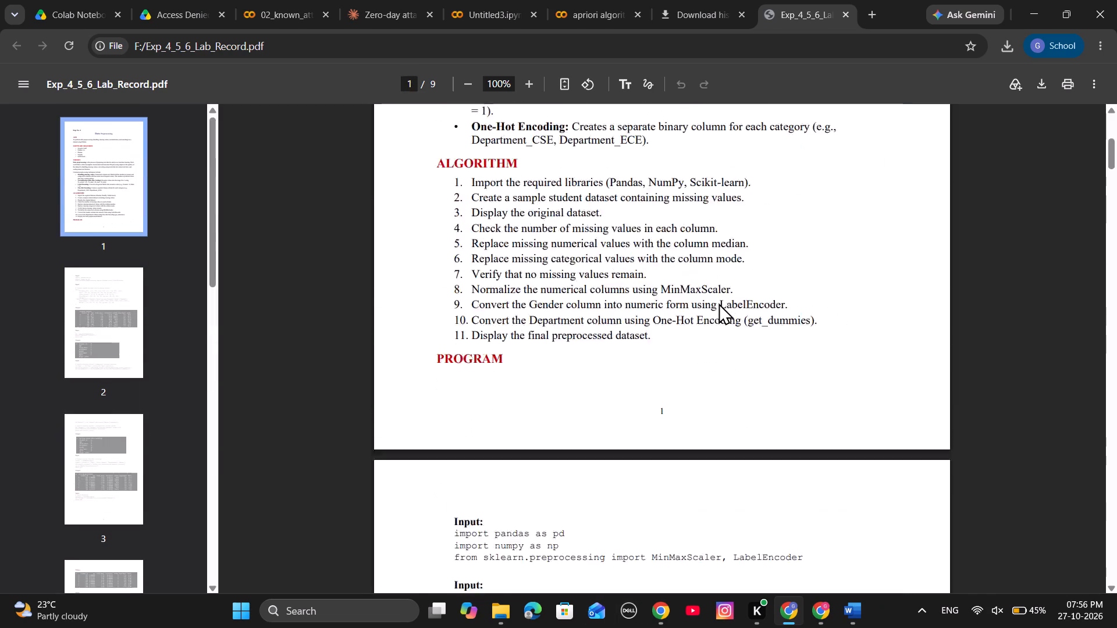
# Close the Exp_4_5_6_Lab_Record.pdf document.
pyautogui.click(845, 16)
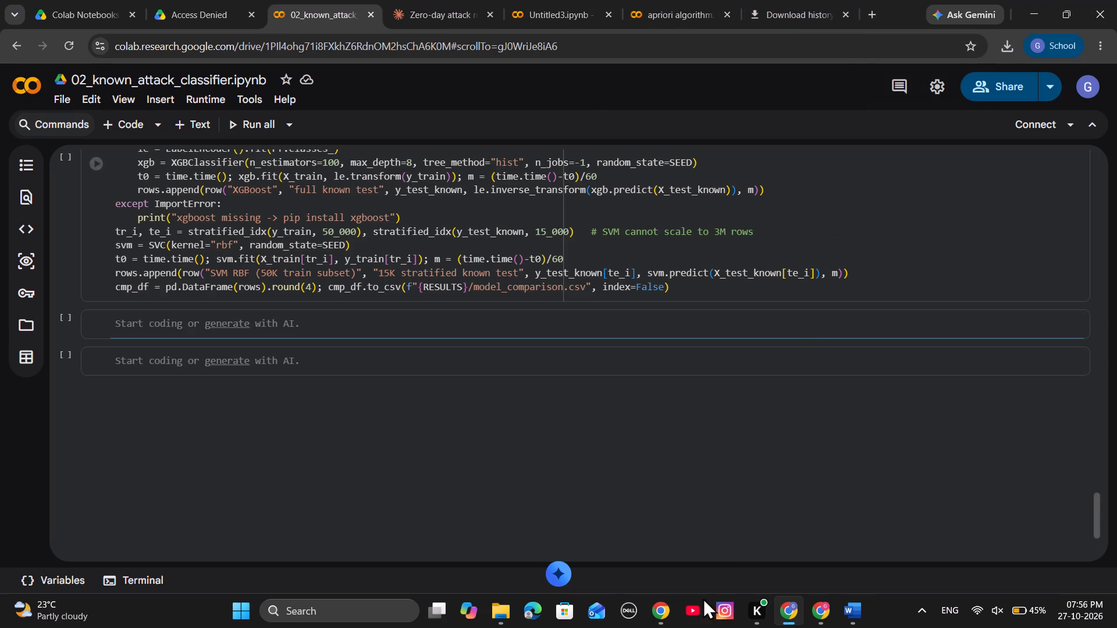